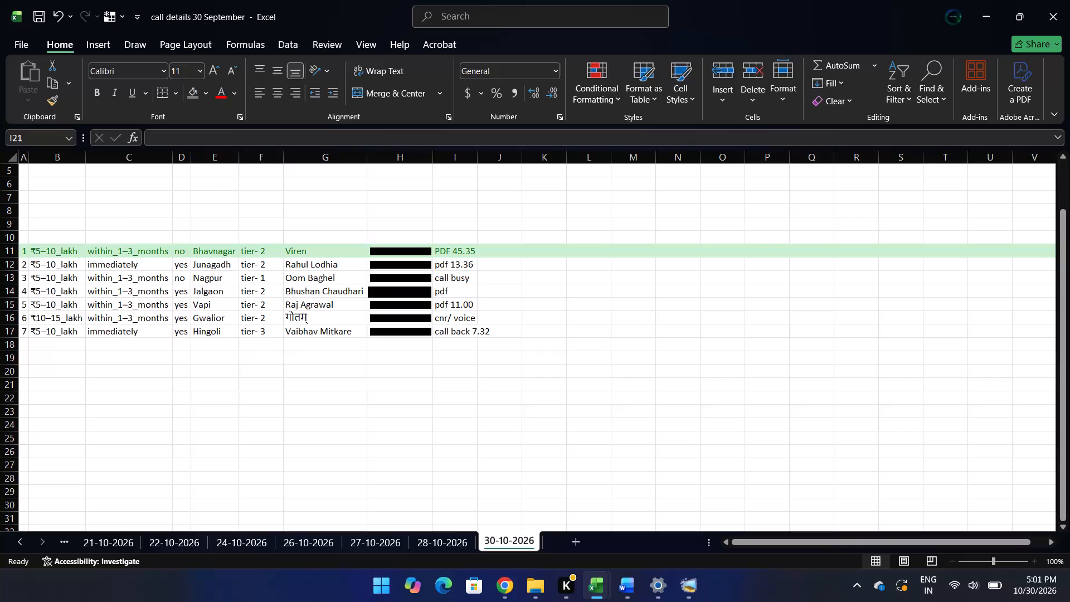
Look through the call follow-up entries on the 28, 26, 24, 30 and 21 October 2026 sheets.
left_click(417, 537)
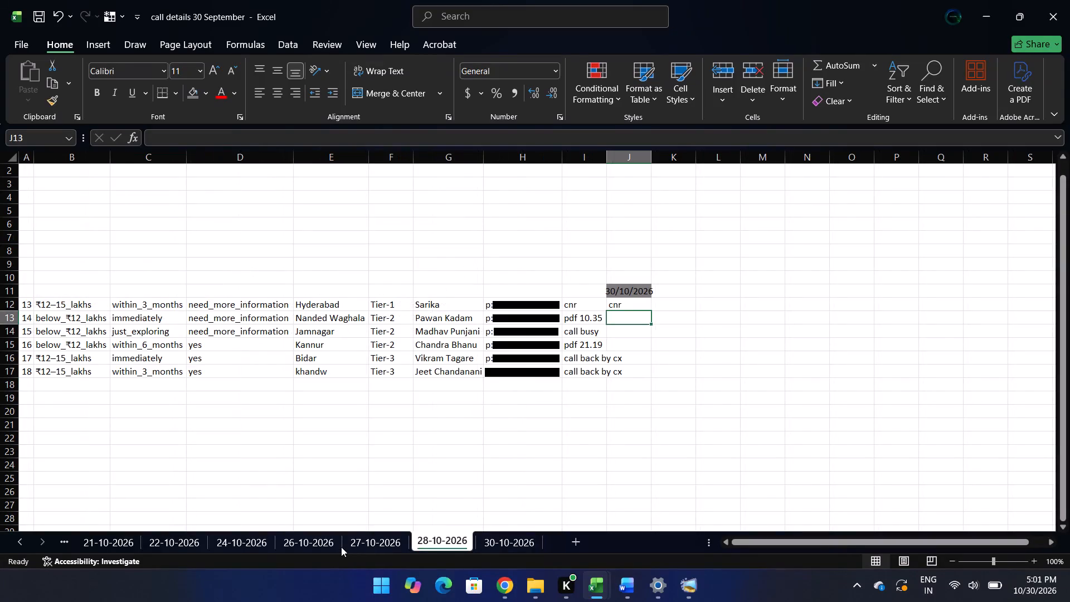
left_click(341, 547)
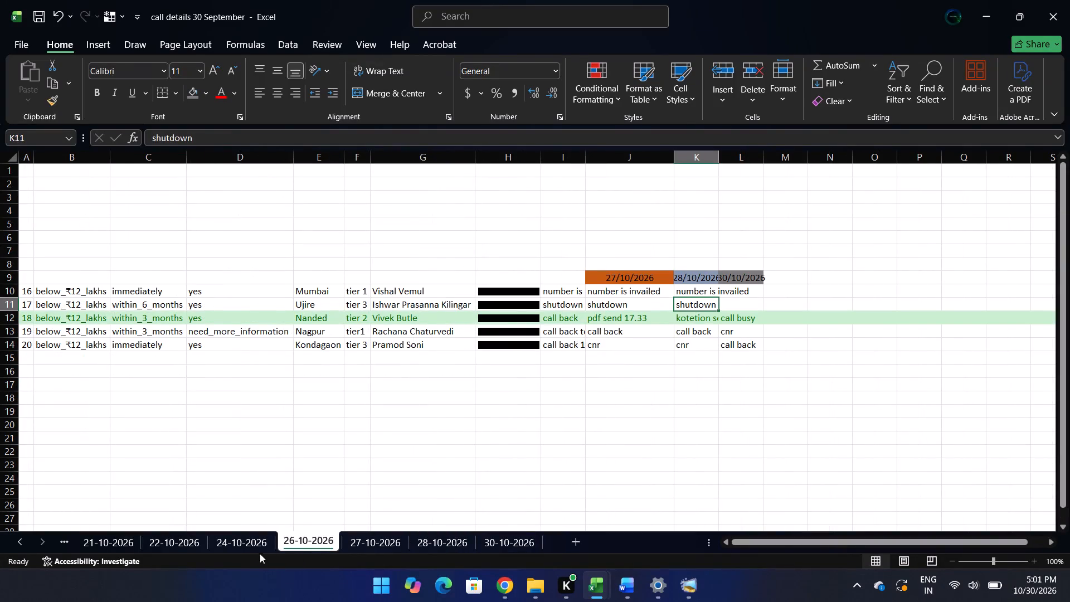
left_click(240, 544)
left_click(521, 546)
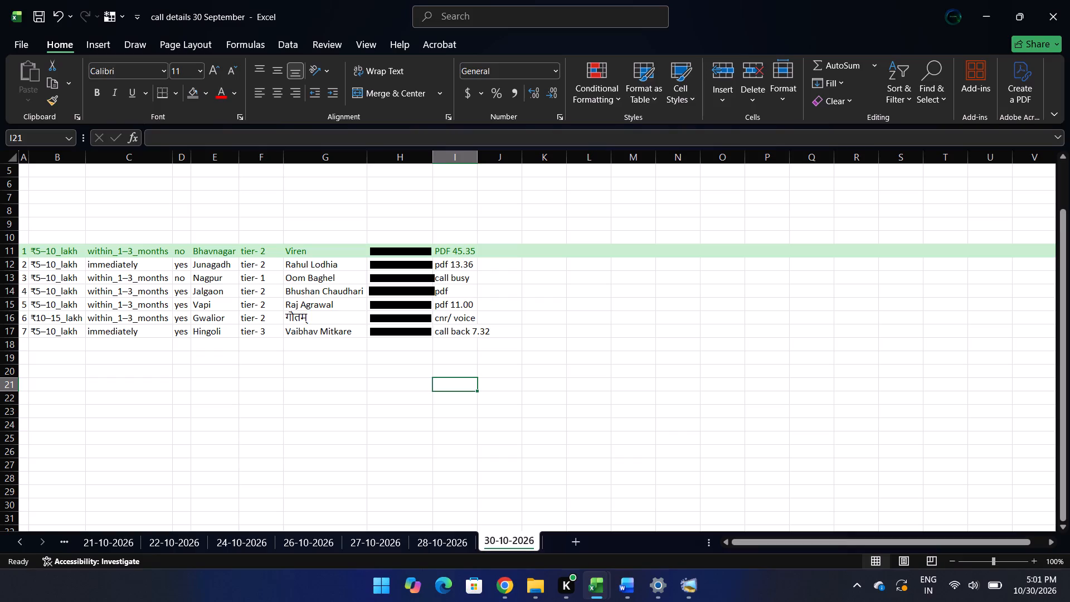
left_click(118, 545)
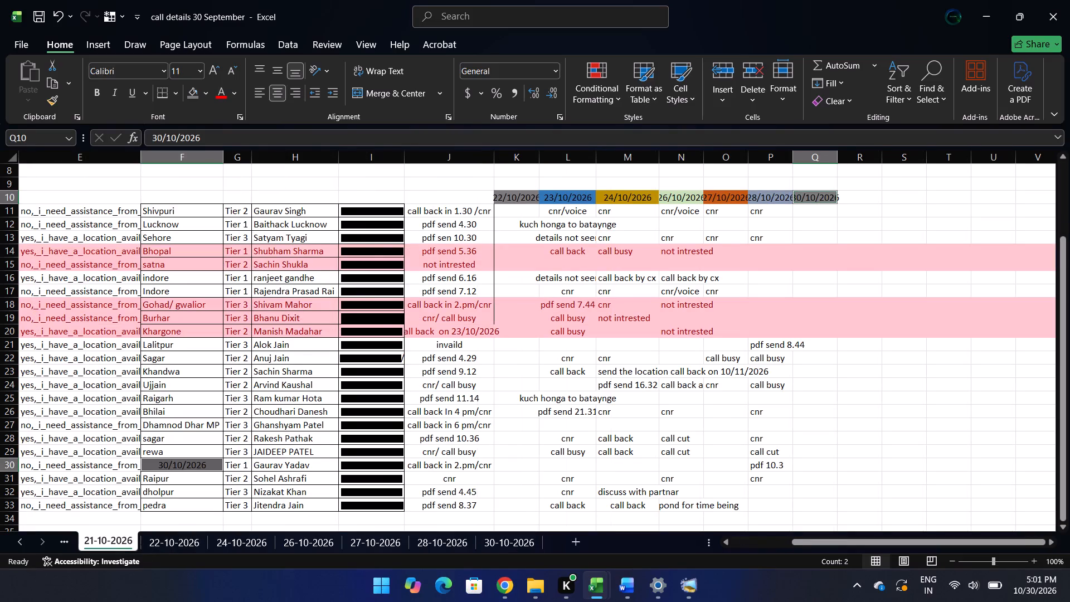
scroll(396, 425, "left", 1)
Move the 22-10-2026 sheet so that it sits directly after the 24-10-2026 sheet.
left_click_drag(177, 537, 338, 425)
Enter the call status cnr in cell P30, the Gwalior lead's row on the 22-10-2026 sheet.
scroll(338, 425, "up", 1)
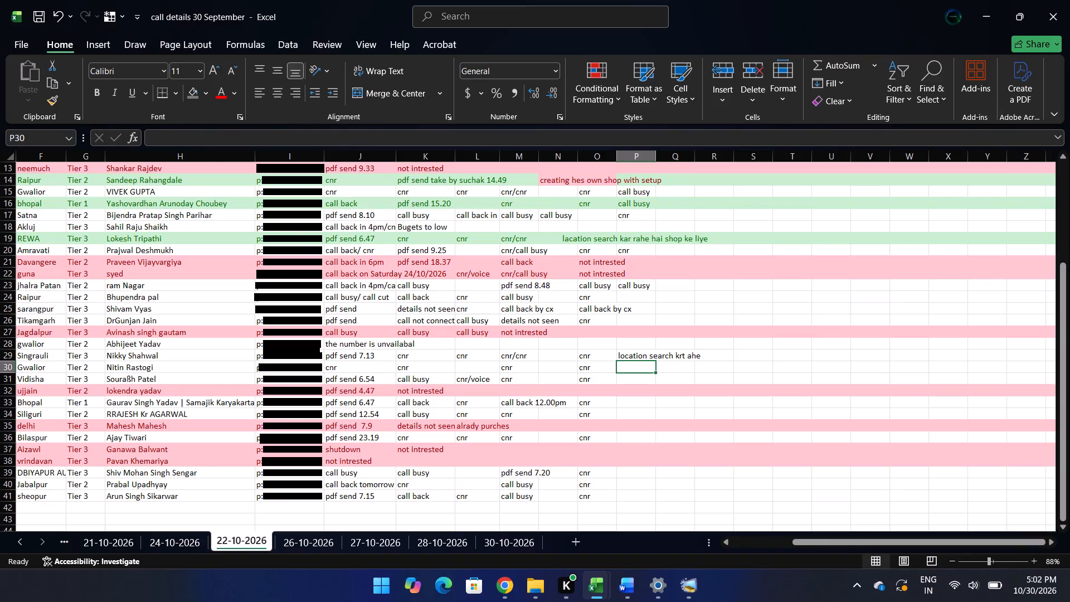
type("cnr")
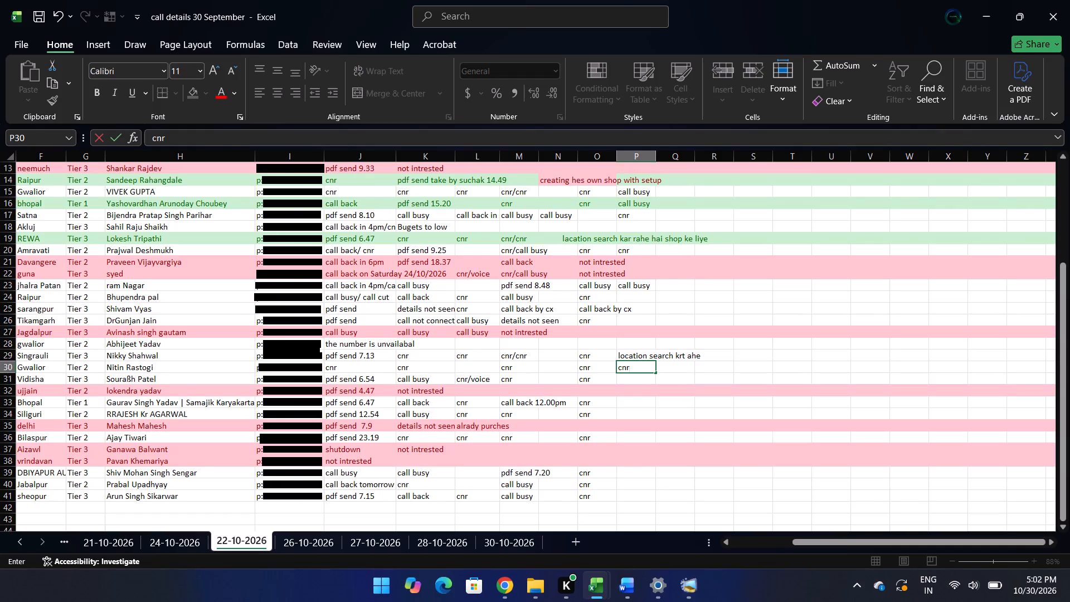
left_click(626, 382)
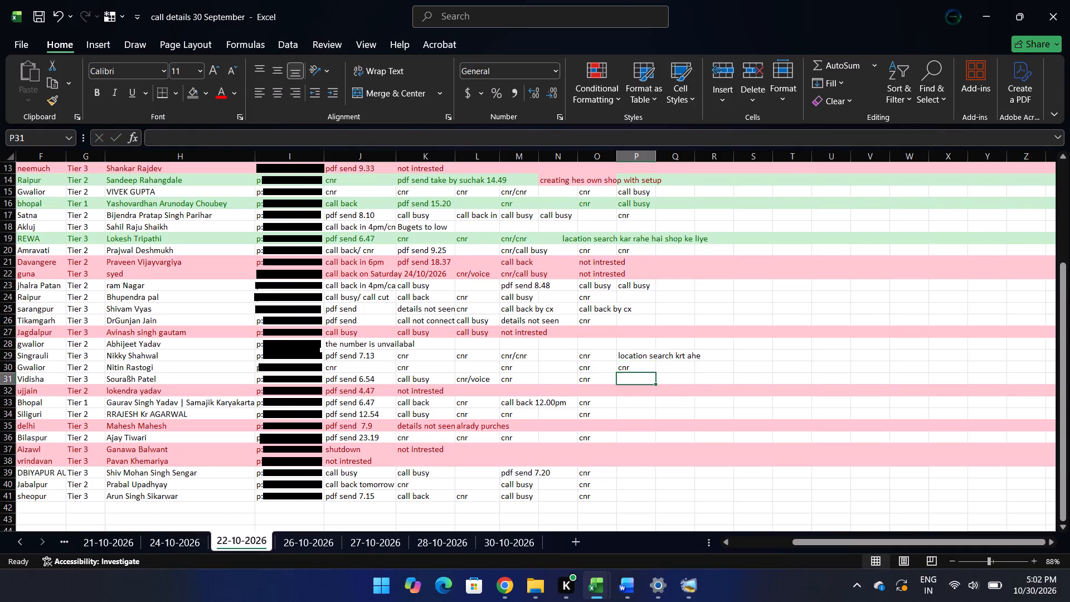
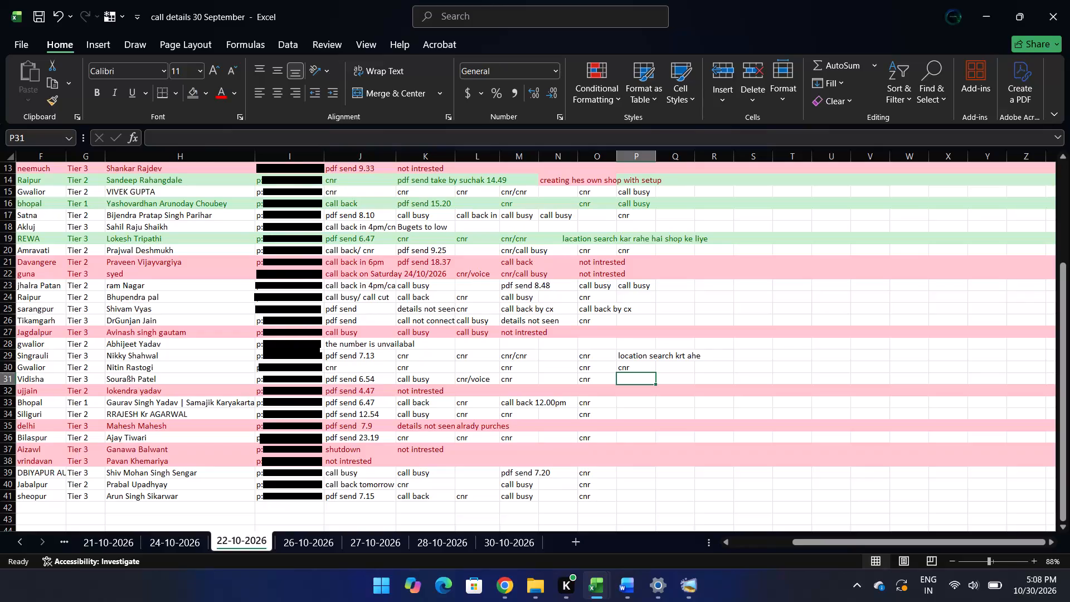
Review the leads' dated call follow-up entries on the 22-10-2026 sheet, with a brief check of the 24-10-2026 sheet.
scroll(600, 329, "right", 1)
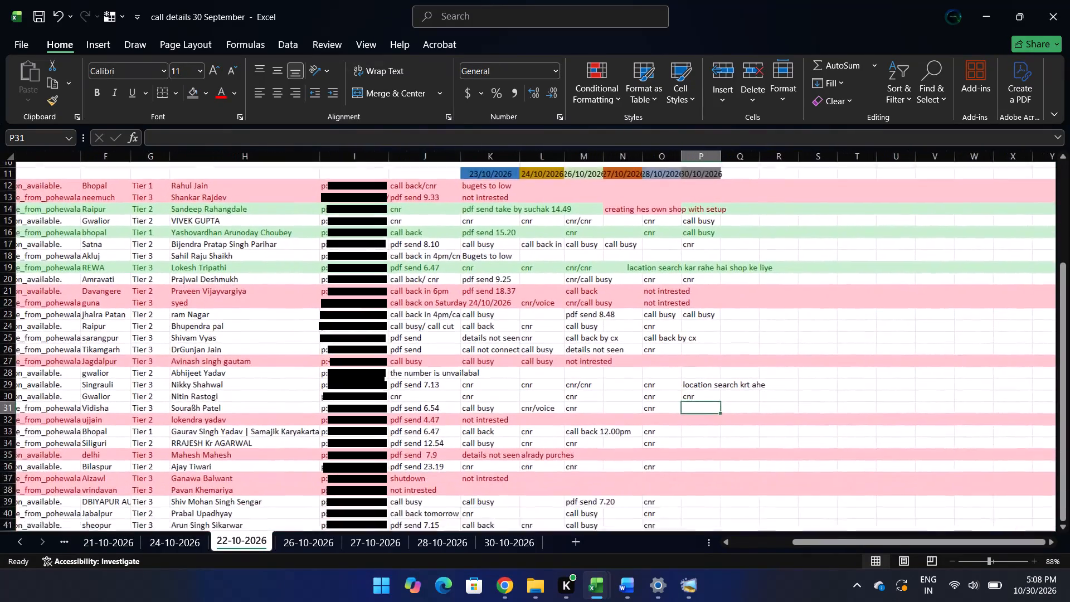
scroll(600, 329, "right", 3)
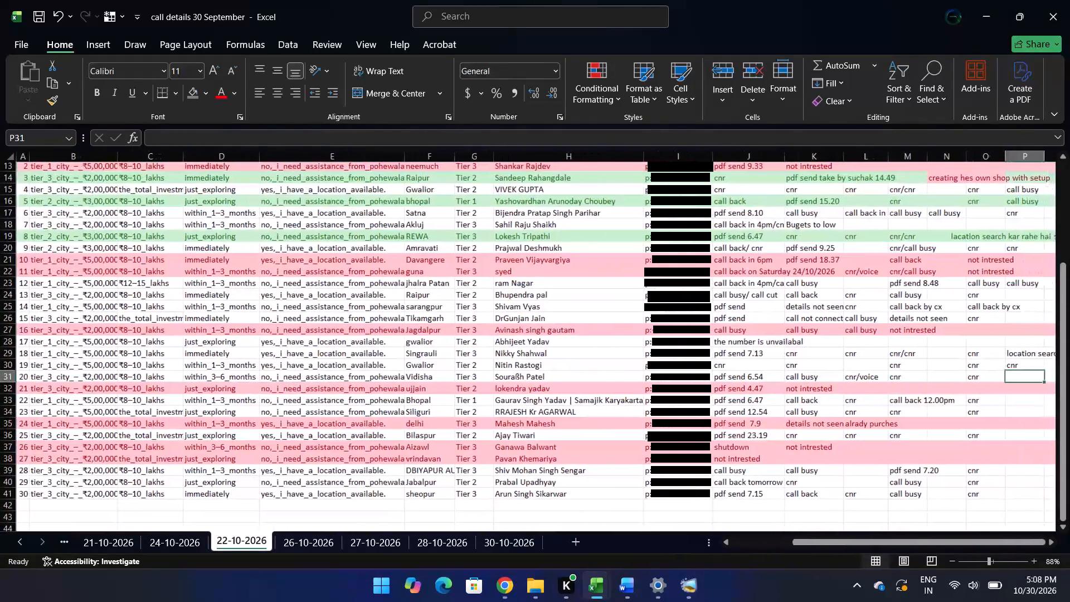
scroll(600, 329, "left", 1)
scroll(600, 329, "right", 4)
scroll(600, 329, "up", 5)
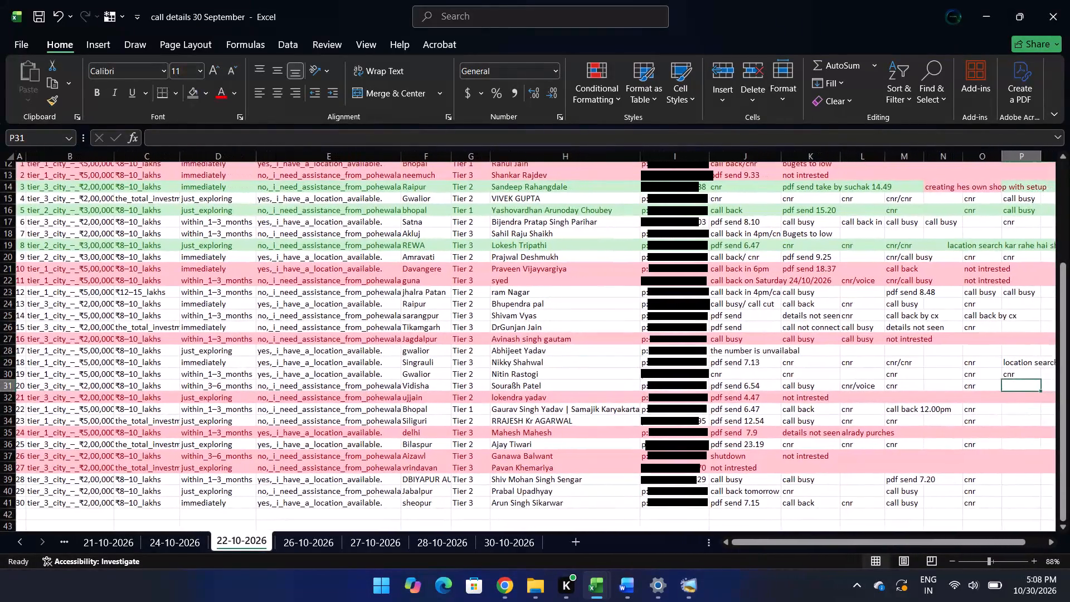
scroll(600, 329, "up", 2)
scroll(500, 375, "up", 3)
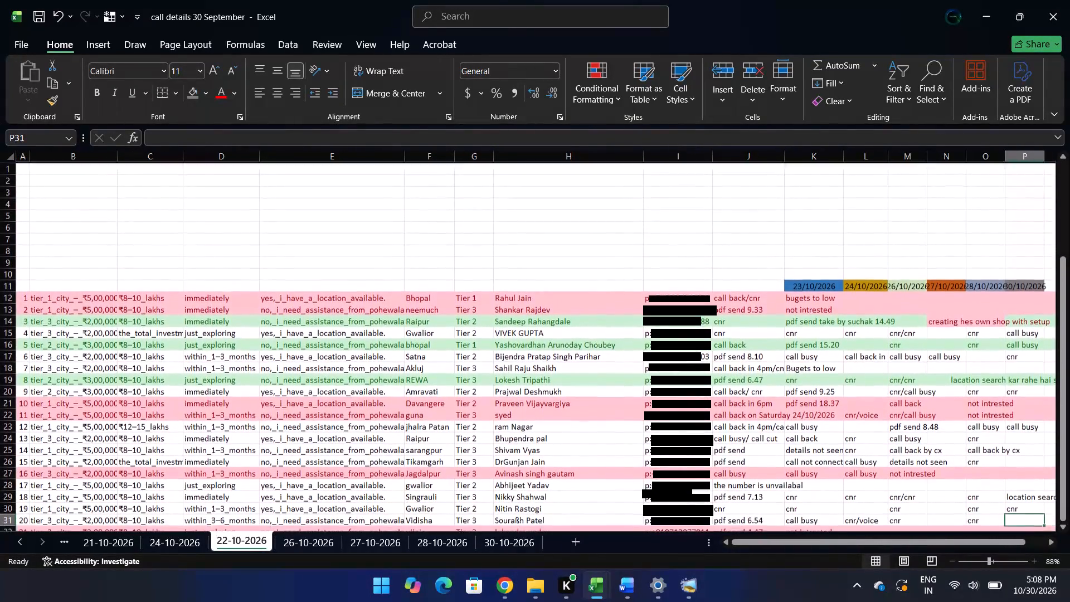
scroll(500, 375, "up", 4)
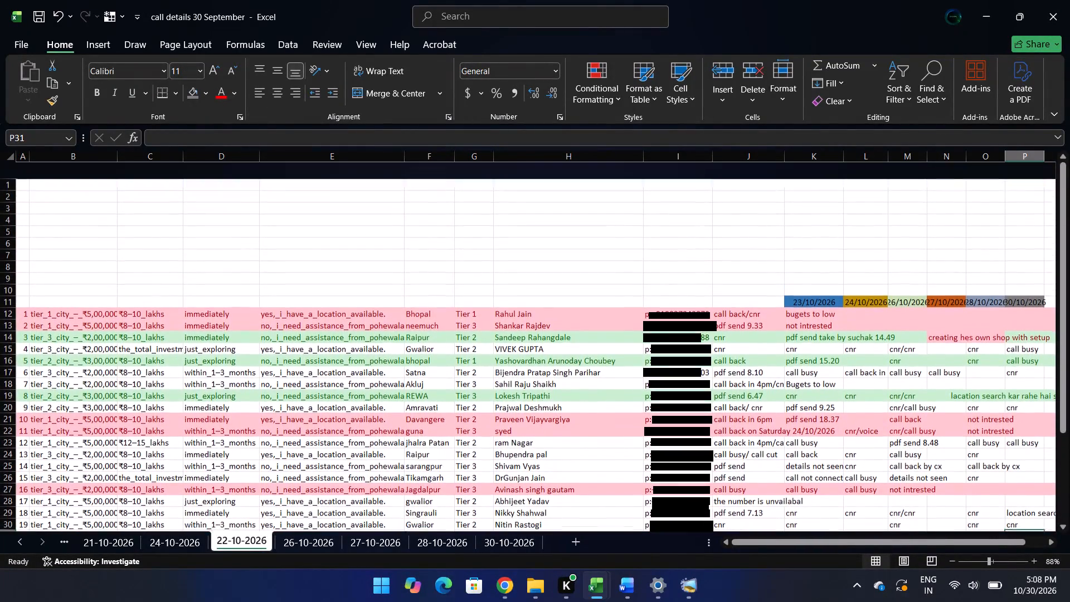
scroll(500, 375, "right", 3)
scroll(500, 375, "down", 2)
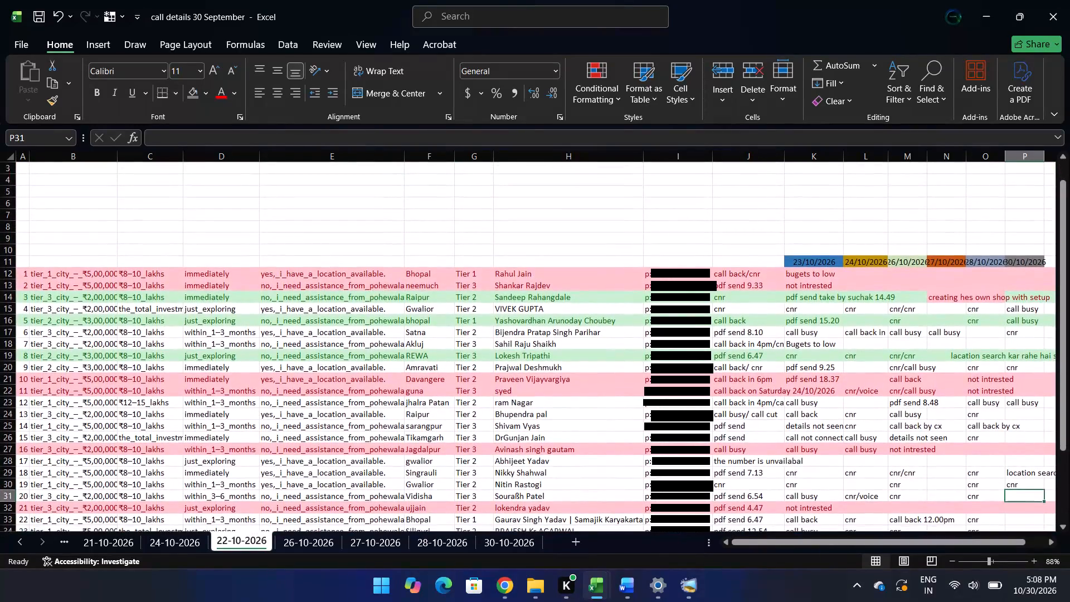
scroll(500, 375, "down", 1)
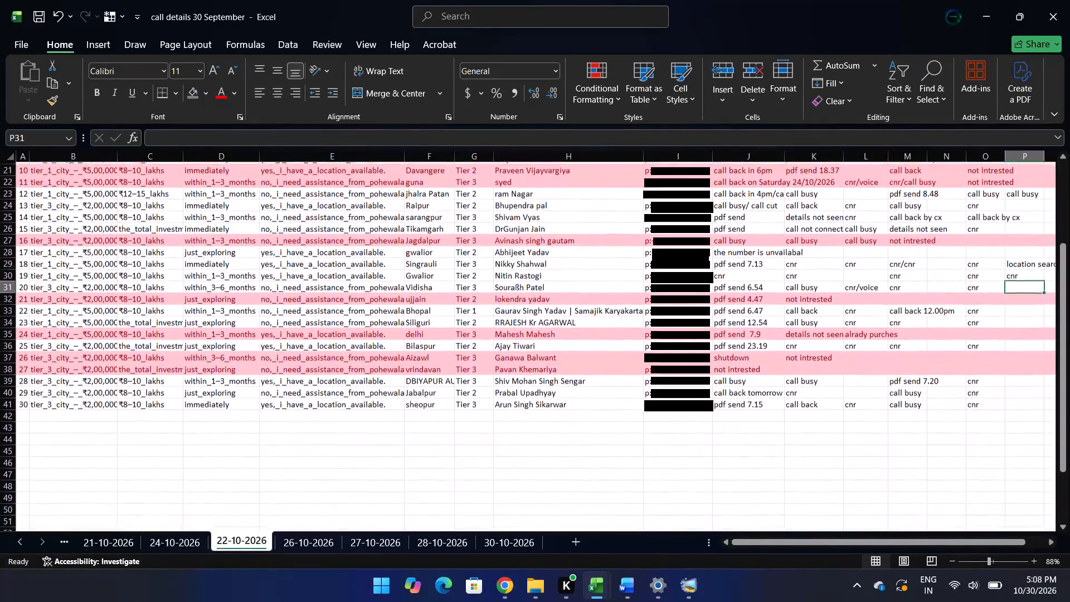
scroll(500, 375, "left", 3)
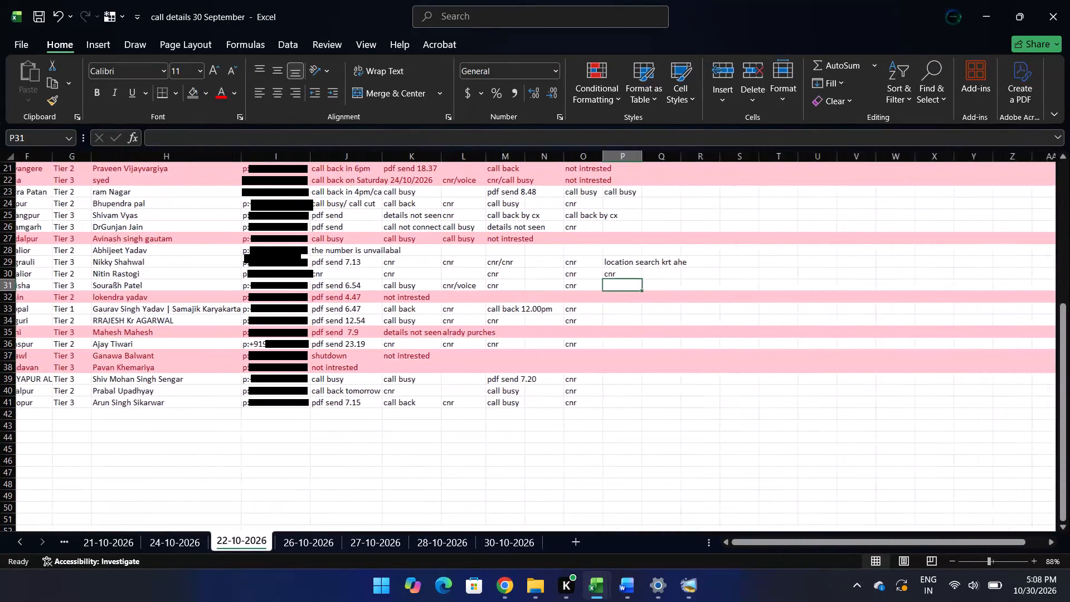
scroll(500, 375, "up", 2)
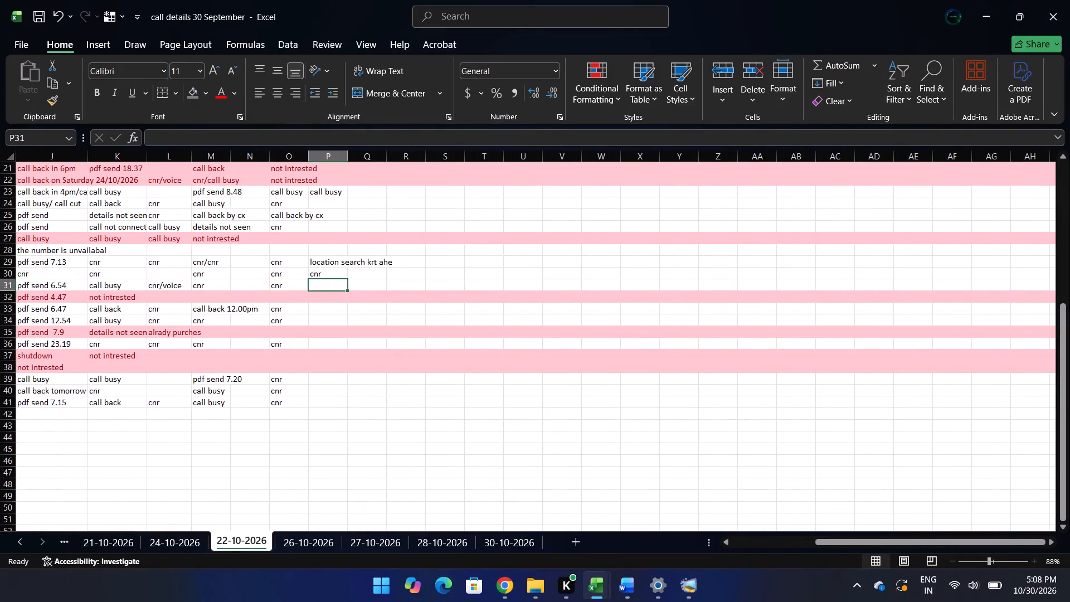
left_click(192, 545)
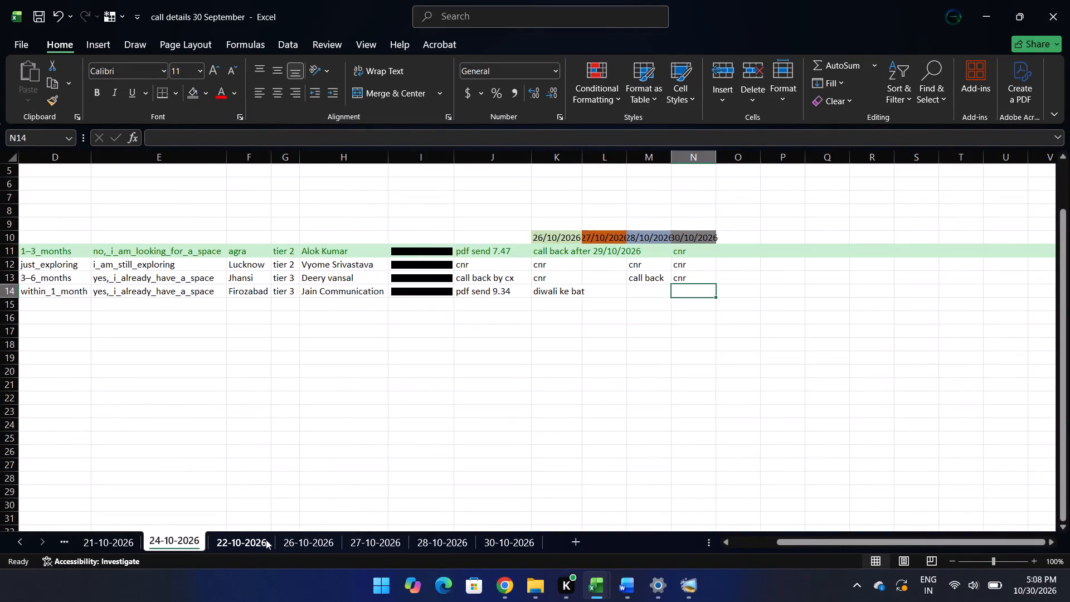
left_click(261, 543)
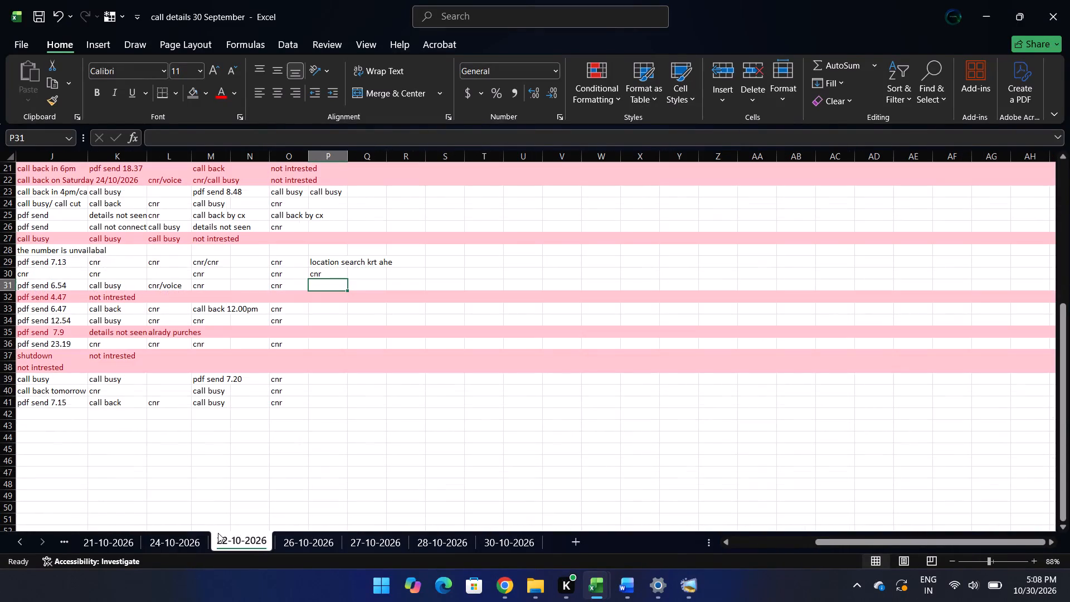
On the 21-10-2026 sheet, go through the lead rows and select Q11, the Shivpuri lead's cell in the 30/10/2026 column.
left_click(109, 538)
scroll(307, 343, "up", 2)
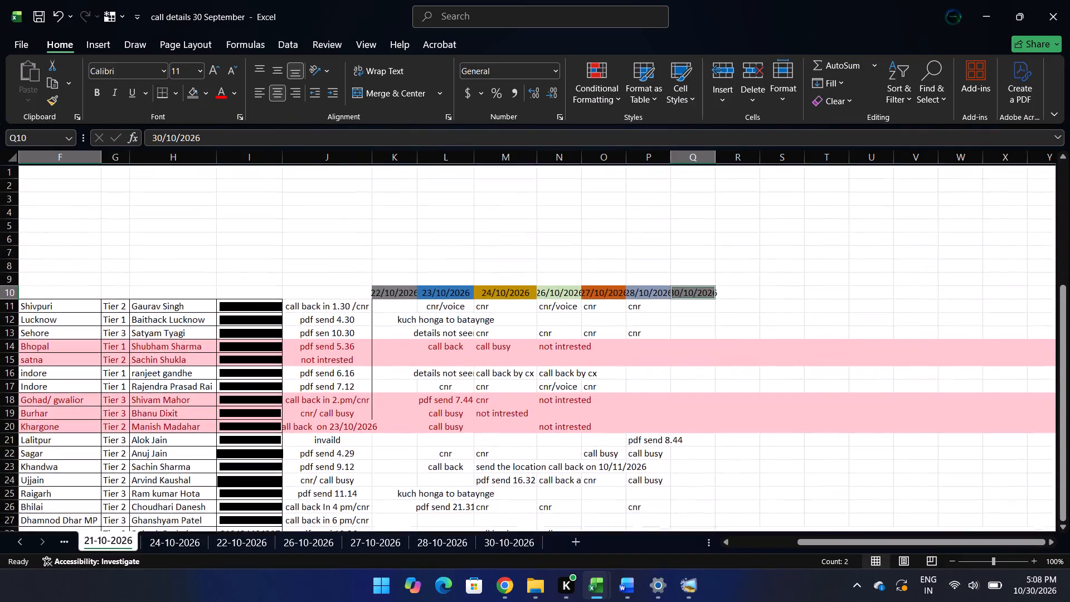
scroll(307, 343, "down", 1)
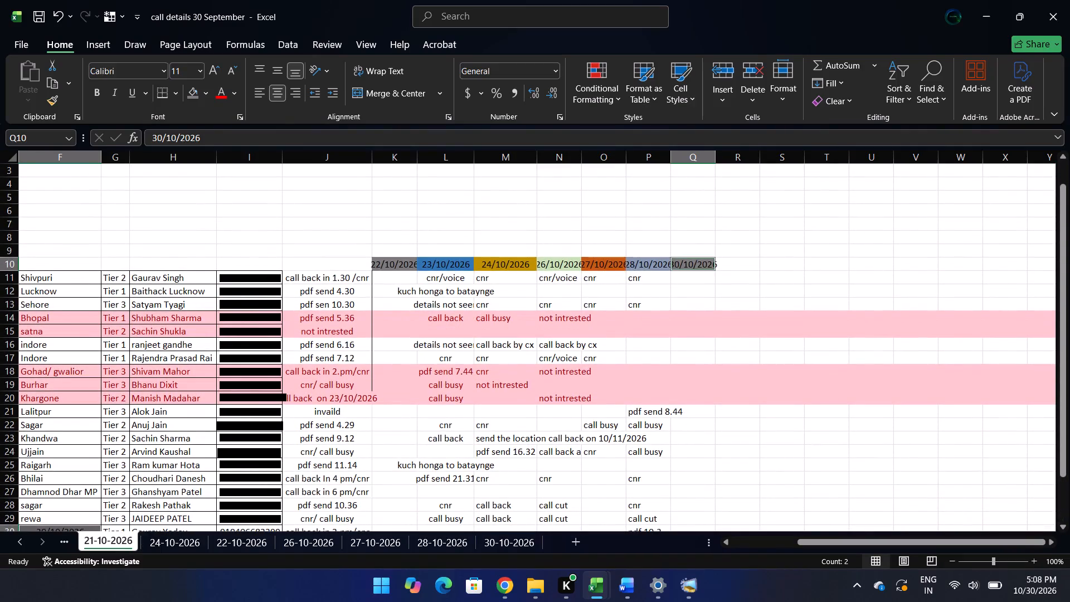
scroll(451, 280, "down", 1)
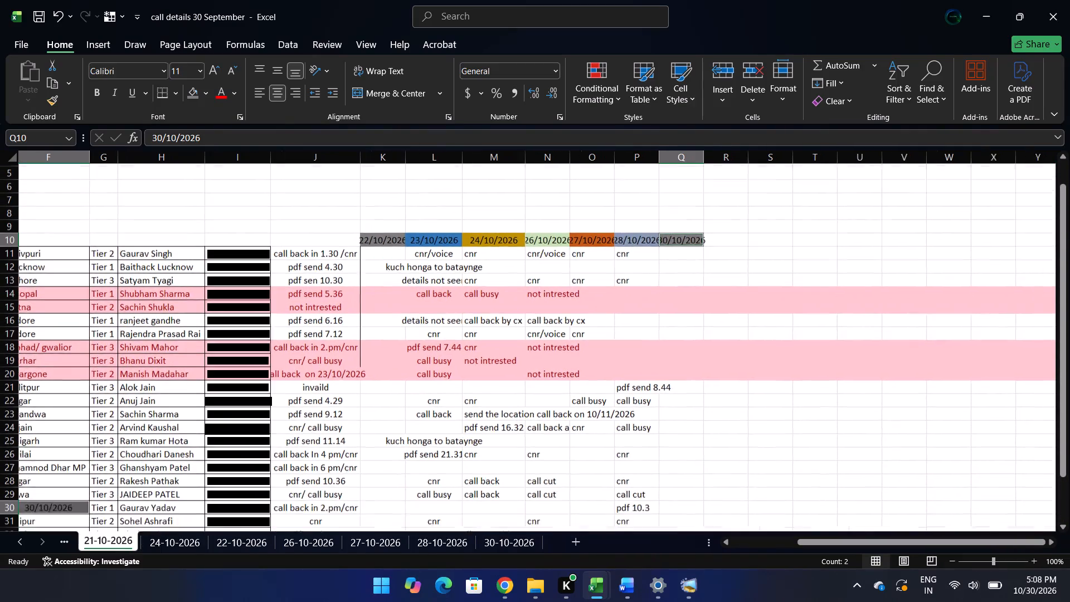
scroll(451, 280, "down", 1)
scroll(451, 280, "left", 1)
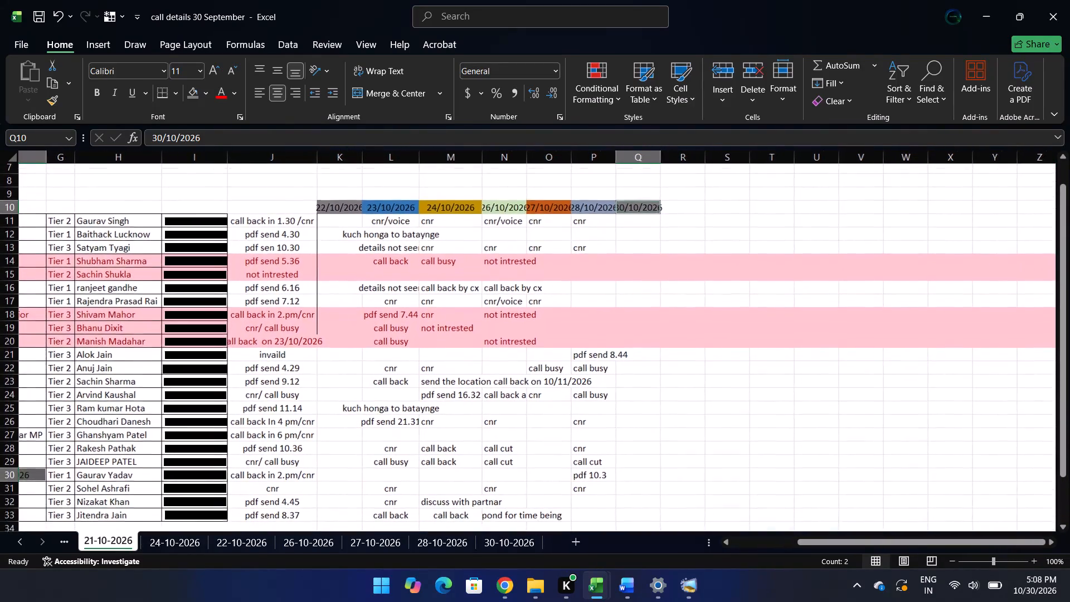
scroll(451, 280, "left", 1)
scroll(451, 280, "up", 1)
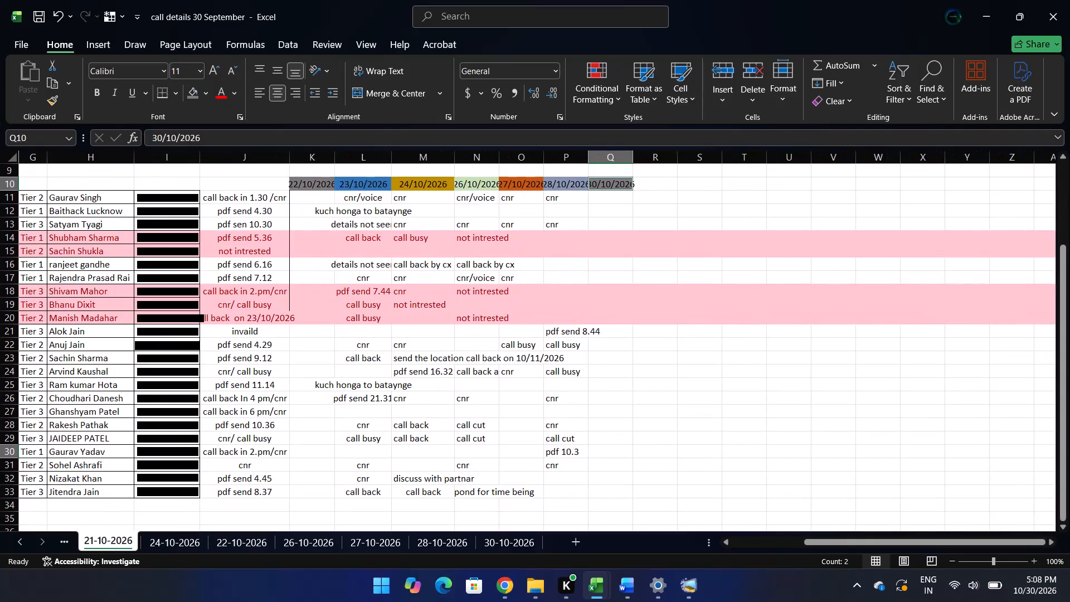
left_click(609, 195)
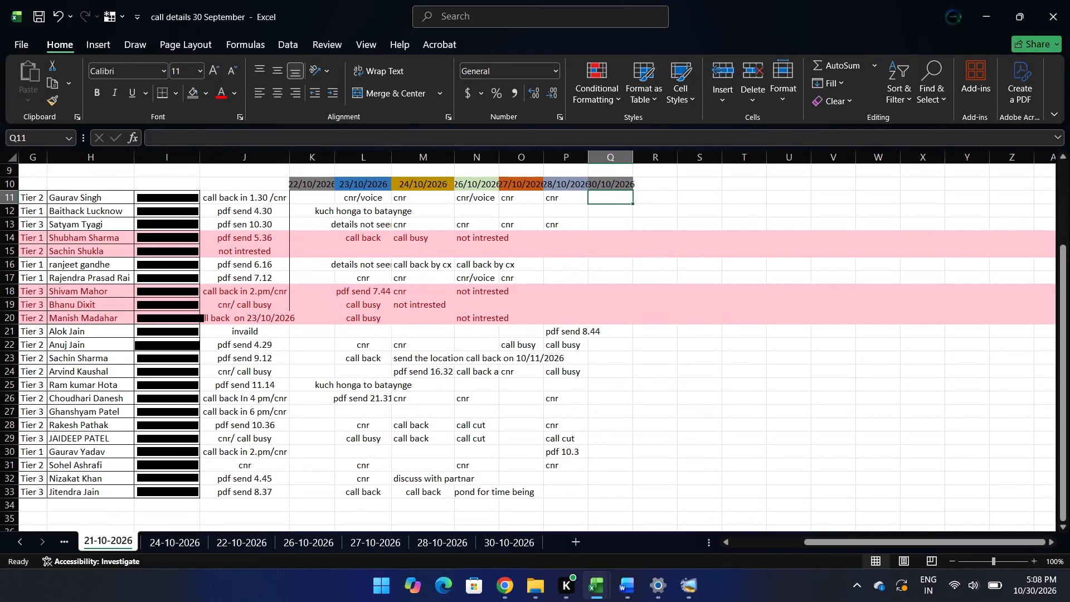
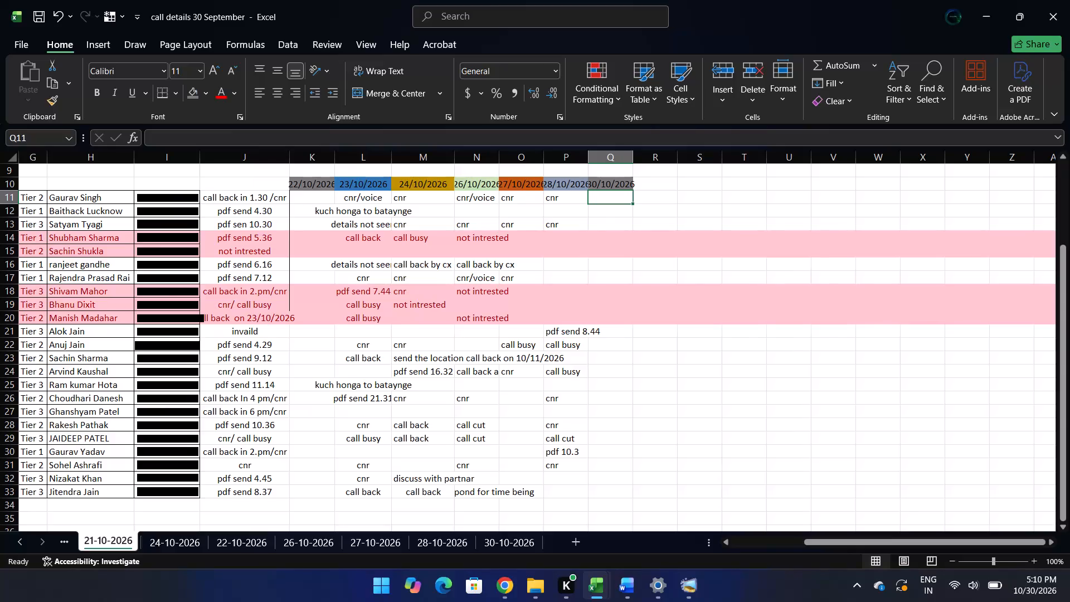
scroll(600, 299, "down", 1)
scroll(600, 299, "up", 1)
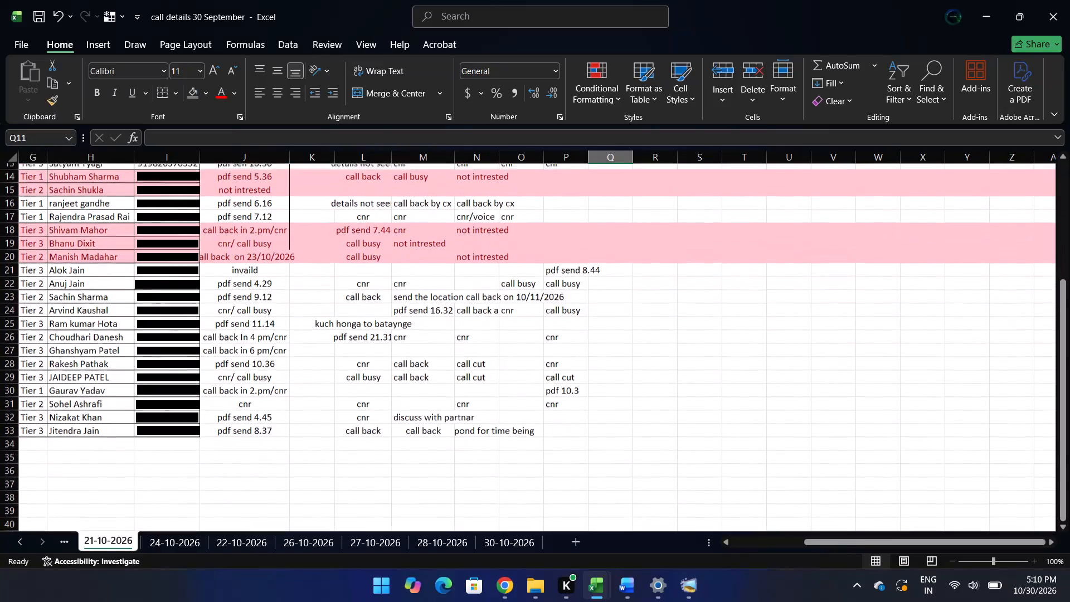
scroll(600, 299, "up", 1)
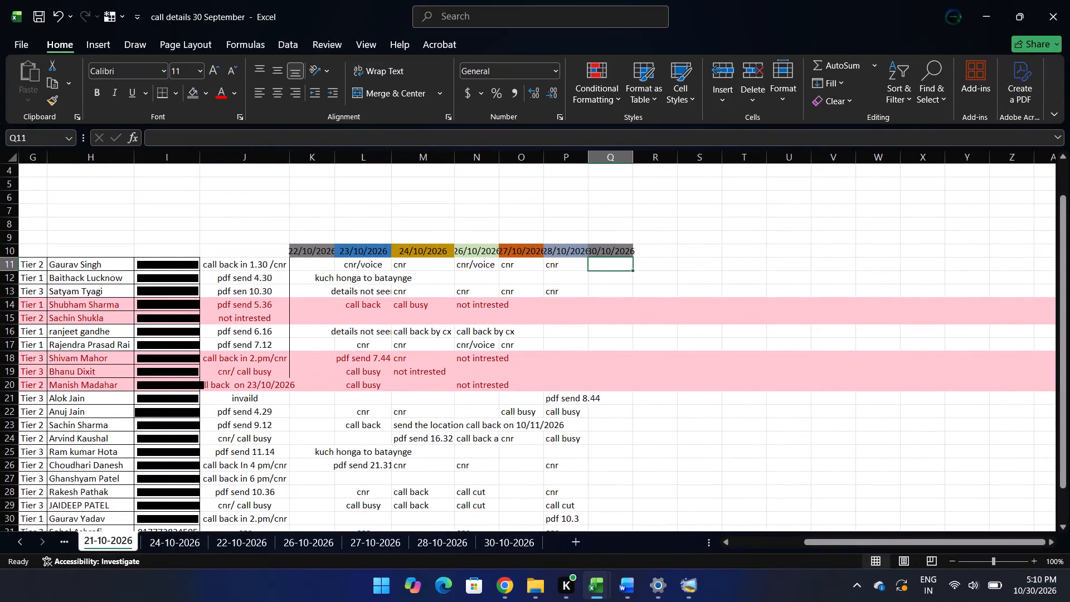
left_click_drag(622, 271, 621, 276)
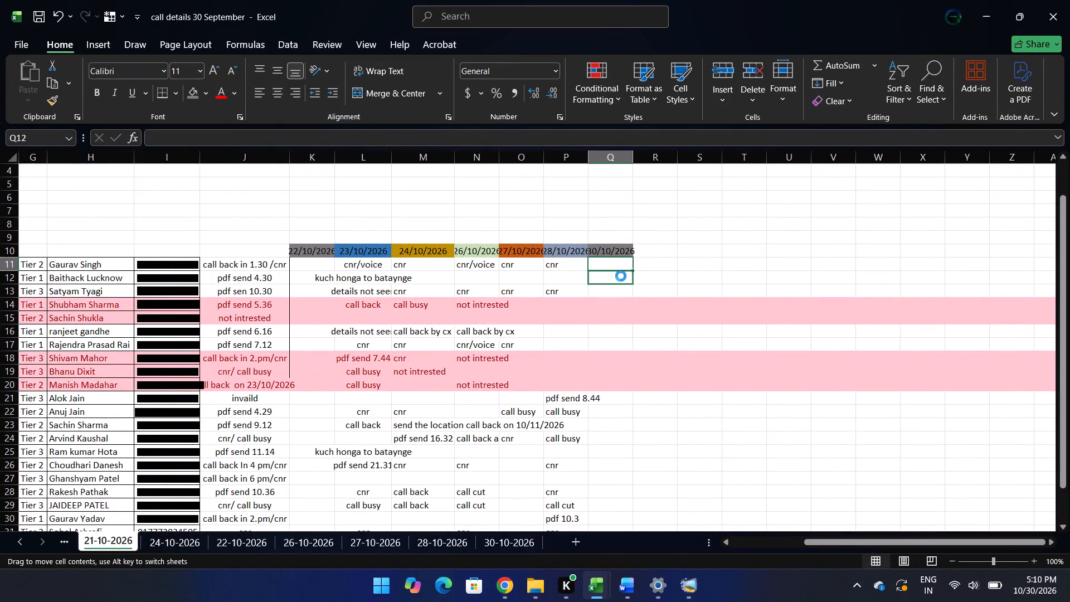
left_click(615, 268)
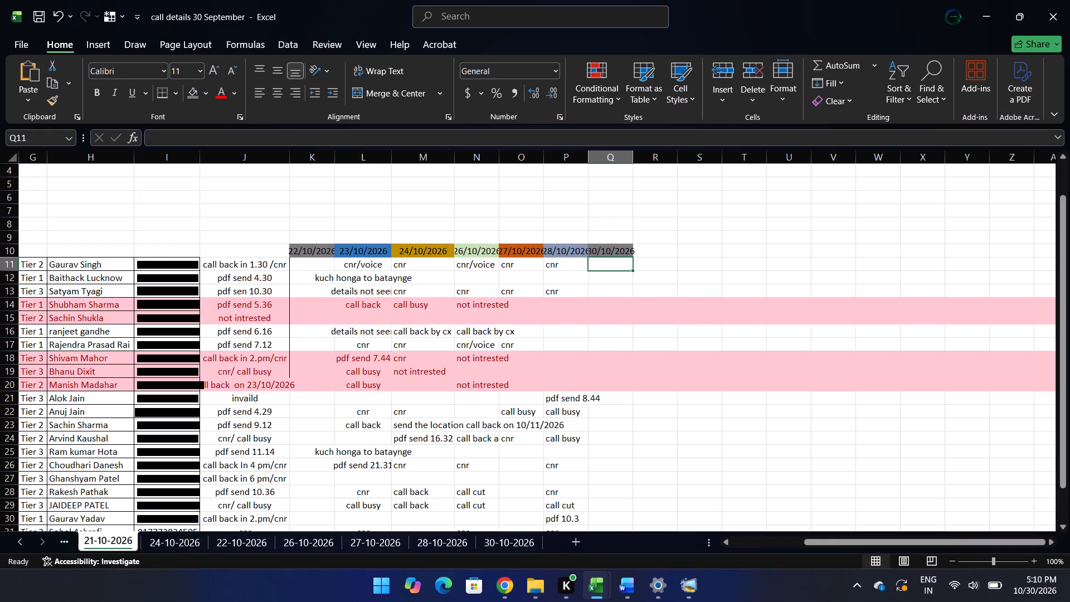
Switch to the 22-10-2026 sheet of the call details workbook.
left_click(274, 540)
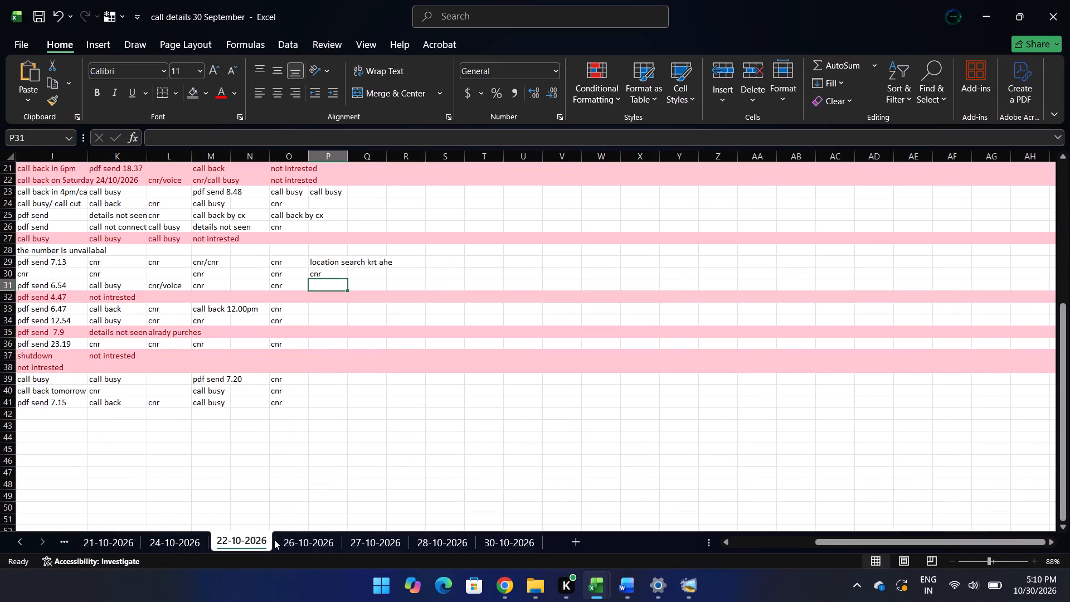
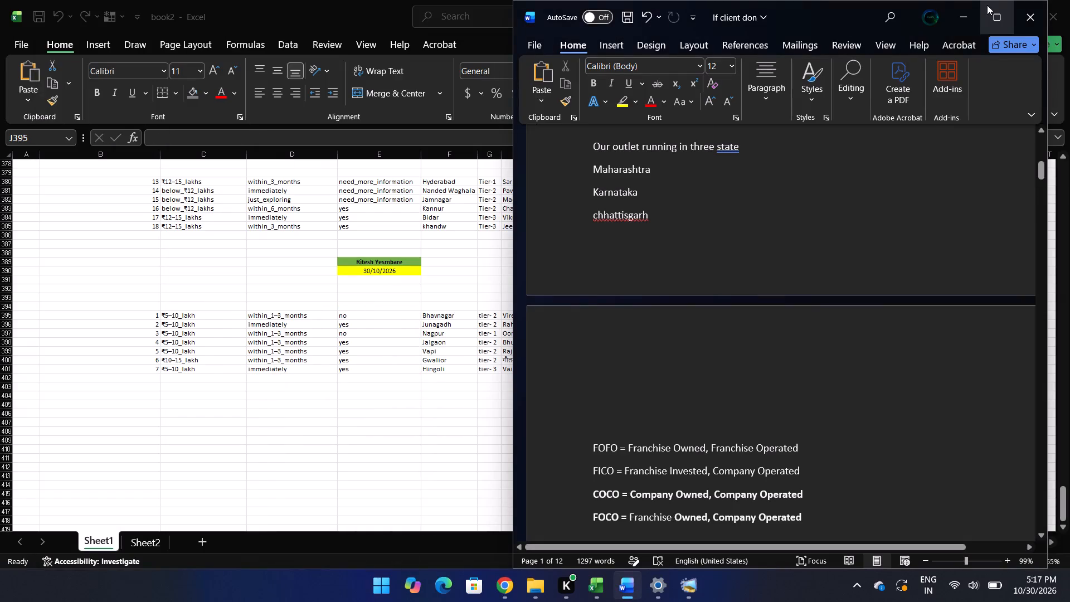
Save the book2 workbook, then minimize it.
left_click(967, 9)
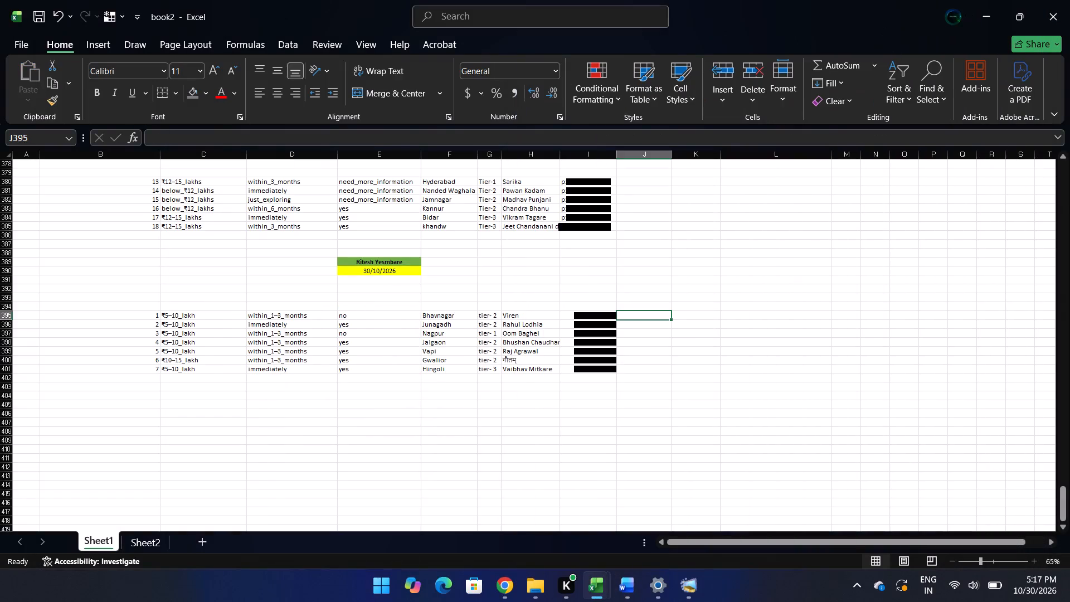
scroll(666, 252, "up", 2)
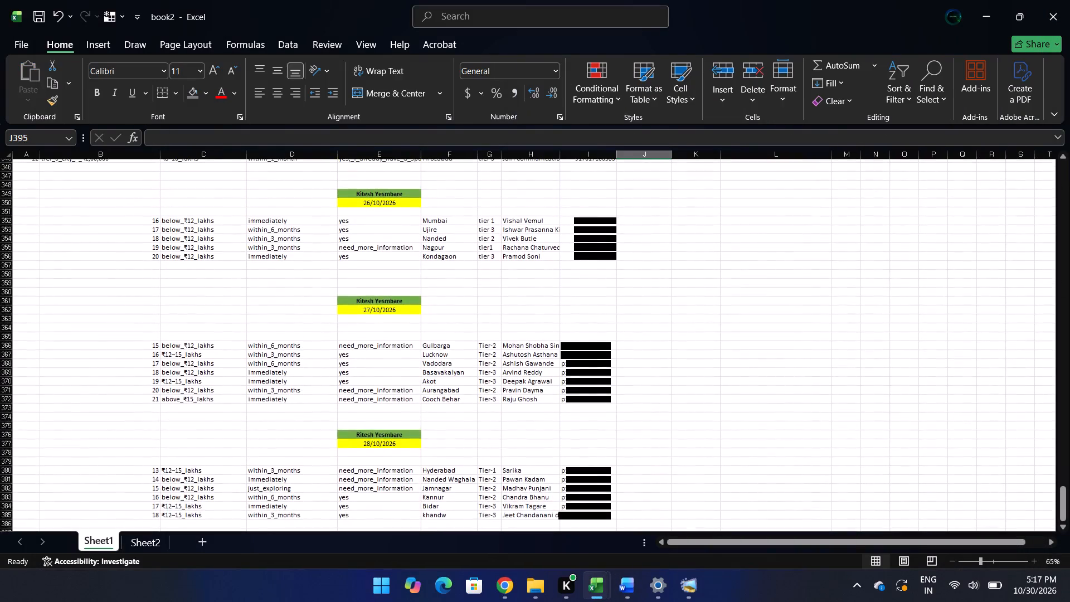
scroll(666, 252, "up", 1)
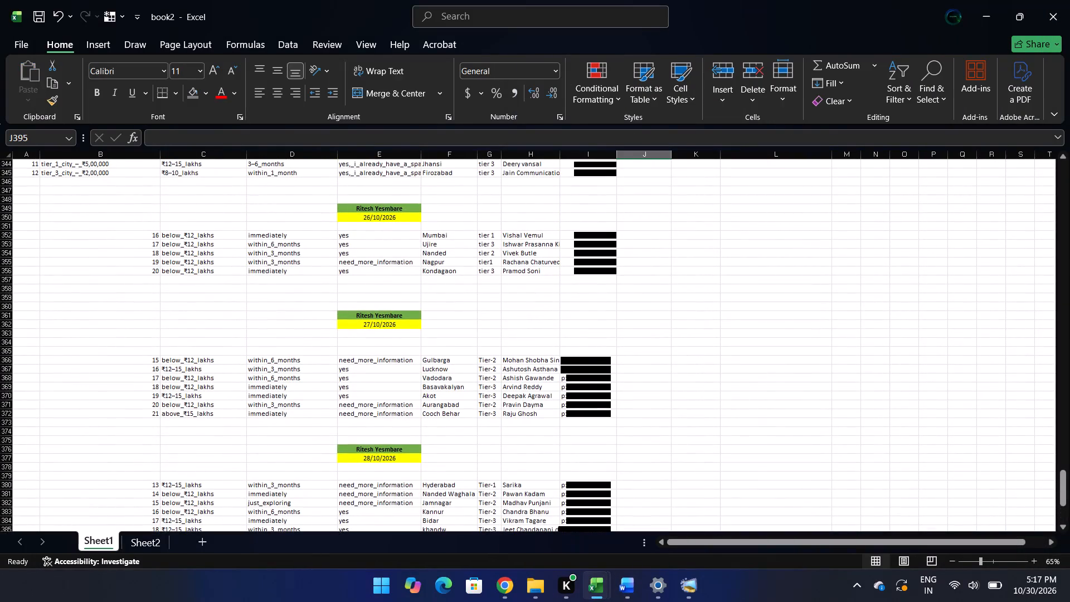
key("ctrl+s")
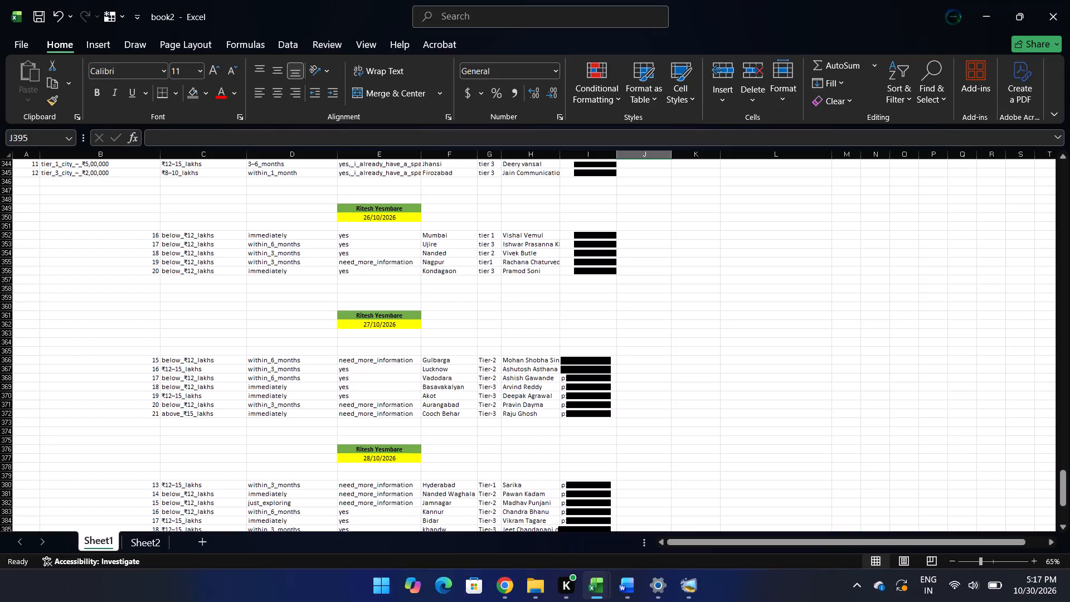
left_click(974, 8)
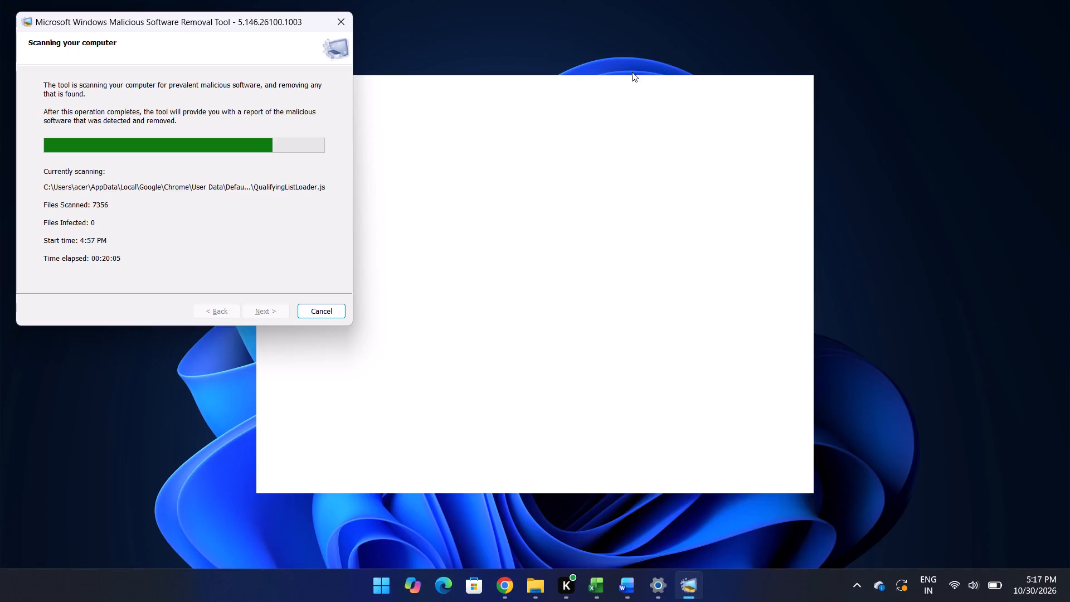
Open the Book1 workbook from the Downloads folder for a check and close it again.
left_click(545, 577)
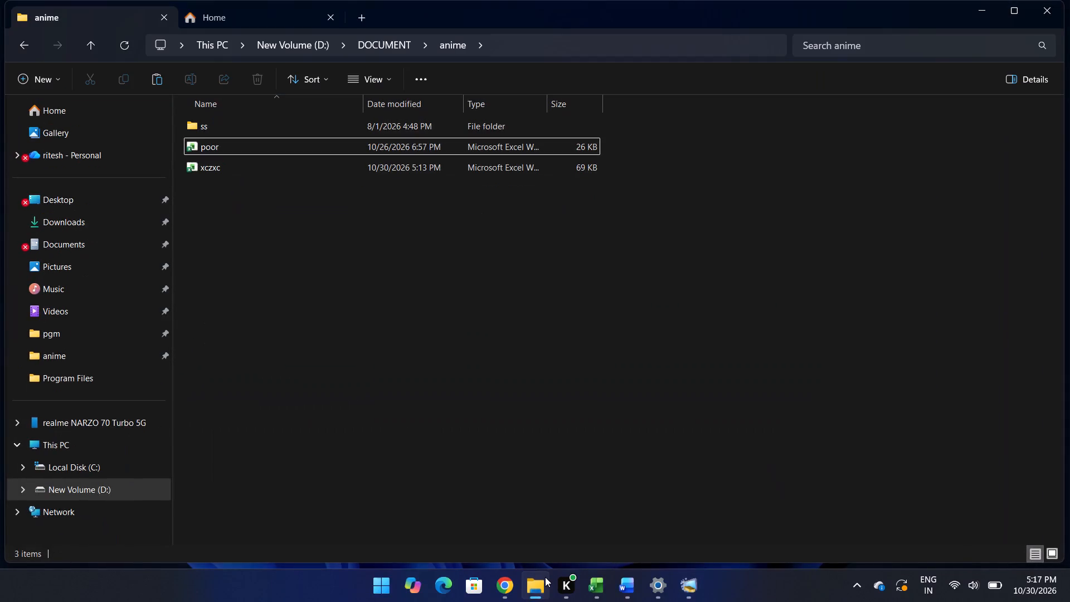
left_click(203, 11)
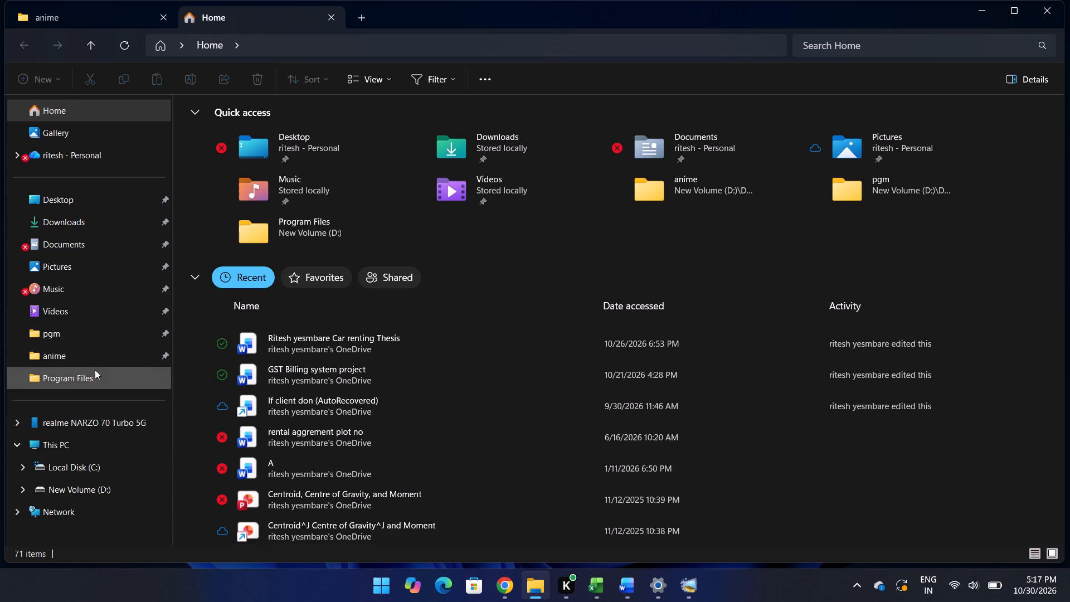
left_click(99, 220)
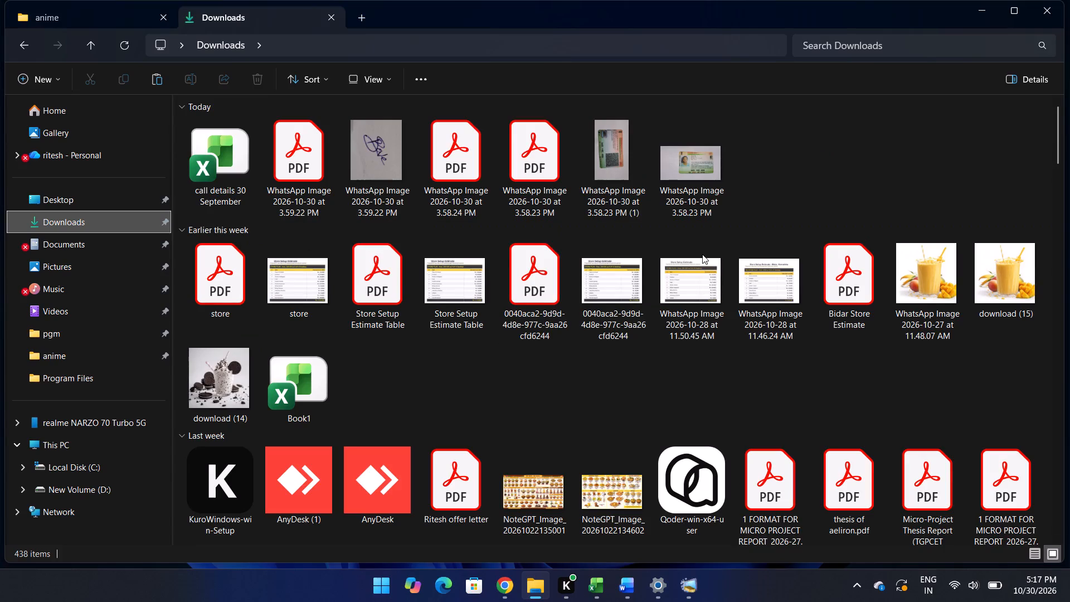
double_click(312, 391)
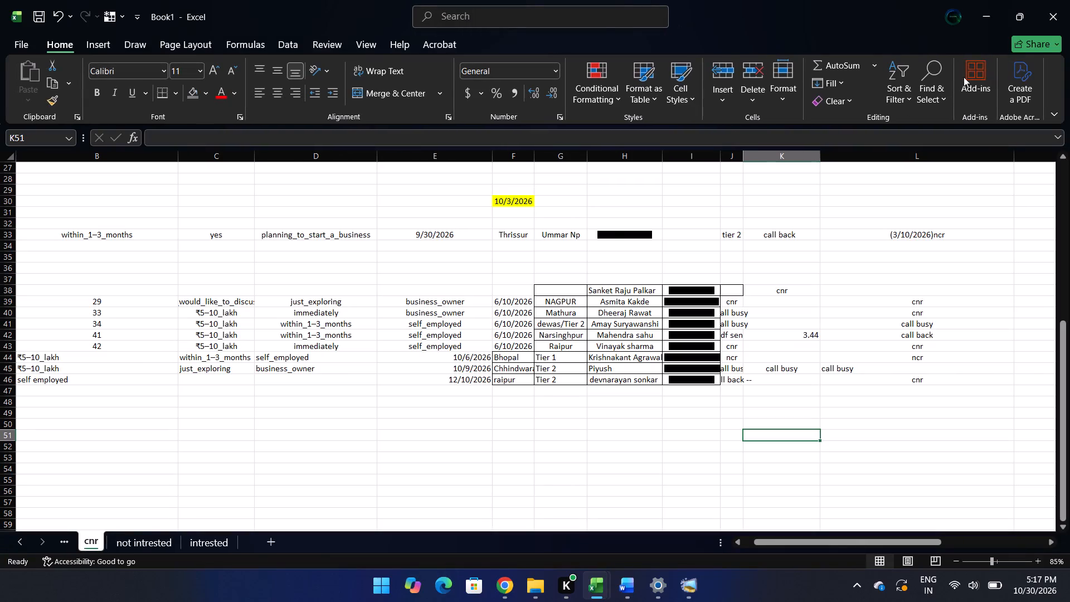
left_click(1067, 4)
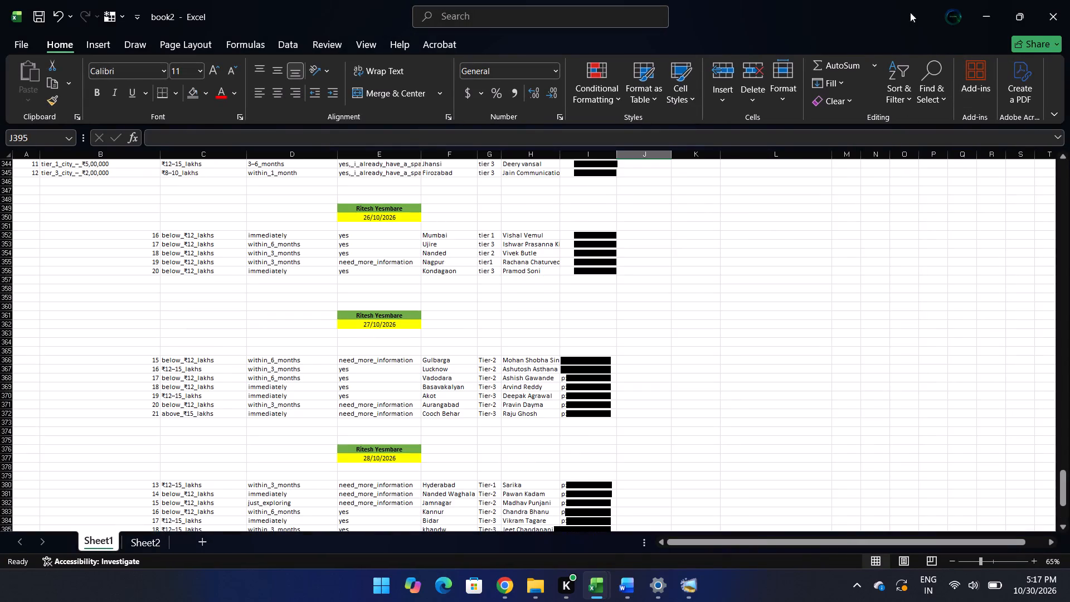
left_click(985, 15)
Copy the book2 workbook from the pgm folder into the anime folder.
left_click(64, 337)
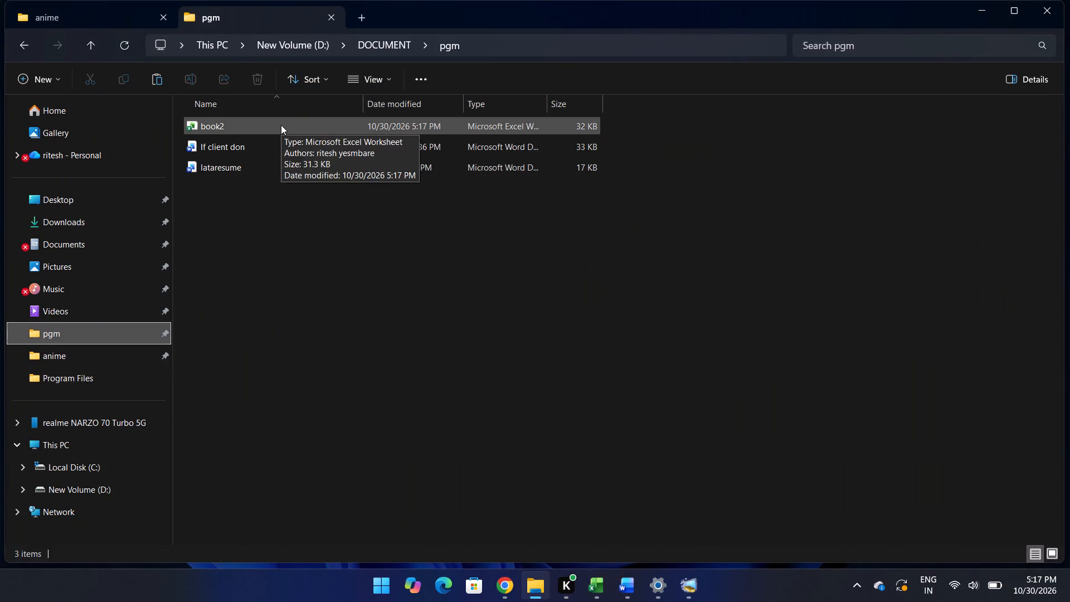
left_click(281, 125)
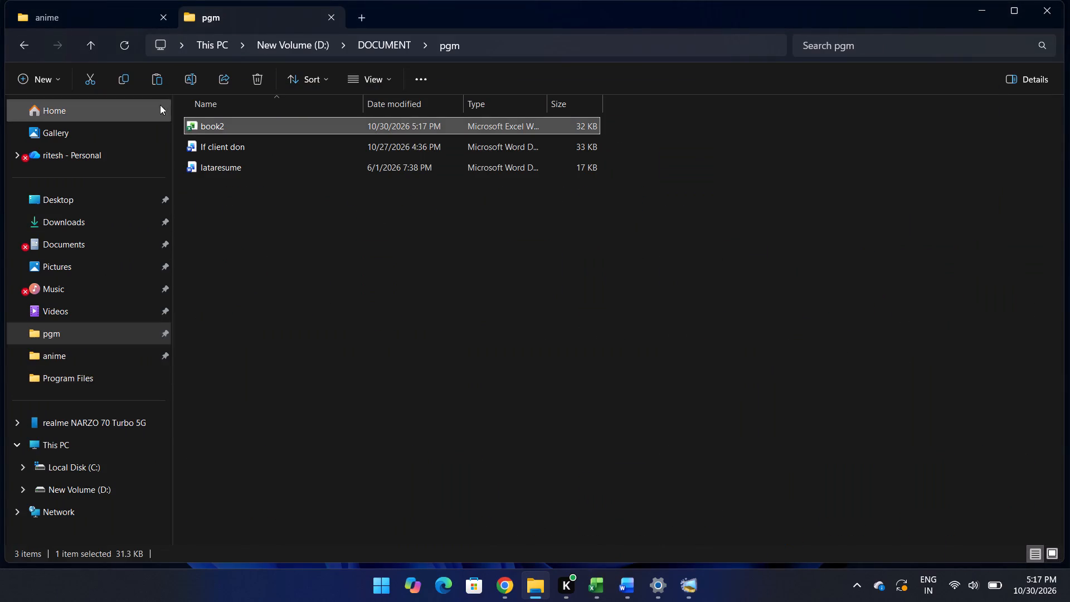
left_click(132, 82)
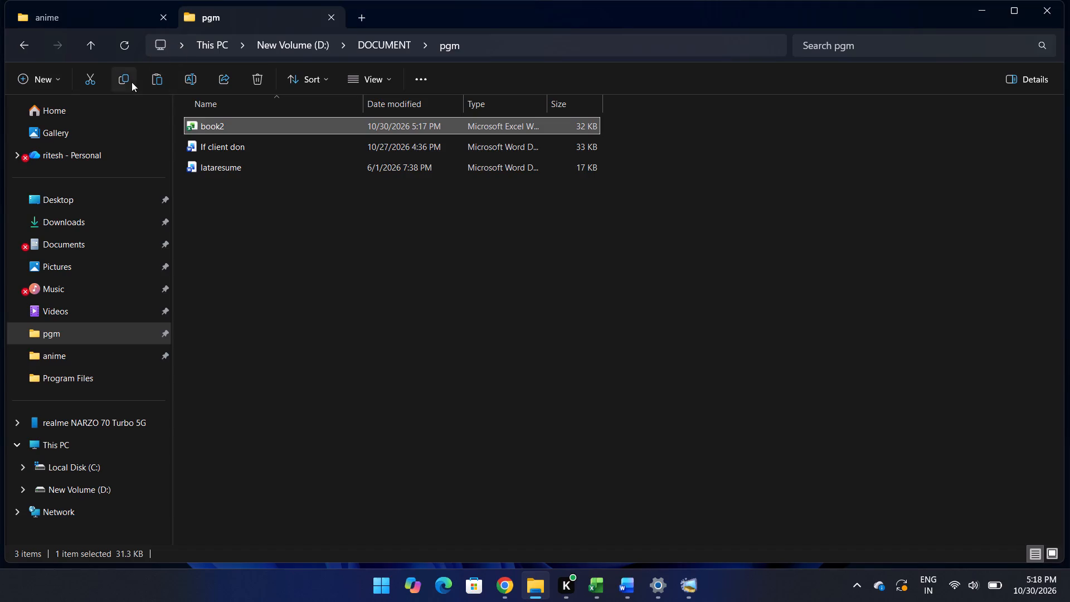
left_click(49, 6)
left_click(95, 21)
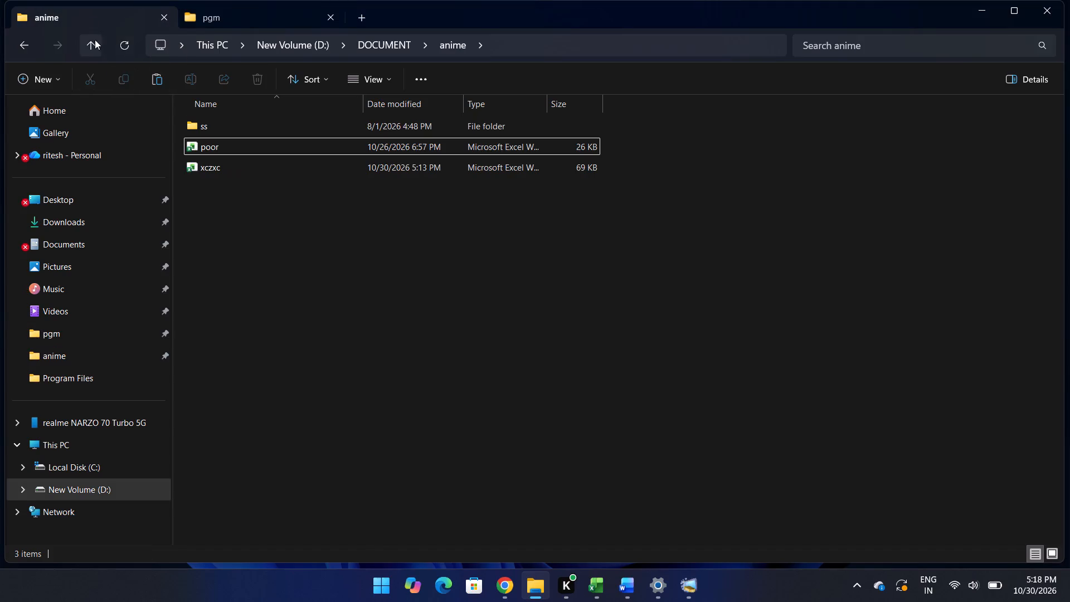
left_click(154, 85)
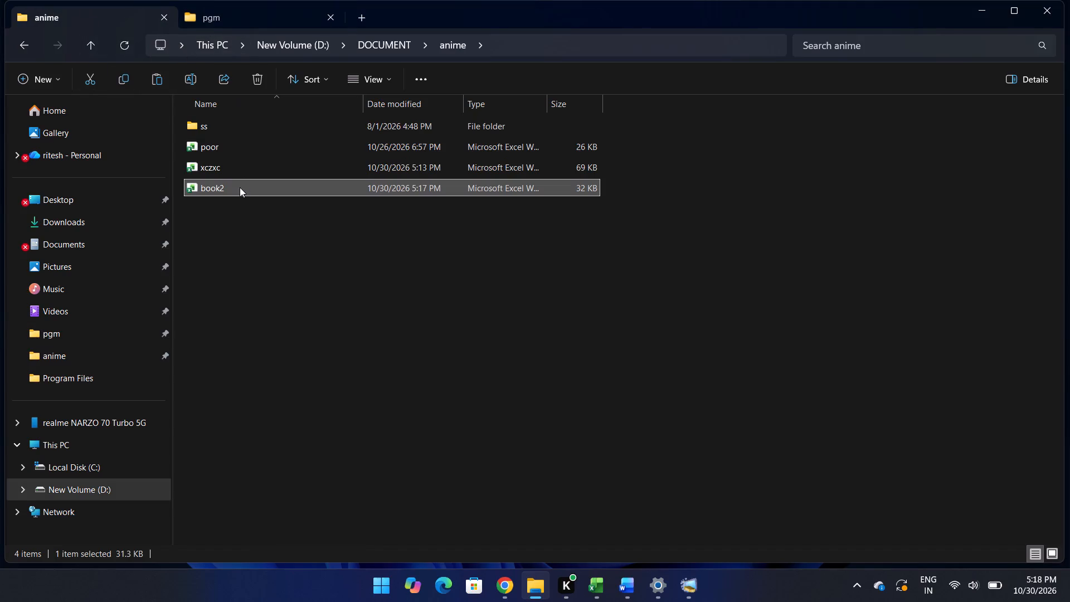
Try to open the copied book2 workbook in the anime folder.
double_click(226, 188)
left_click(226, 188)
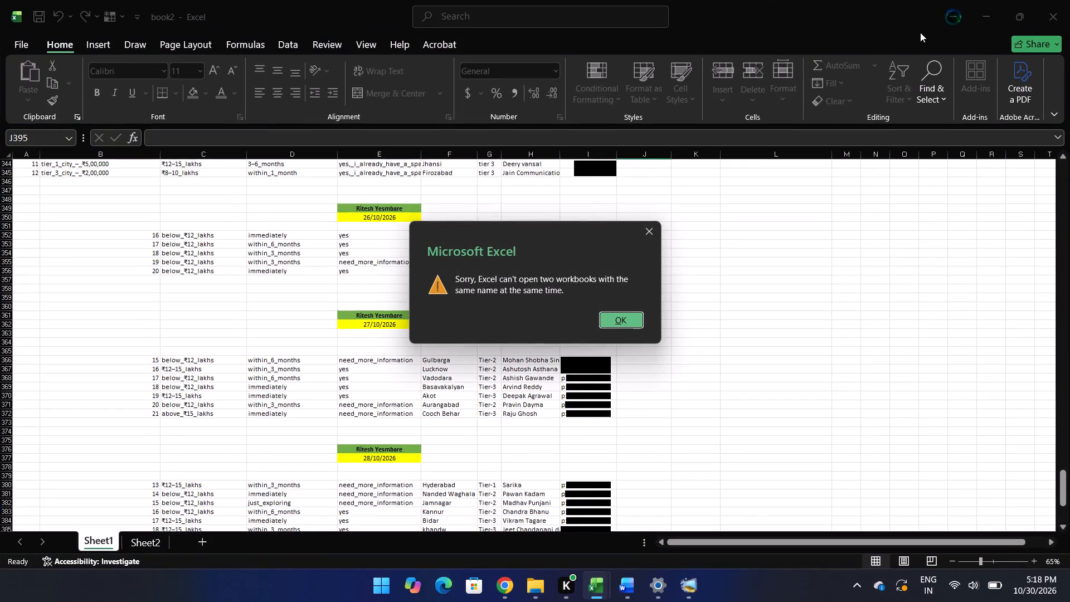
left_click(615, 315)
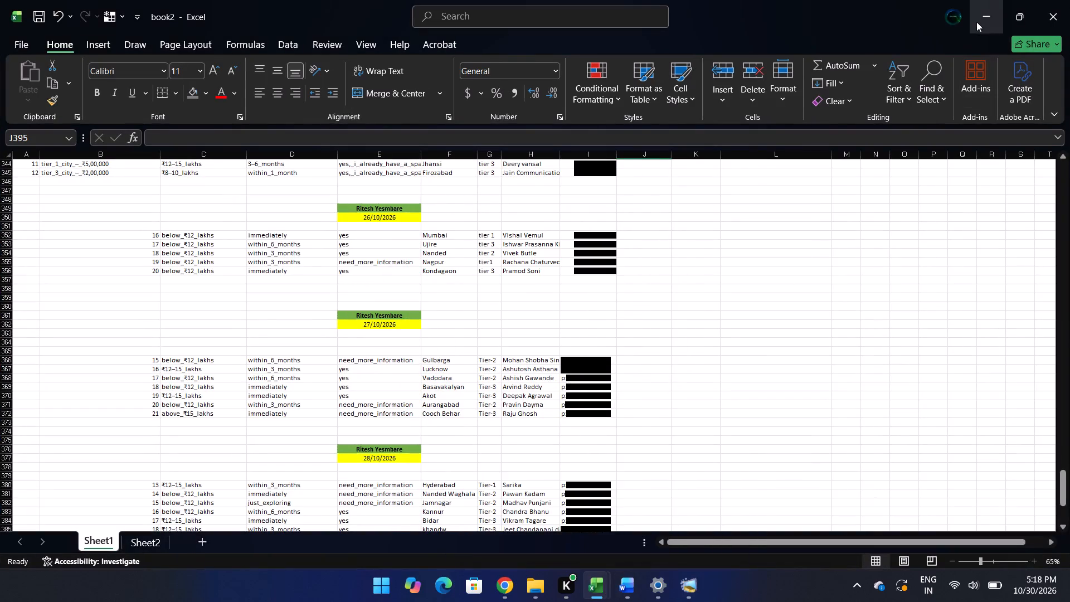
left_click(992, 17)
Rename the copied book2 file in the anime folder as .kn.
left_click(198, 76)
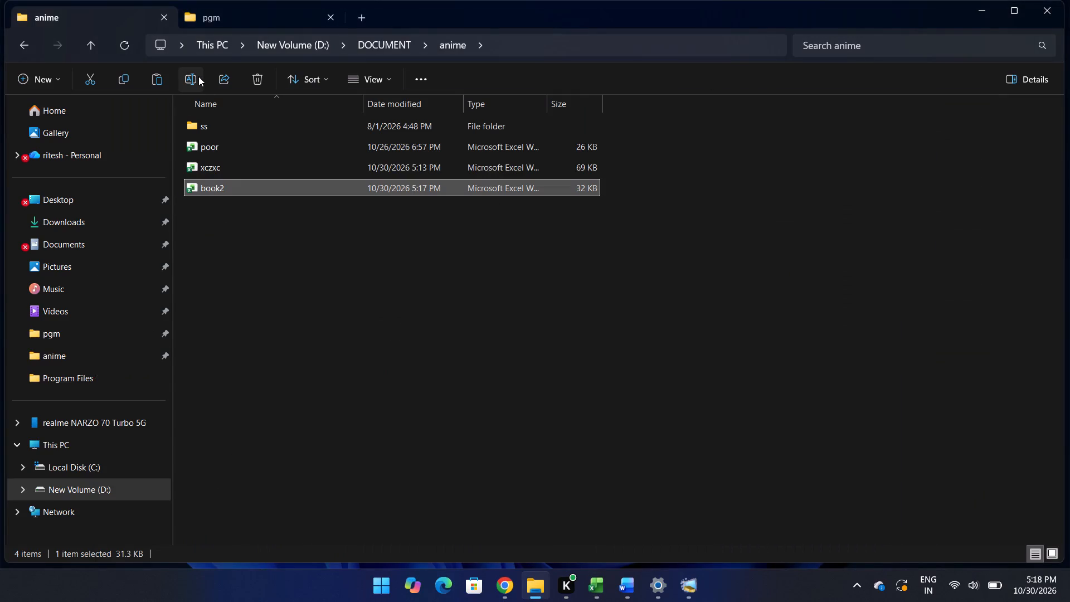
type("./kn")
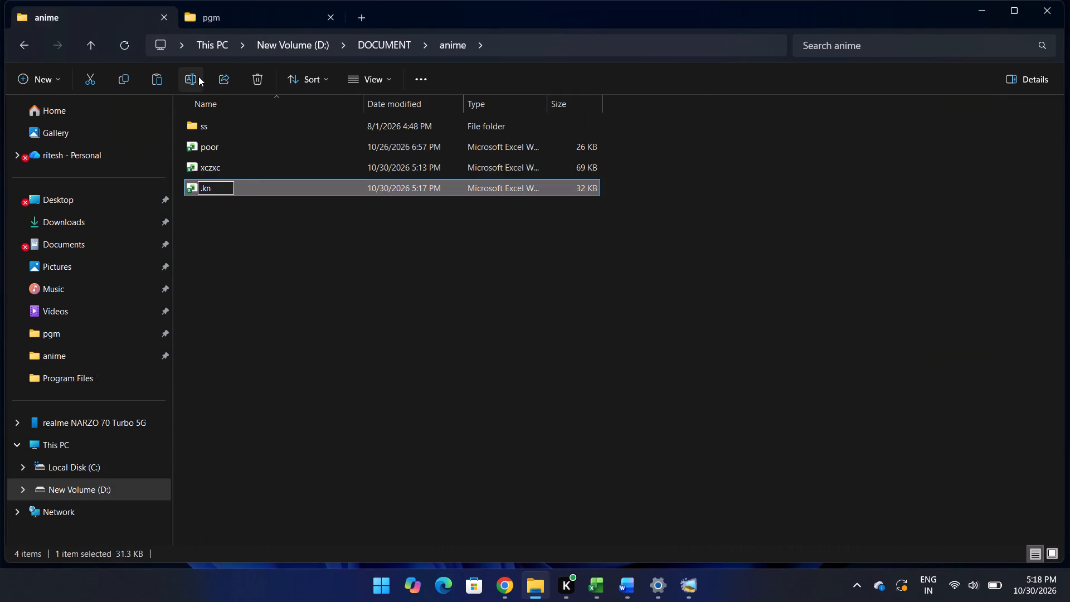
left_click(372, 536)
left_click(382, 332)
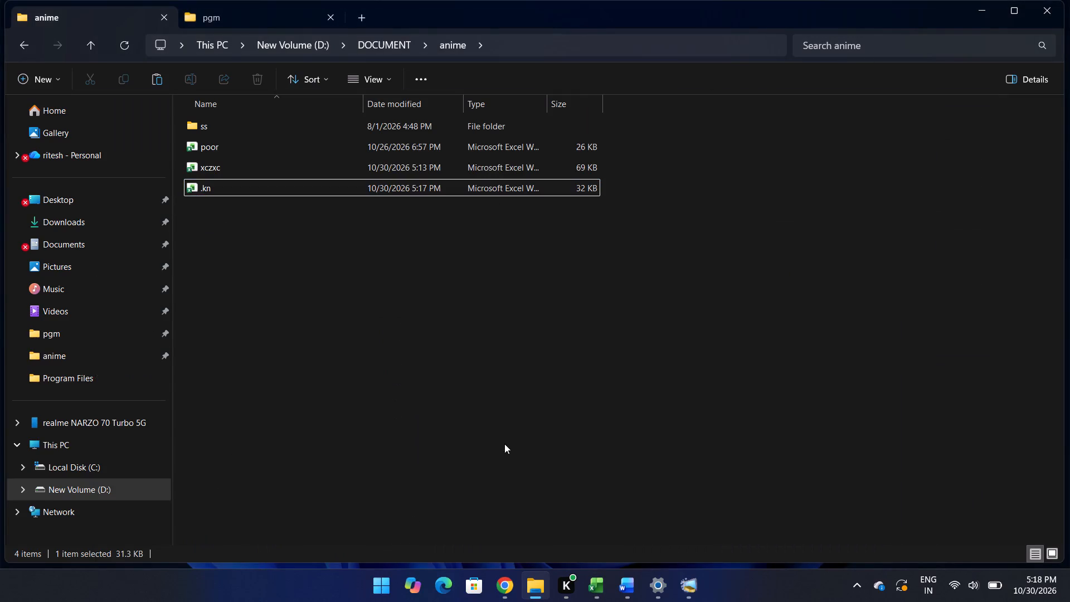
Close the anime and pgm folders, leaving only a new Home view open in File Explorer.
left_click(163, 17)
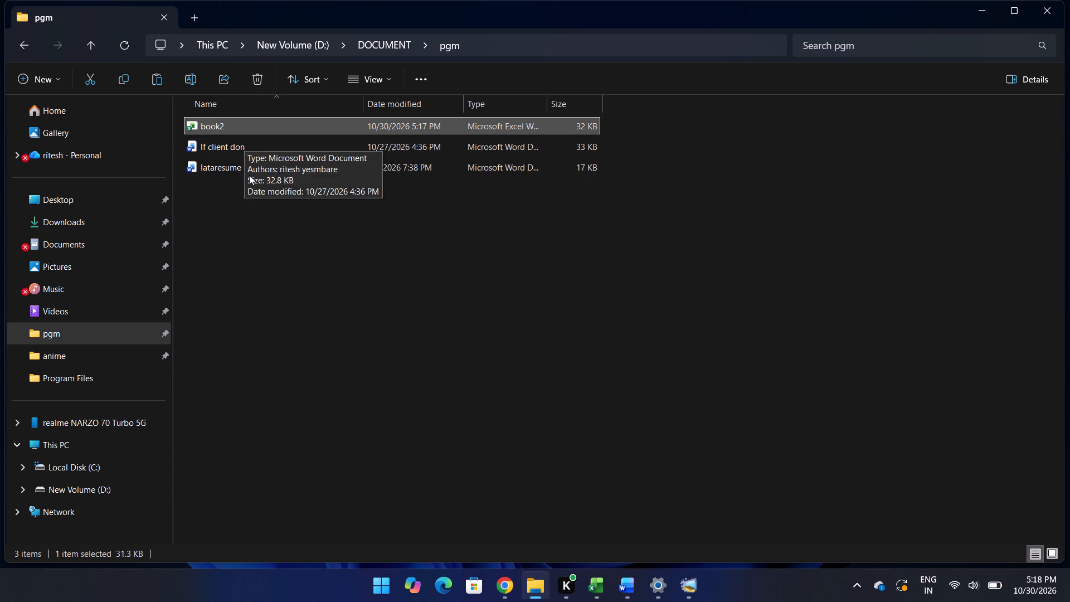
left_click(286, 245)
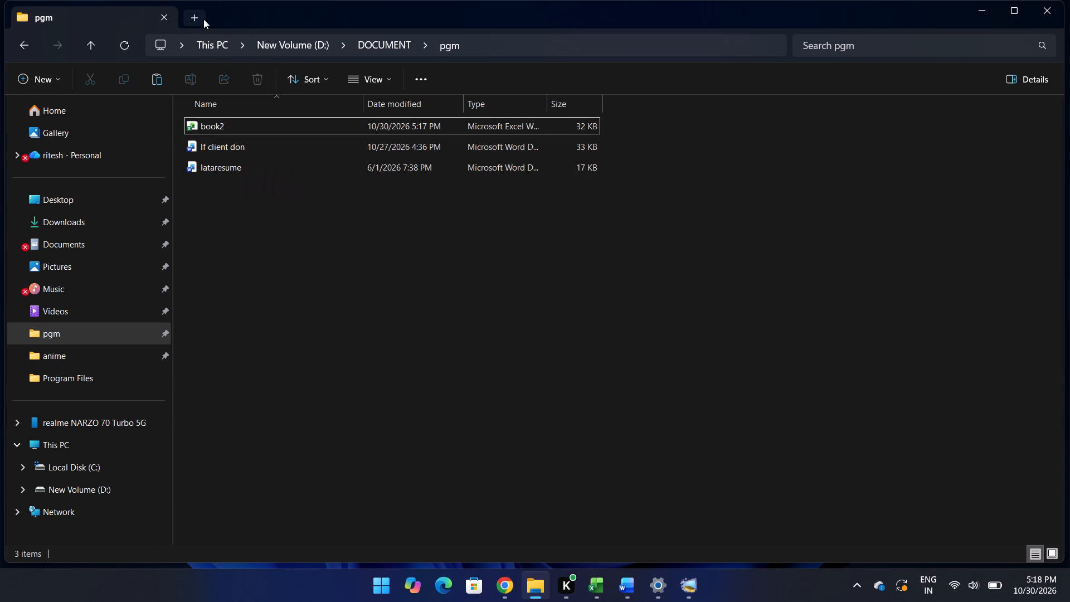
left_click(203, 19)
left_click(164, 16)
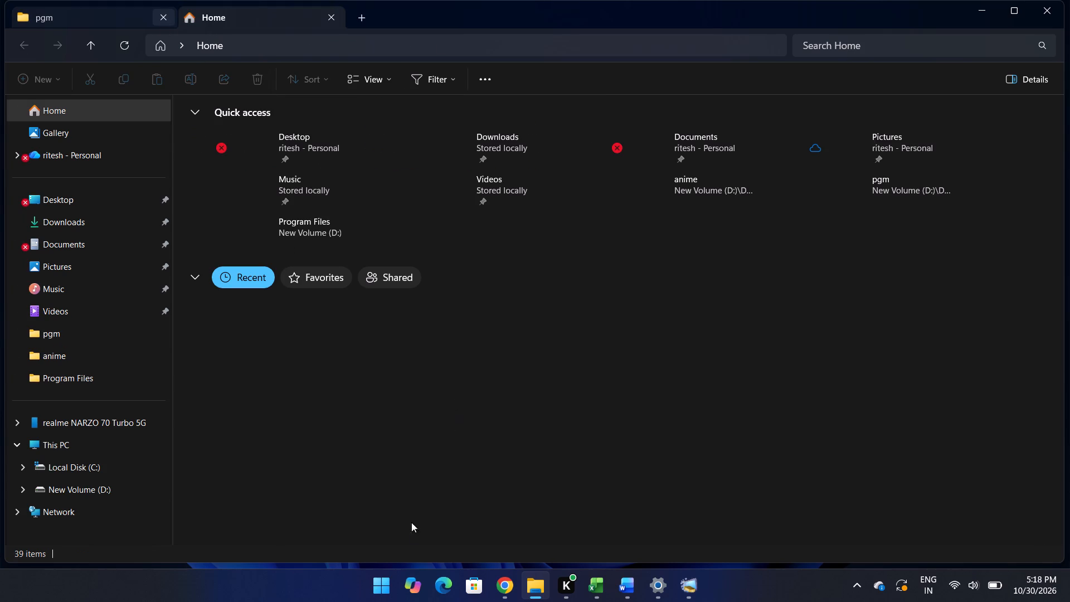
Look through the franchise call script in the If client don document.
left_click(630, 589)
scroll(733, 203, "down", 4)
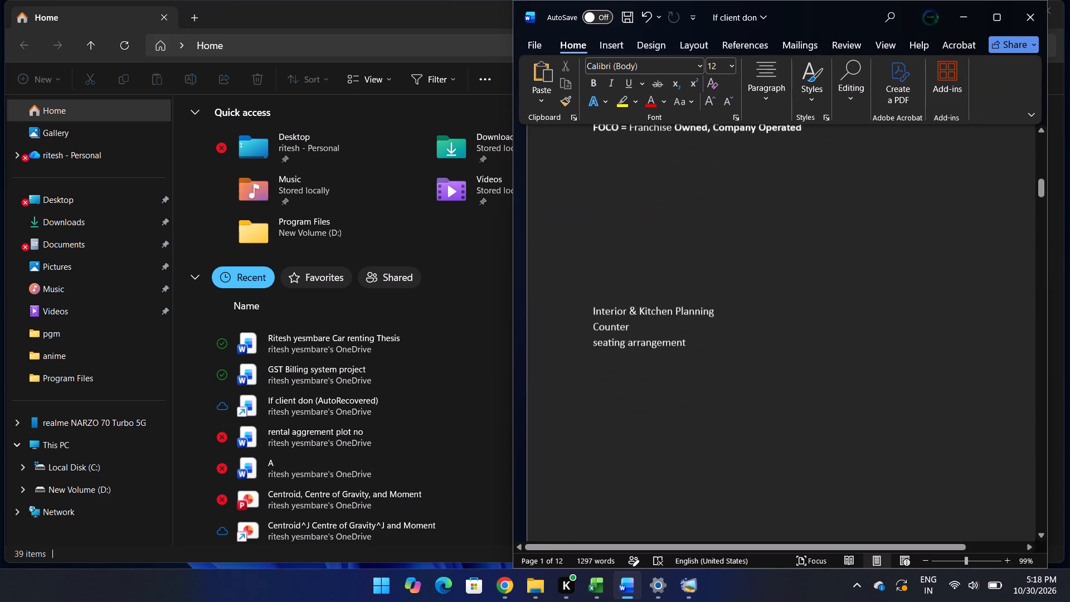
scroll(733, 203, "down", 6)
scroll(733, 203, "up", 4)
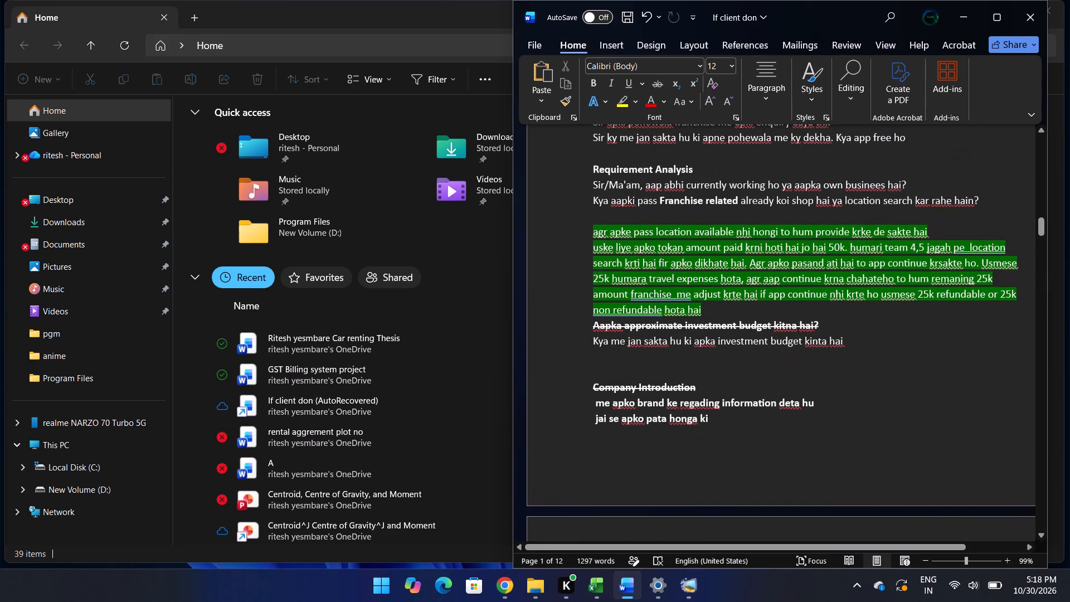
scroll(733, 203, "up", 3)
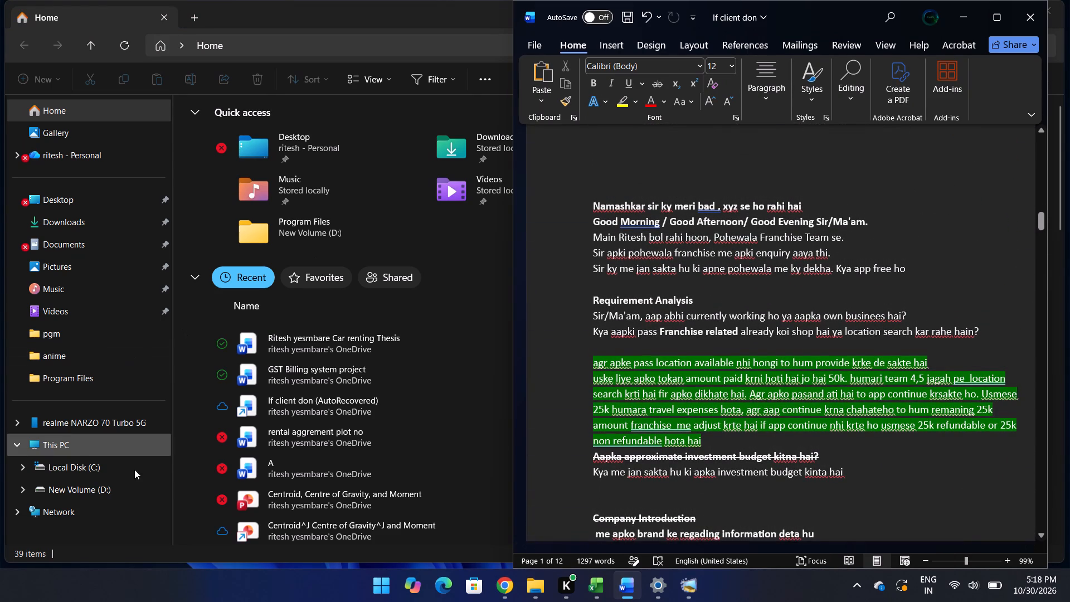
Check the recycle bin of the connected realme NARZO 70 Turbo 5G, then clear the open windows from the desktop.
left_click(118, 416)
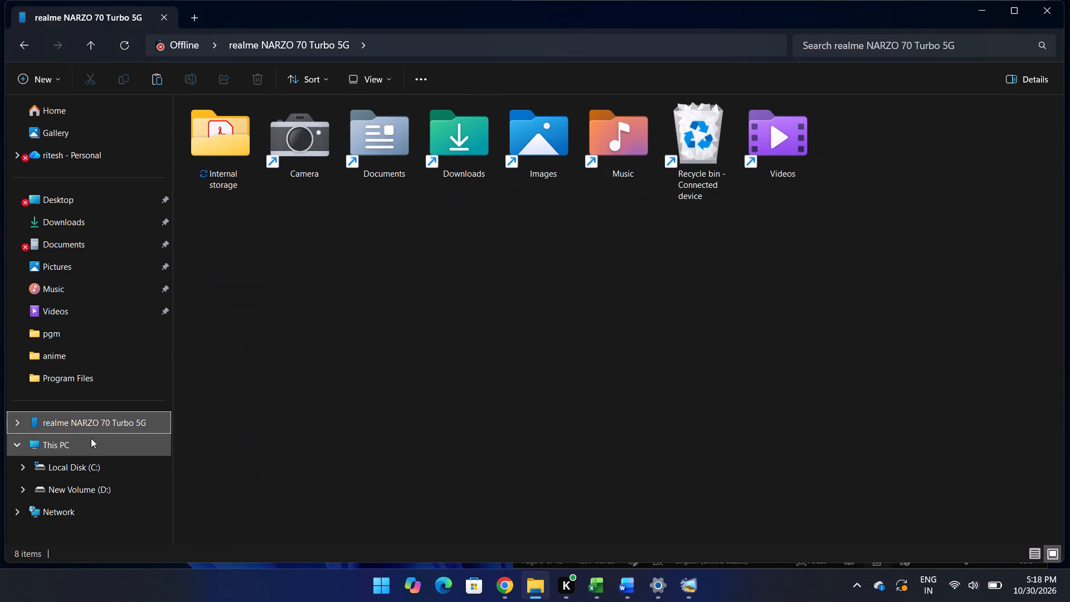
double_click(679, 148)
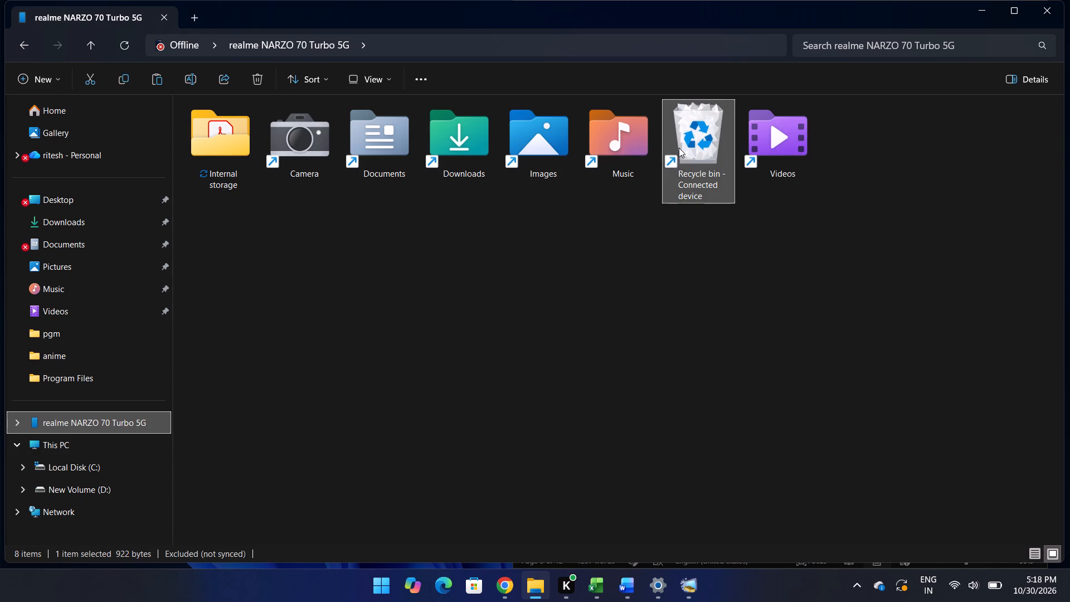
left_click(1056, 4)
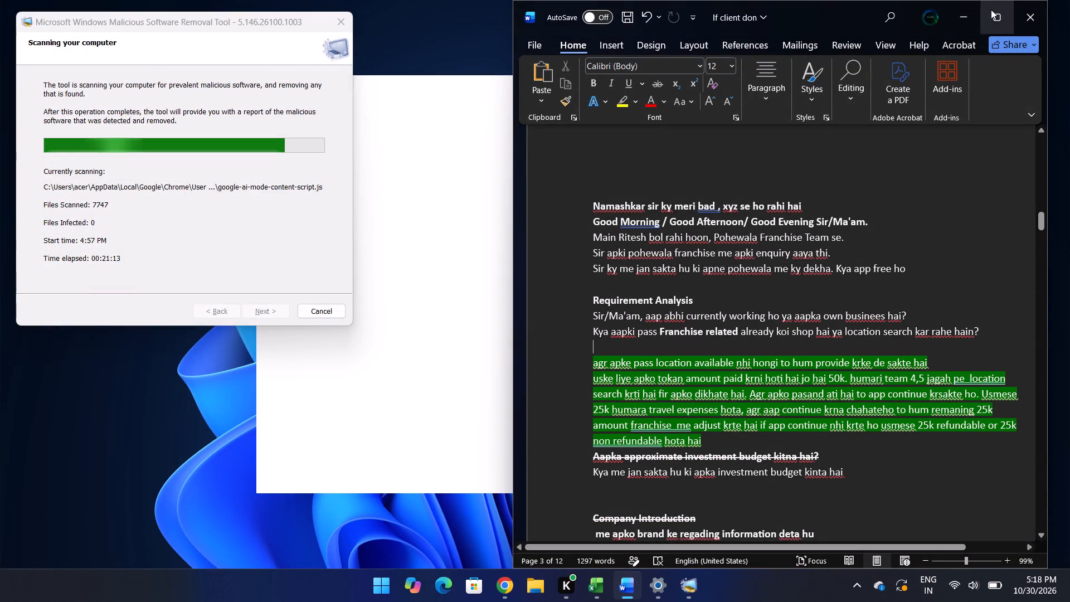
left_click(965, 22)
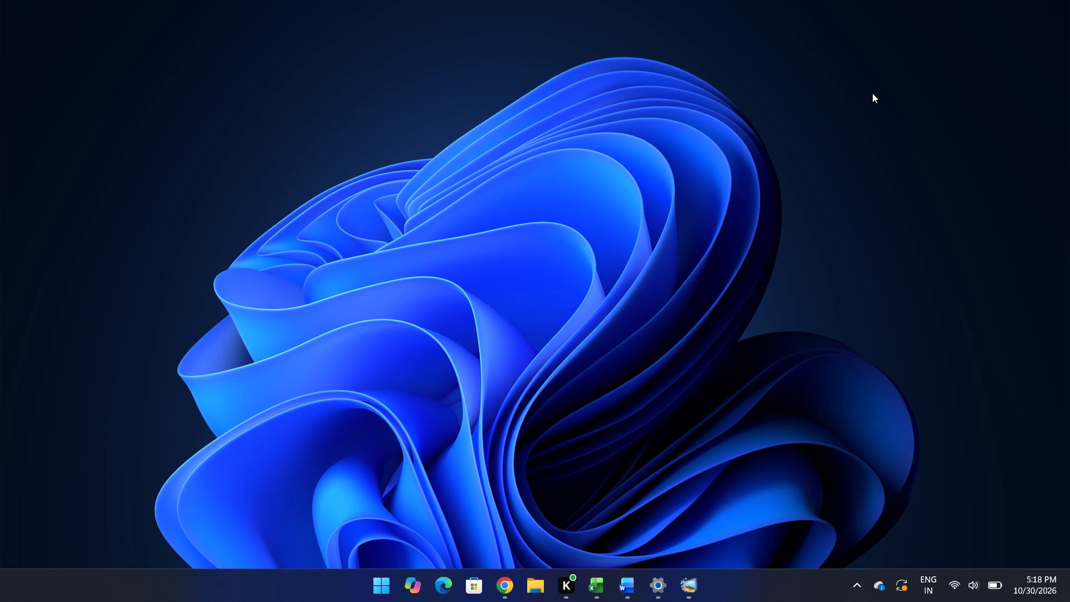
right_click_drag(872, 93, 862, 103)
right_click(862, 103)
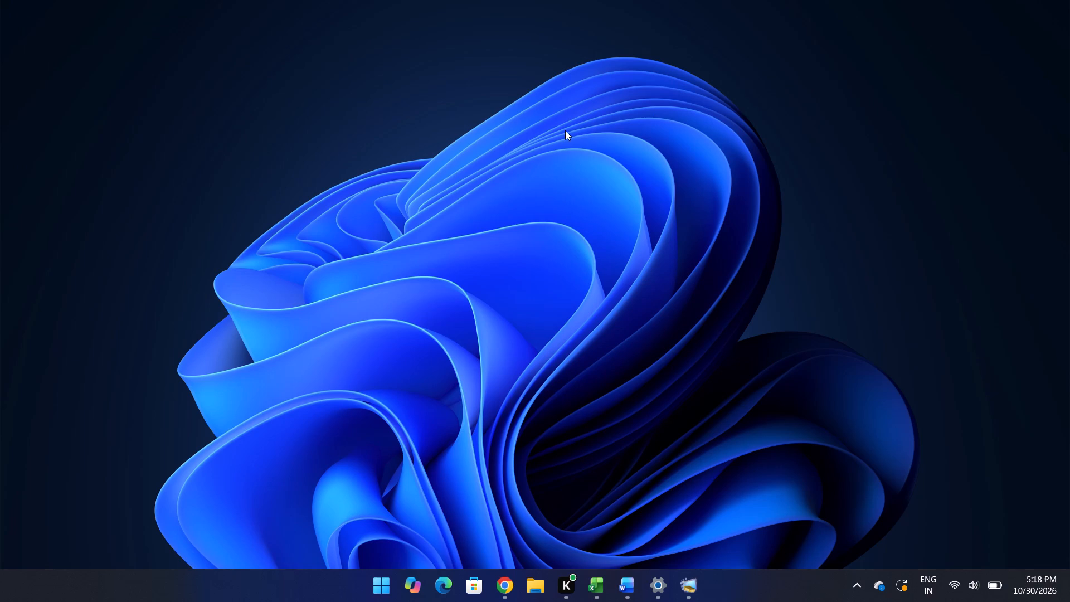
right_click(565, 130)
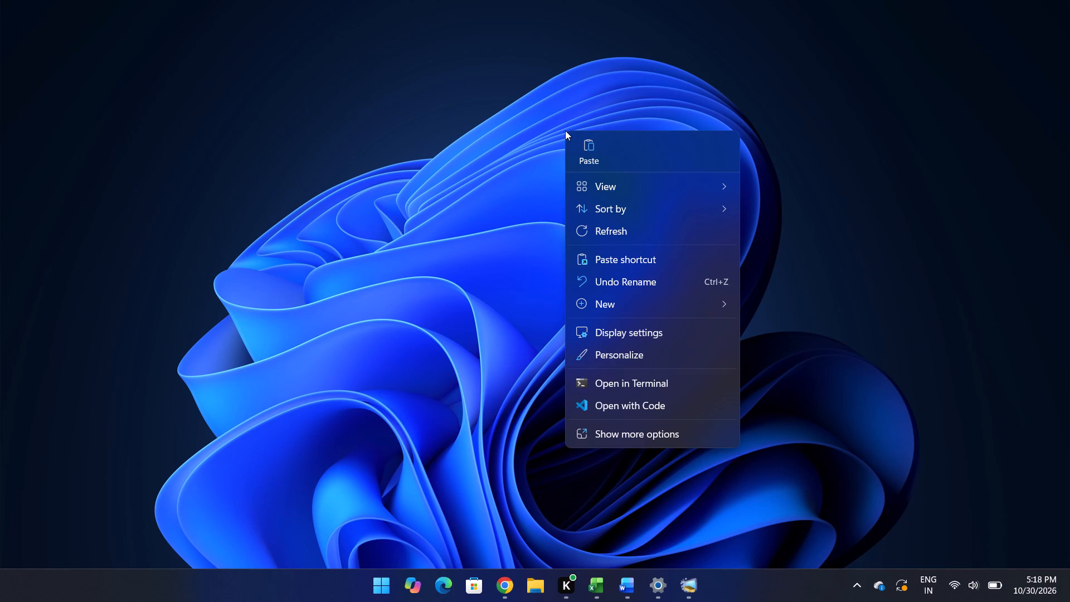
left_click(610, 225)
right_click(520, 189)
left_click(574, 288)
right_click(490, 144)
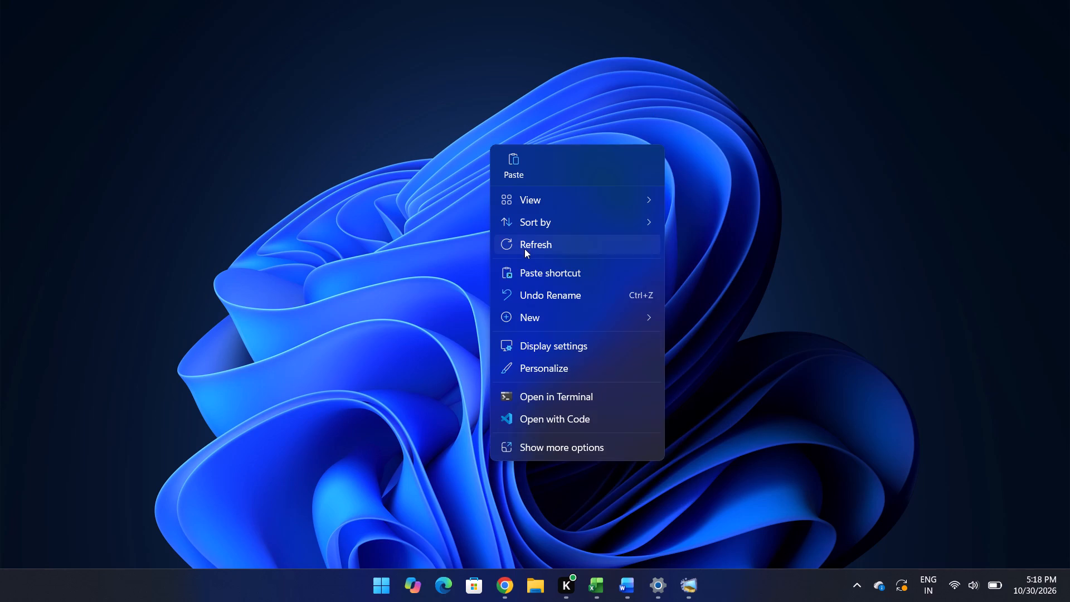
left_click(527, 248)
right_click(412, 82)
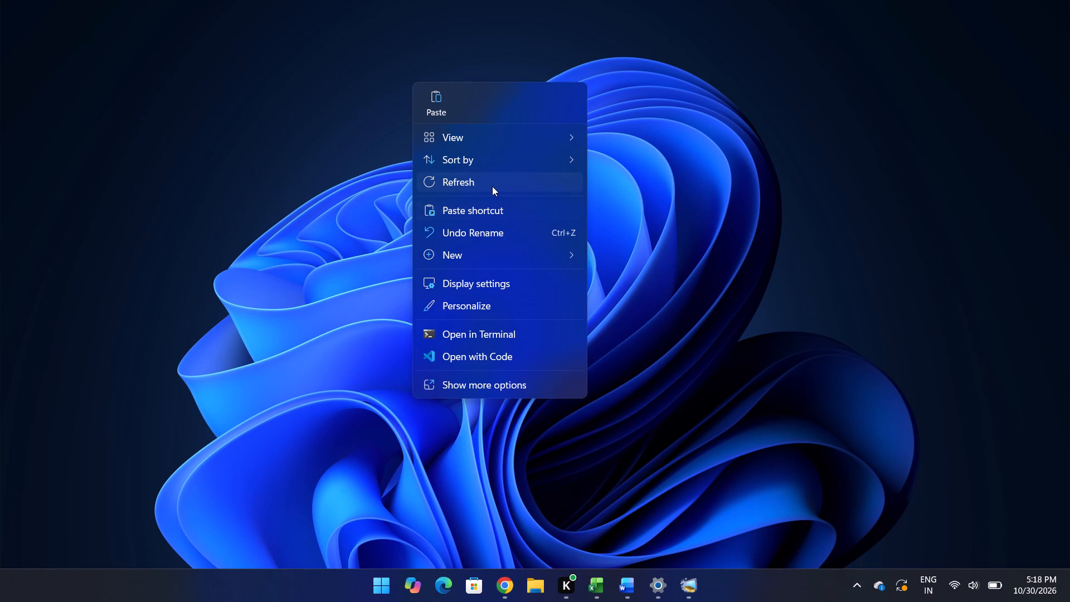
Refresh the desktop and turn on the display of the desktop icons.
left_click(492, 186)
right_click(486, 151)
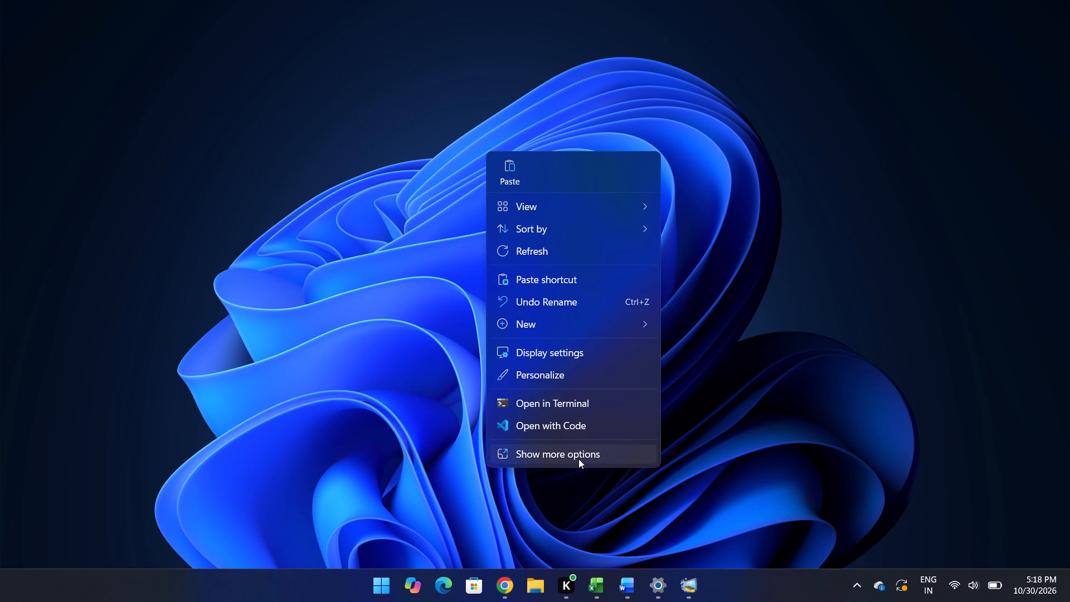
left_click(578, 459)
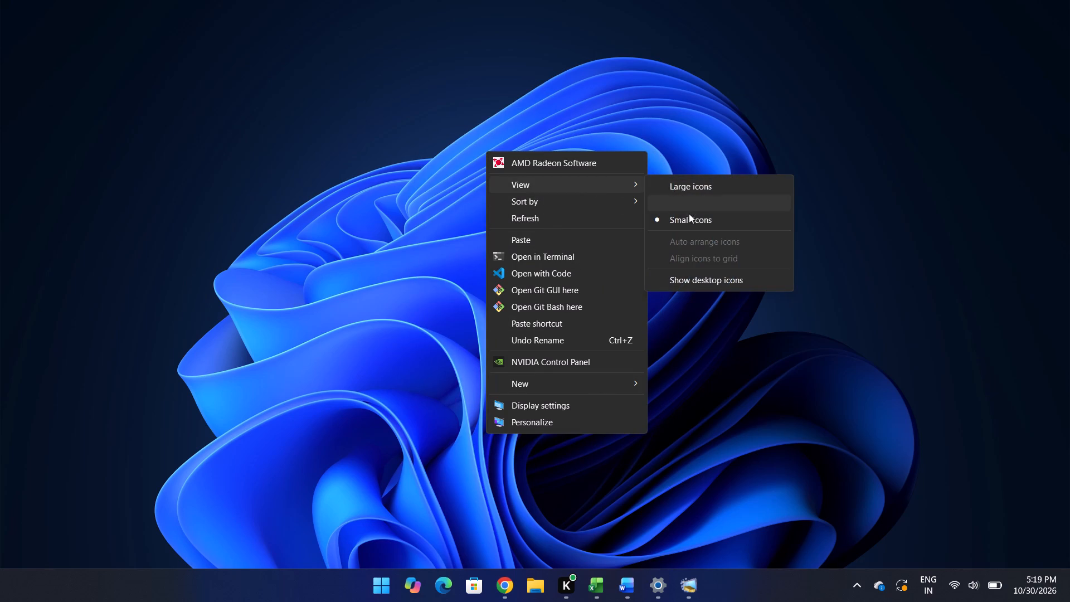
left_click(690, 281)
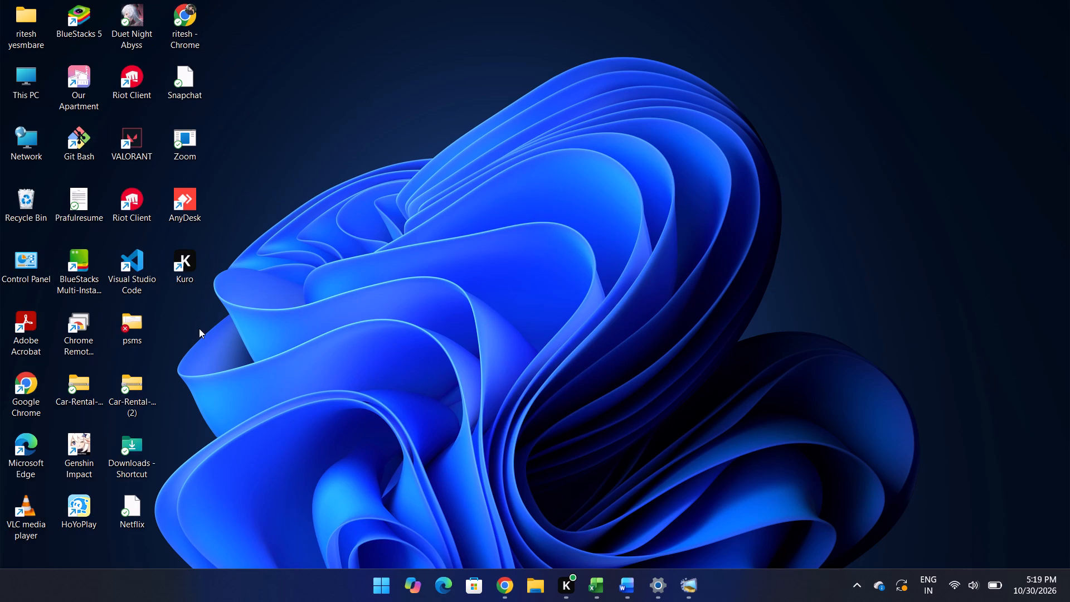
Permanently delete all items in the Recycle Bin and close its window.
double_click(45, 208)
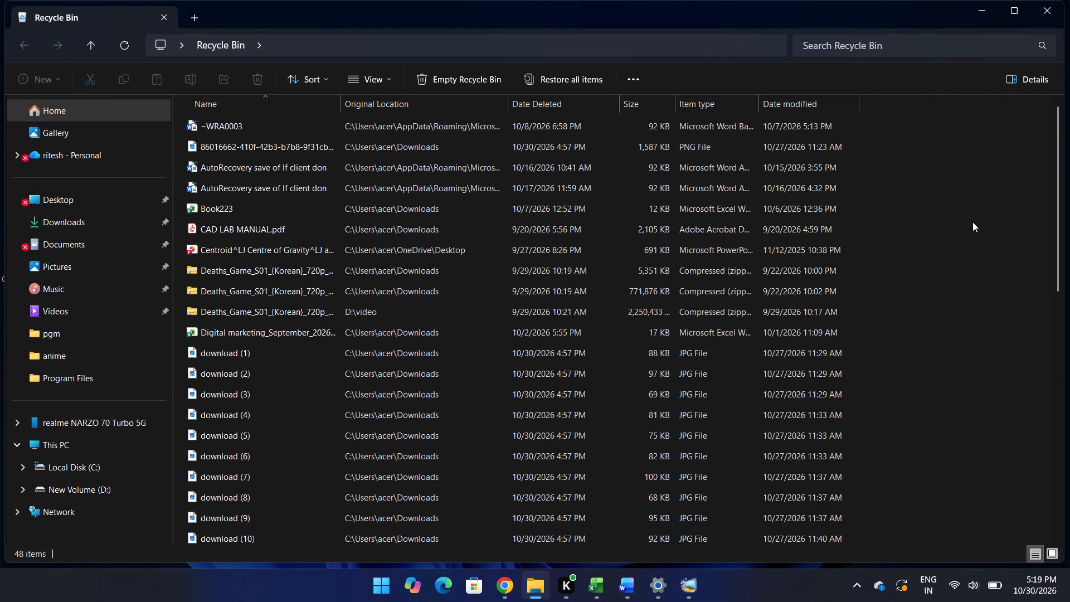
key("ctrl+a")
key("shift+Delete")
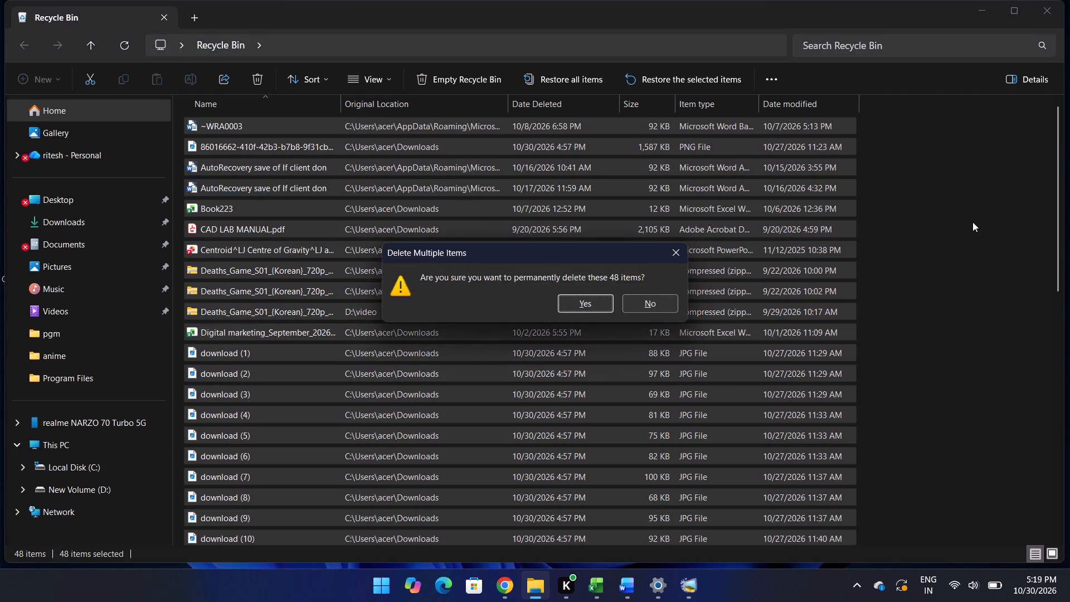
key("Return")
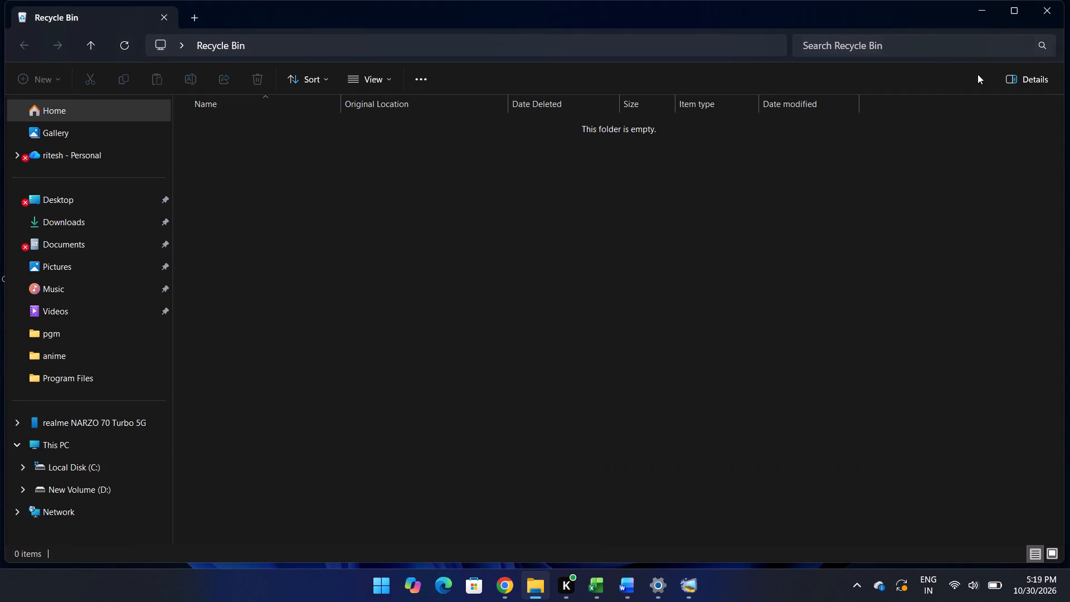
left_click(1057, 20)
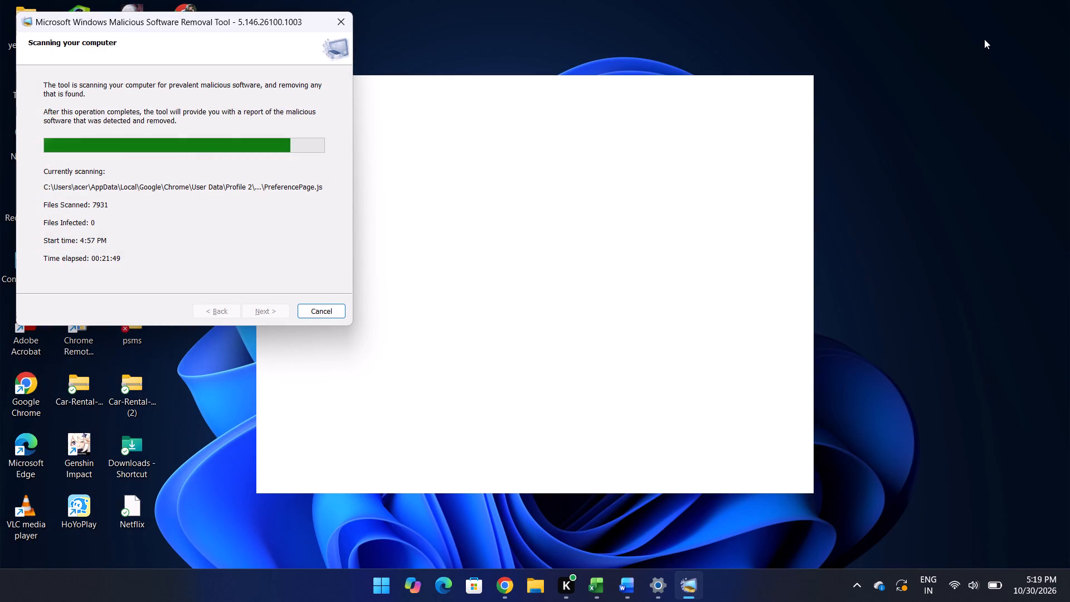
Check the Windows Update page in Settings, then return to the desktop.
left_click(984, 39)
left_click(952, 148)
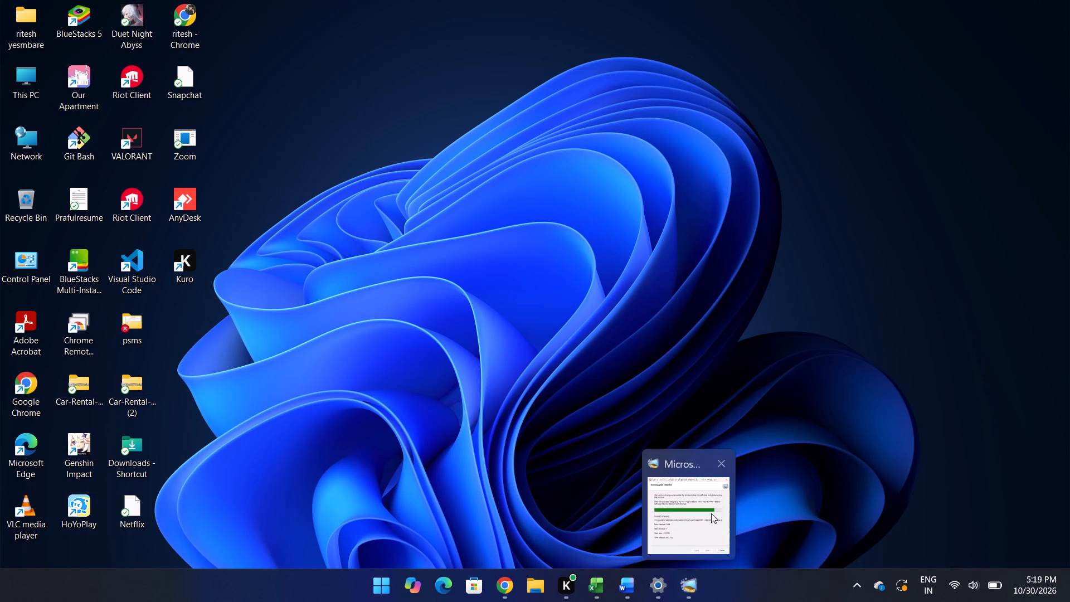
left_click(651, 577)
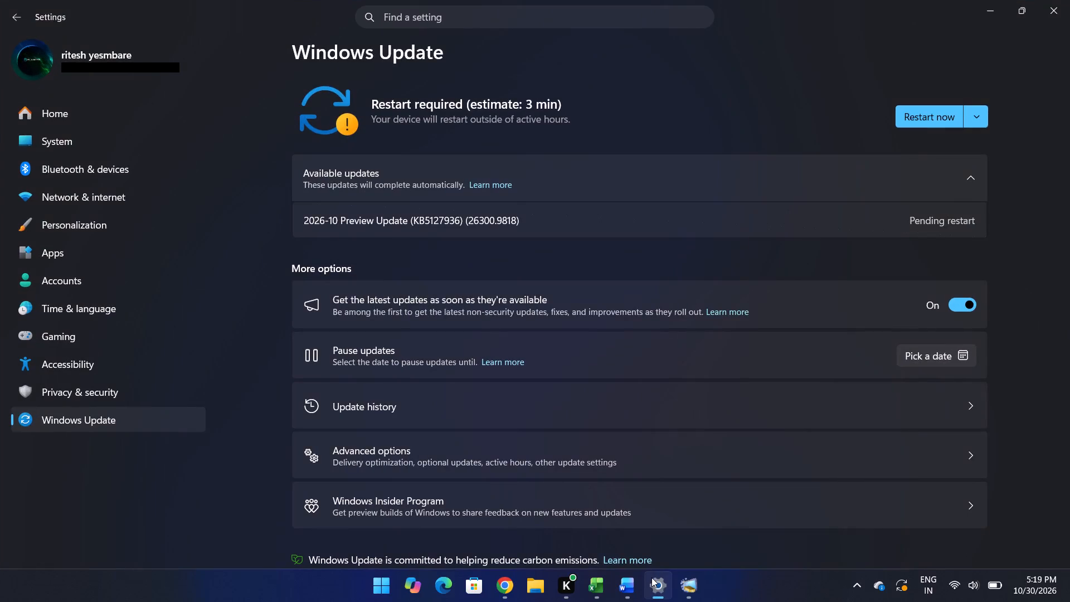
left_click(651, 577)
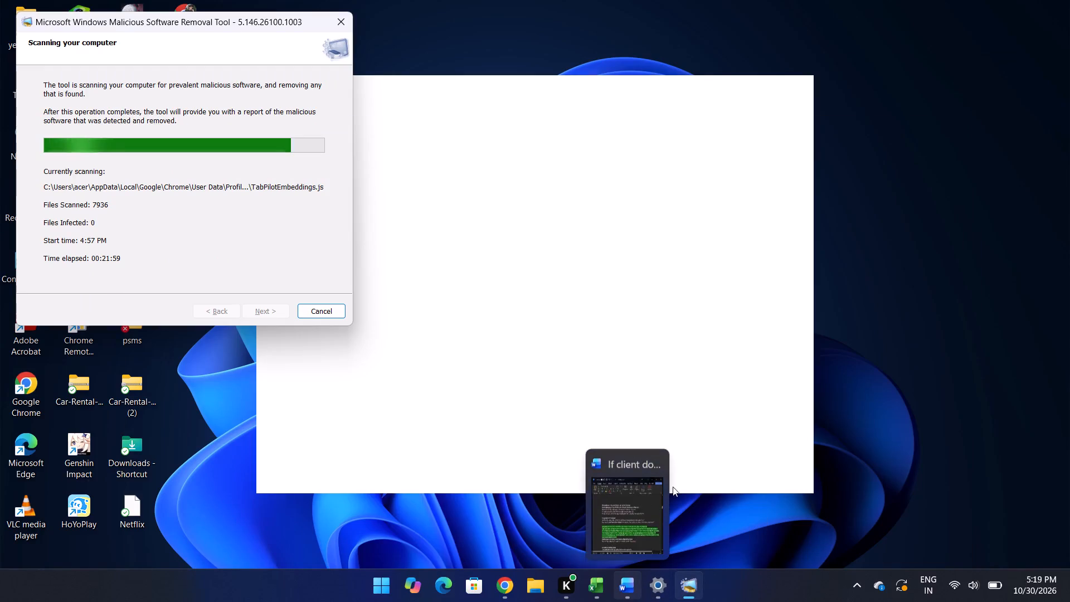
left_click(916, 193)
Switch to the call details 30 September workbook in Excel and select cell P33 on the 22-10-2026 sheet.
left_click(595, 572)
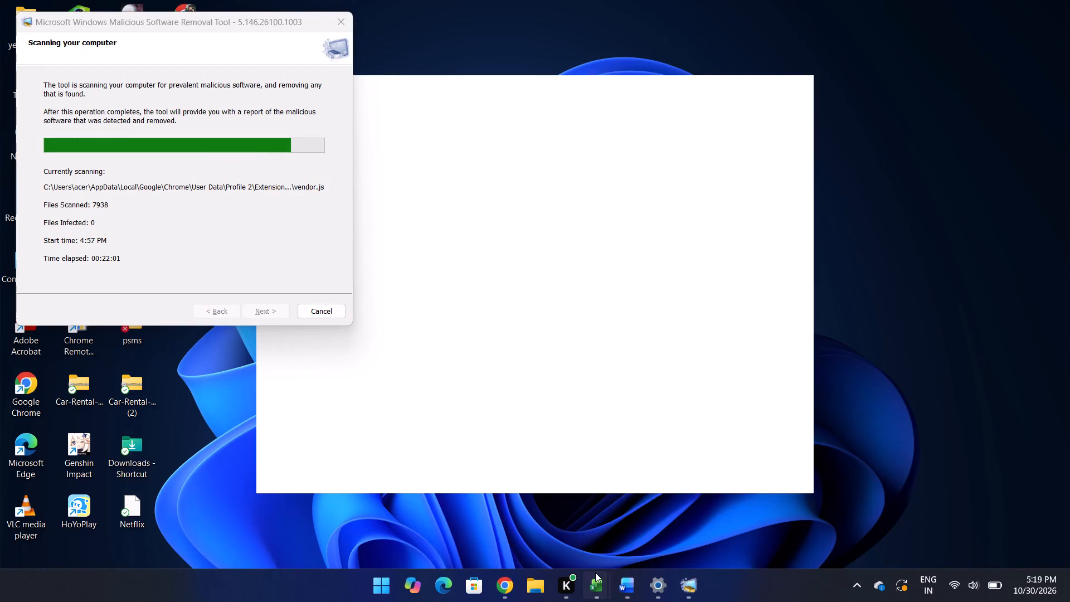
left_click(636, 526)
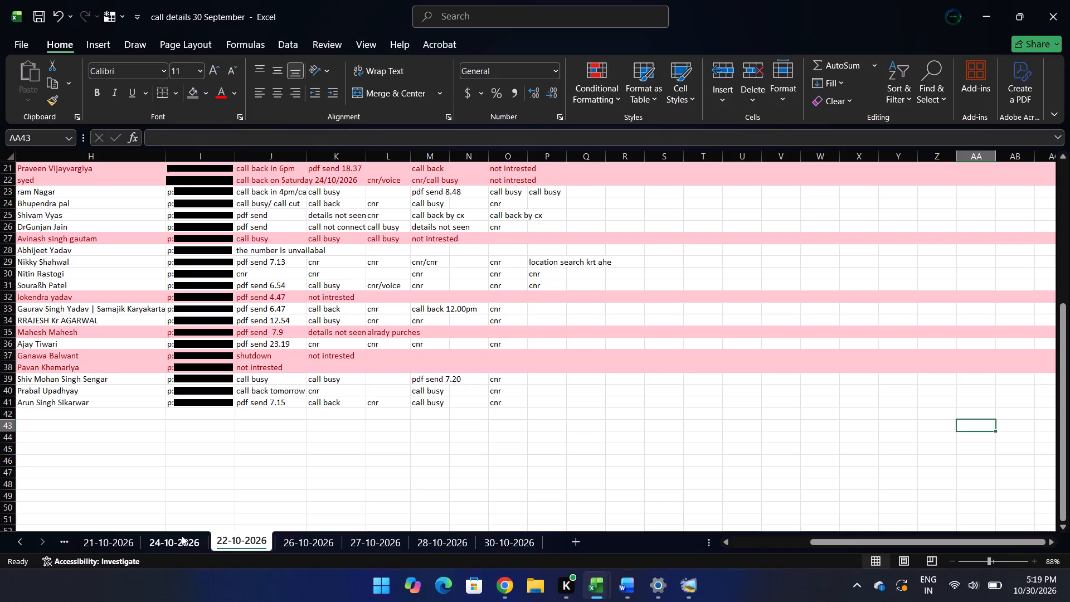
scroll(374, 327, "right", 1)
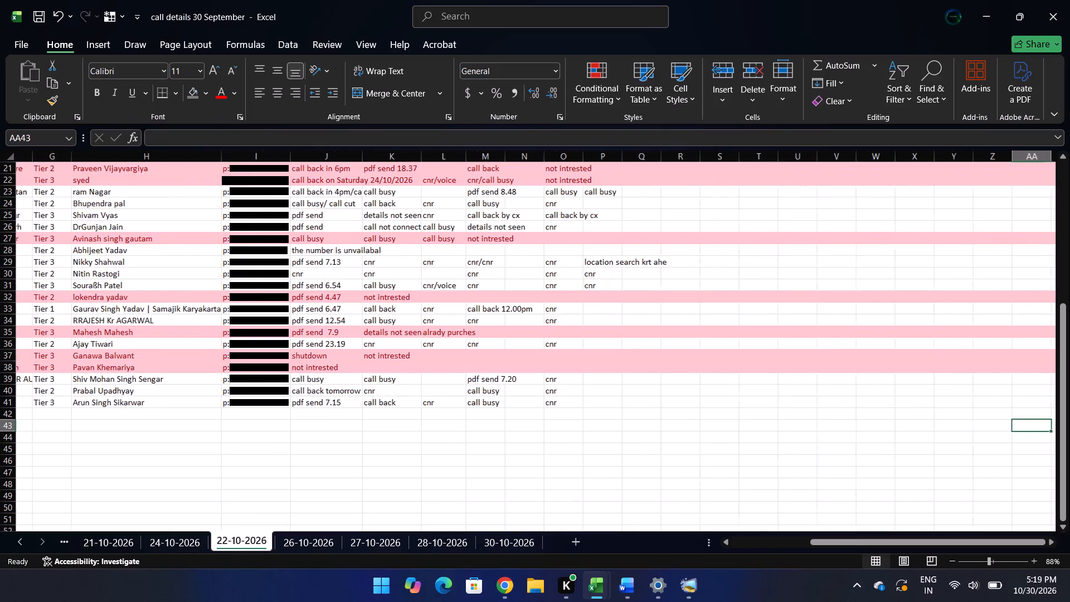
scroll(374, 327, "right", 1)
scroll(374, 327, "up", 1)
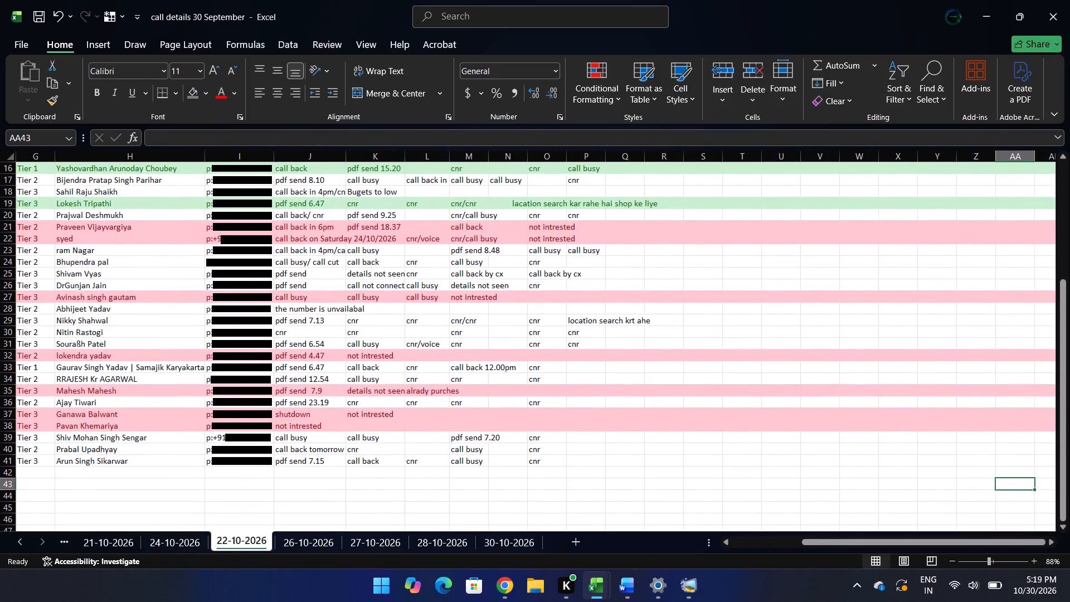
left_click(572, 371)
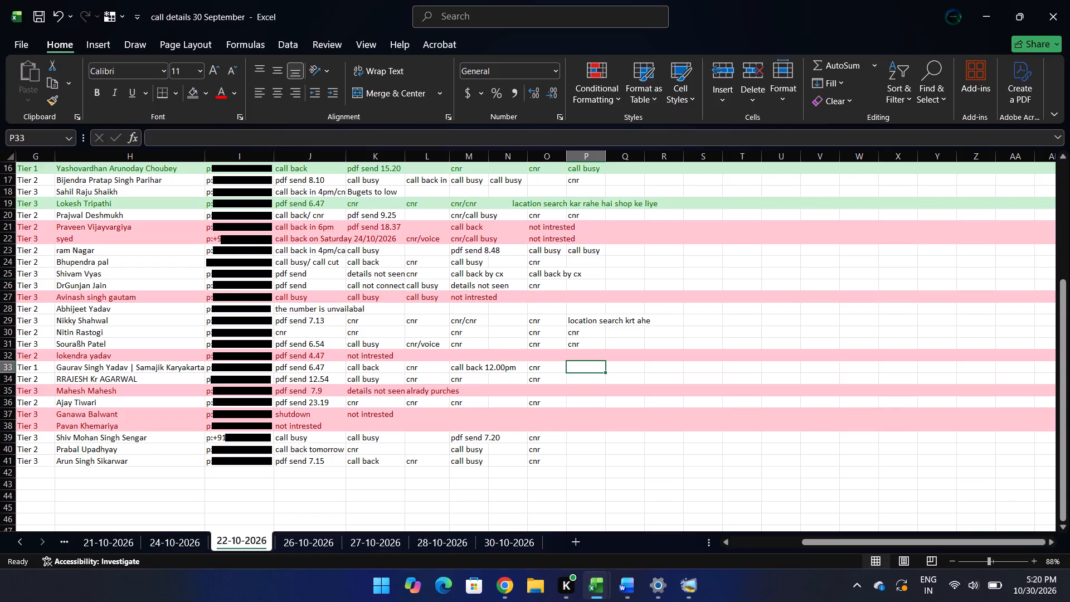
left_click(578, 365)
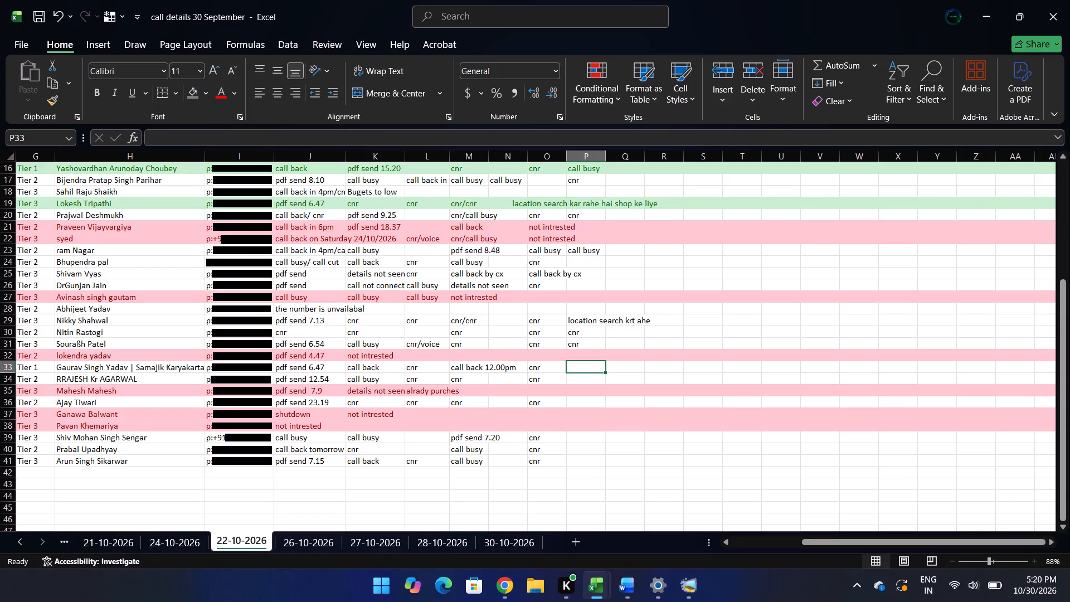
left_click(578, 365)
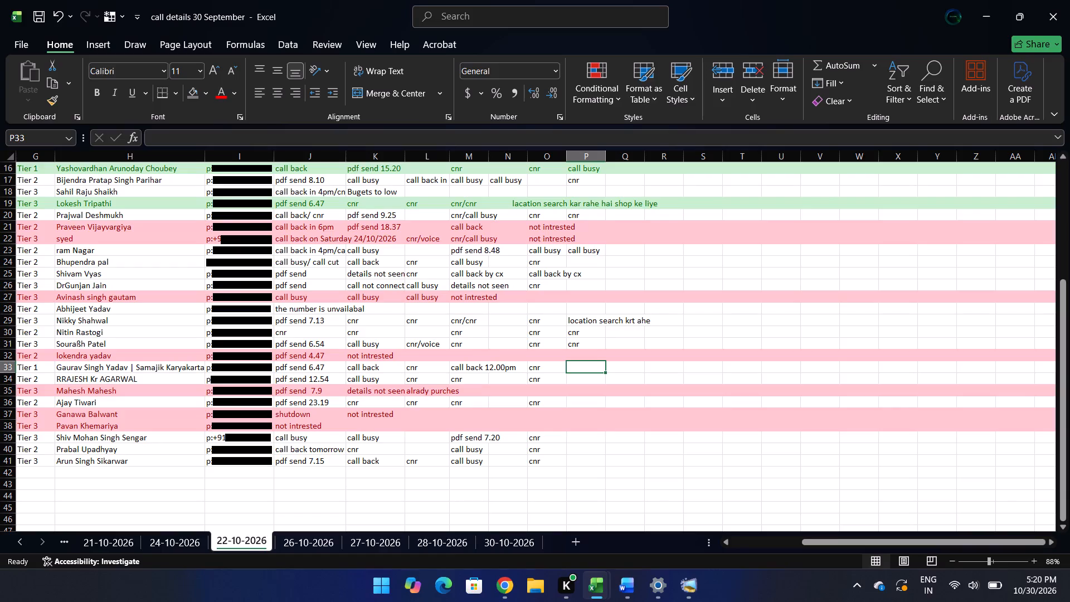
left_click(578, 365)
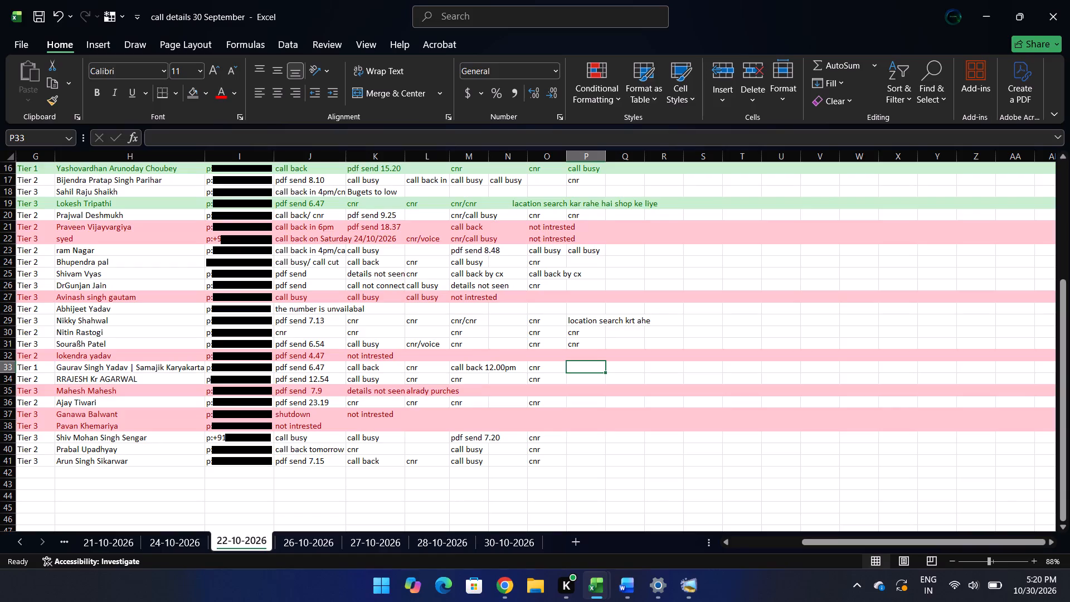
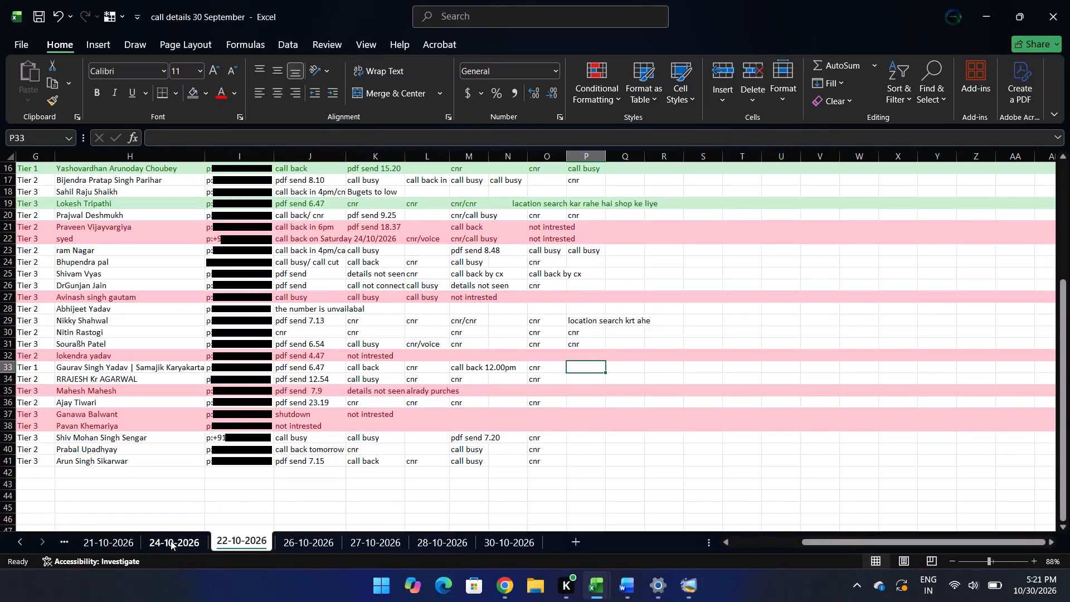
Open the 21-10-2026 sheet and look over its lead rows and follow-up status columns.
left_click(171, 541)
left_click(123, 545)
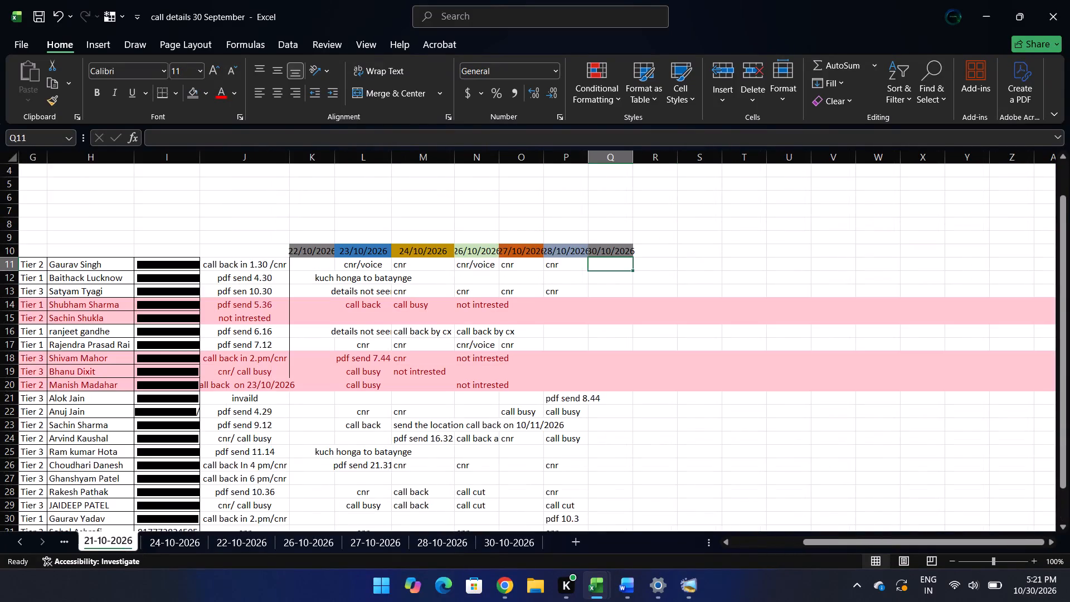
scroll(385, 392, "down", 1)
scroll(385, 392, "right", 1)
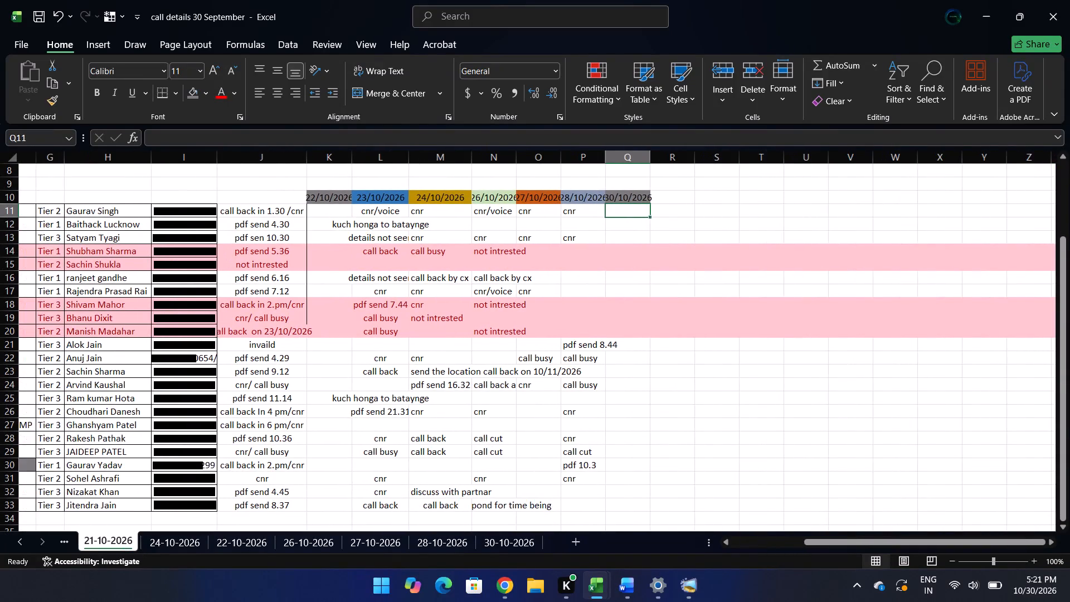
scroll(385, 392, "right", 1)
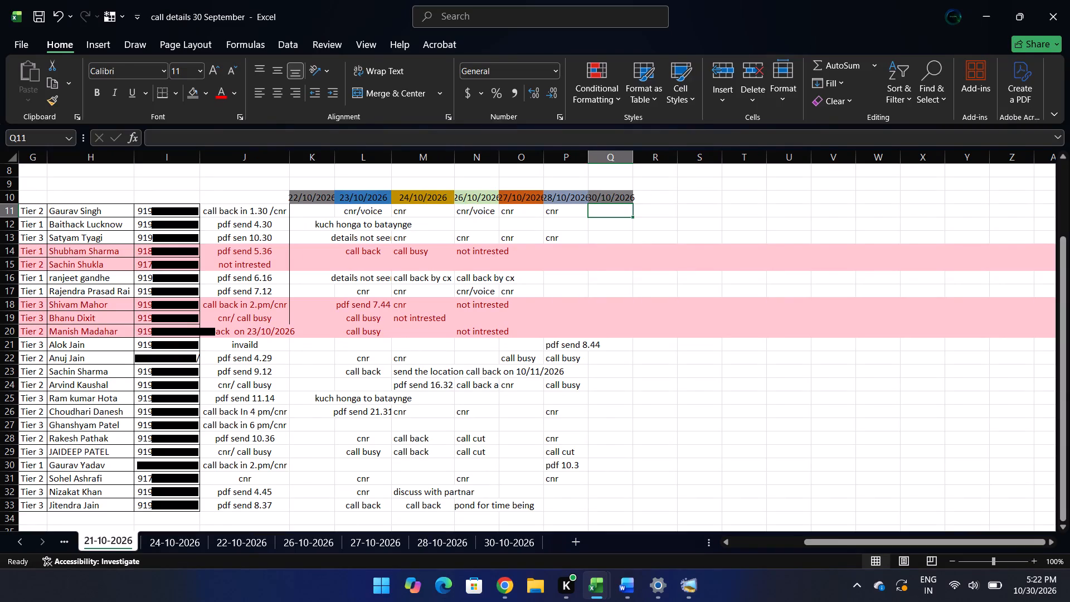
Switch to the book2 workbook and copy the 30/9/2026 lead rows, A6:I21, on Sheet1.
left_click(574, 541)
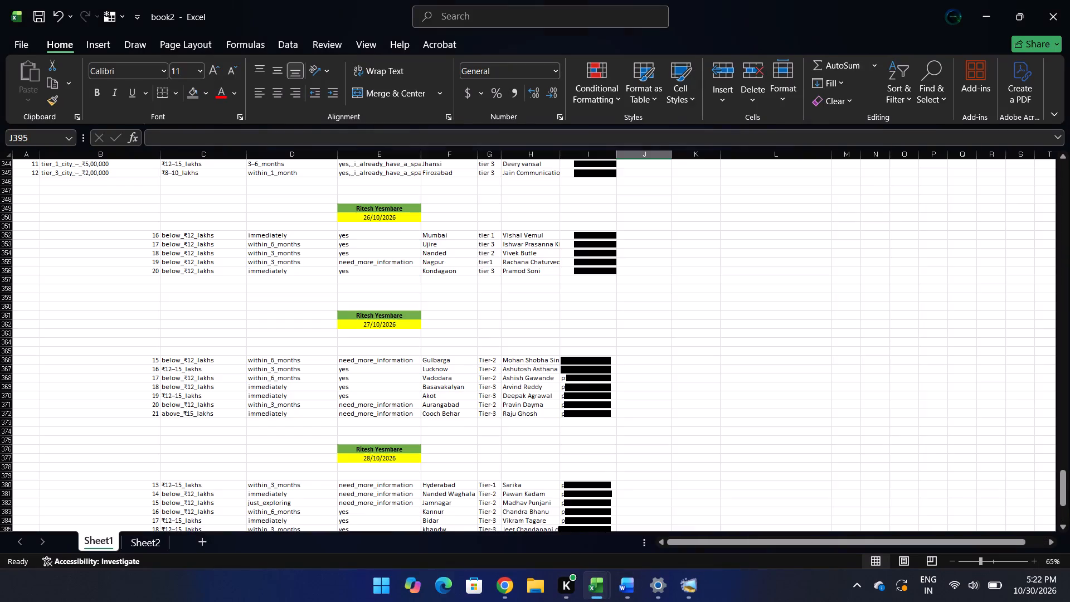
scroll(570, 286, "up", 5)
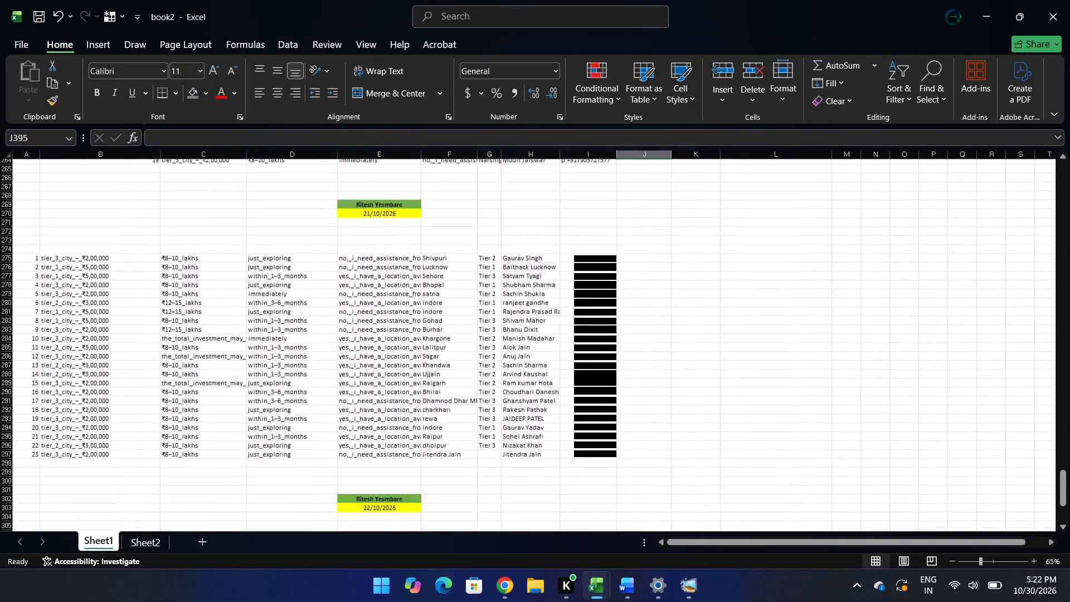
scroll(570, 286, "up", 4)
scroll(586, 303, "left", 2)
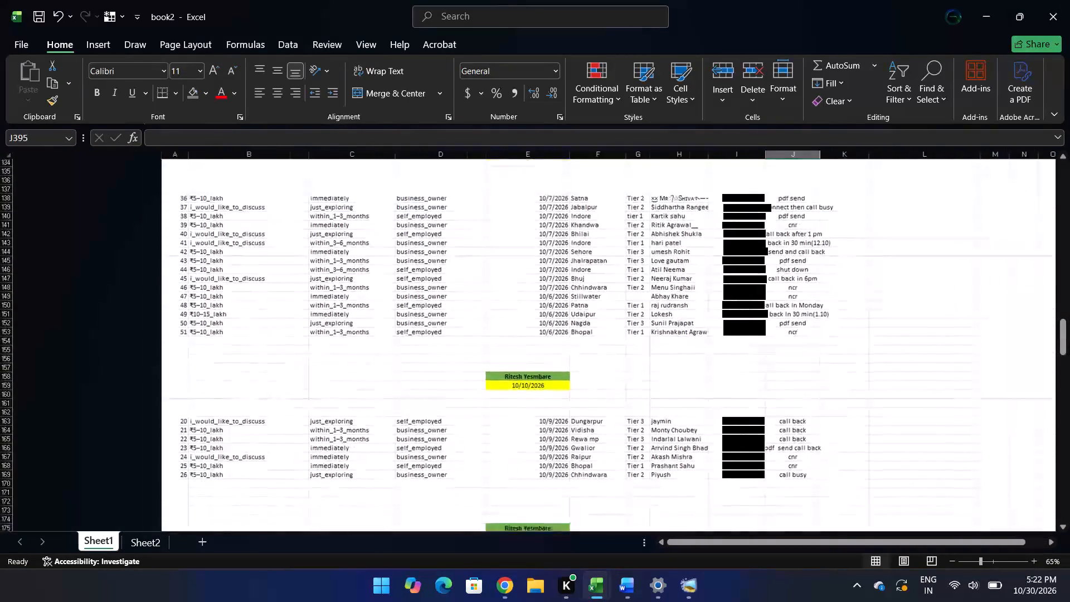
scroll(586, 303, "up", 8)
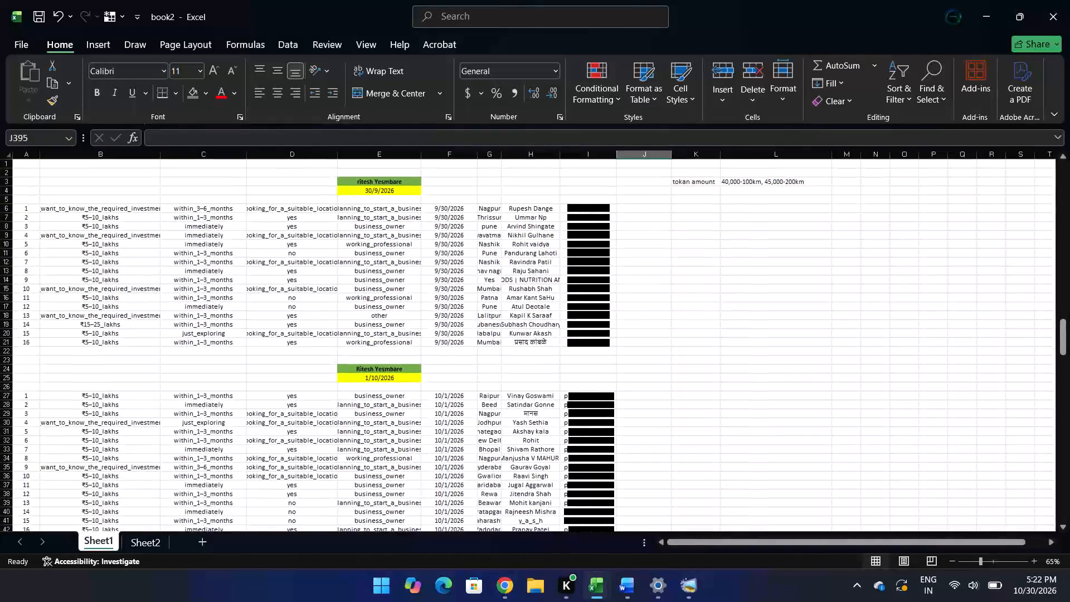
left_click_drag(26, 208, 571, 345)
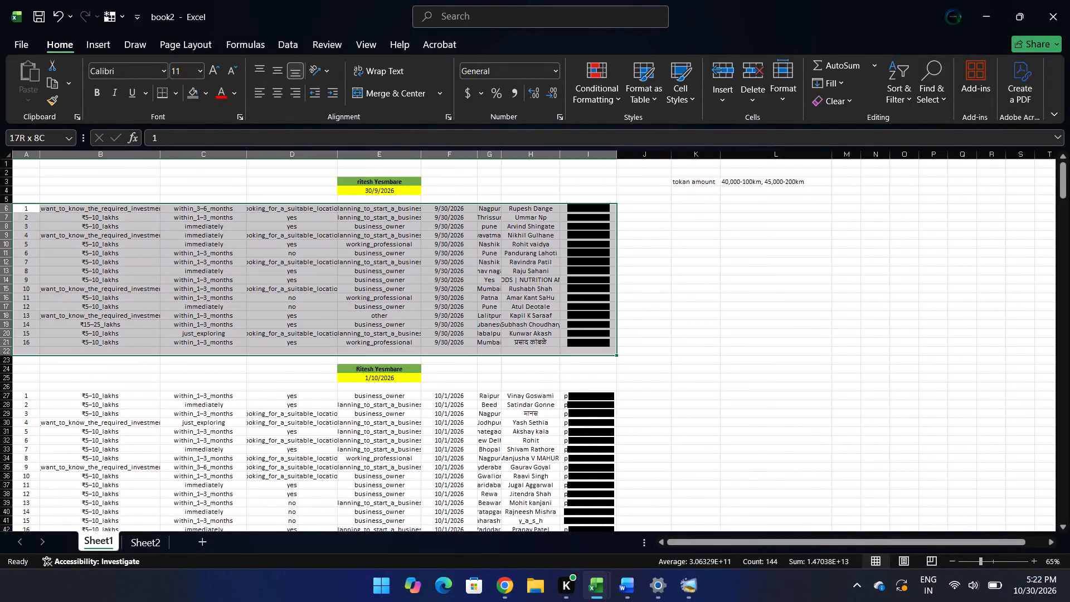
left_click_drag(571, 345, 573, 339)
key("ctrl+c")
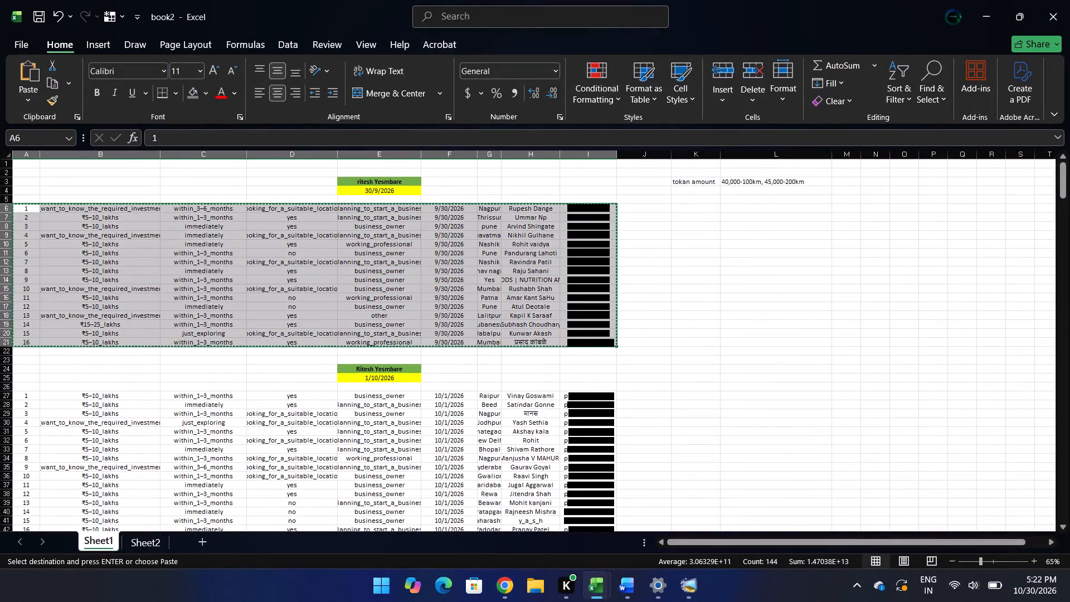
Clear the existing lead rows in A11:H32 on Sheet2.
left_click(139, 538)
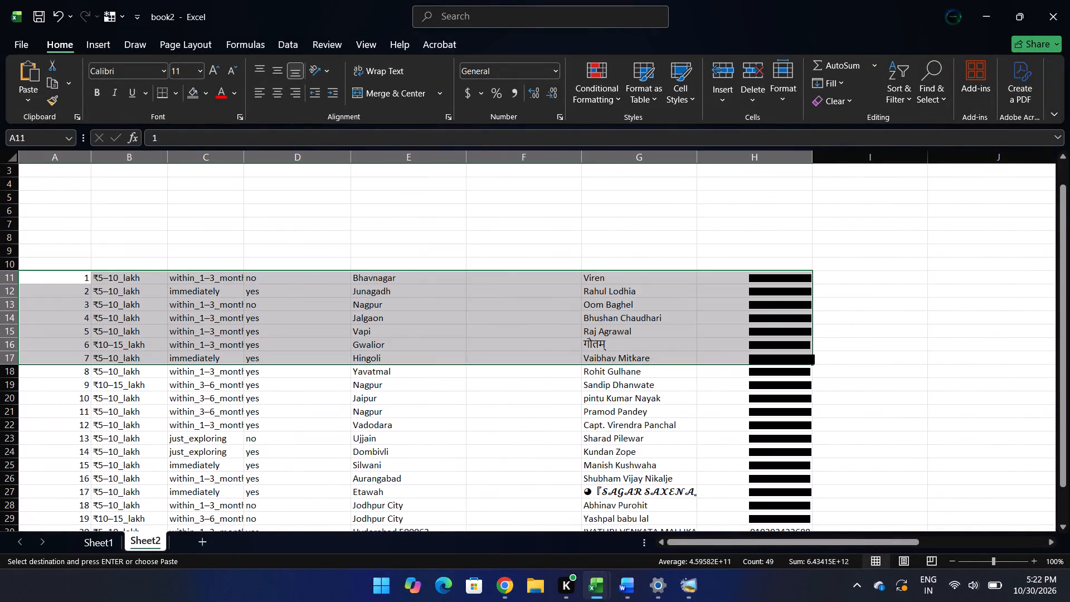
scroll(436, 319, "down", 1)
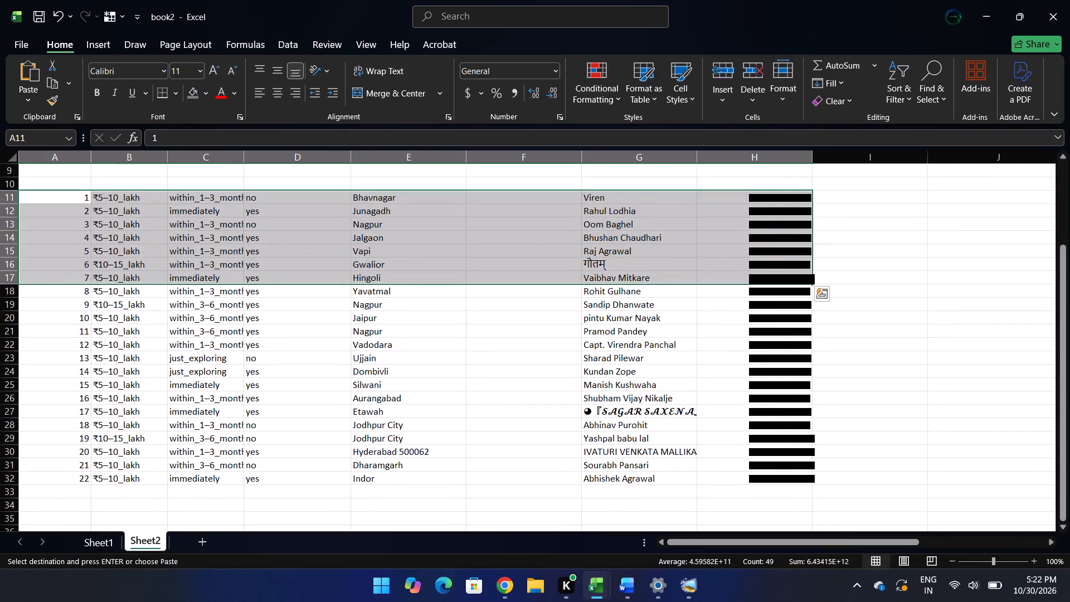
left_click_drag(64, 196, 788, 474)
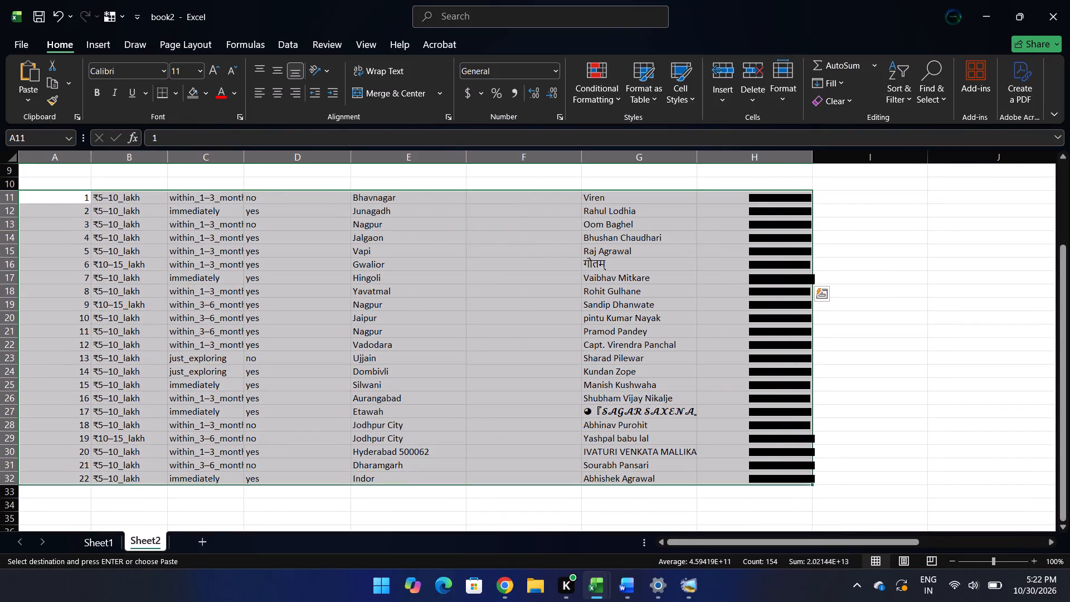
key("Delete")
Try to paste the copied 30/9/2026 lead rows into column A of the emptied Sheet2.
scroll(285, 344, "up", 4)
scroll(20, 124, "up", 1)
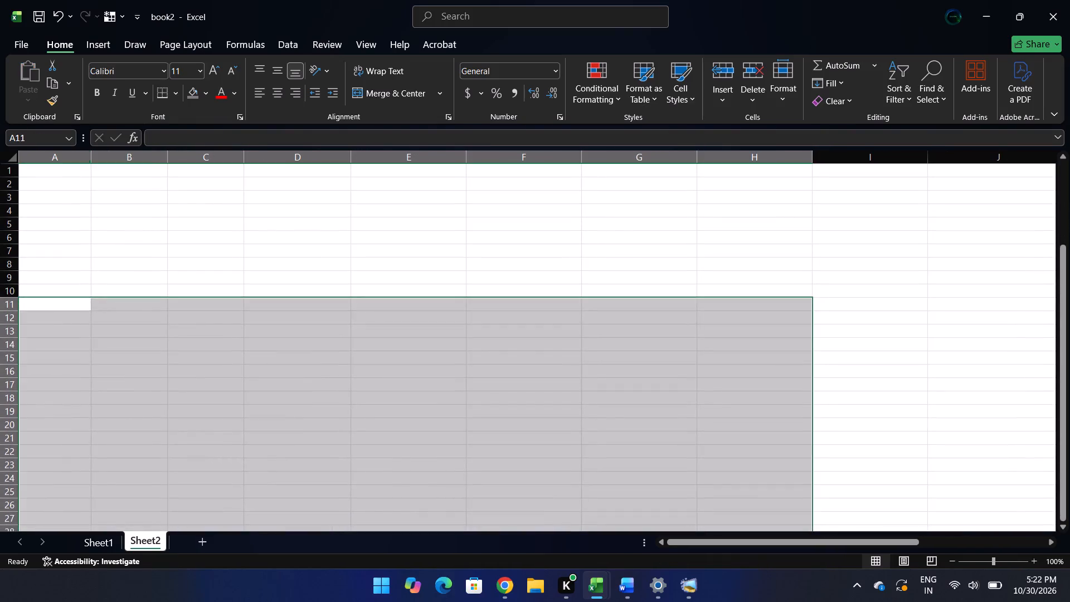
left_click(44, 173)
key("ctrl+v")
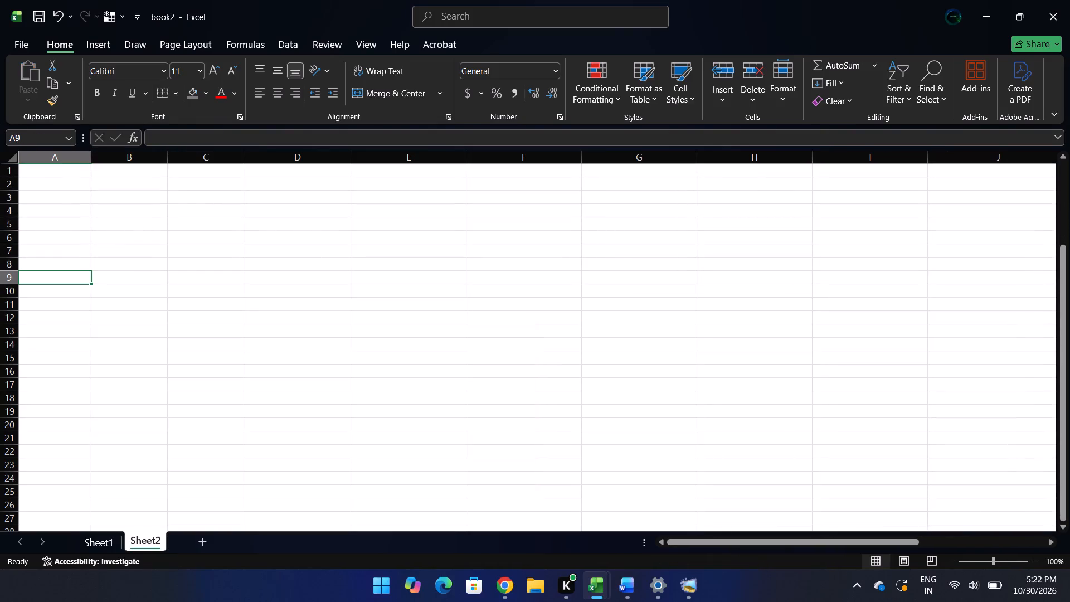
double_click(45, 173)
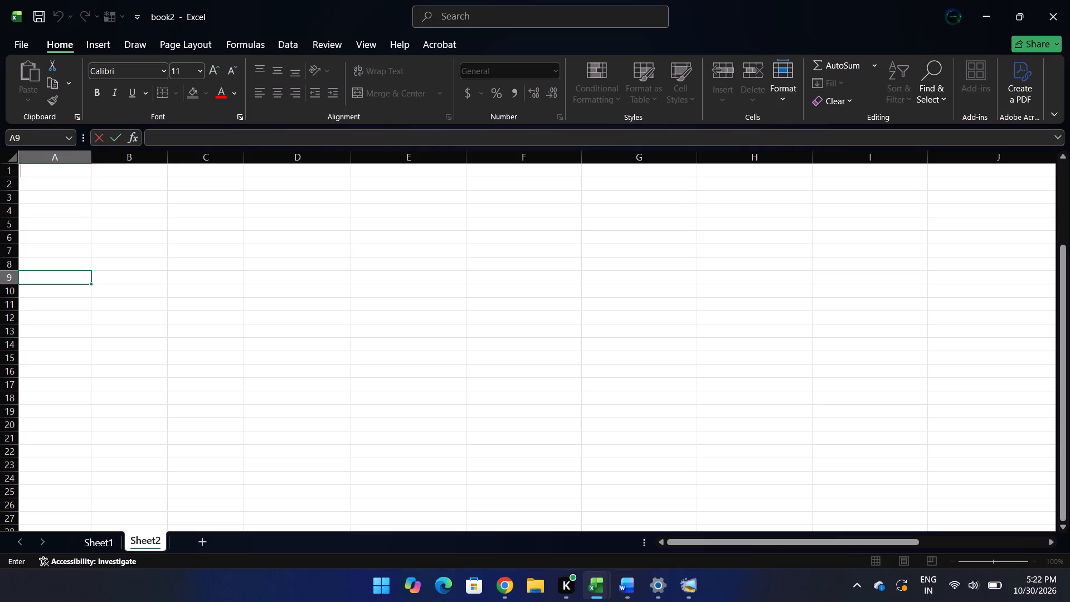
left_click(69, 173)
Copy the 30/9/2026 lead rows A6:I21 from Sheet1 and paste them into Sheet2 starting at cell A1.
left_click(110, 537)
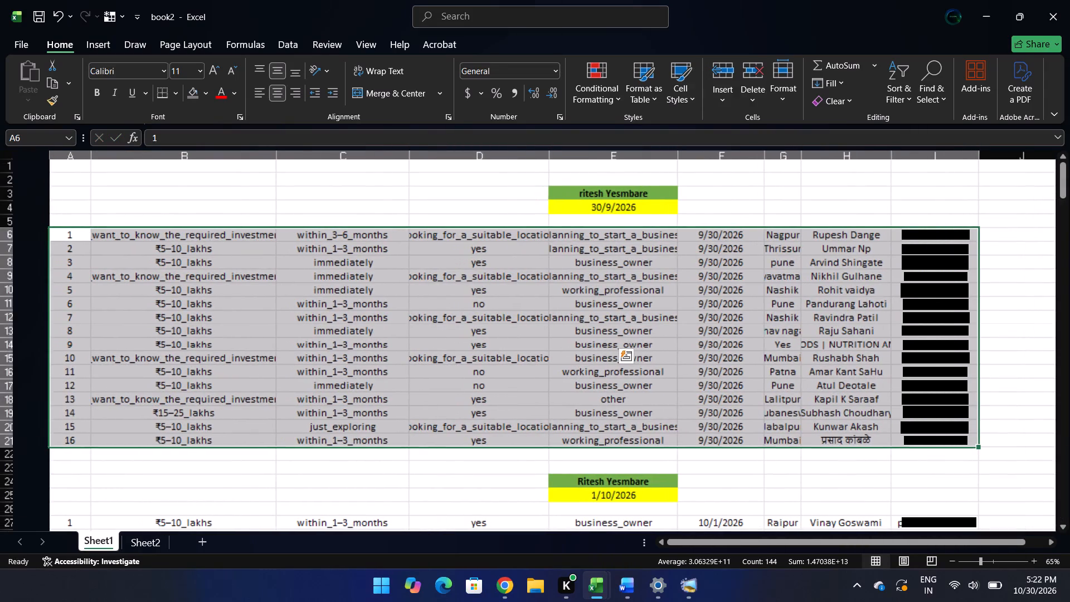
left_click(328, 208)
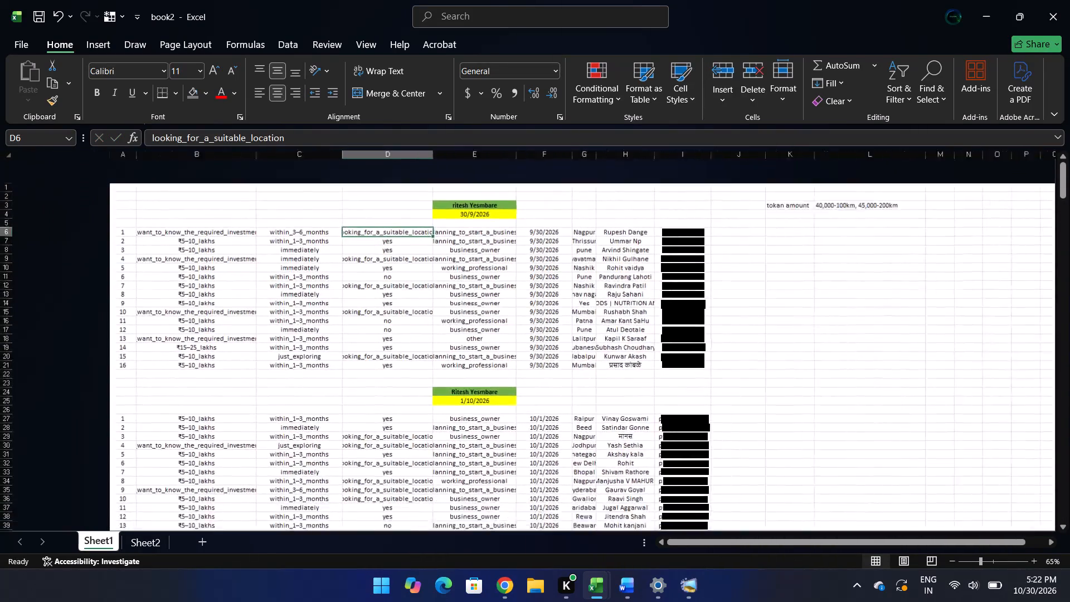
left_click_drag(26, 210, 344, 256)
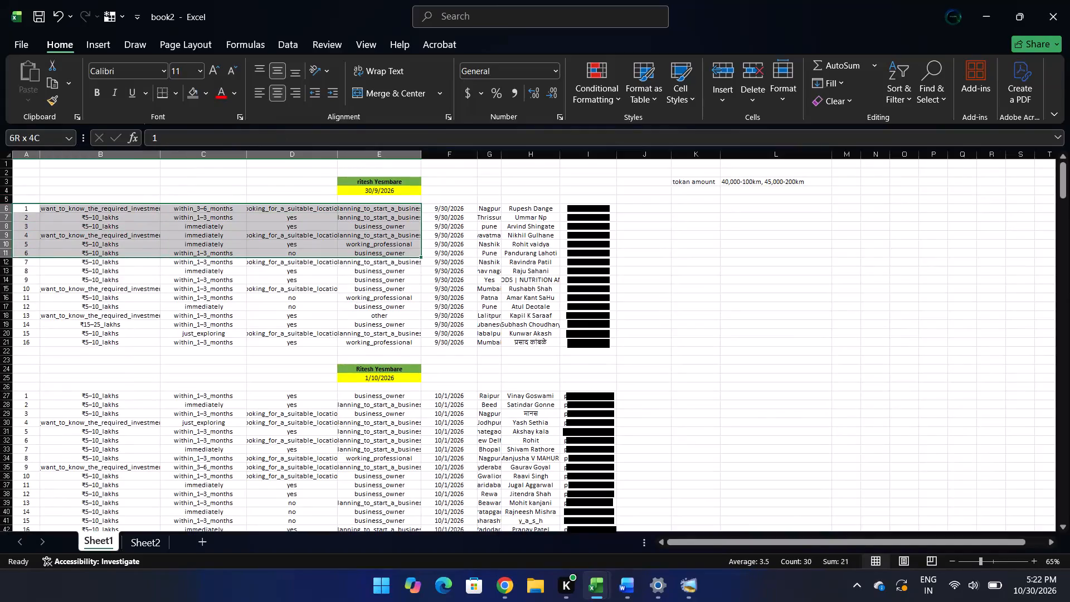
left_click_drag(344, 256, 577, 342)
key("ctrl+c")
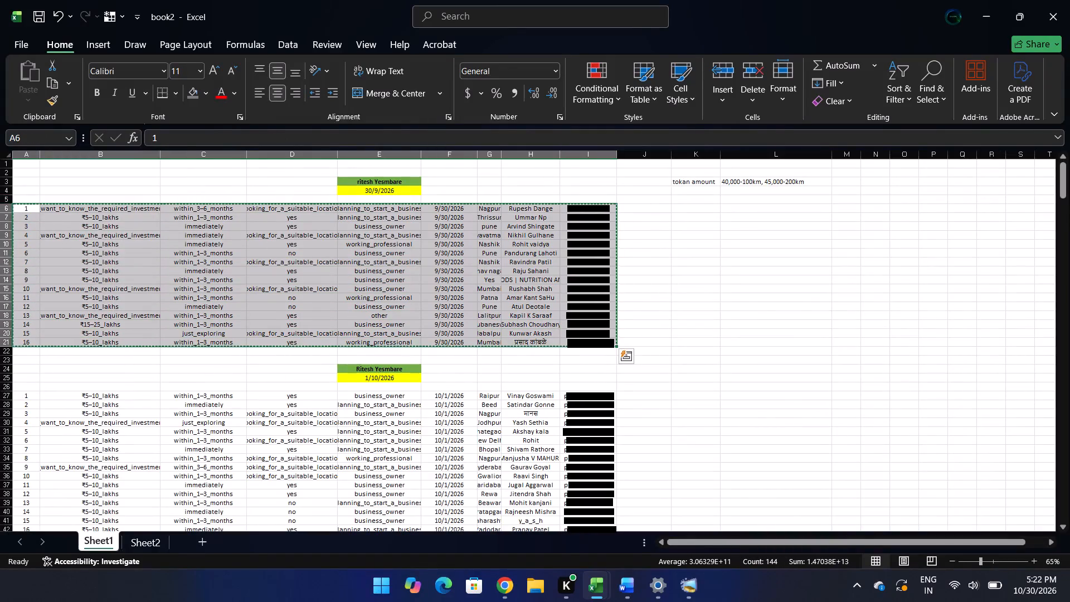
left_click(127, 544)
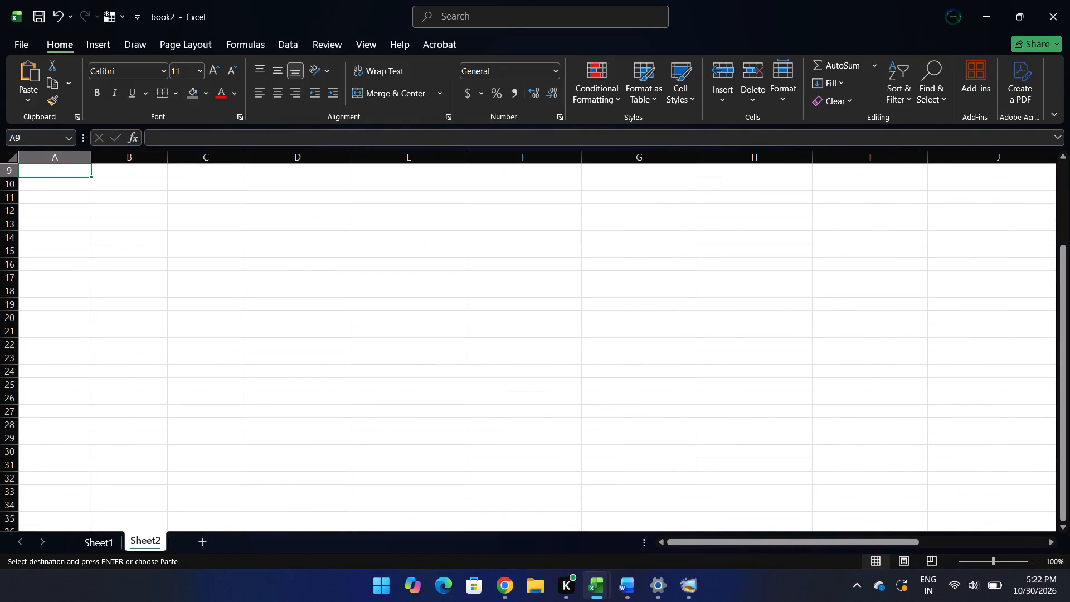
scroll(81, 288, "up", 4)
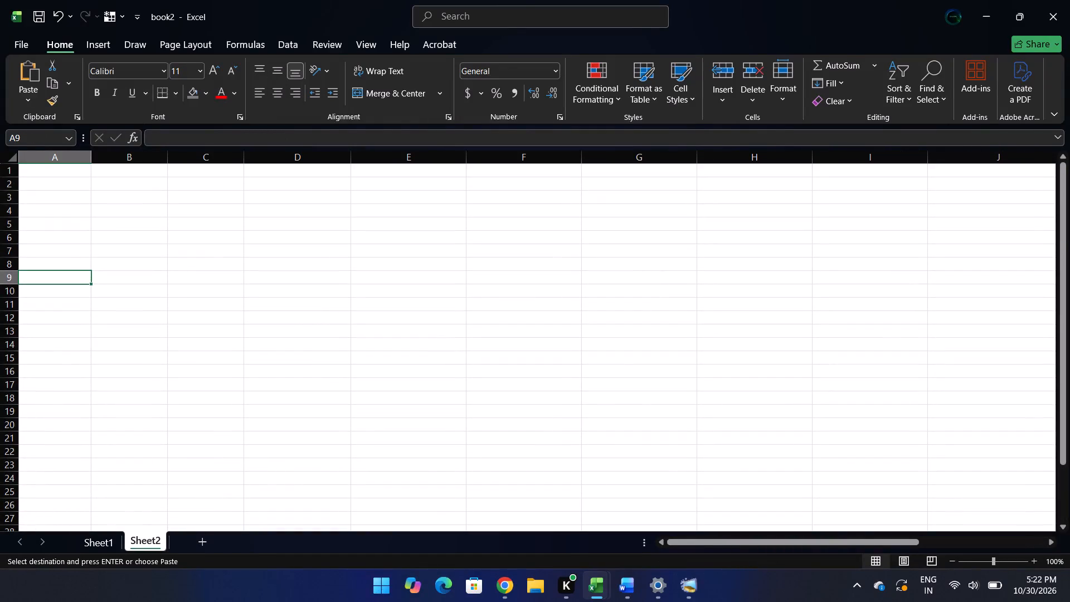
left_click(60, 171)
key("ctrl+v")
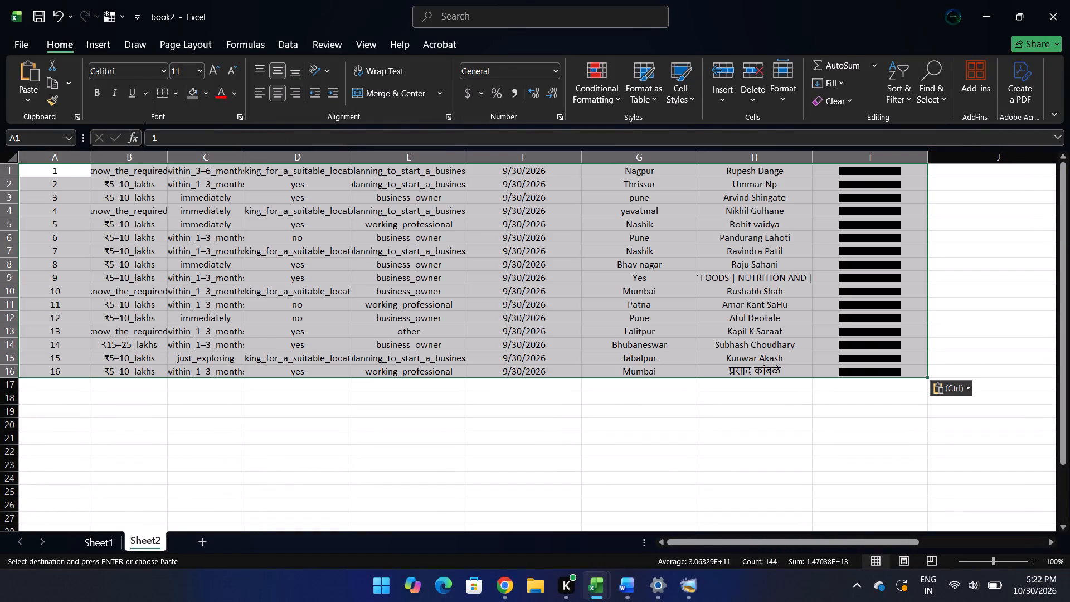
Copy the 1/10/2026 lead rows A27:I42 from Sheet1 and paste them into Sheet2 starting at cell A17.
left_click(77, 387)
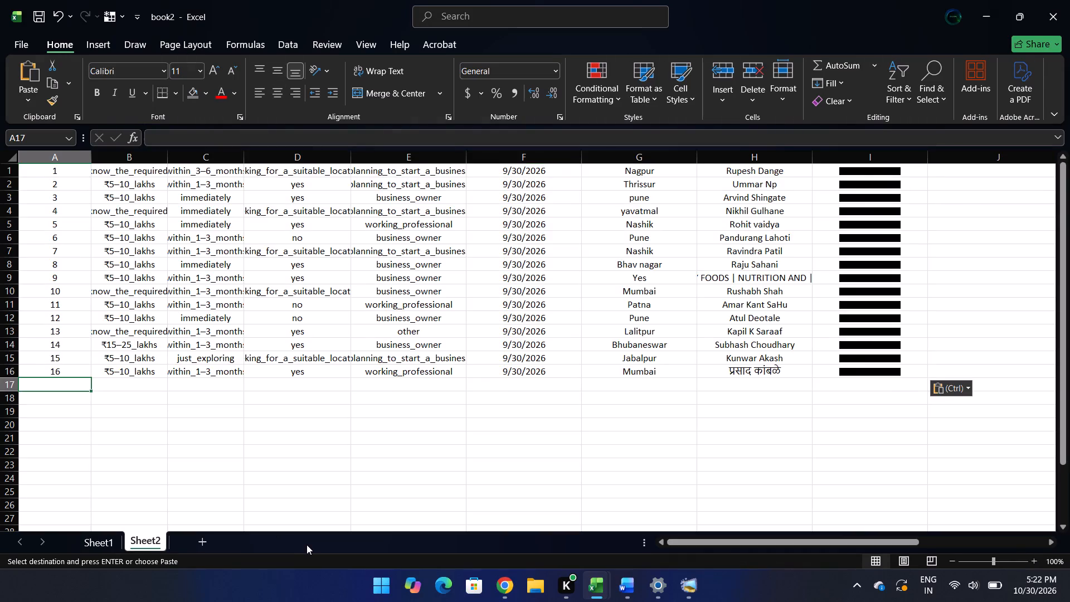
left_click(115, 537)
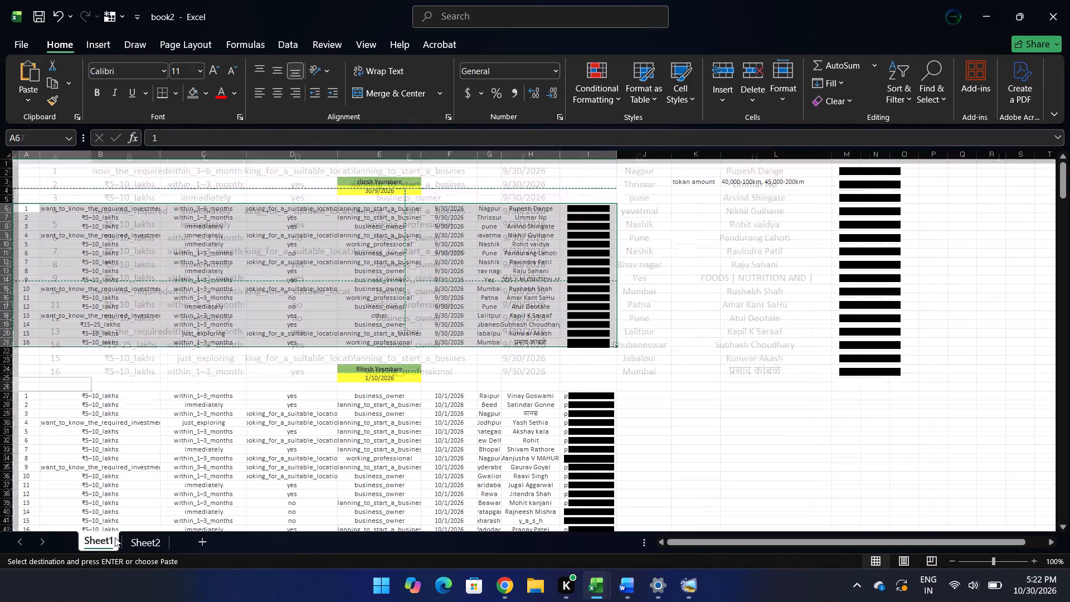
scroll(56, 399, "down", 2)
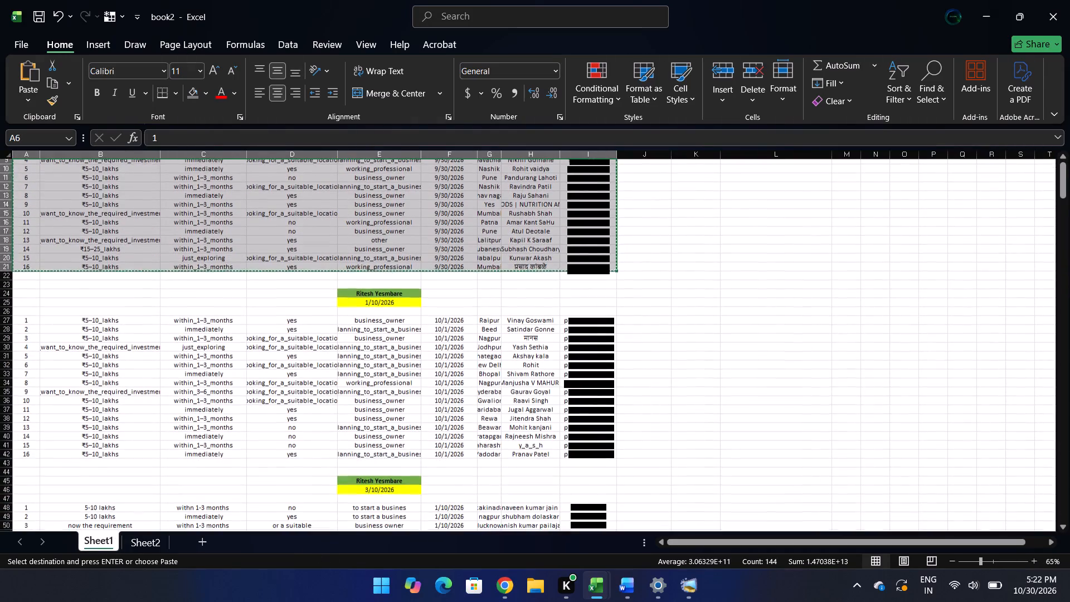
left_click_drag(30, 315, 580, 445)
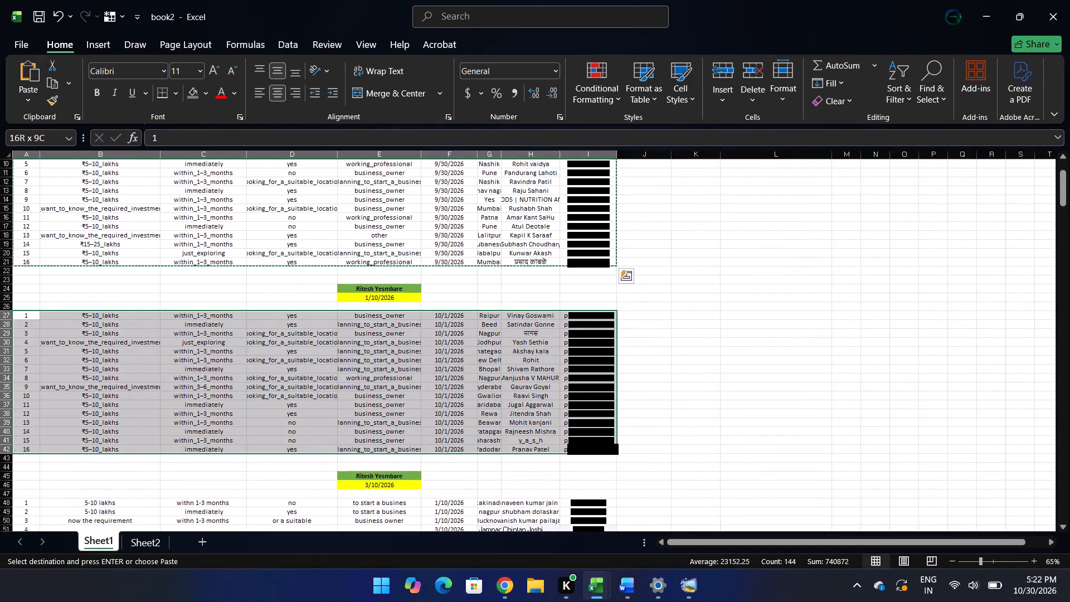
left_click_drag(580, 445, 581, 445)
key("ctrl+c")
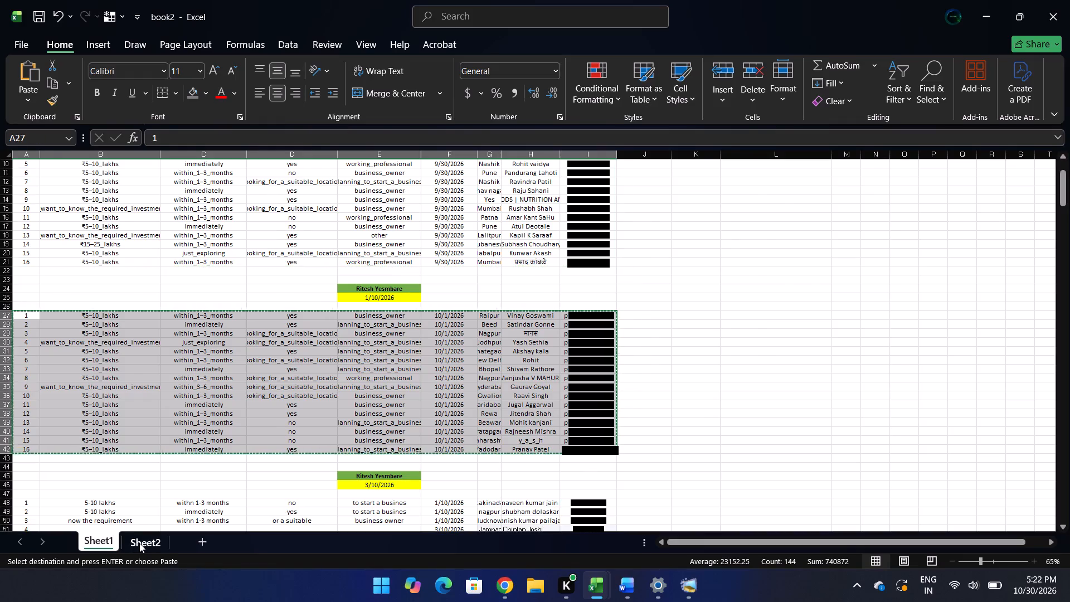
left_click(139, 543)
key("ctrl+v")
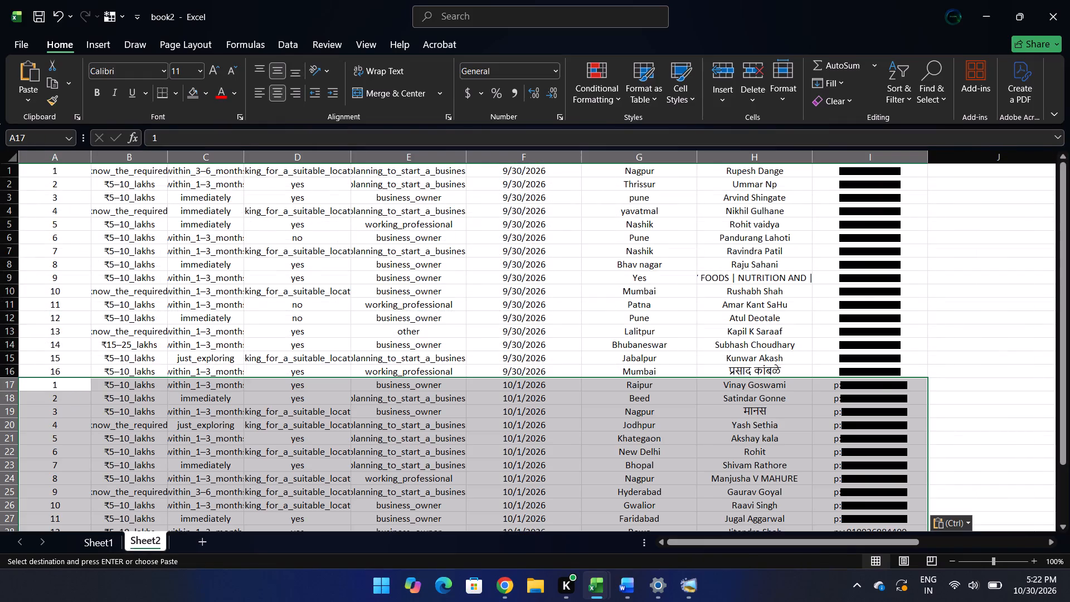
Copy the 3/10/2026 lead rows A48:I55 from Sheet1 and paste them into Sheet2 starting at cell A33.
left_click(95, 541)
scroll(95, 541, "down", 1)
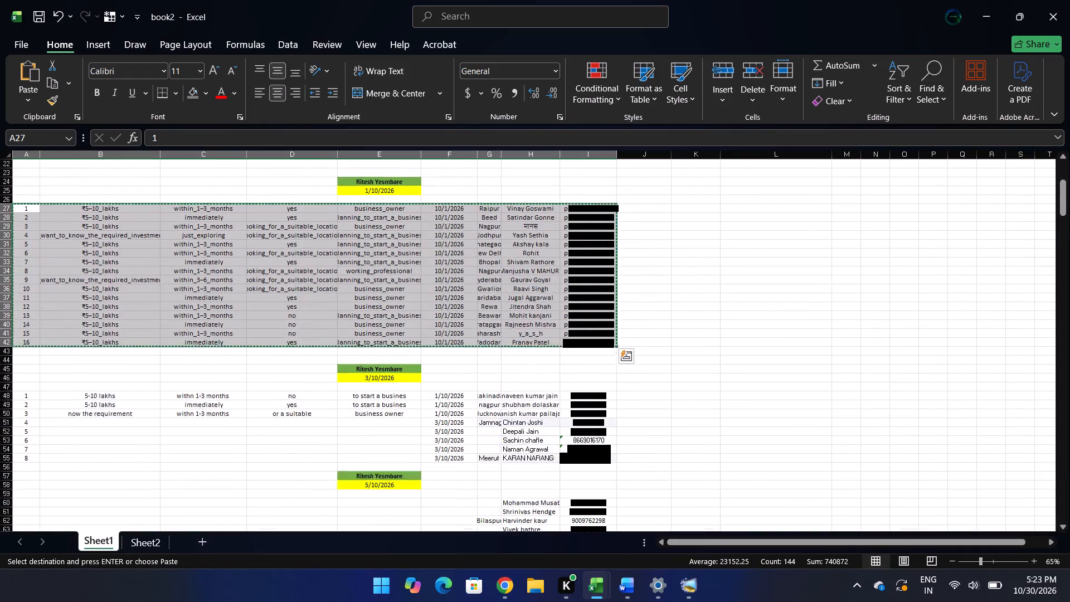
scroll(100, 533, "down", 1)
left_click_drag(29, 366, 620, 482)
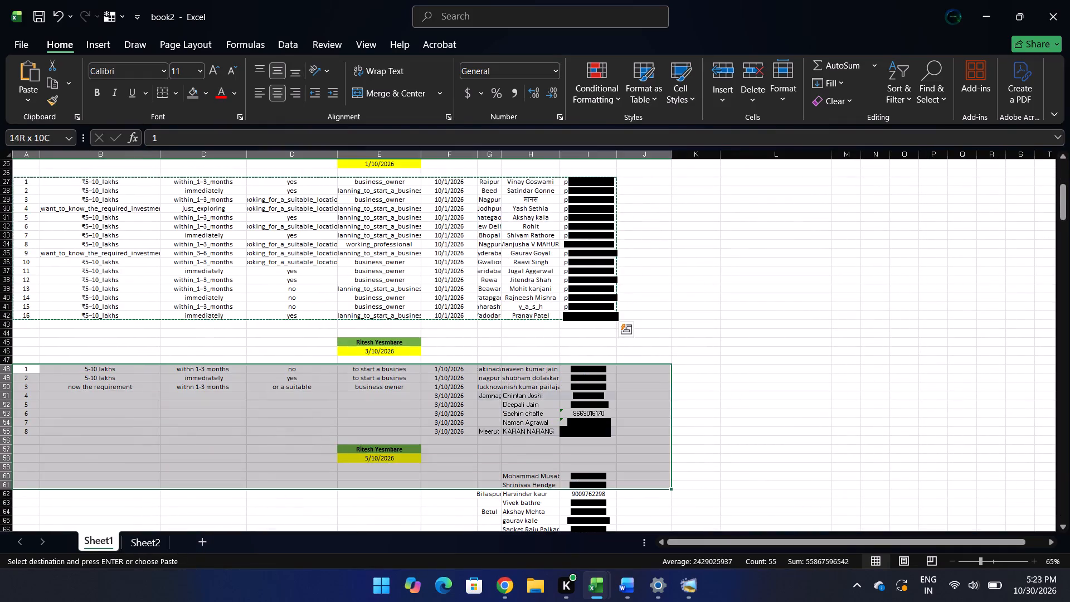
left_click_drag(620, 482, 602, 435)
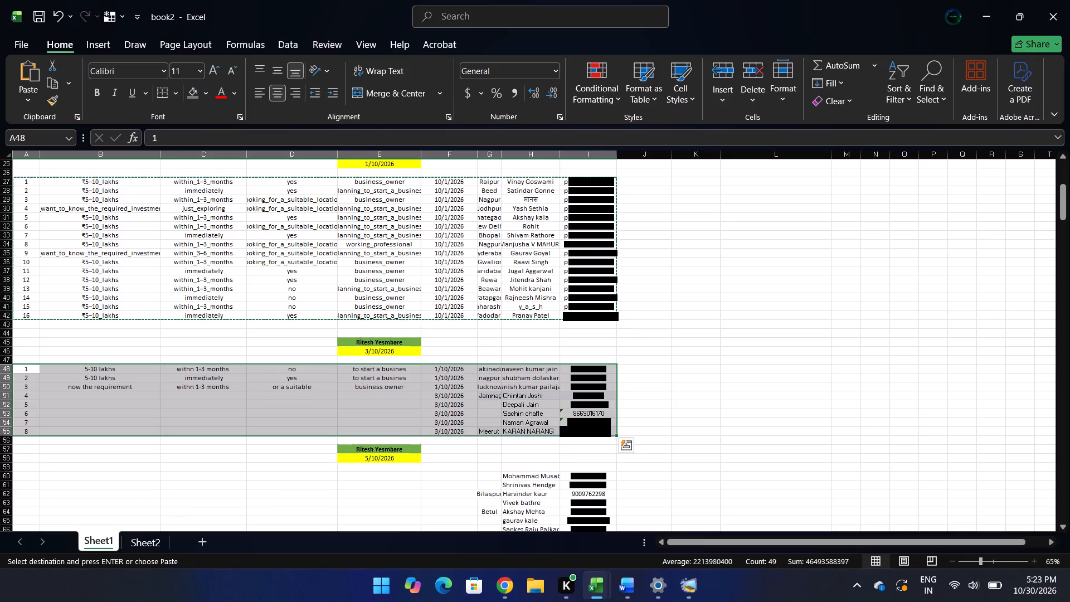
key("ctrl+c")
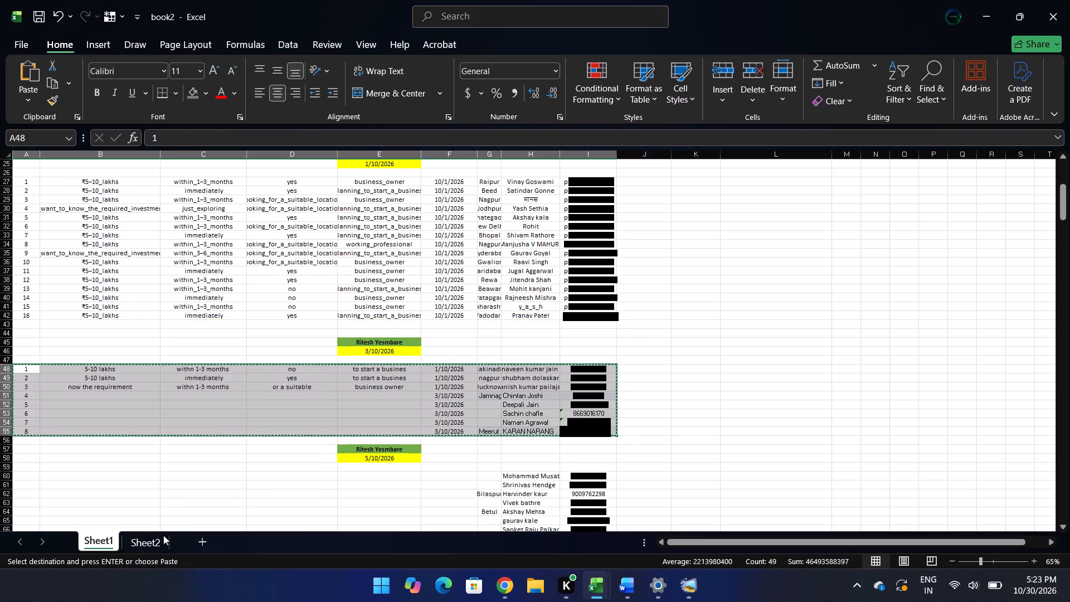
left_click(137, 541)
scroll(132, 511, "down", 4)
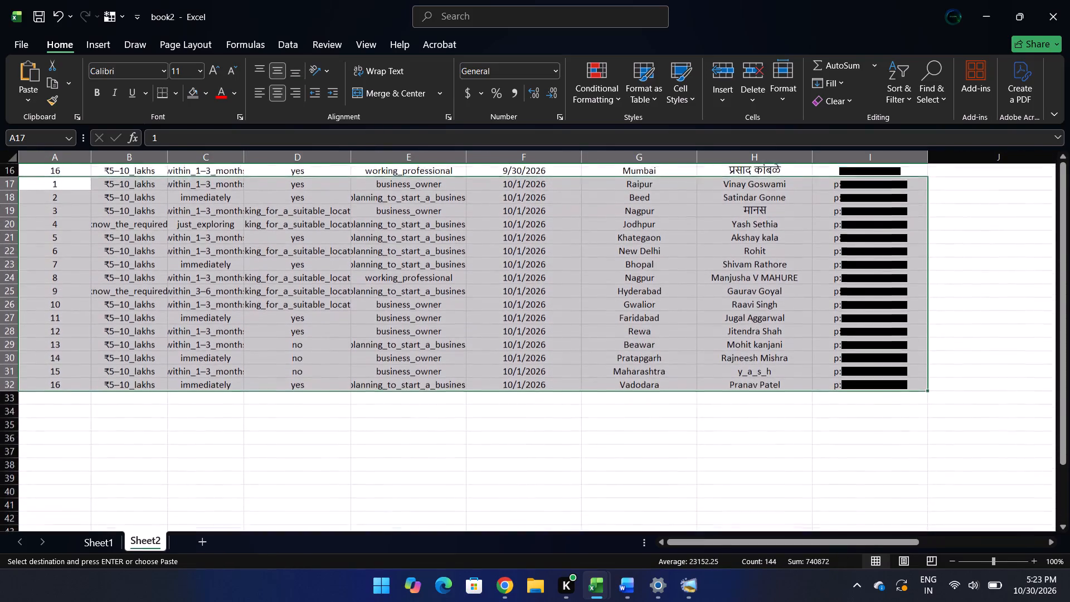
left_click(60, 373)
key("ctrl+v")
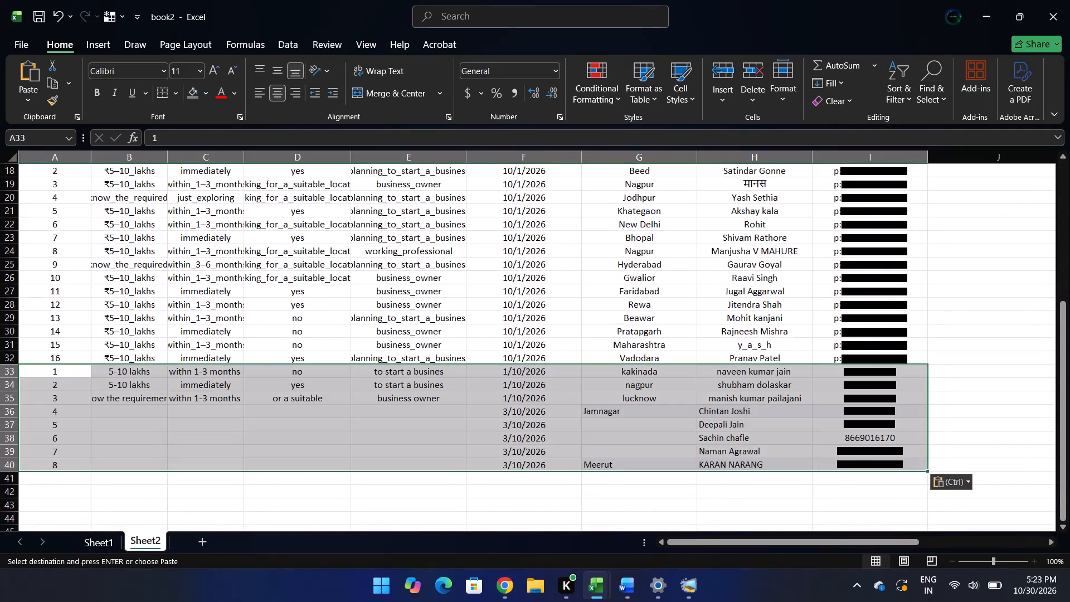
Copy the 5/10/2026 lead rows A60:I80 from Sheet1 and paste them into Sheet2 starting at cell A41.
left_click(106, 548)
scroll(106, 548, "down", 1)
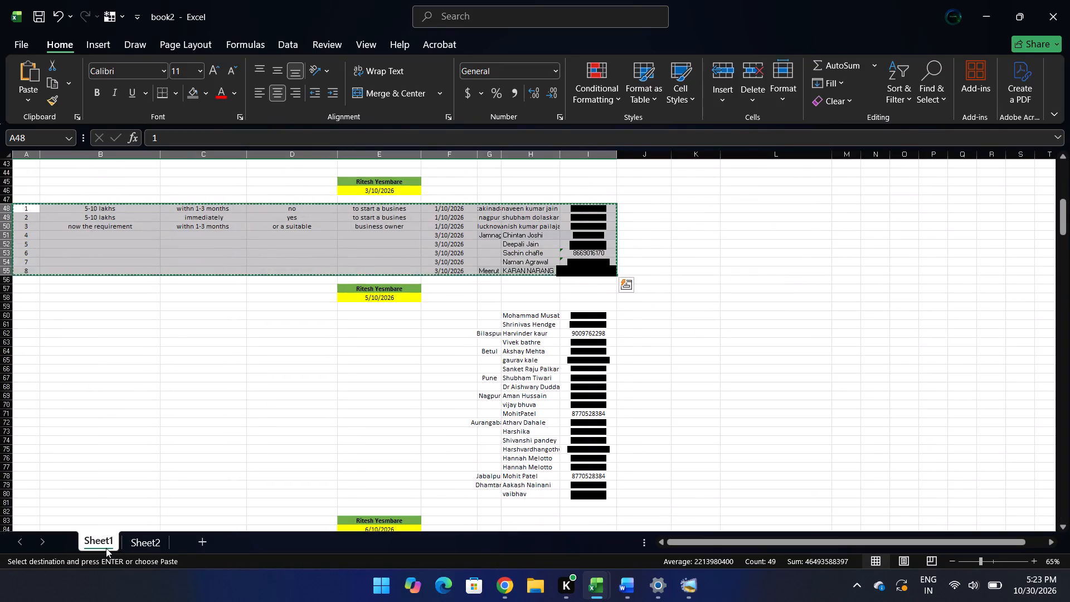
scroll(106, 548, "down", 1)
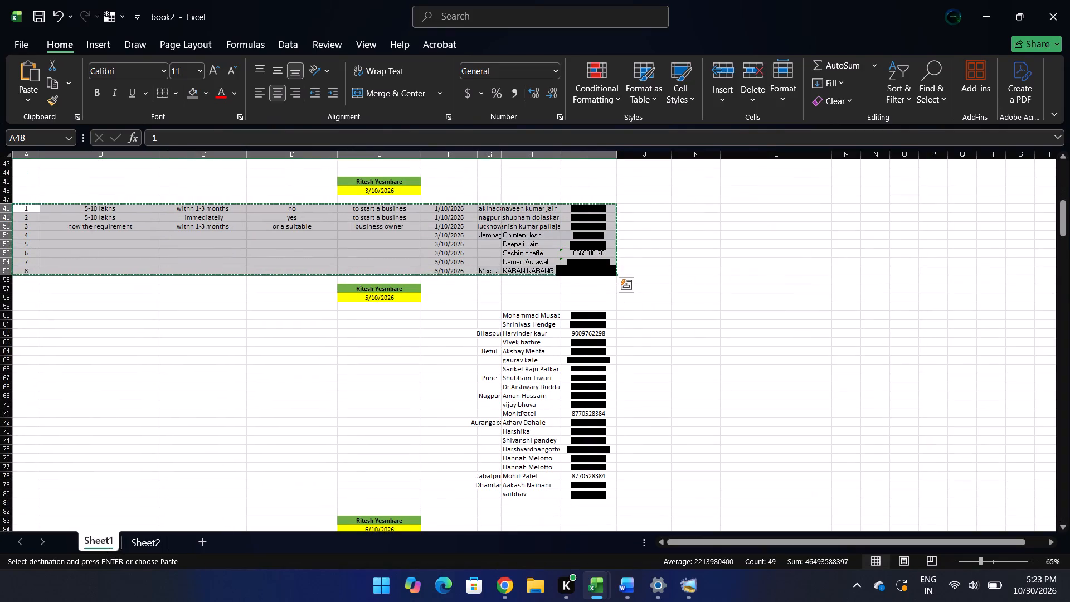
left_click_drag(30, 316, 640, 420)
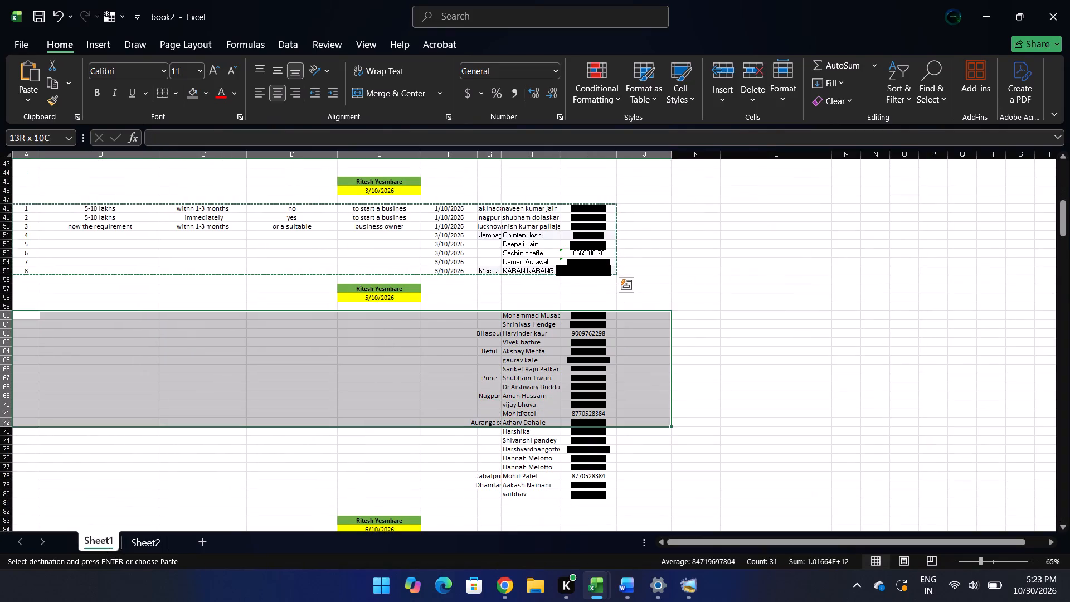
left_click_drag(640, 420, 602, 493)
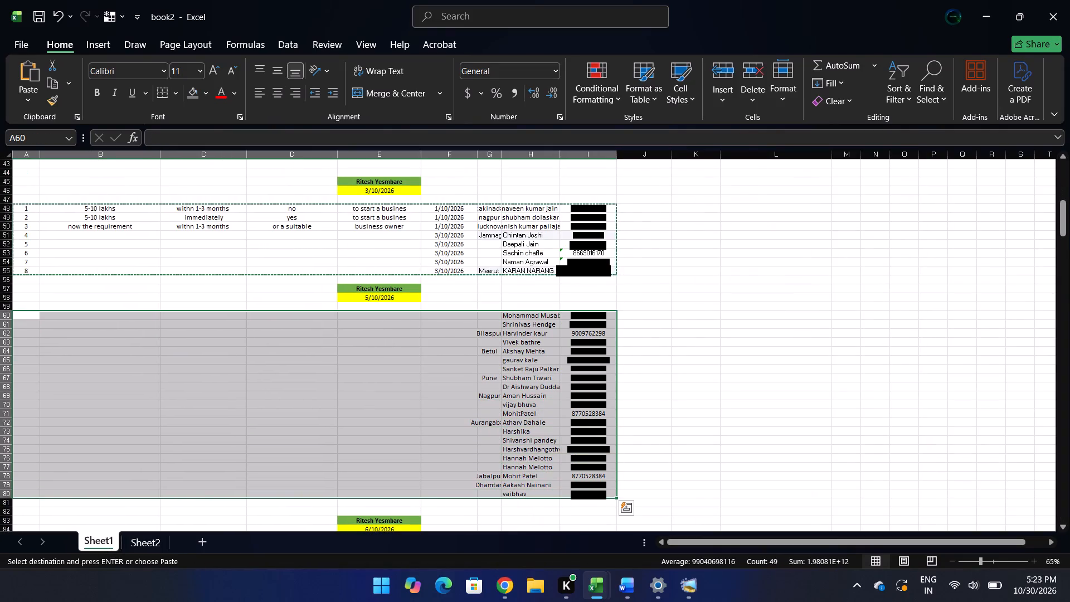
key("ctrl+c")
left_click(142, 546)
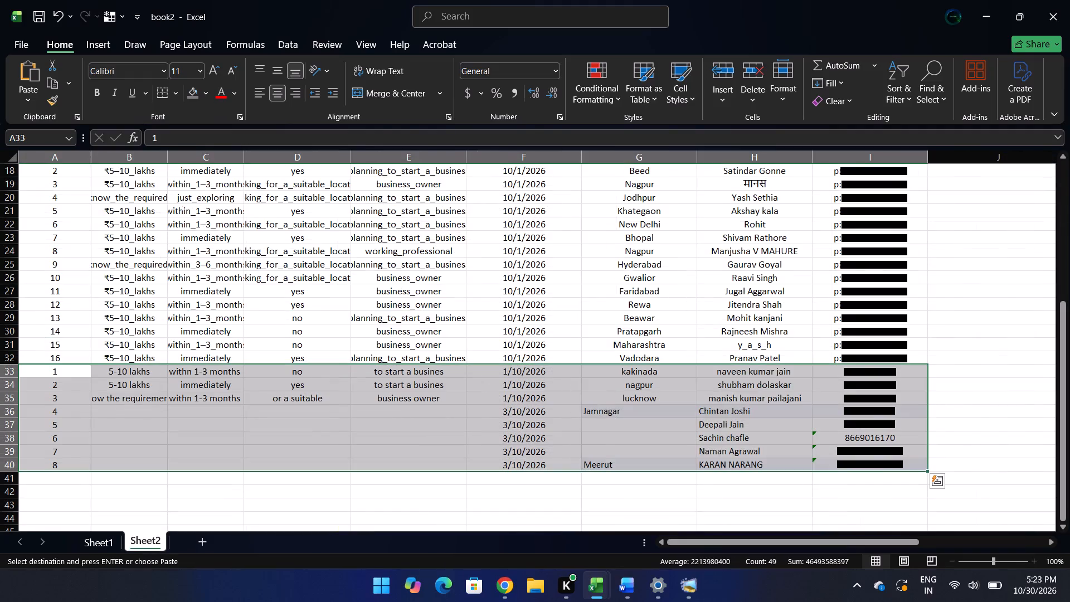
scroll(130, 441, "down", 1)
left_click(70, 420)
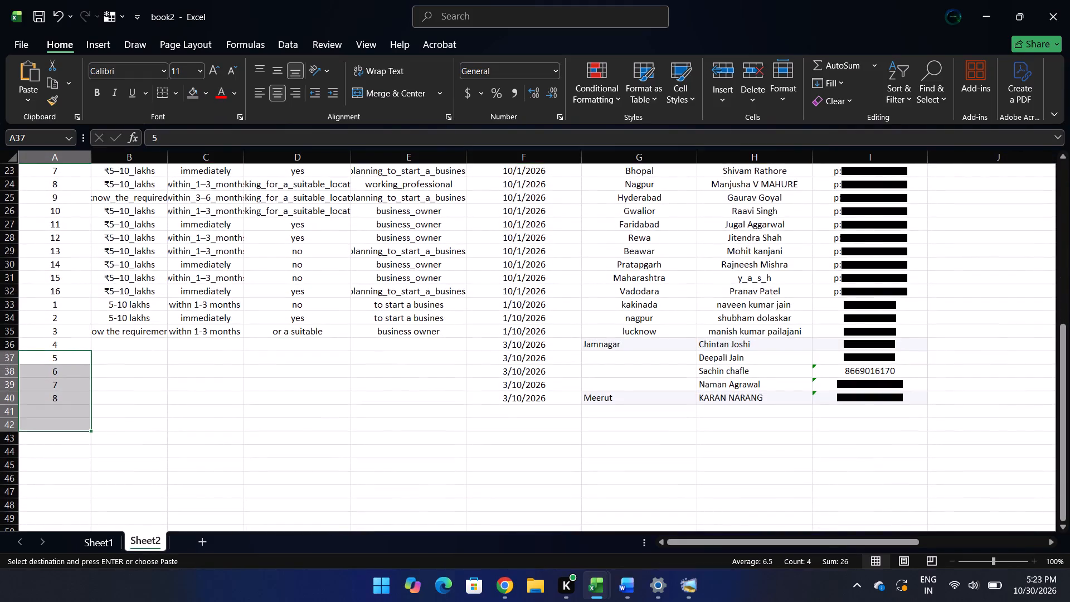
left_click(290, 397)
left_click(79, 413)
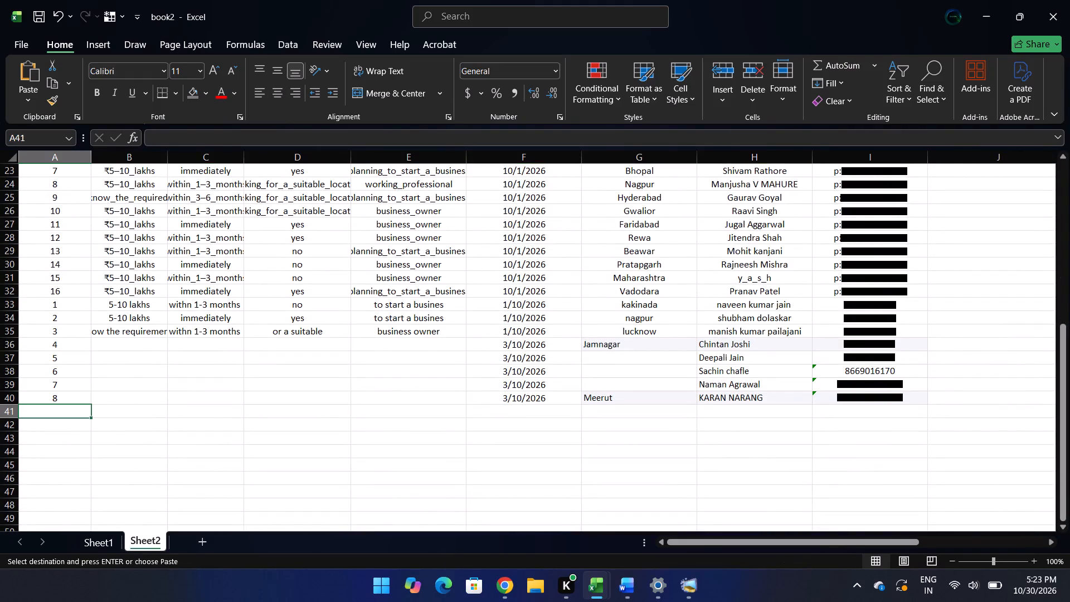
key("ctrl+v")
Copy the 6/10/2026 lead rows A88:I102 from Sheet1 and paste them into Sheet2 starting at cell A62.
scroll(82, 410, "down", 4)
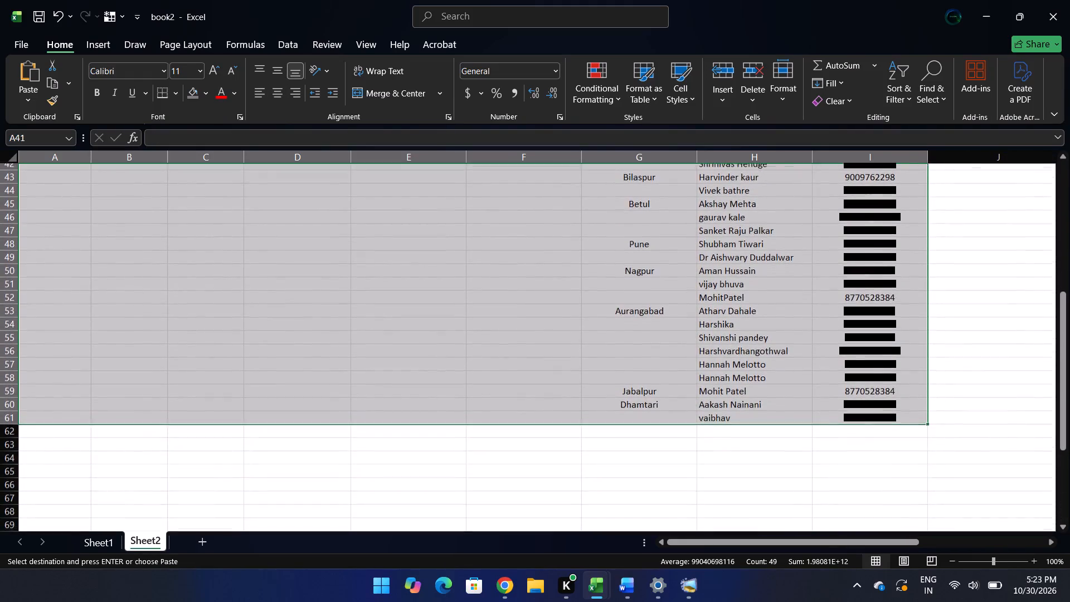
scroll(91, 427, "down", 1)
left_click(82, 423)
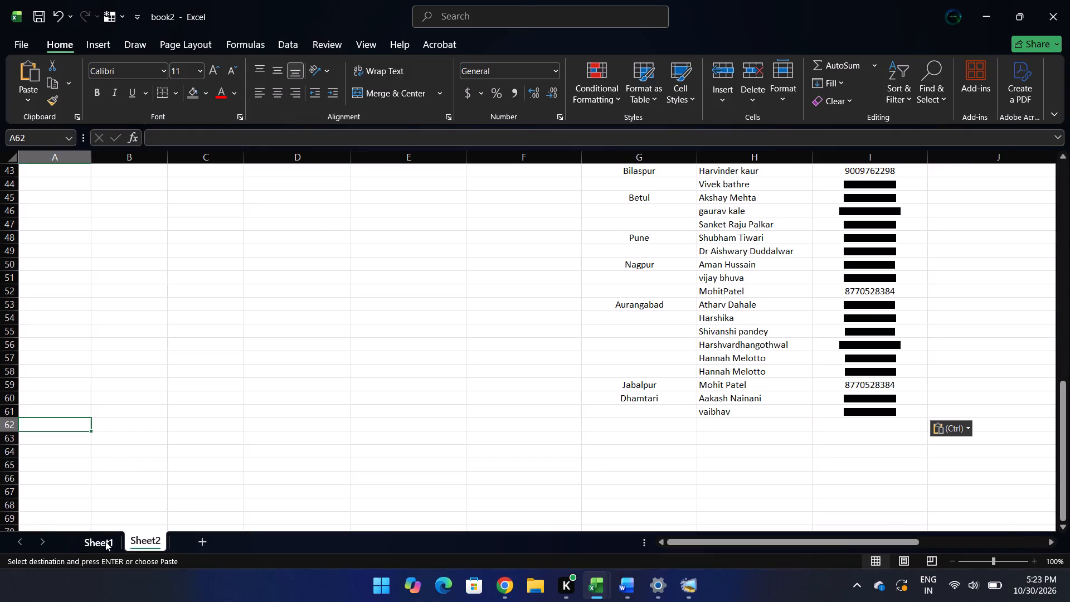
left_click(103, 541)
scroll(620, 395, "down", 3)
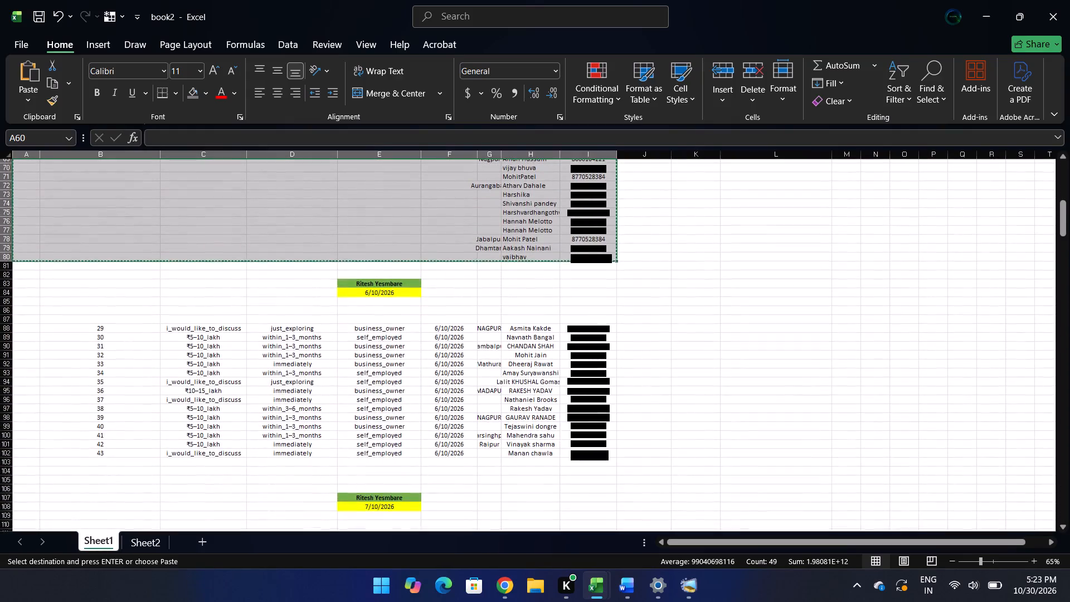
scroll(620, 395, "down", 1)
left_click_drag(18, 323, 601, 452)
key("ctrl+c")
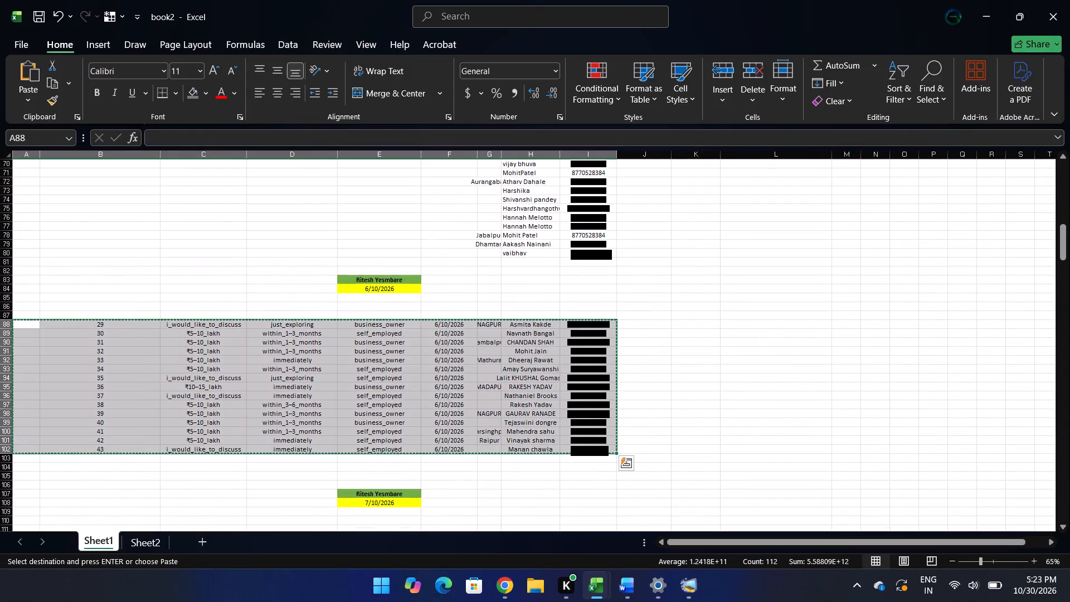
left_click(141, 545)
scroll(179, 442, "down", 1)
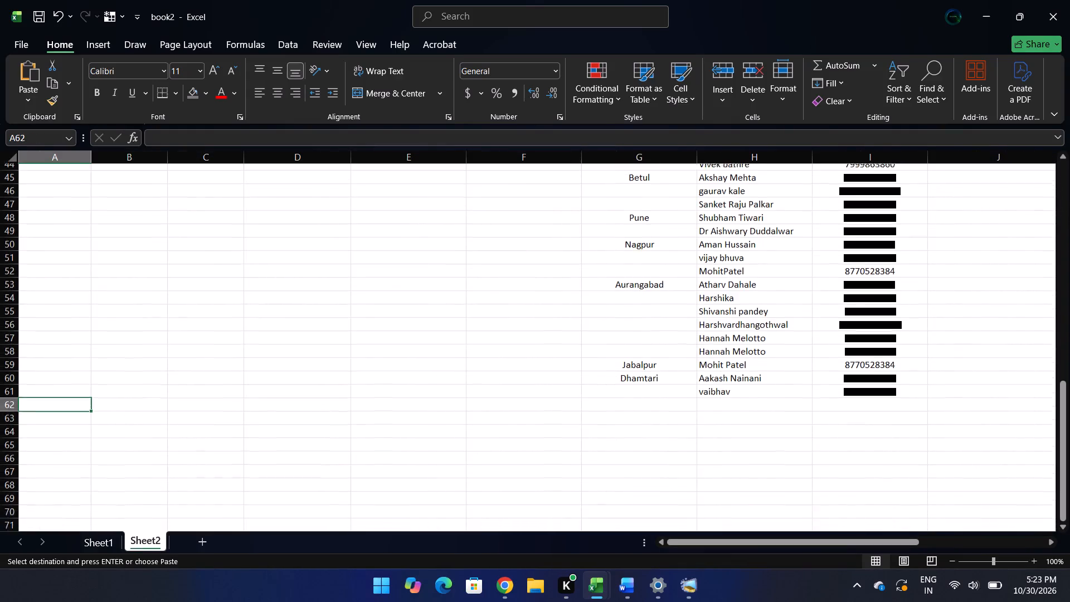
scroll(179, 442, "down", 1)
key("ctrl+v")
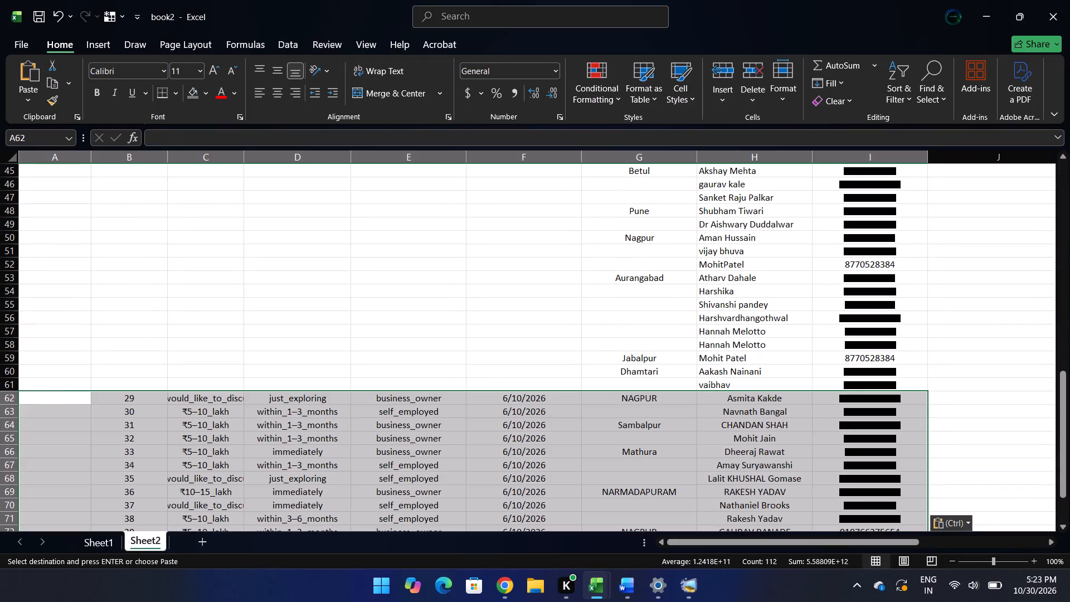
Copy the 7/10/2026 lead rows A112:I126 from Sheet1 and paste them into Sheet2 starting at cell A77.
scroll(361, 341, "up", 5)
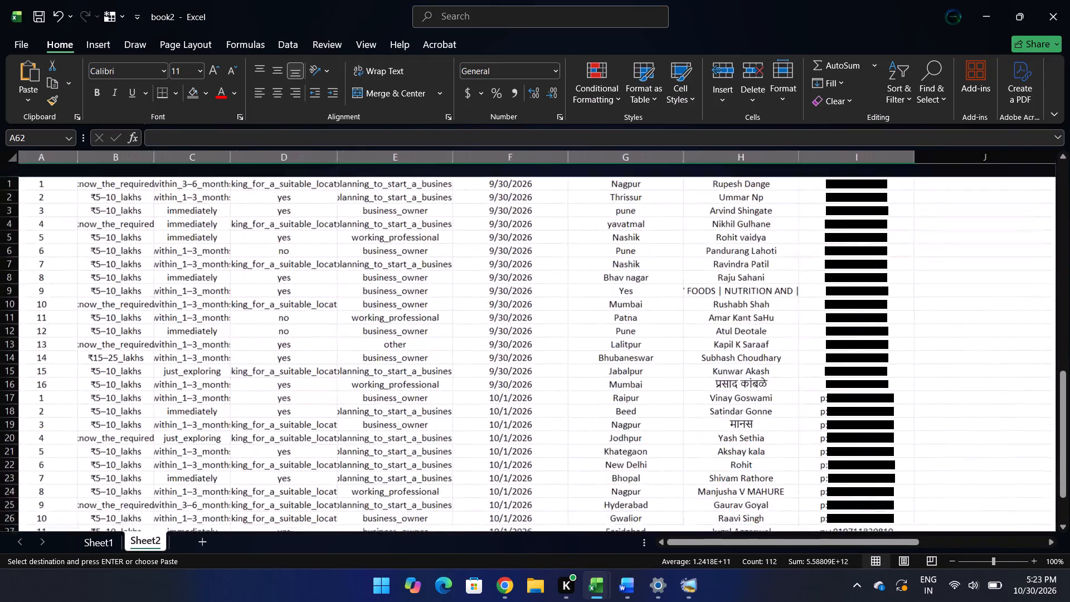
scroll(361, 341, "right", 1)
scroll(361, 341, "down", 3)
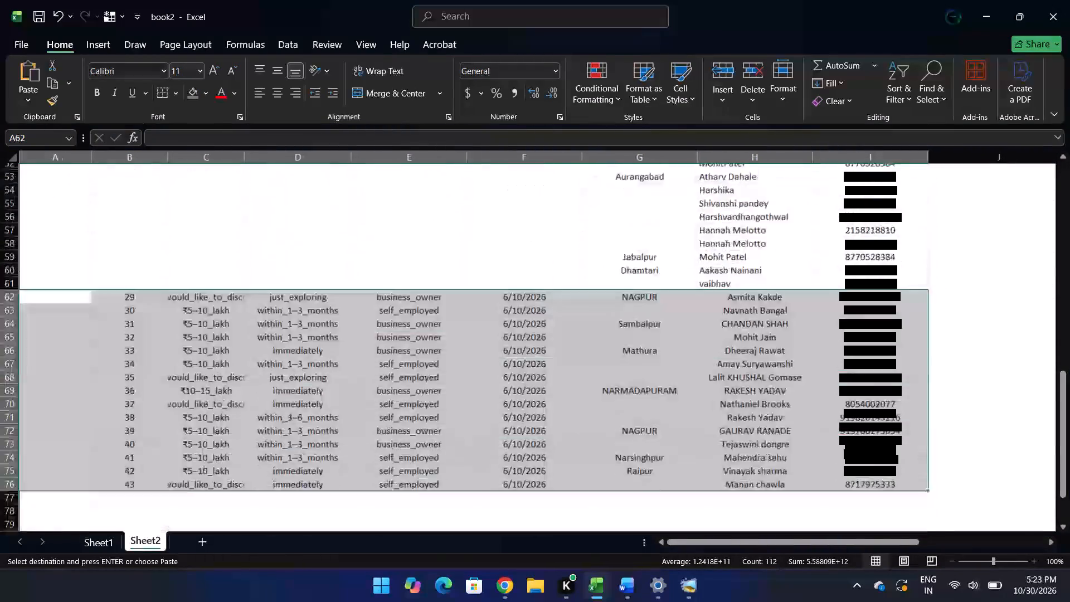
scroll(361, 341, "down", 1)
scroll(361, 341, "up", 1)
left_click(64, 227)
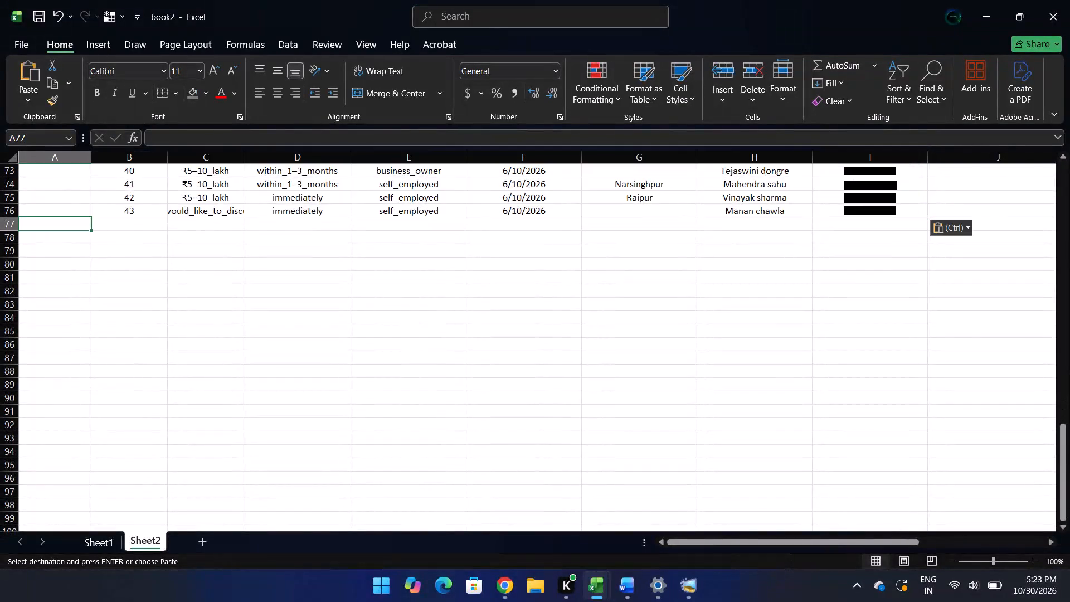
left_click(93, 537)
scroll(399, 315, "down", 1)
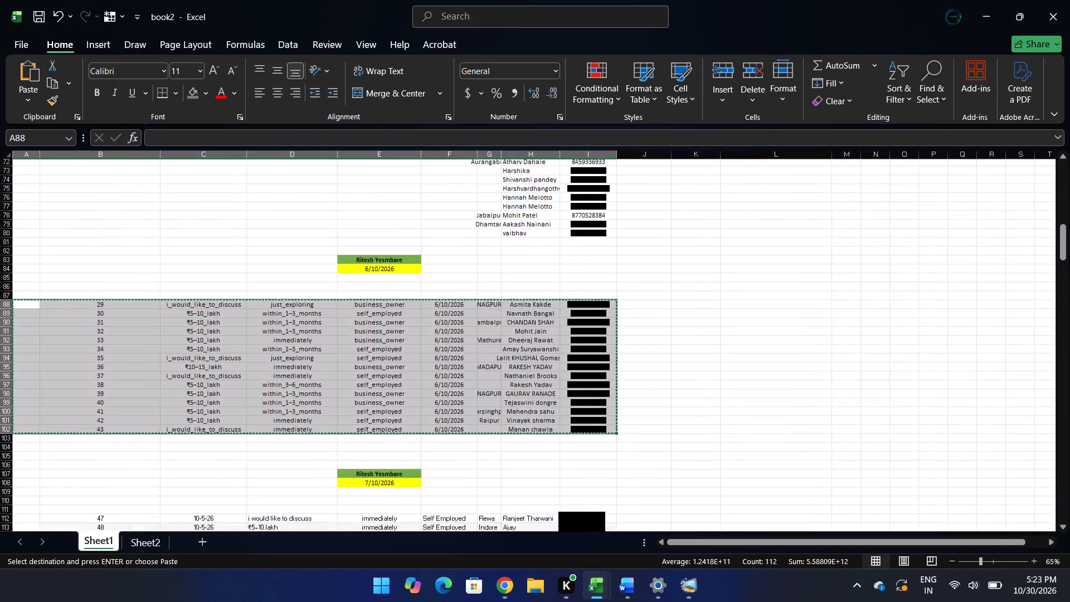
scroll(399, 315, "down", 2)
scroll(82, 402, "down", 1)
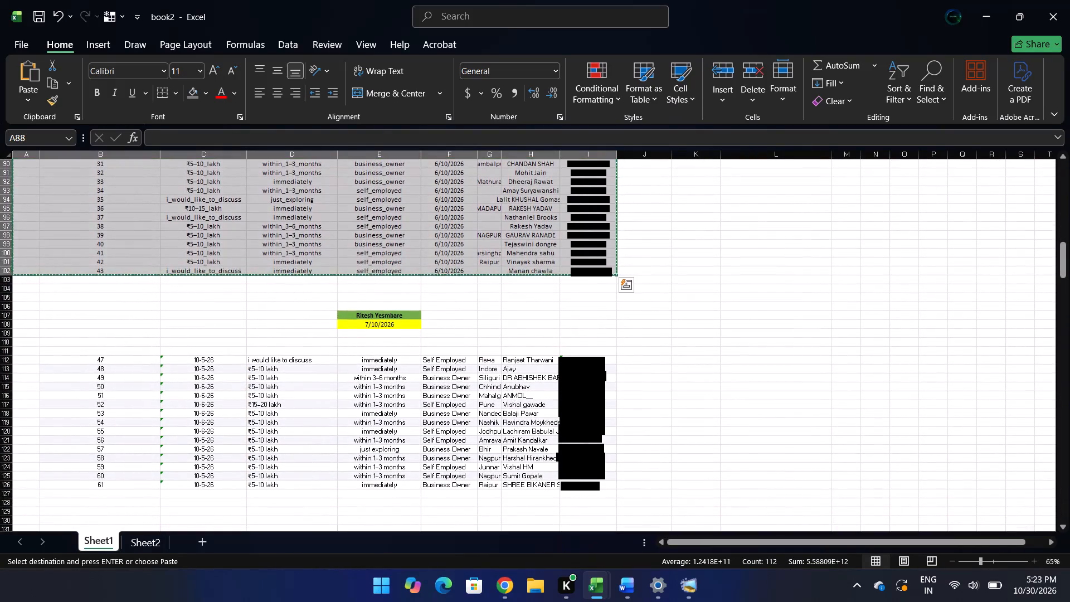
left_click_drag(25, 359, 582, 482)
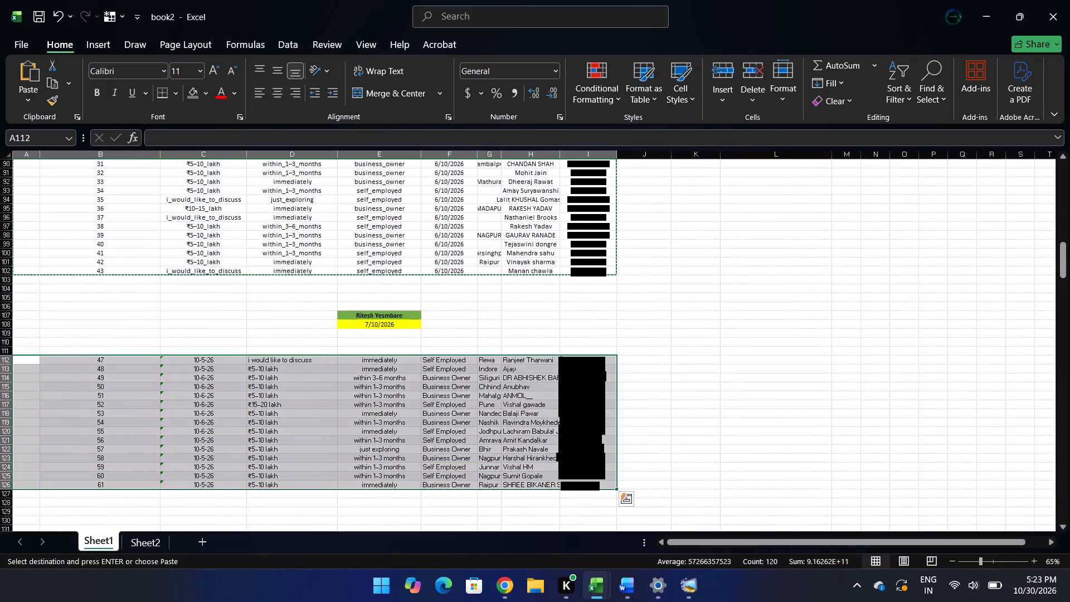
key("ctrl+c")
left_click(155, 546)
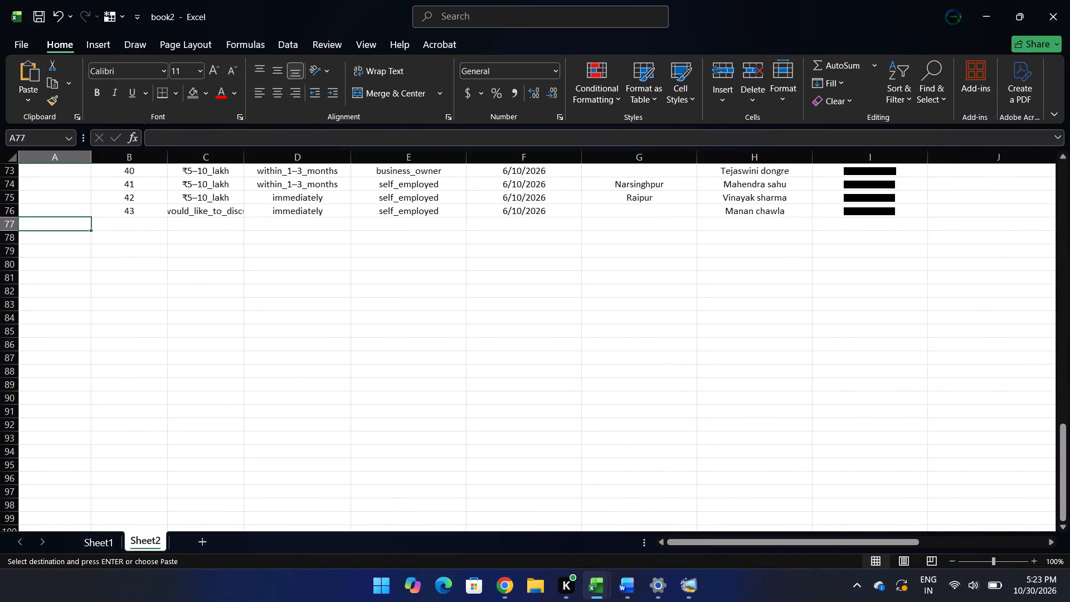
key("ctrl+v")
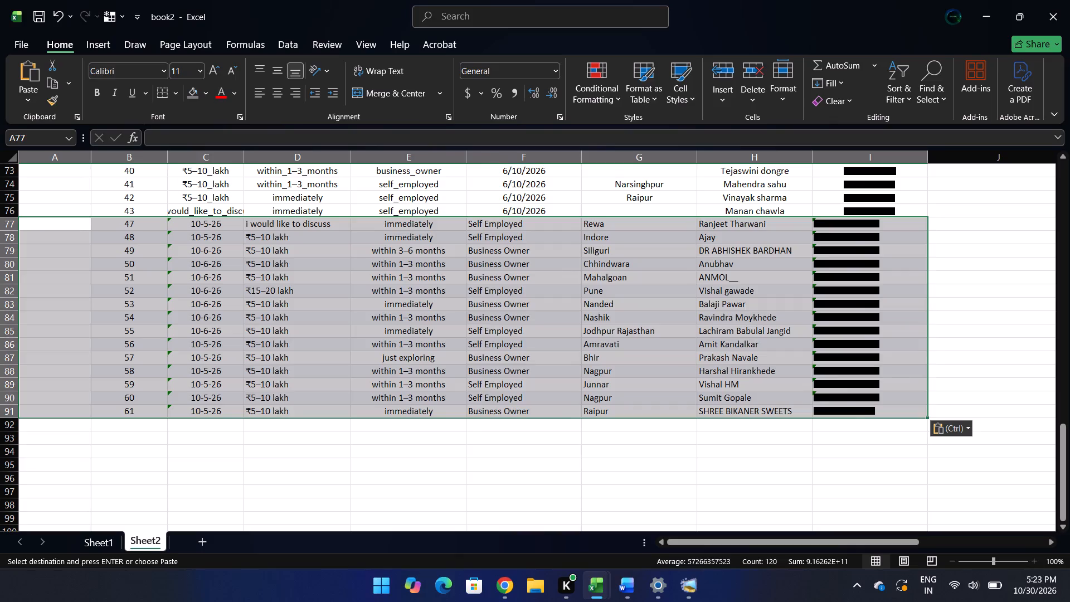
Copy the 9/10/2026 lead rows A138:J153 from Sheet1 and paste them into Sheet2 starting at cell A92.
left_click(80, 430)
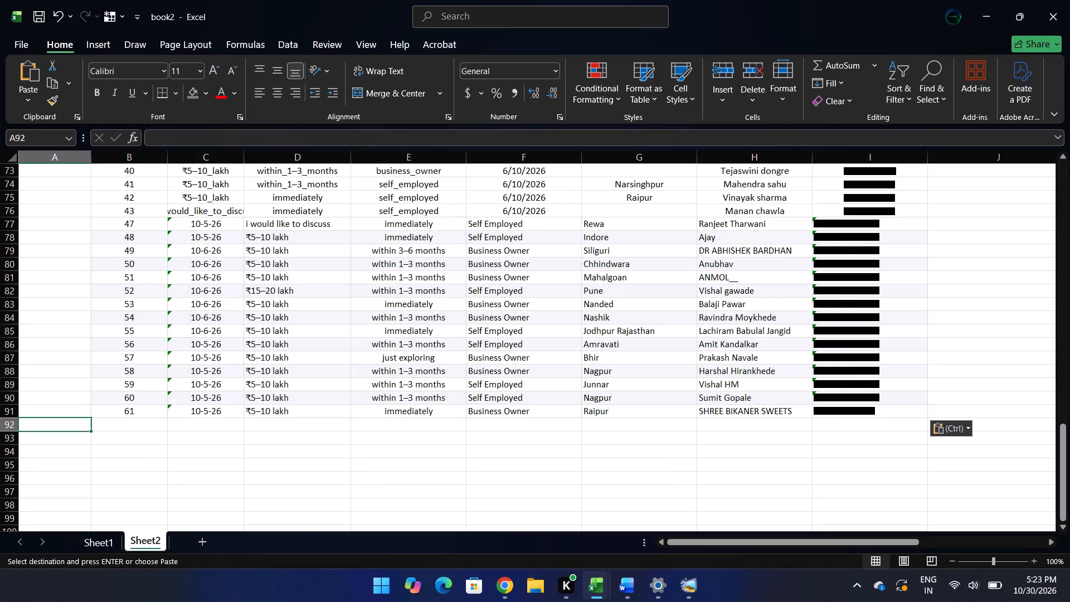
left_click(110, 540)
scroll(186, 406, "down", 3)
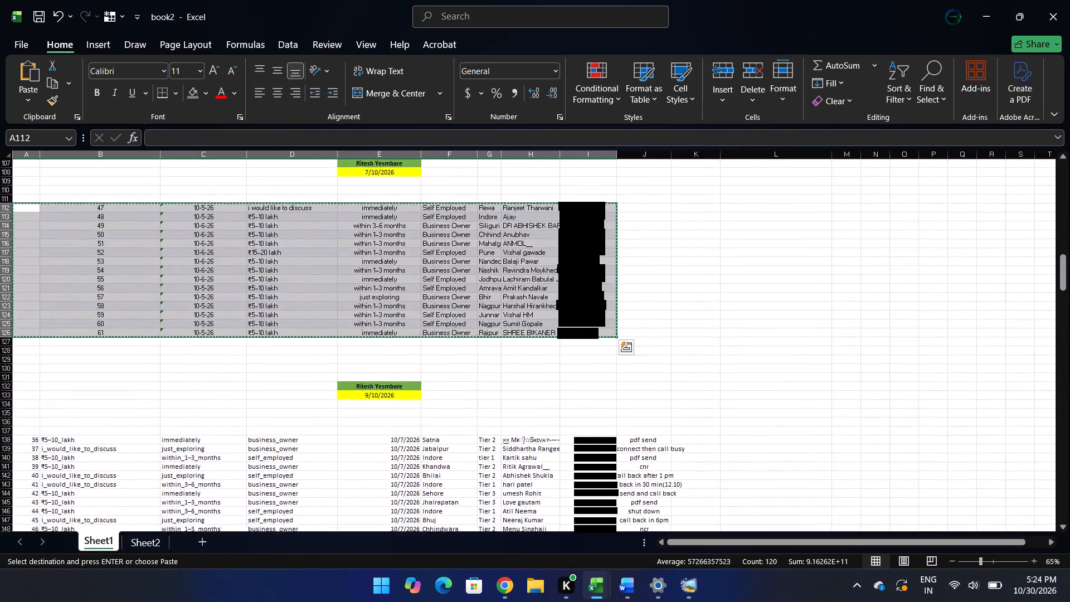
scroll(186, 406, "down", 2)
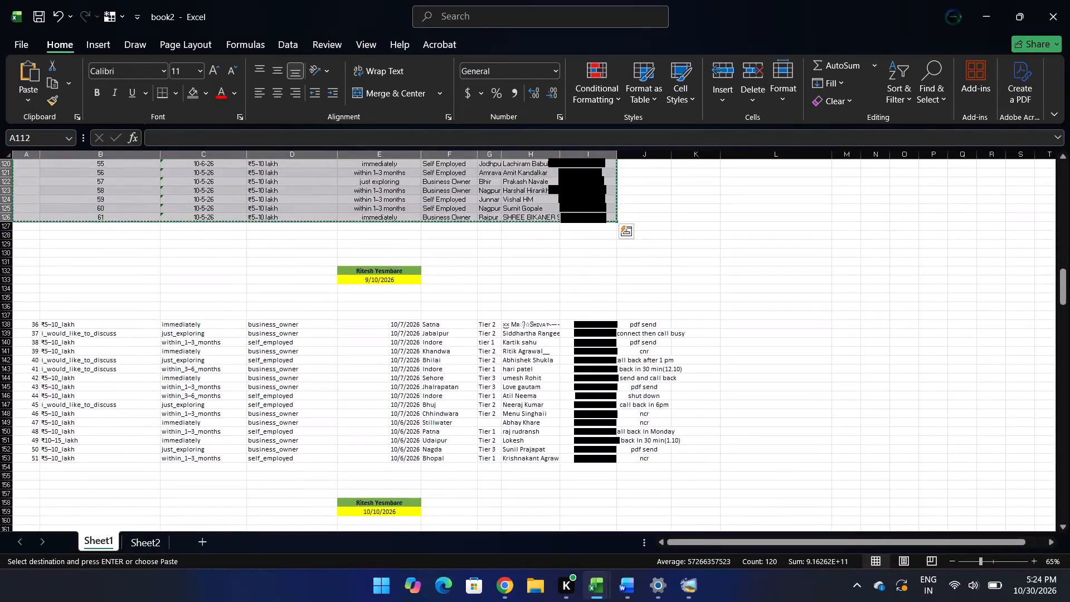
left_click_drag(20, 322, 646, 446)
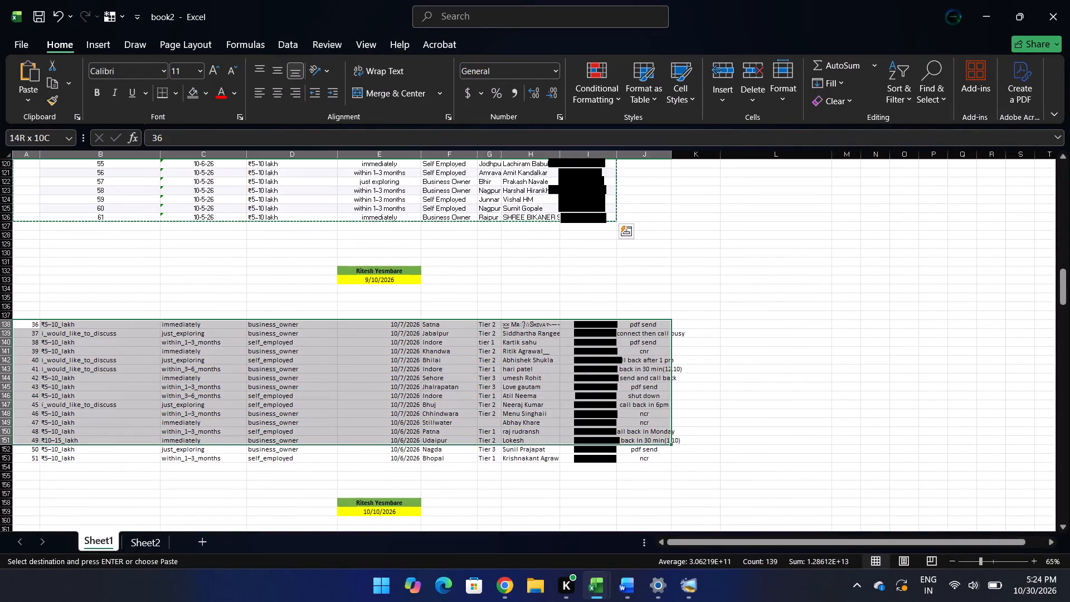
left_click_drag(646, 446, 646, 458)
key("ctrl+c")
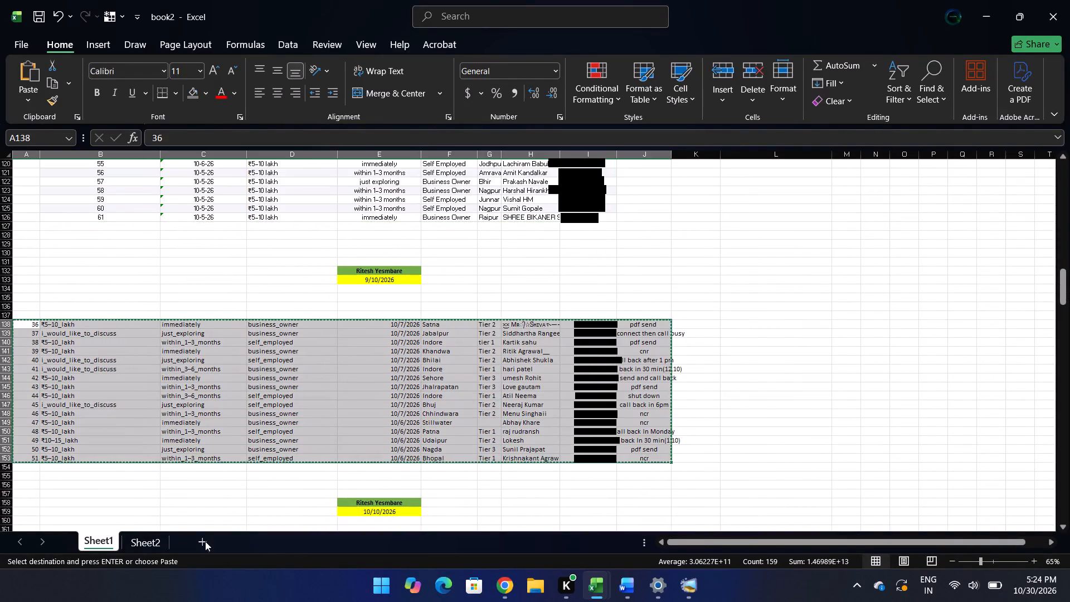
left_click(148, 545)
key("ctrl+v")
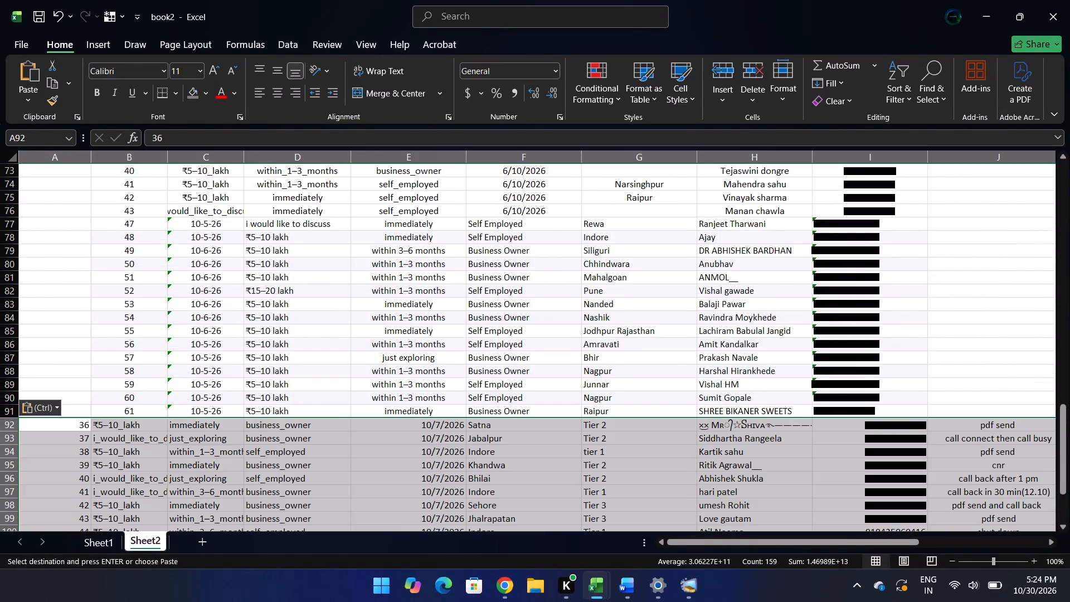
Copy the 10/10/2026 lead rows A163:J169 from Sheet1 and paste them into Sheet2 starting at cell A108.
scroll(163, 400, "down", 2)
left_click(81, 261)
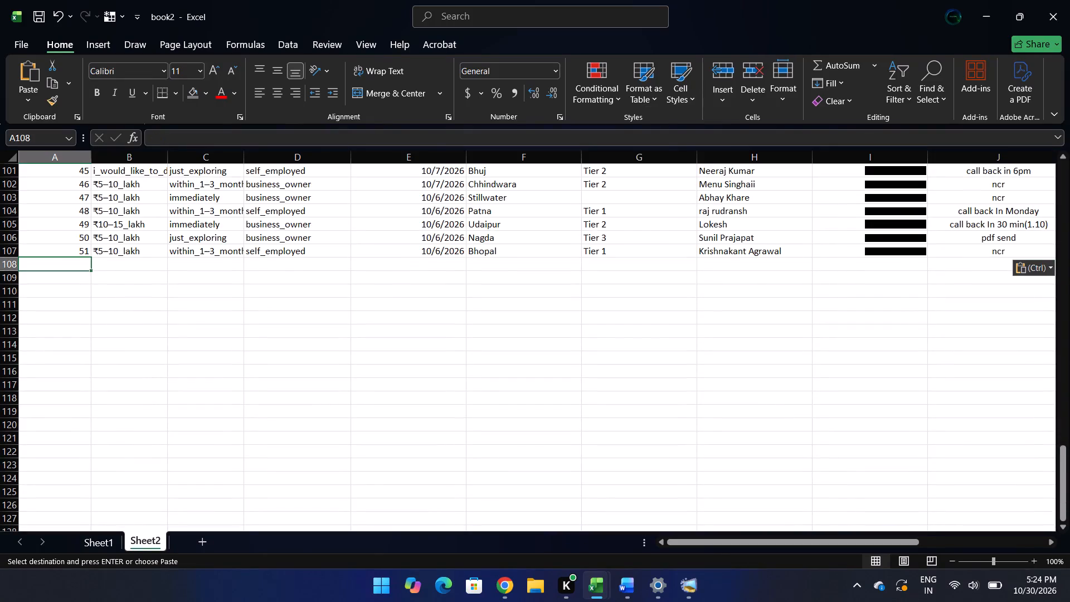
left_click(105, 544)
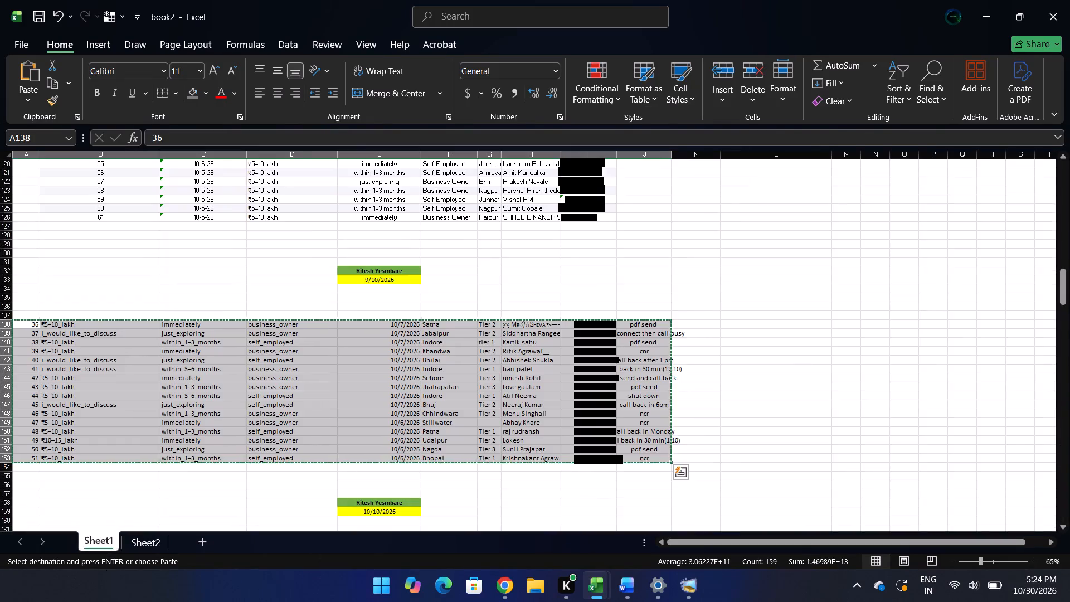
scroll(201, 397, "down", 4)
left_click_drag(27, 351, 560, 378)
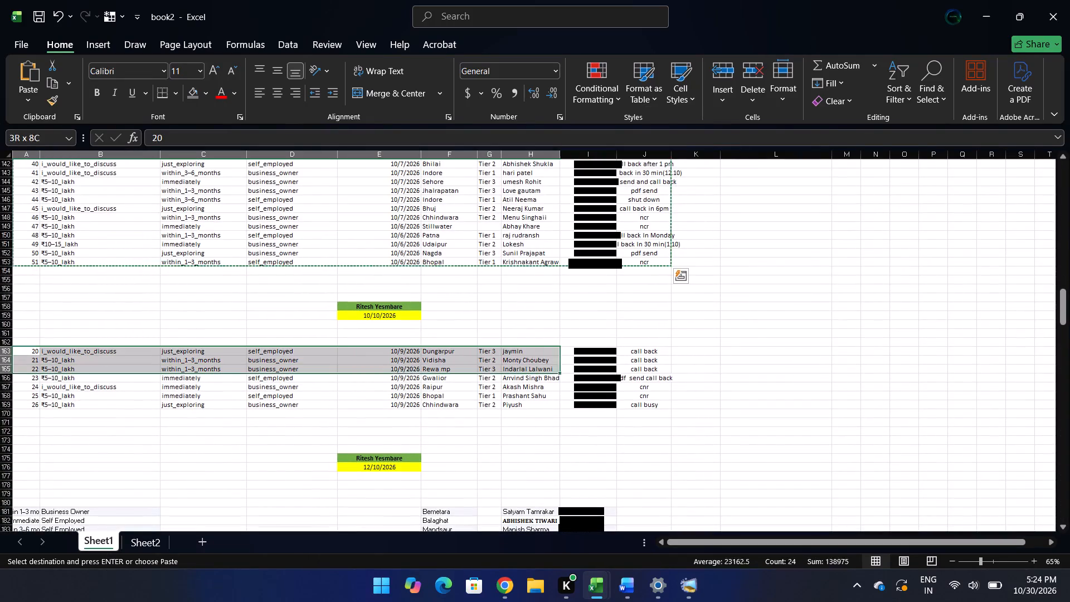
left_click_drag(560, 378, 664, 403)
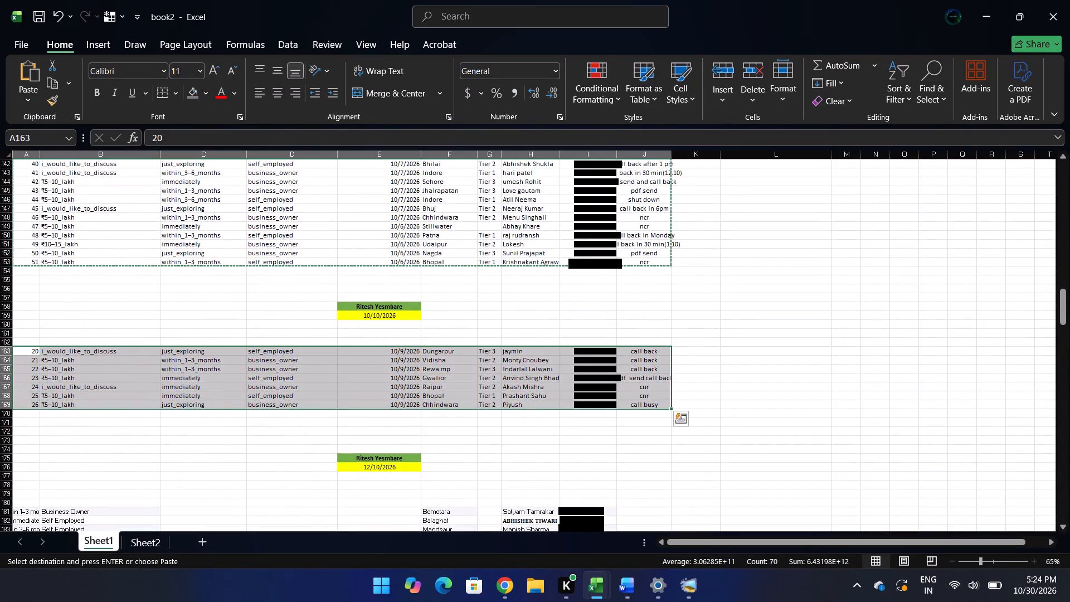
key("ctrl+c")
left_click(152, 545)
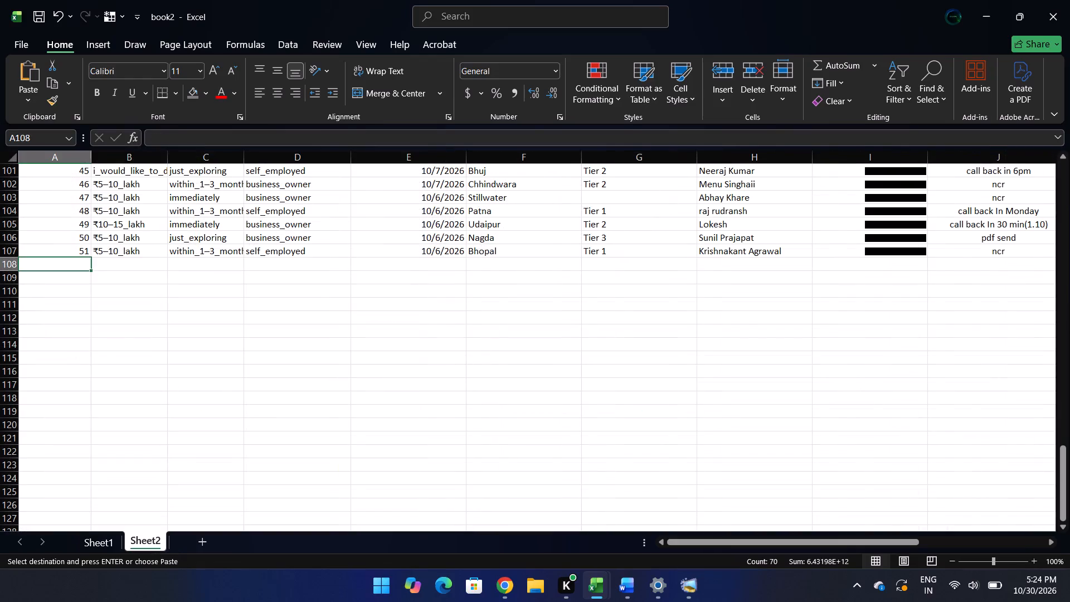
key("ctrl+c")
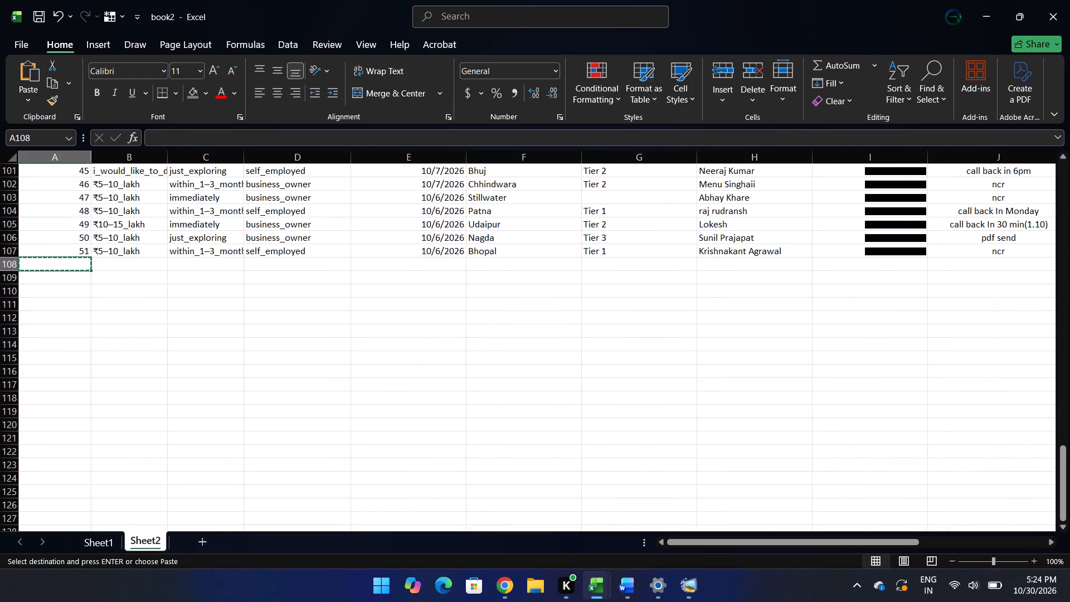
left_click(98, 539)
left_click(156, 390)
left_click_drag(31, 351, 150, 362)
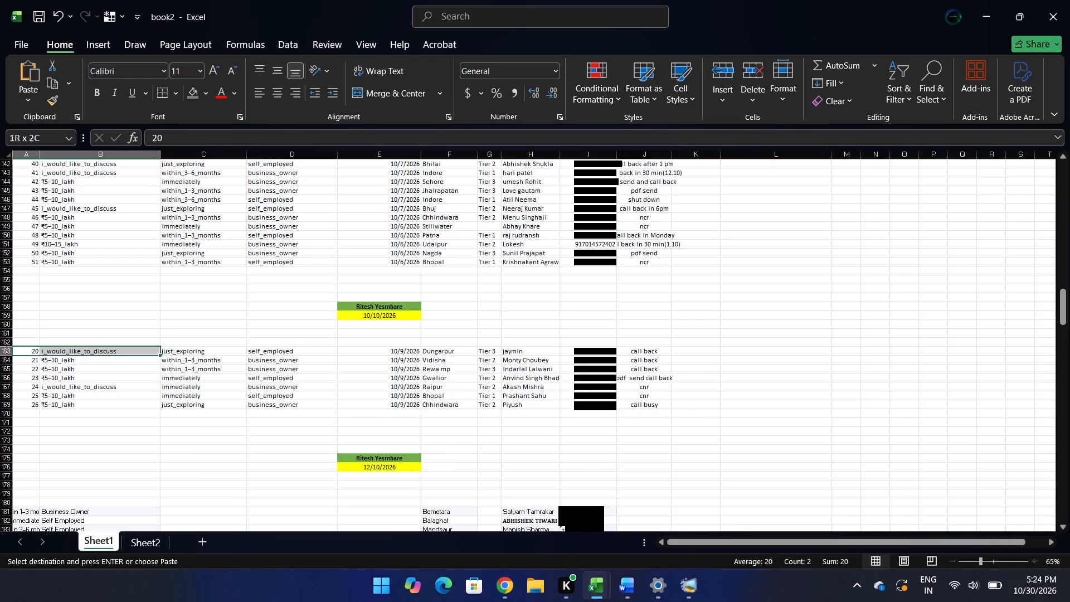
left_click_drag(150, 362, 652, 404)
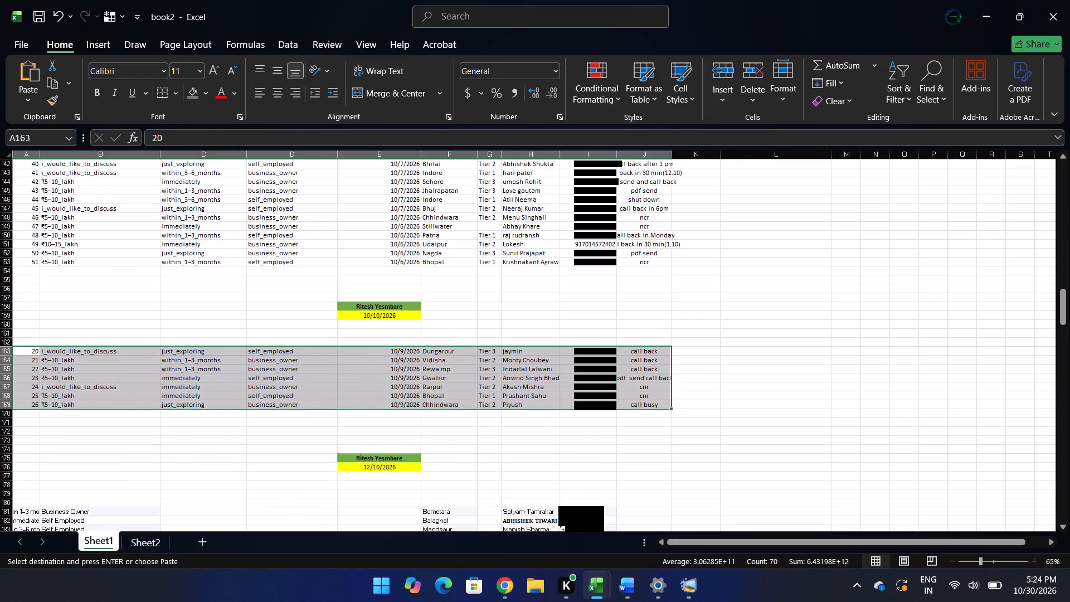
key("ctrl+c")
left_click(150, 553)
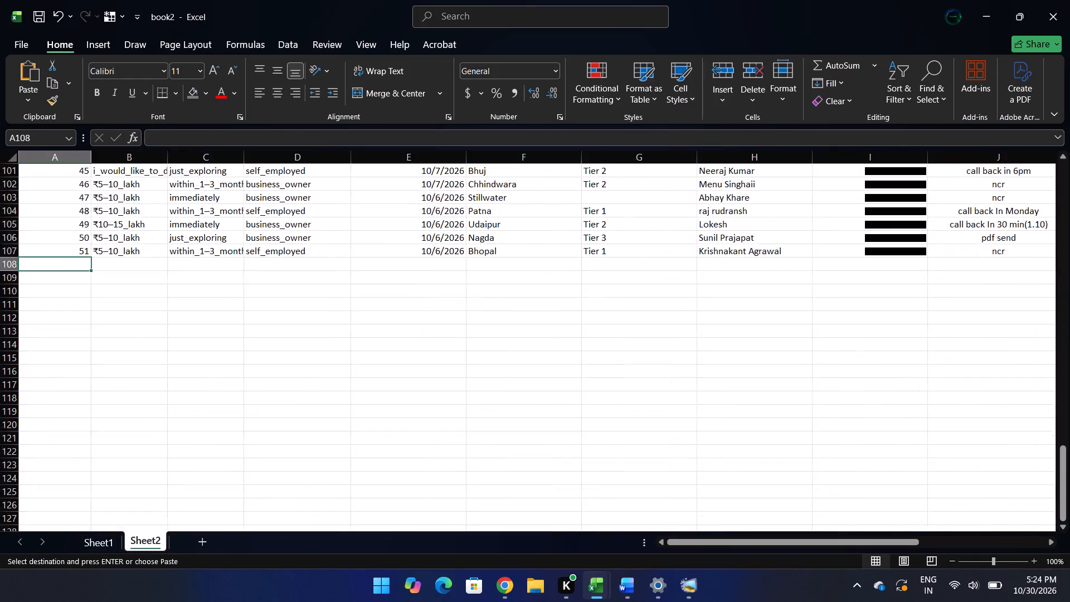
key("ctrl+v")
Copy the 12/10/2026 lead rows A181:I193 from Sheet1 and paste them into Sheet2 starting at cell A115.
left_click(77, 365)
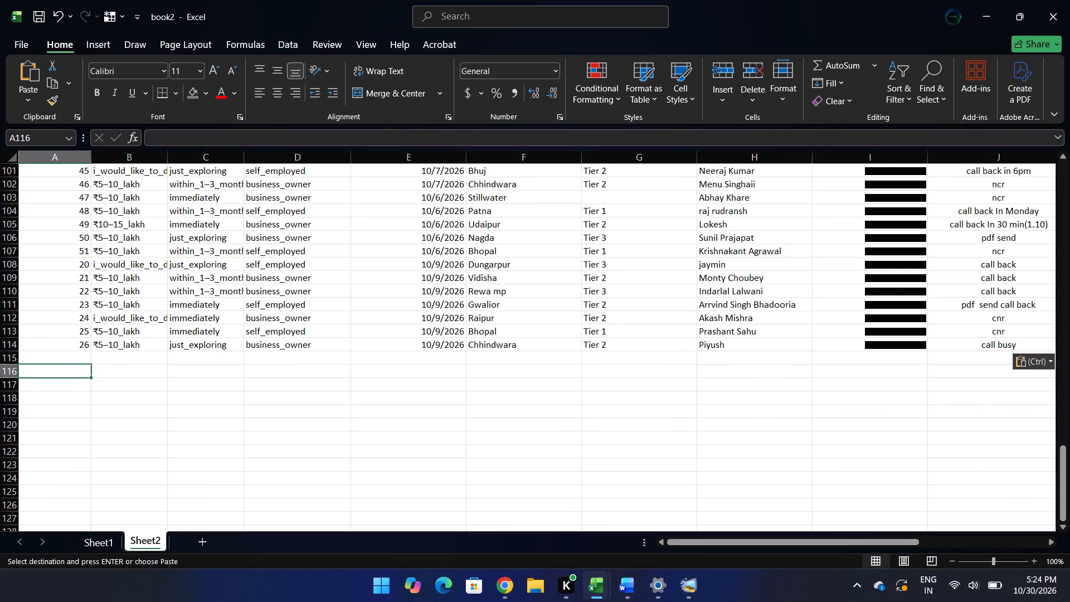
left_click(82, 358)
left_click(104, 542)
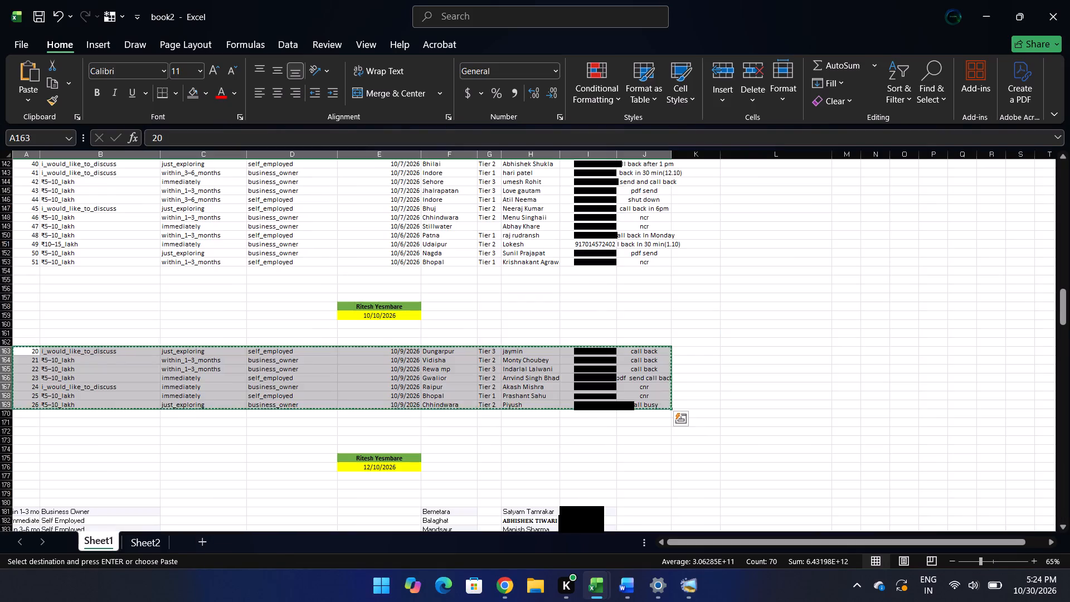
scroll(94, 416, "down", 3)
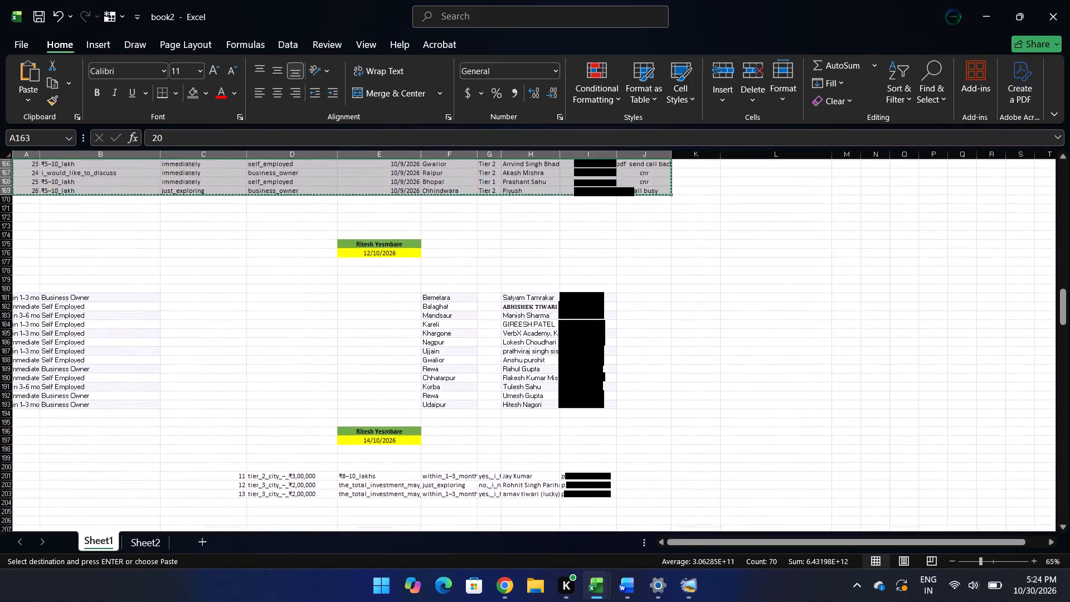
scroll(94, 416, "down", 1)
scroll(94, 416, "right", 1)
scroll(58, 322, "right", 2)
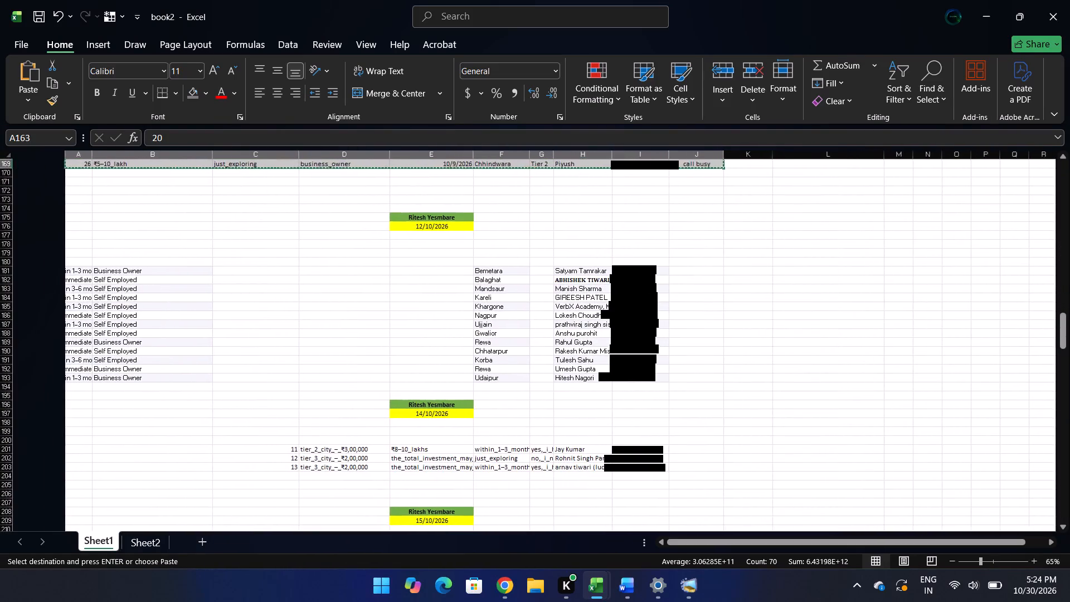
scroll(58, 322, "right", 1)
left_click_drag(27, 271, 400, 313)
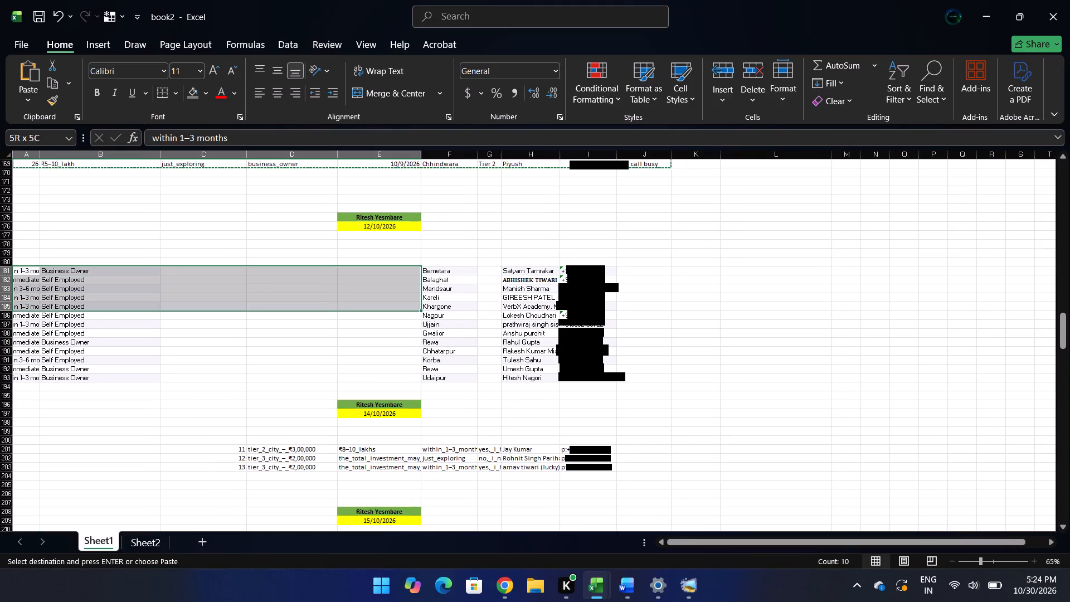
left_click_drag(400, 313, 581, 378)
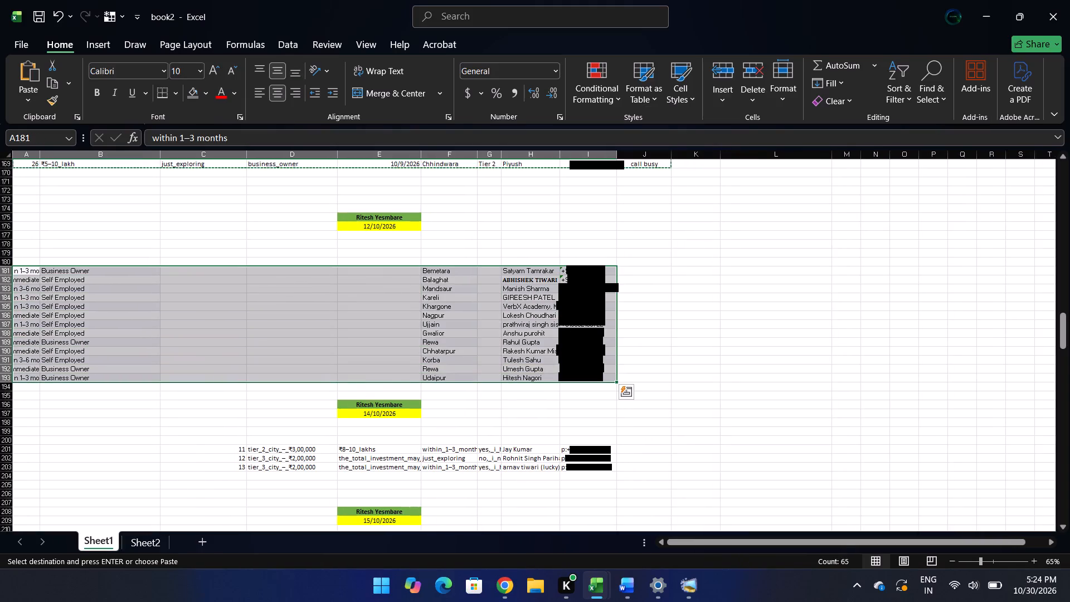
key("ctrl+c")
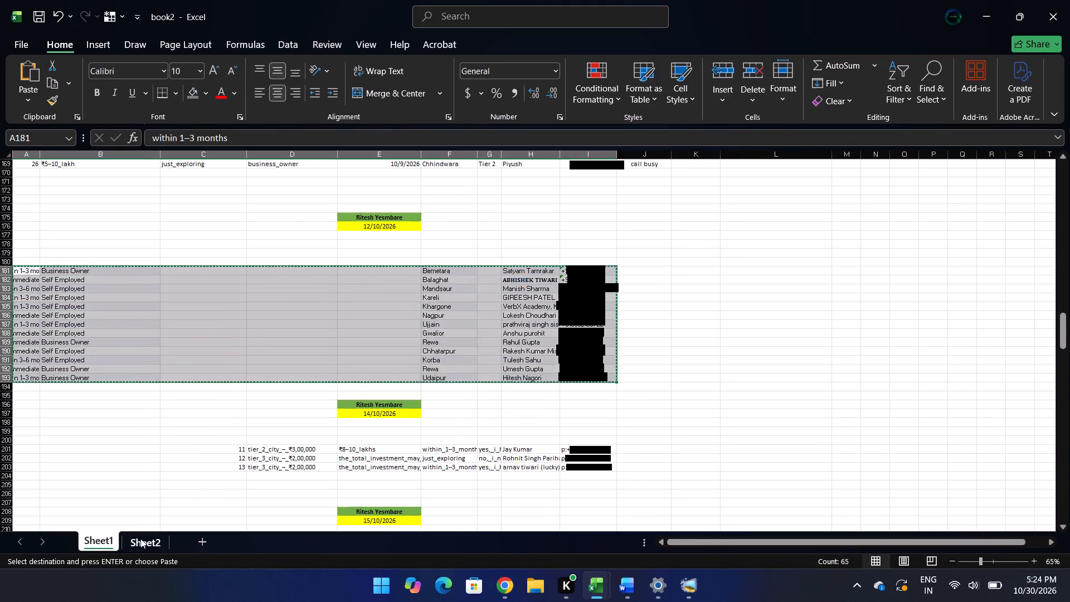
left_click(140, 538)
key("ctrl+v")
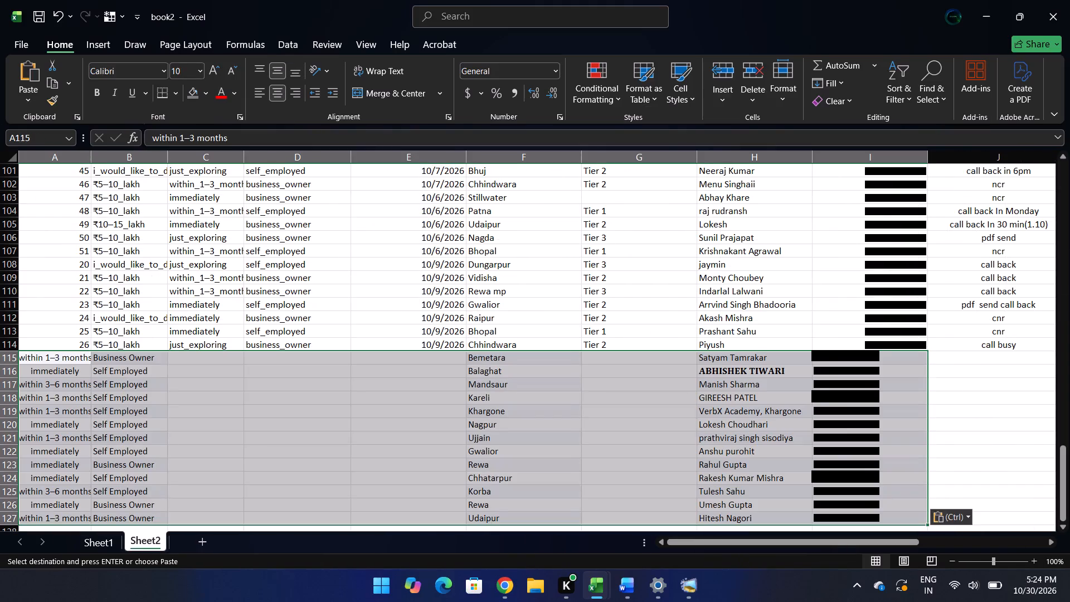
Copy the 14/10/2026 lead rows A201:I203 from Sheet1 and paste them into Sheet2 starting at cell A128.
scroll(178, 390, "down", 1)
left_click(43, 409)
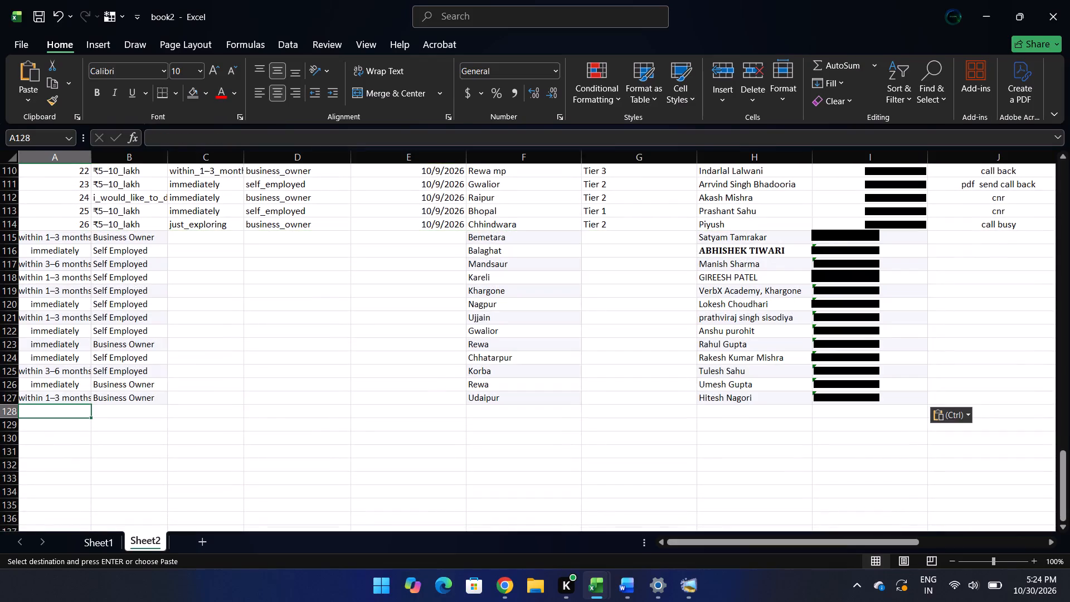
left_click(95, 543)
scroll(134, 509, "down", 1)
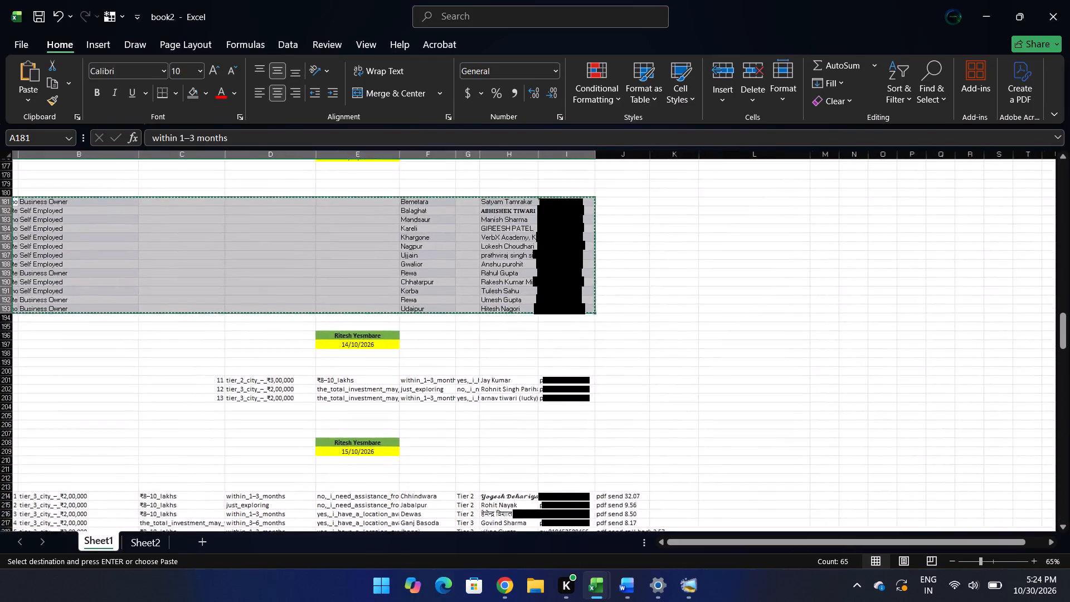
scroll(171, 395, "down", 1)
left_click_drag(35, 381, 579, 400)
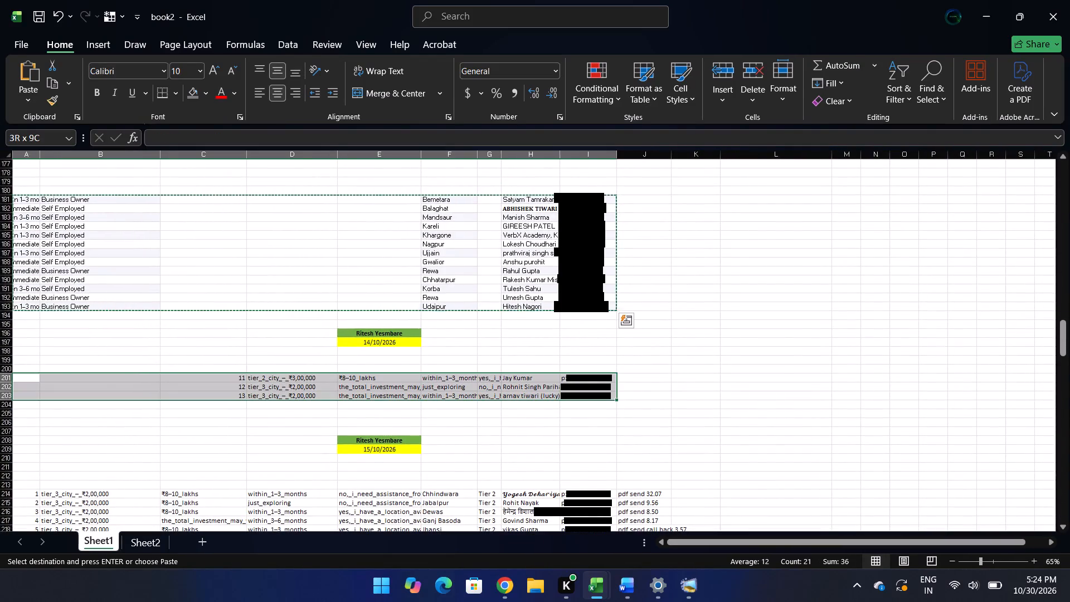
left_click_drag(579, 400, 580, 400)
key("ctrl+c")
left_click(143, 538)
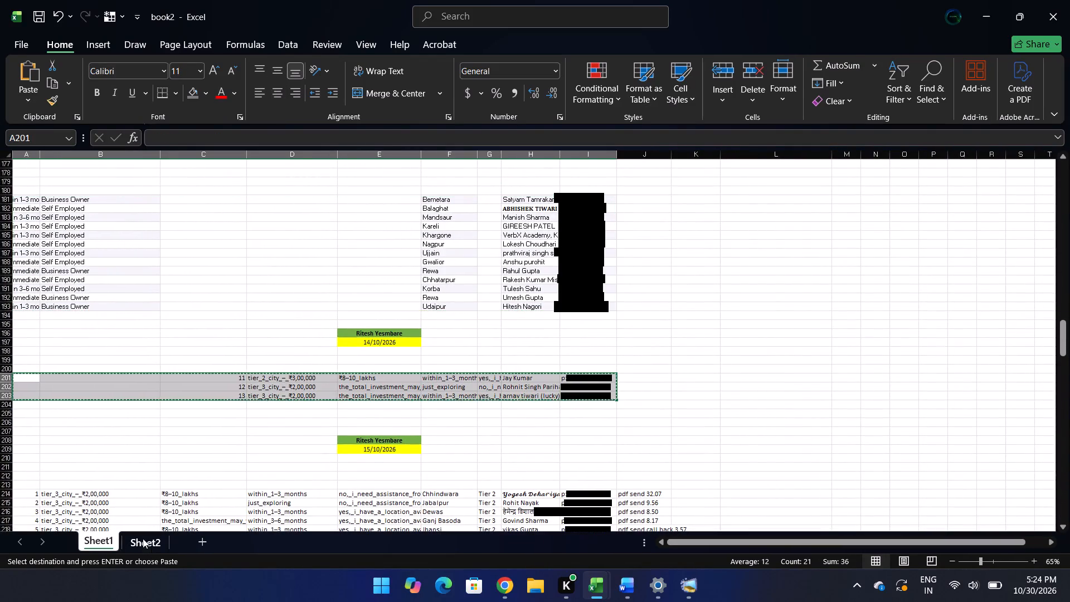
key("ctrl+v")
Copy the 15/10/2026 lead rows A214:K230 from Sheet1 and paste them into Sheet2 starting at cell A131.
left_click(64, 449)
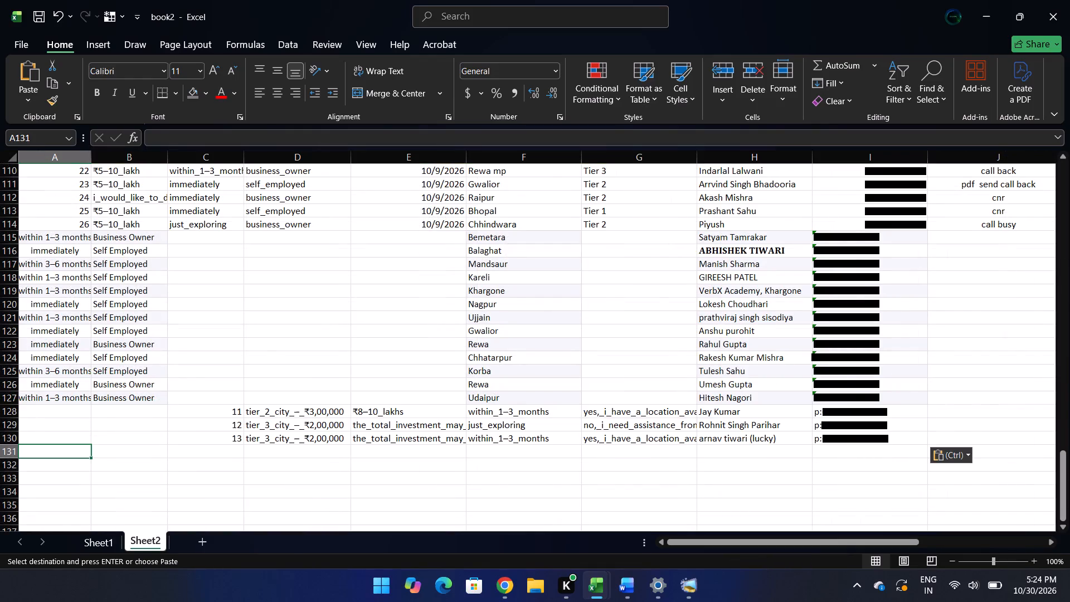
left_click(95, 543)
scroll(95, 543, "down", 1)
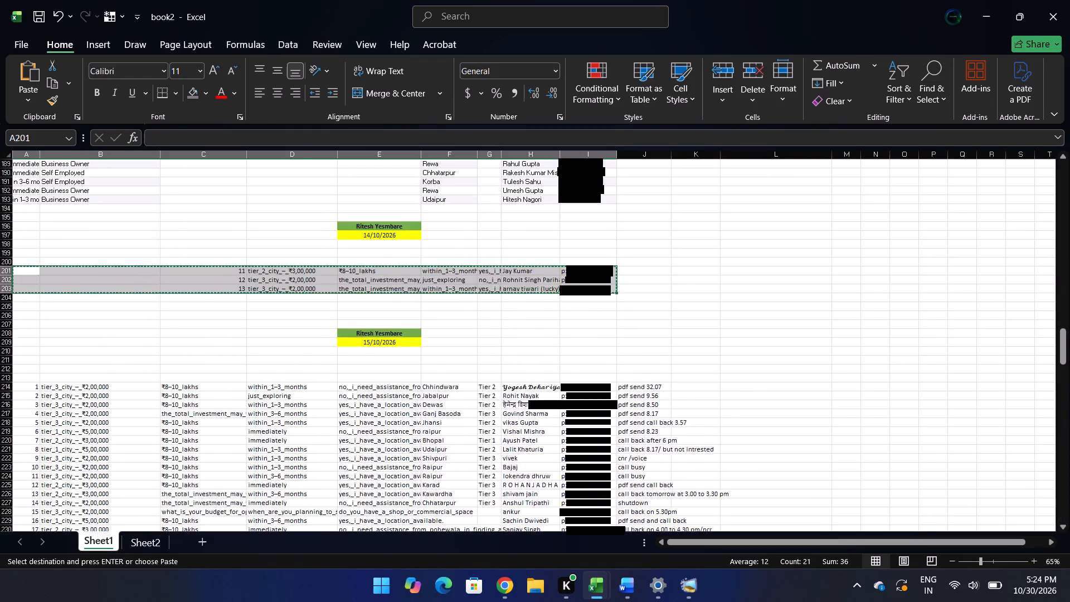
scroll(94, 507, "down", 2)
scroll(114, 346, "down", 2)
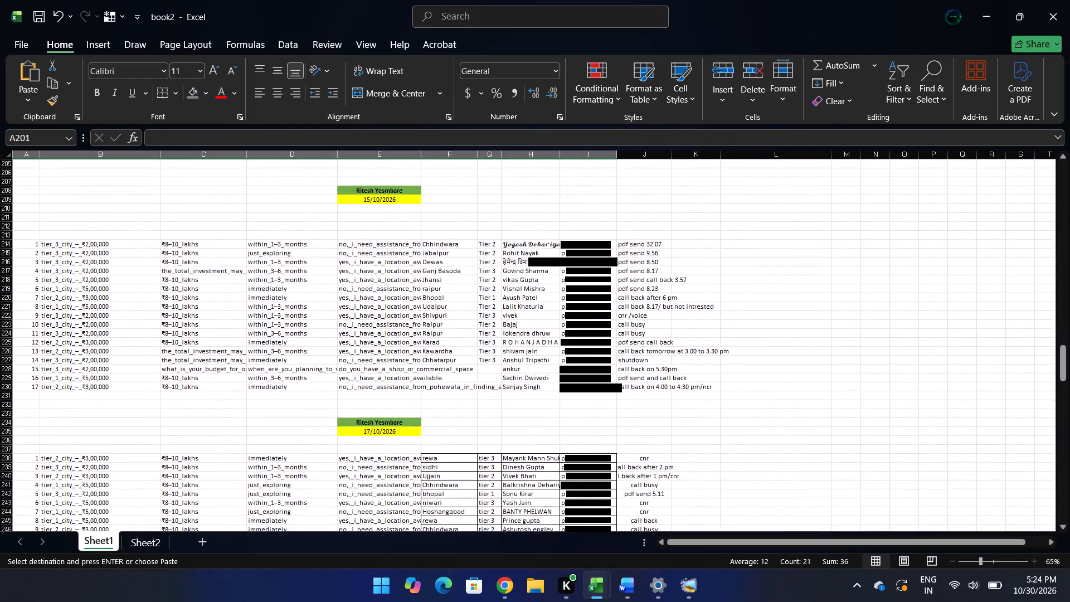
left_click_drag(28, 246, 803, 396)
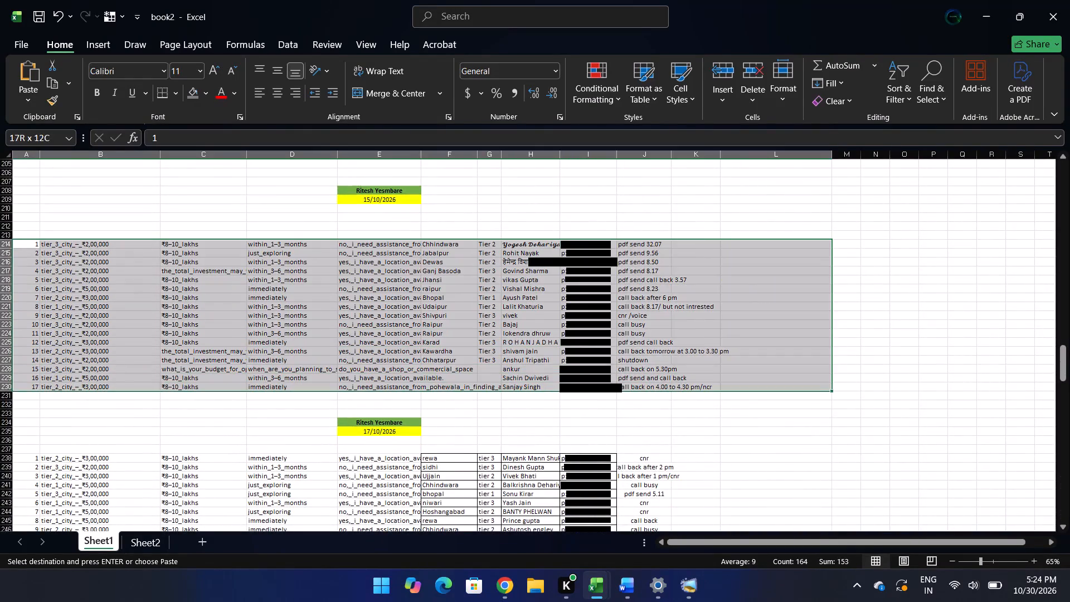
left_click_drag(803, 396, 696, 386)
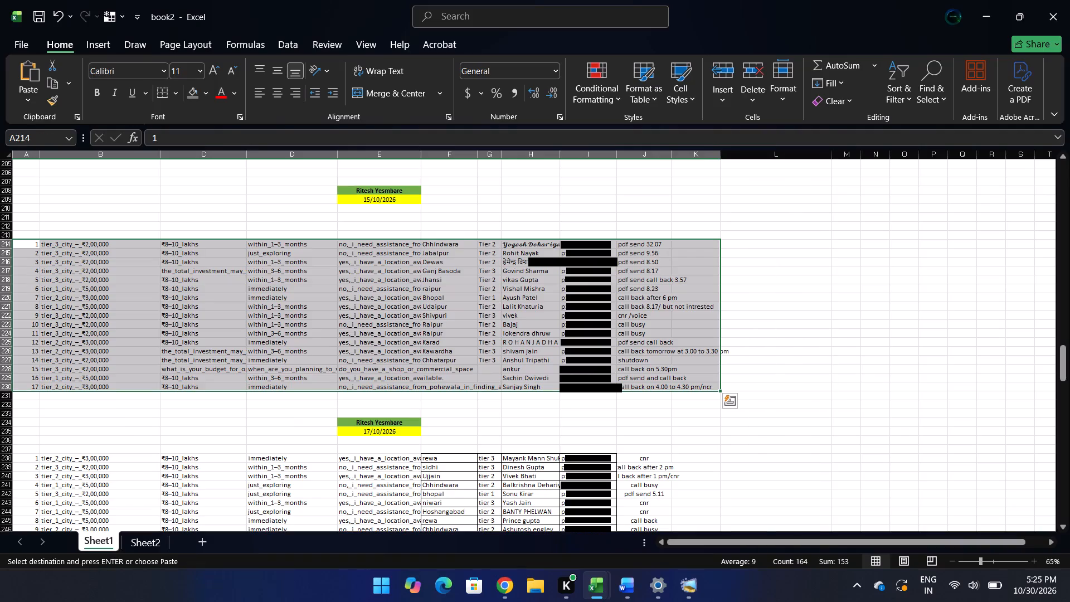
key("ctrl+c")
left_click(150, 542)
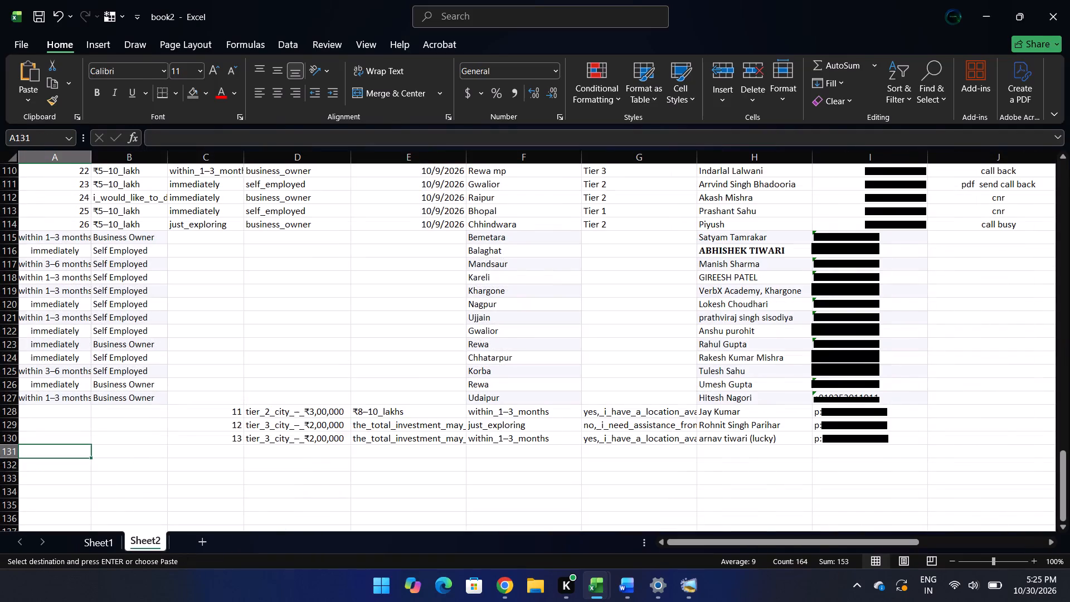
key("ctrl+v")
Copy the 17/10/2026 lead rows A238:J246 from Sheet1 and paste them into Sheet2 starting at cell A148.
scroll(117, 460, "down", 2)
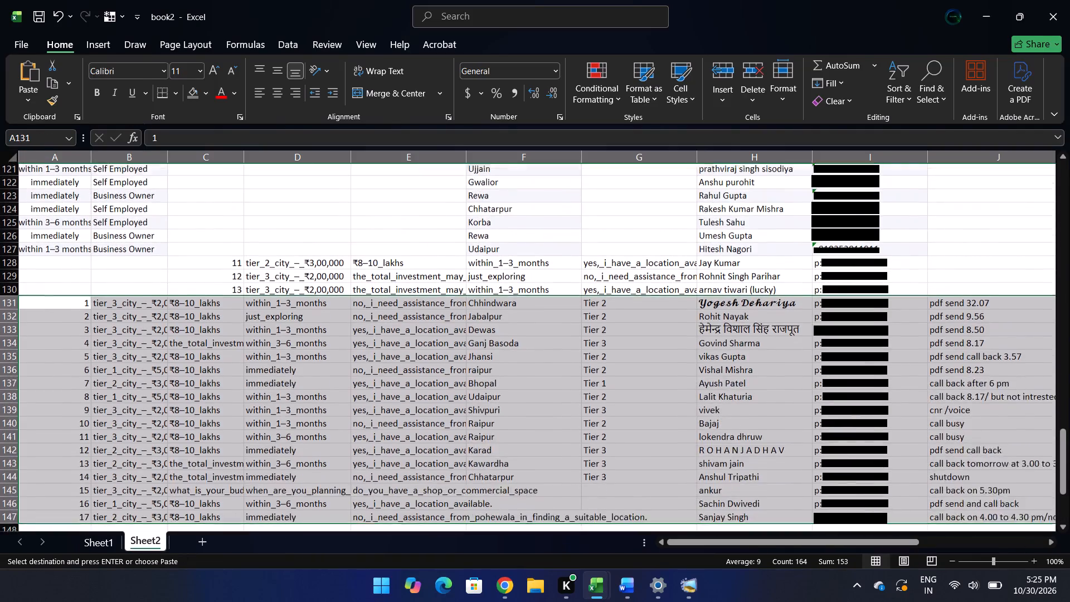
scroll(119, 459, "down", 2)
left_click(77, 455)
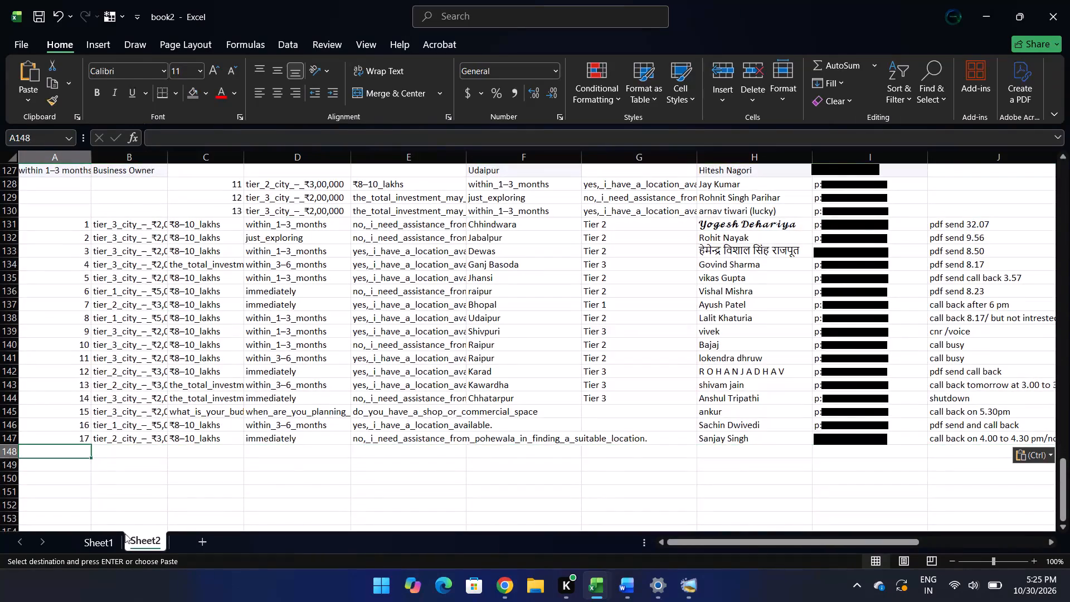
left_click(109, 540)
scroll(332, 424, "down", 3)
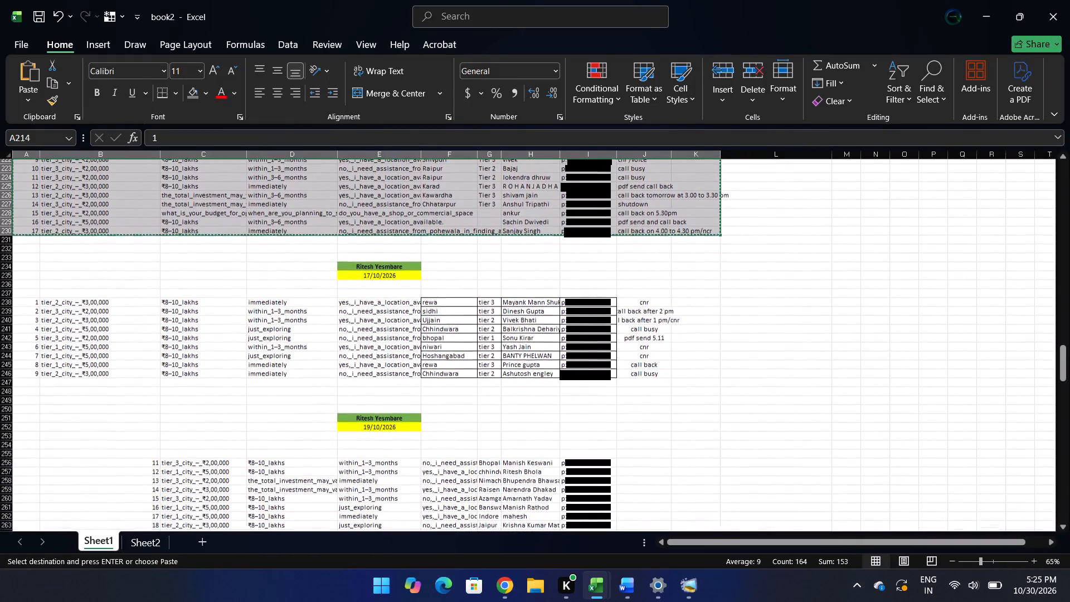
left_click_drag(25, 295, 646, 371)
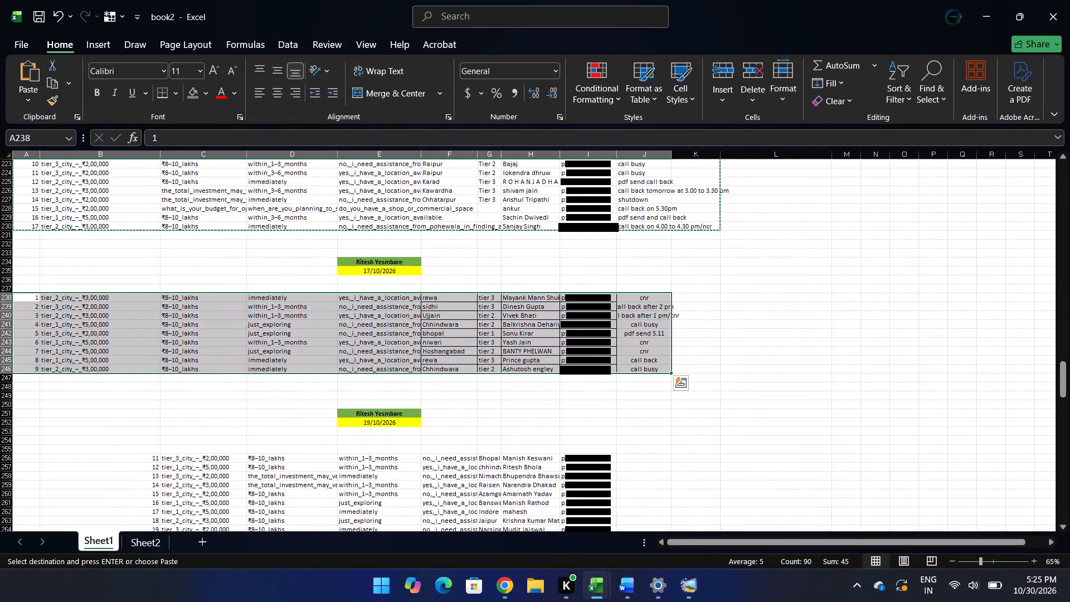
key("ctrl+c")
left_click(141, 539)
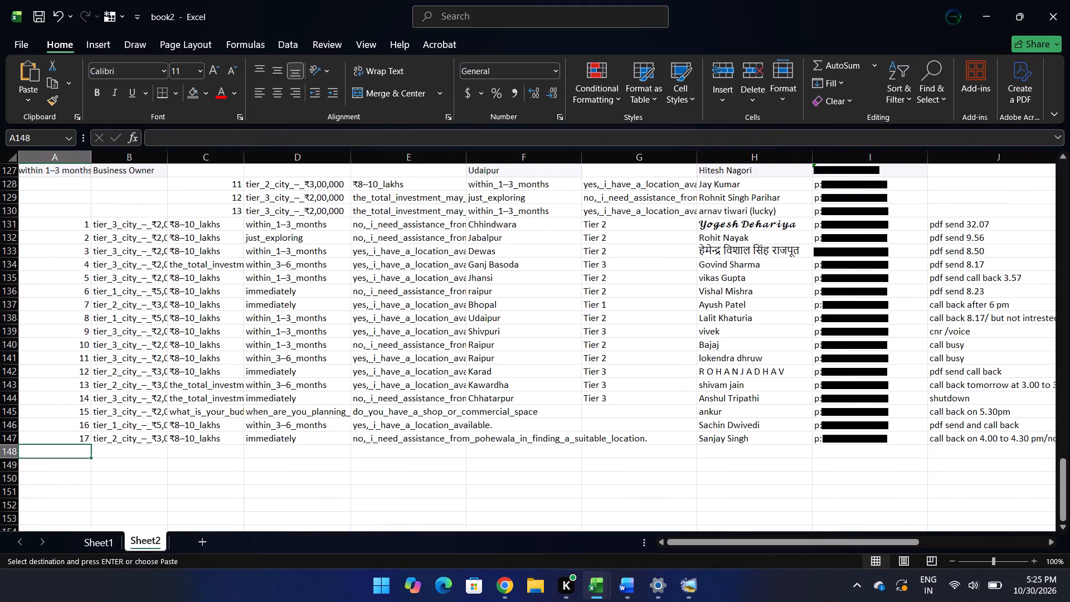
key("ctrl+v")
Copy the 19/10/2026 lead rows A256:I264 from Sheet1 and paste them into Sheet2 starting at cell A157.
scroll(85, 436, "down", 1)
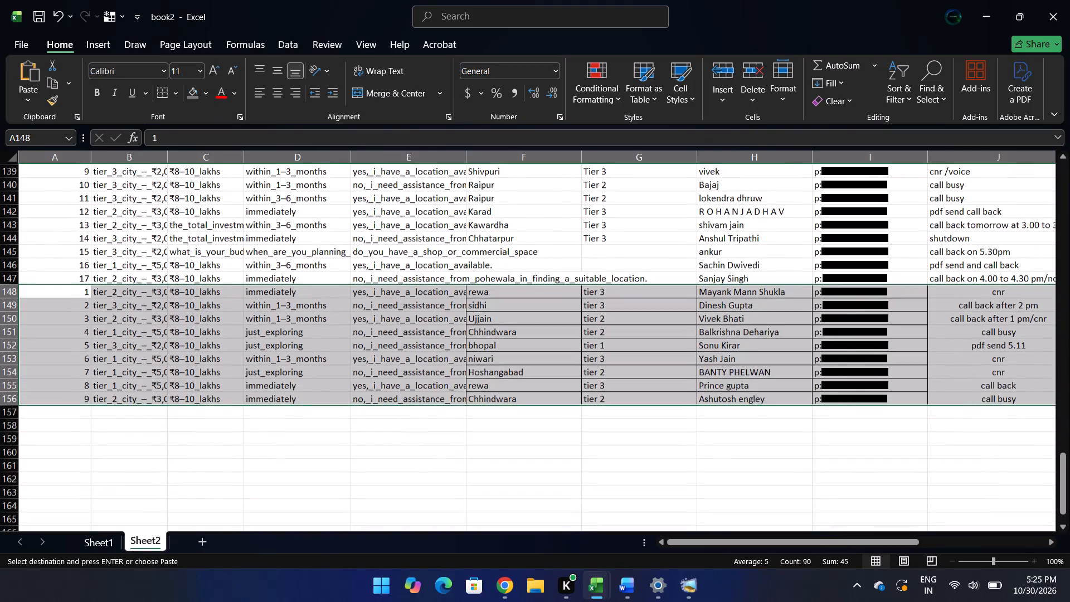
scroll(91, 415, "down", 1)
left_click(80, 411)
left_click(101, 537)
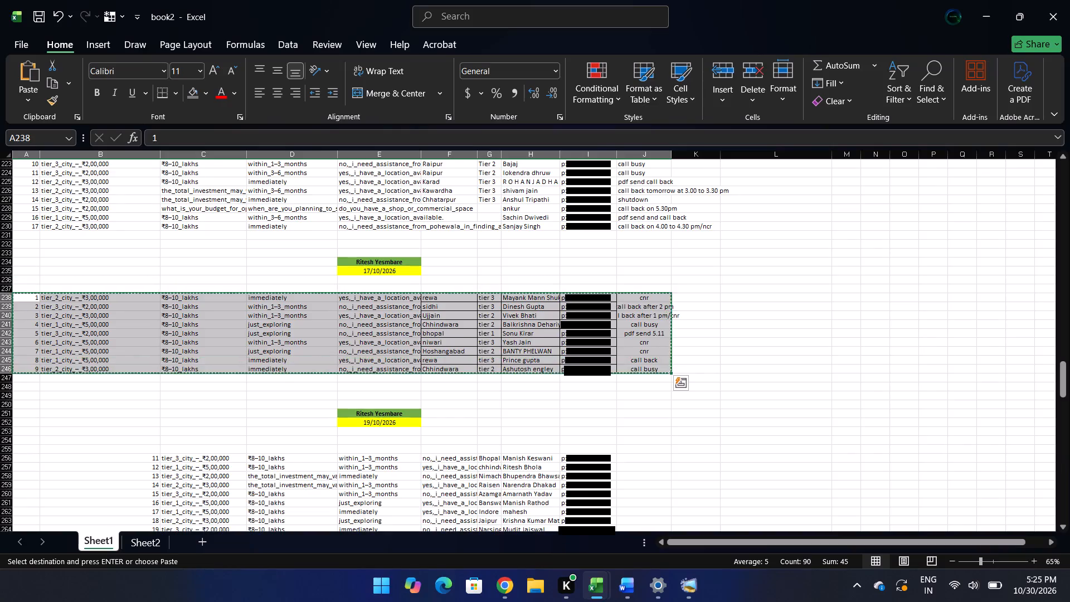
scroll(215, 426, "down", 2)
left_click_drag(28, 332, 410, 375)
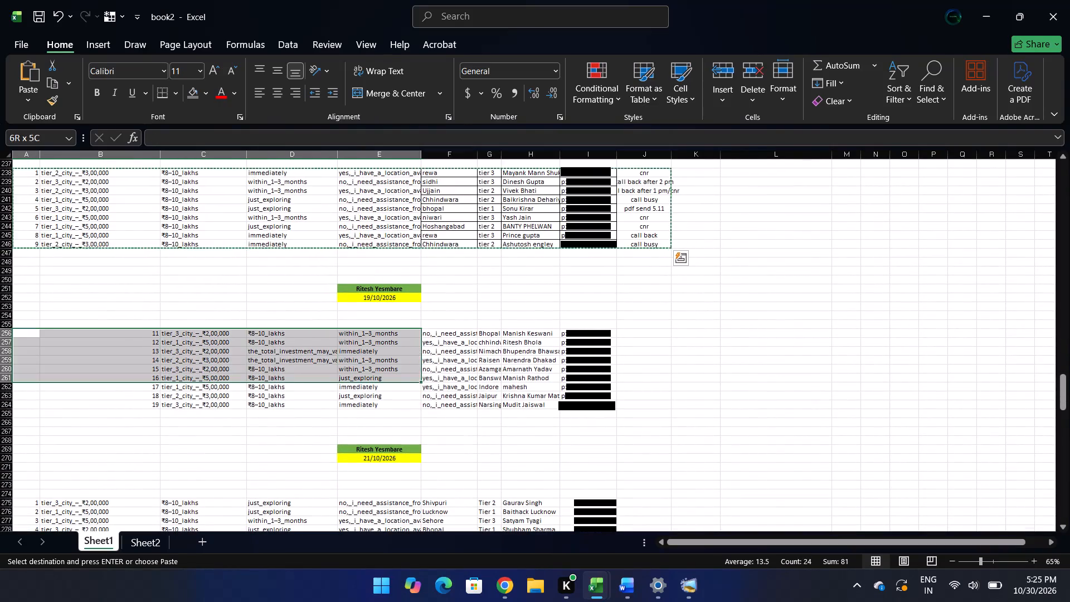
left_click_drag(410, 375, 586, 401)
key("ctrl+c")
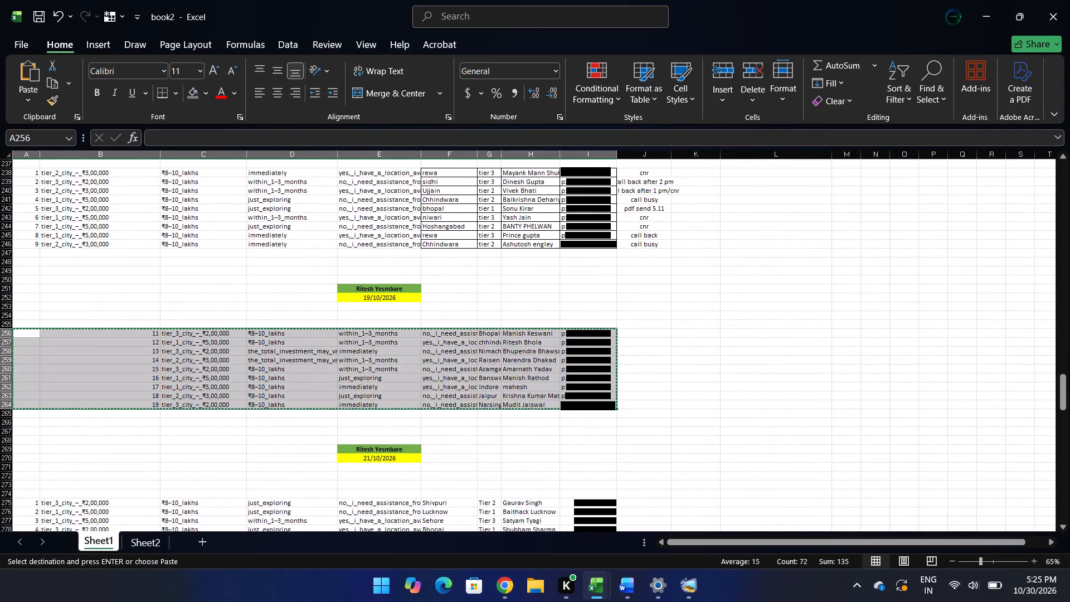
left_click(147, 541)
scroll(147, 541, "down", 2)
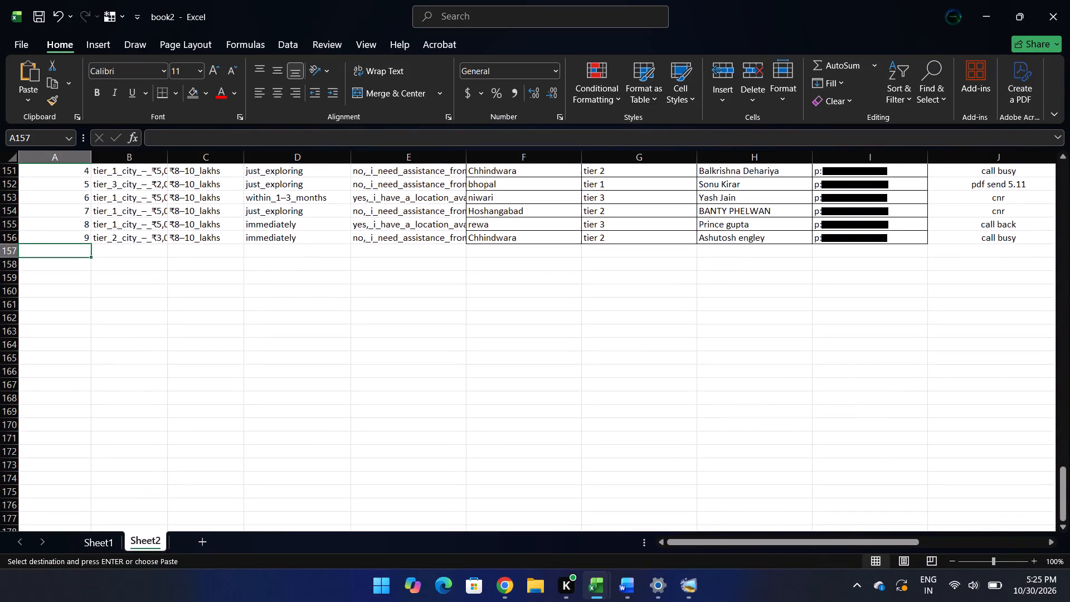
key("ctrl+v")
Copy the 21/10/2026 lead rows A275:I297 from Sheet1 and paste them into Sheet2 starting at cell A166.
left_click(70, 375)
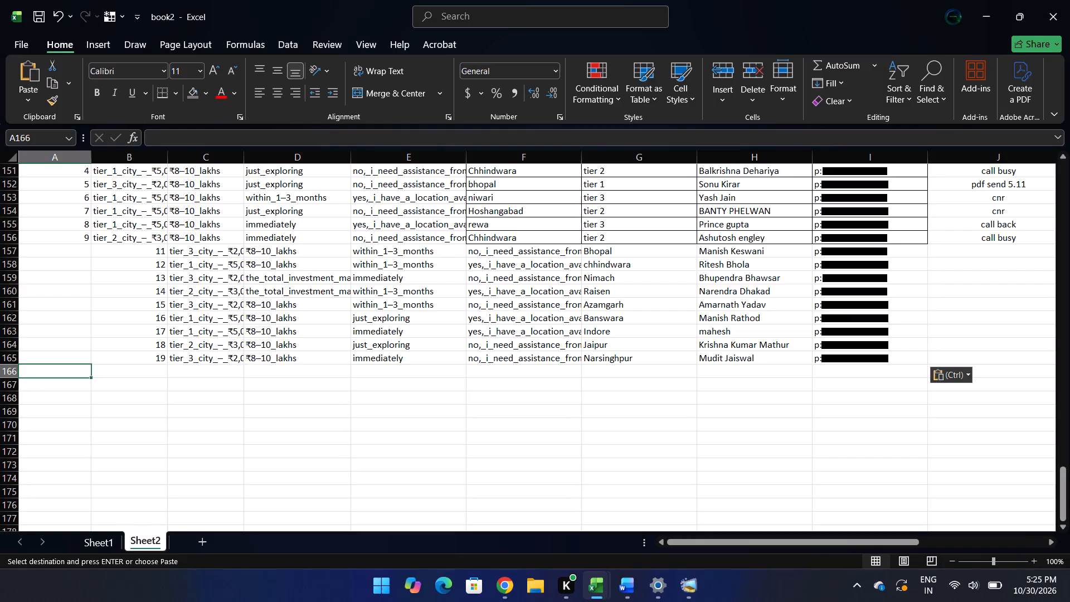
left_click(117, 539)
scroll(553, 478, "down", 3)
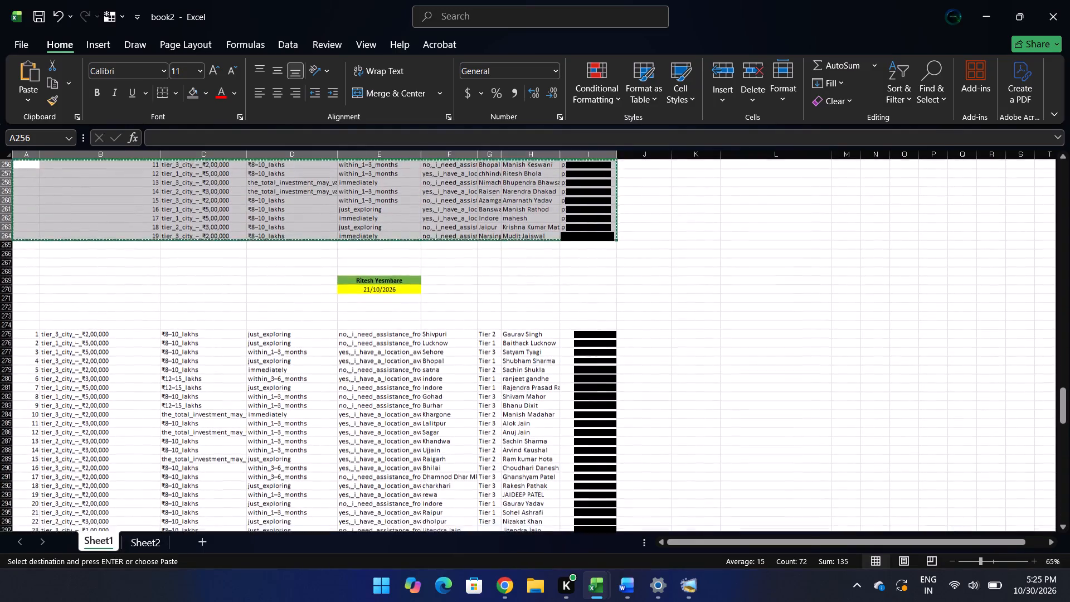
scroll(137, 350, "down", 1)
left_click_drag(23, 290, 572, 488)
key("ctrl+c")
left_click(134, 540)
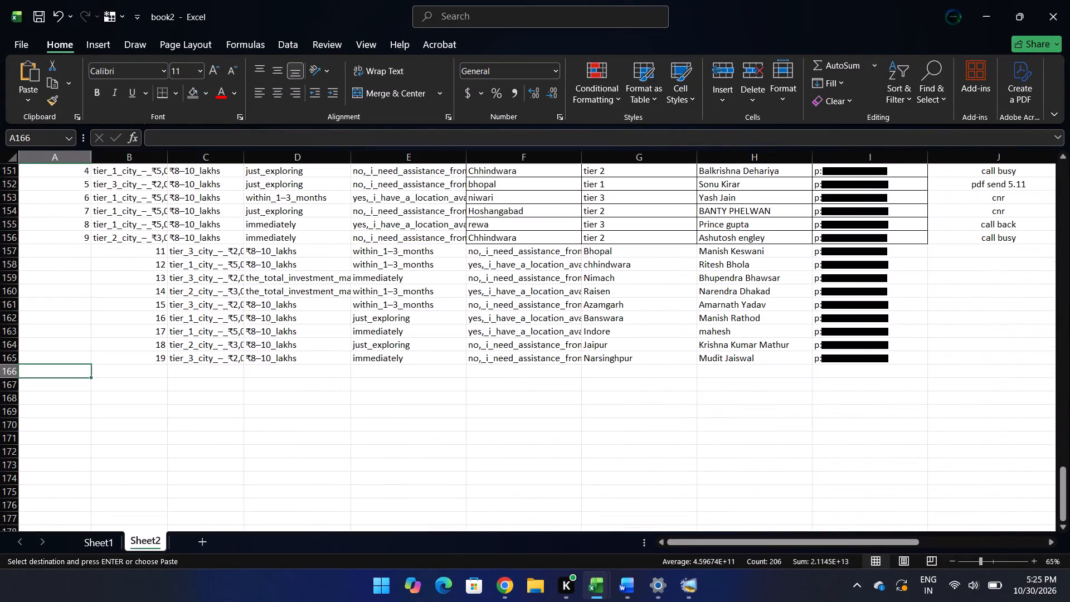
key("ctrl+v")
Copy the 22/10/2026 lead rows A307:I336 from Sheet1 and paste them into Sheet2 starting at cell A189.
scroll(67, 400, "down", 3)
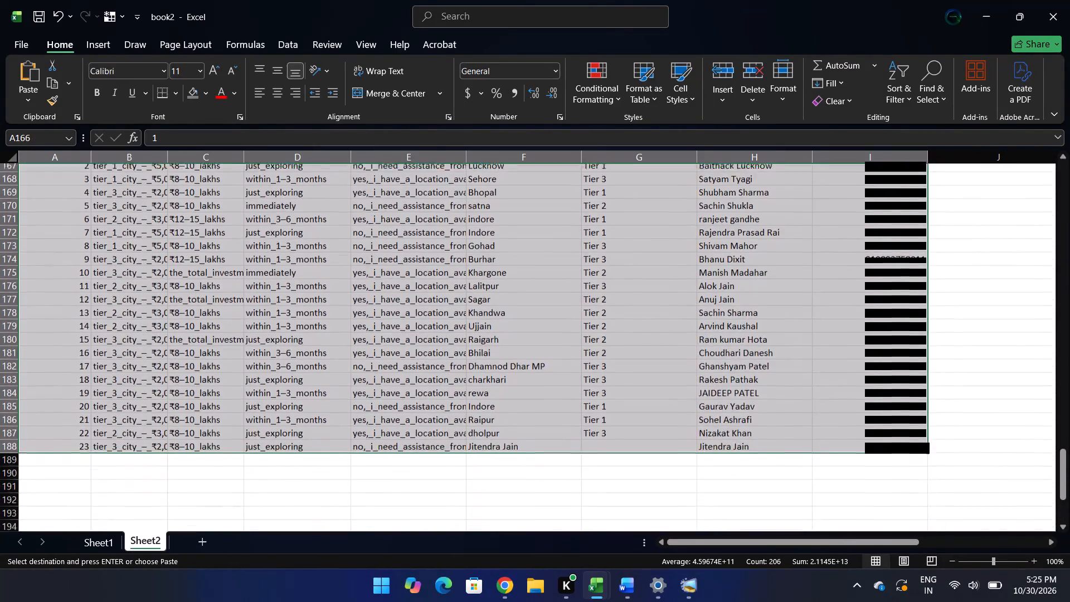
scroll(67, 400, "down", 2)
left_click(79, 358)
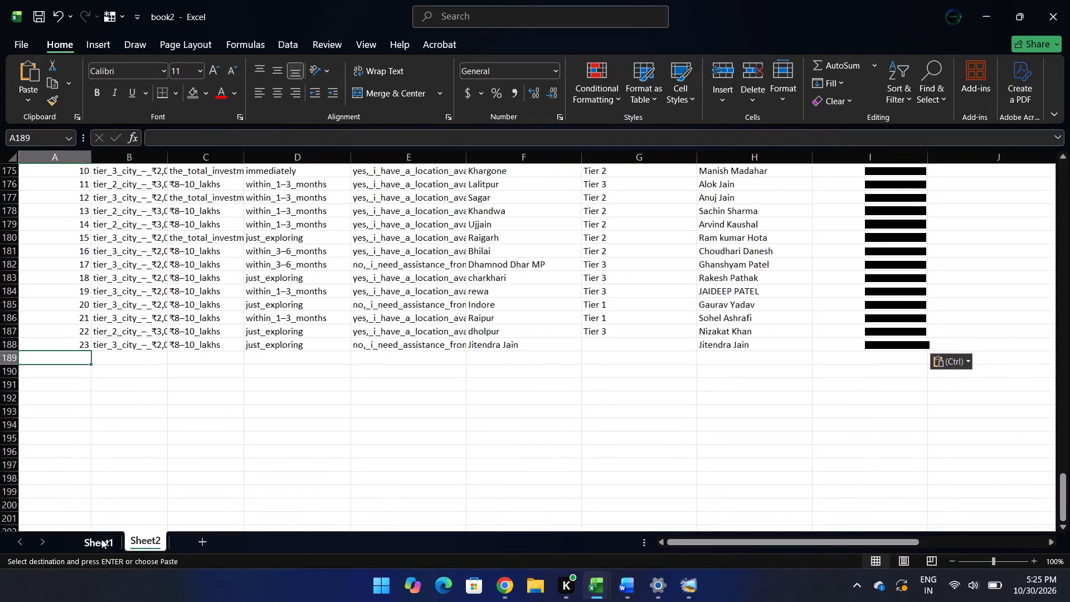
left_click(101, 539)
scroll(101, 539, "down", 4)
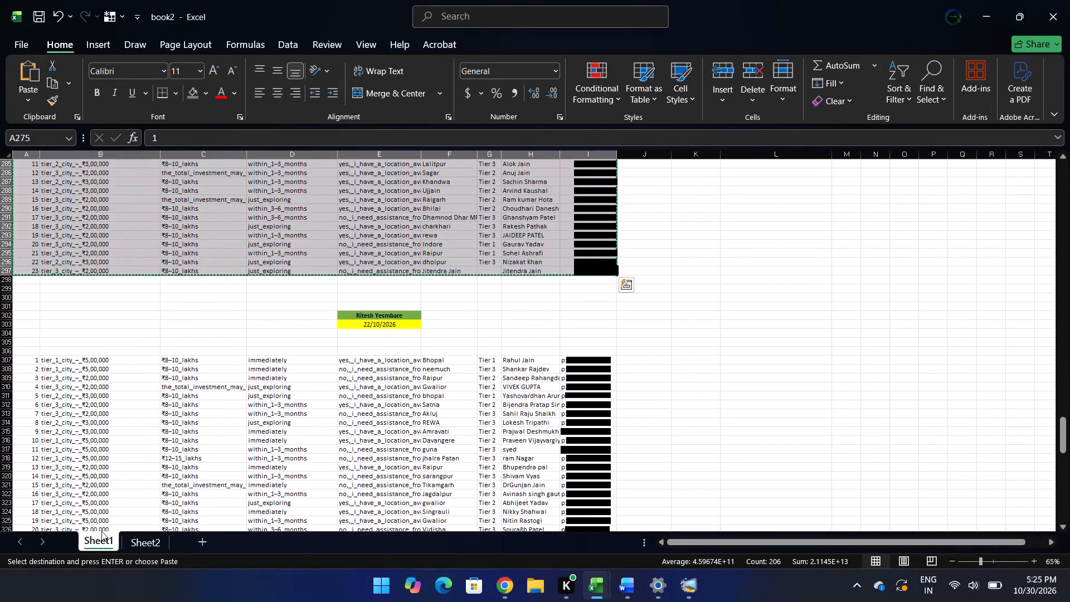
scroll(101, 531, "down", 2)
scroll(32, 251, "down", 1)
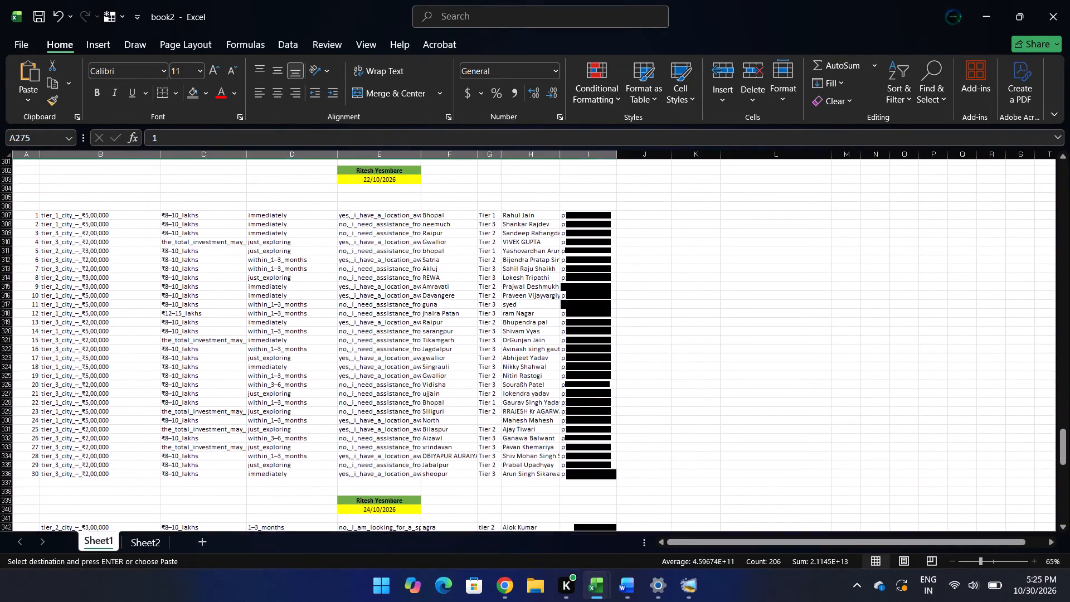
left_click_drag(19, 219, 589, 473)
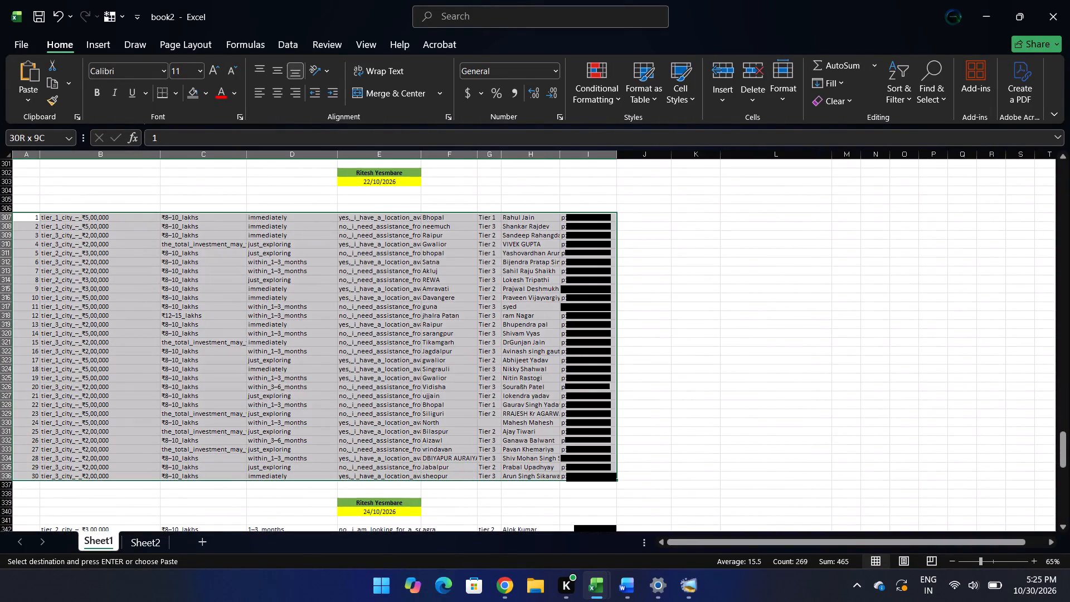
left_click_drag(589, 473, 589, 473)
key("ctrl+c")
left_click(139, 543)
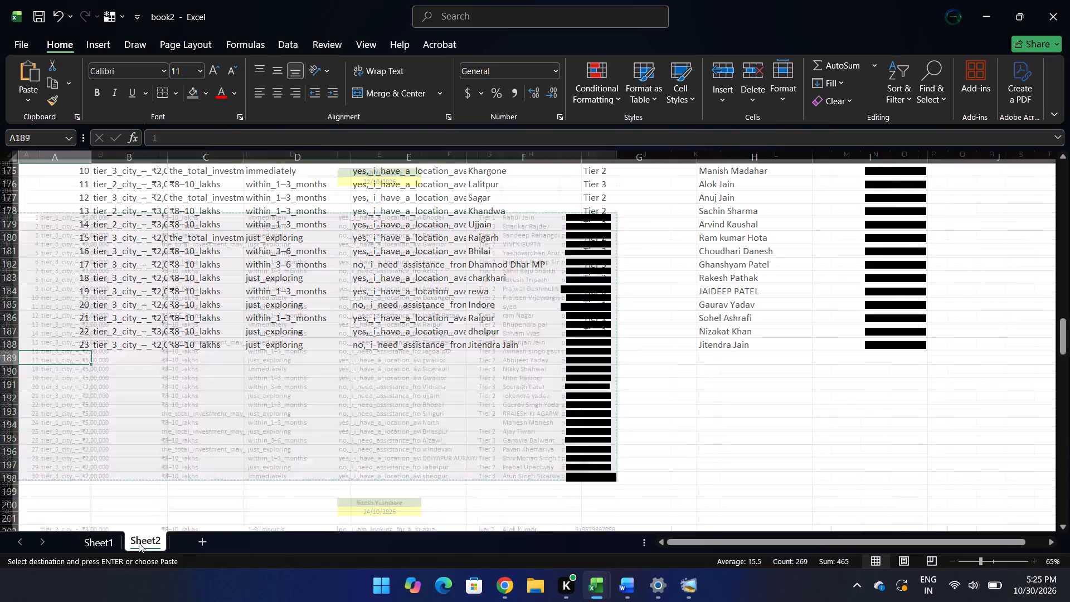
key("ctrl+v")
Copy the 24/10/2026 lead rows A342:I345 from Sheet1 and paste them into Sheet2 starting at cell A219.
scroll(74, 400, "down", 4)
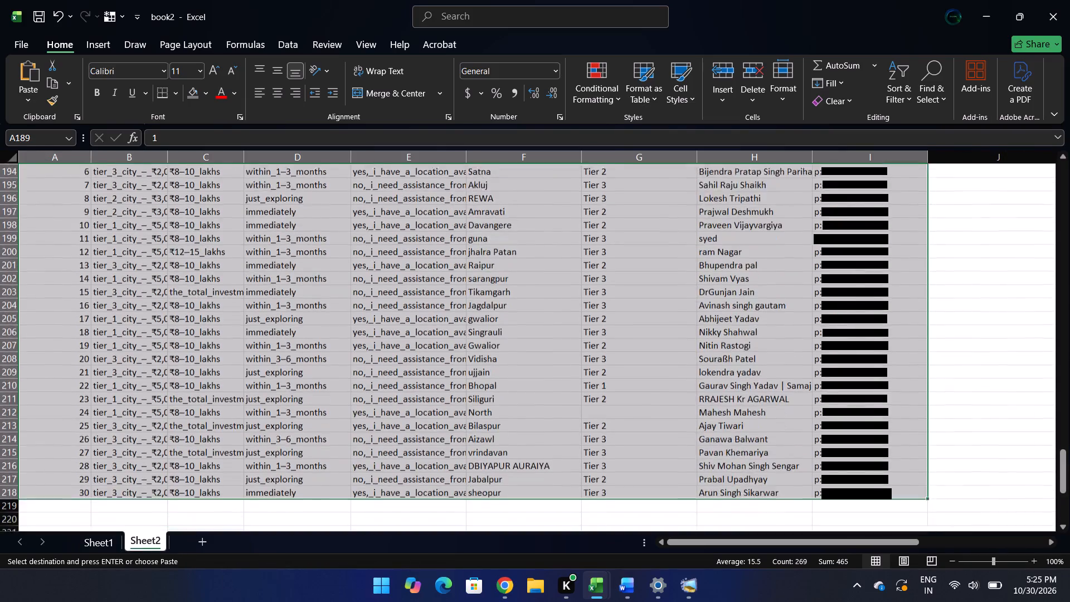
scroll(74, 400, "down", 1)
left_click(57, 322)
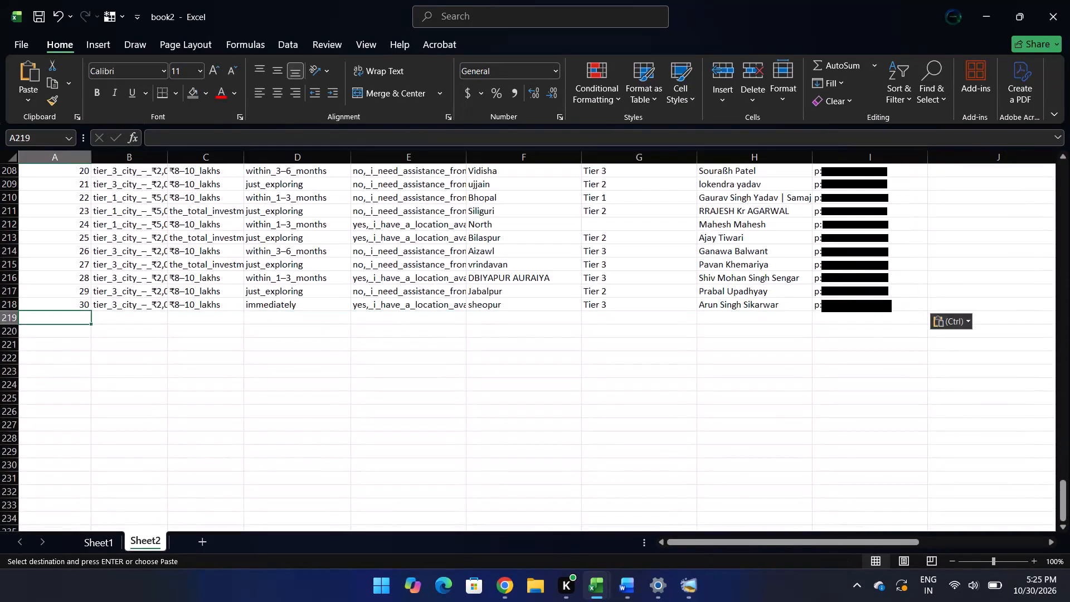
left_click(99, 549)
scroll(99, 403, "down", 1)
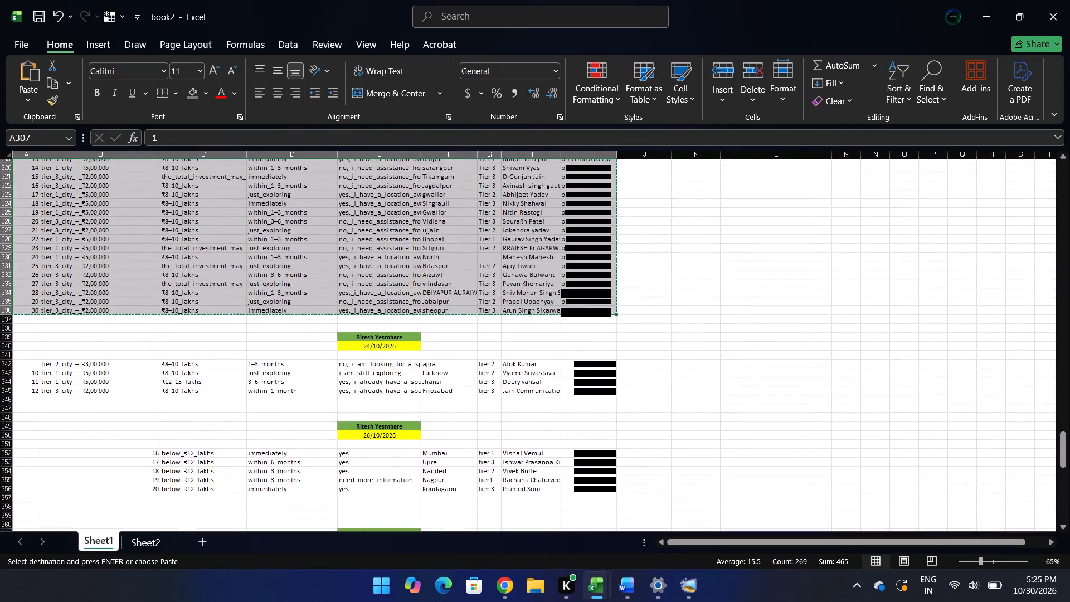
scroll(99, 403, "down", 1)
left_click_drag(22, 384, 623, 419)
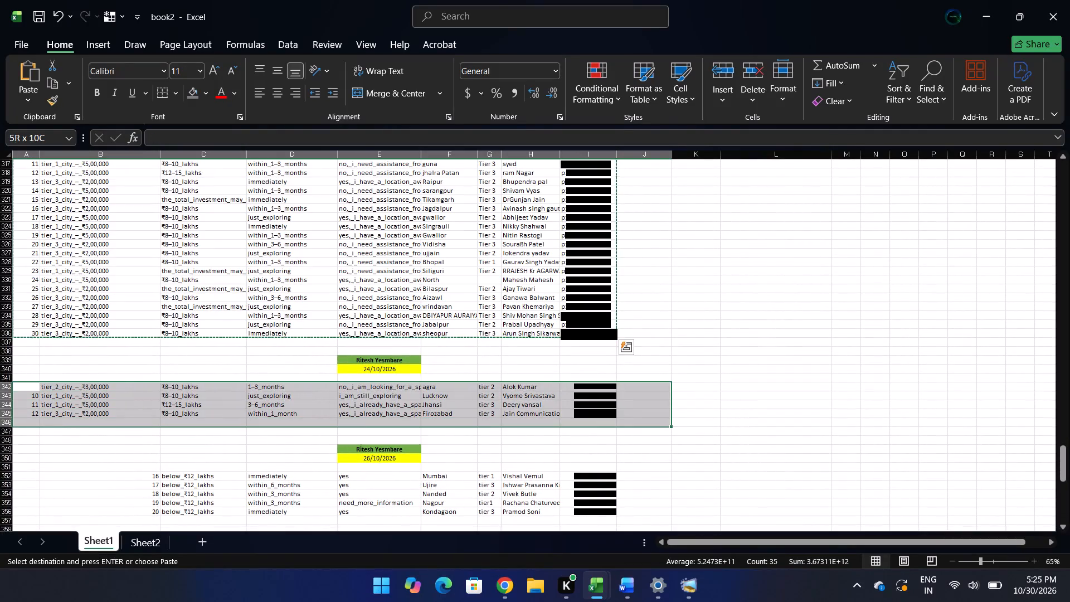
left_click_drag(623, 419, 609, 415)
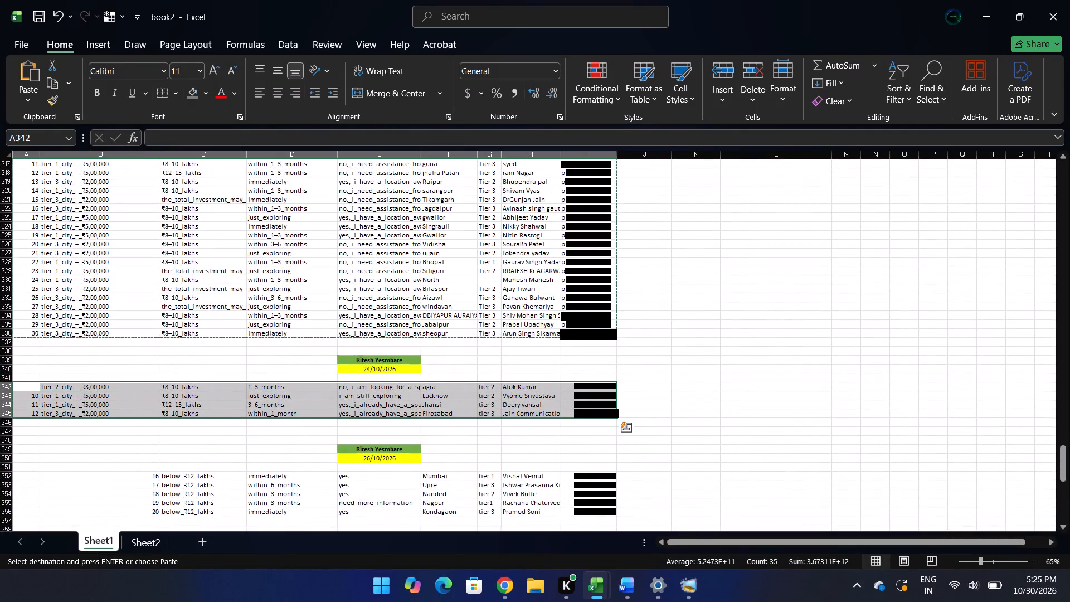
key("ctrl+c")
left_click(154, 542)
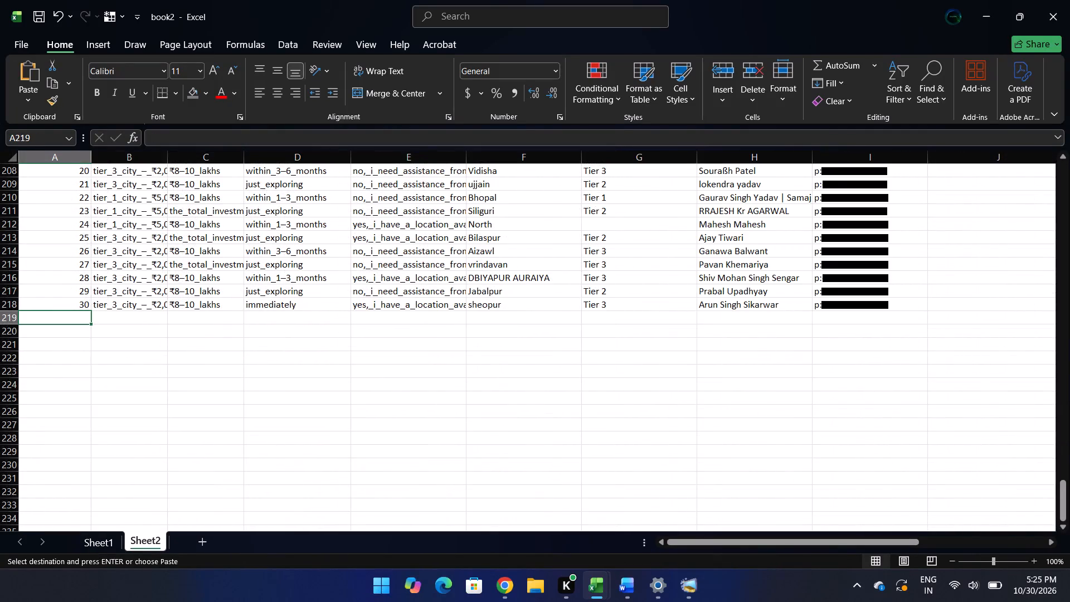
key("ctrl+v")
Copy the 26/10/2026 lead rows A352:I356 from Sheet1 and paste them into Sheet2 starting at cell A223.
left_click(87, 375)
left_click(106, 544)
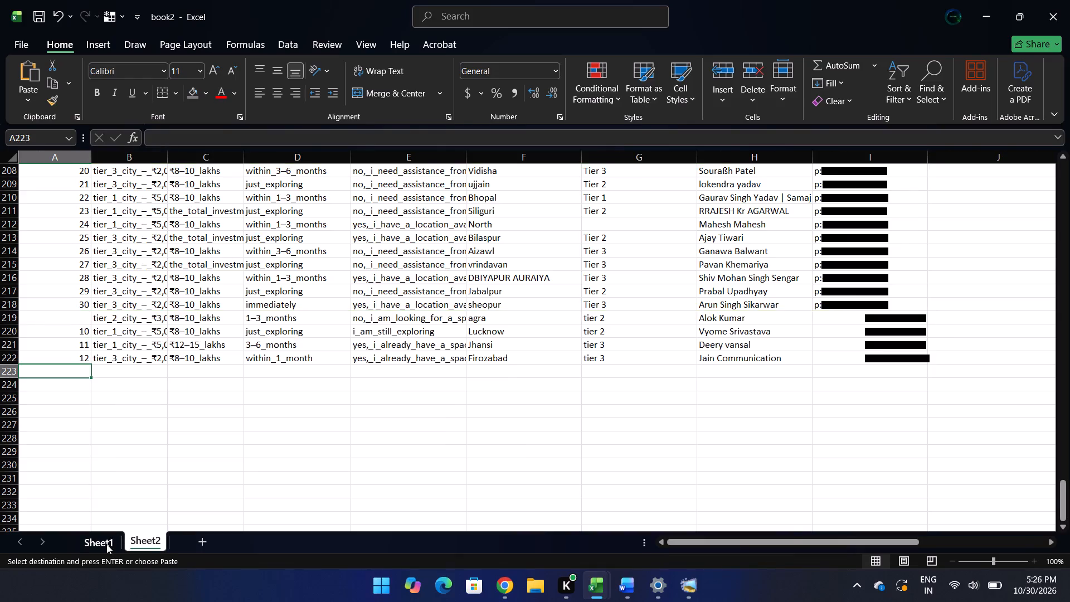
scroll(106, 544, "down", 2)
left_click_drag(33, 342, 139, 342)
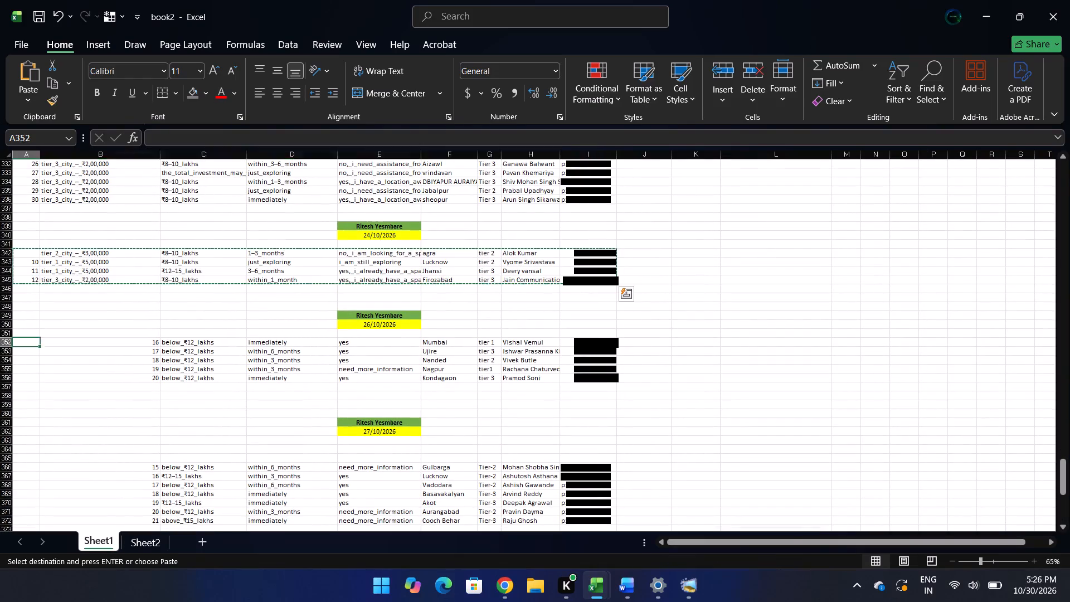
left_click_drag(139, 342, 595, 374)
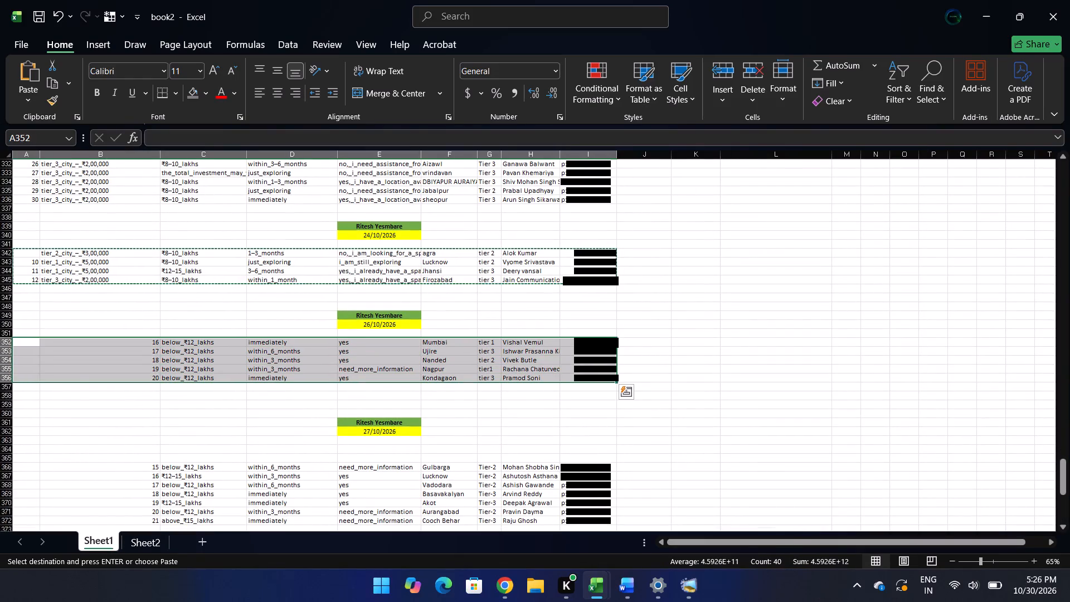
key("ctrl+c")
left_click(159, 541)
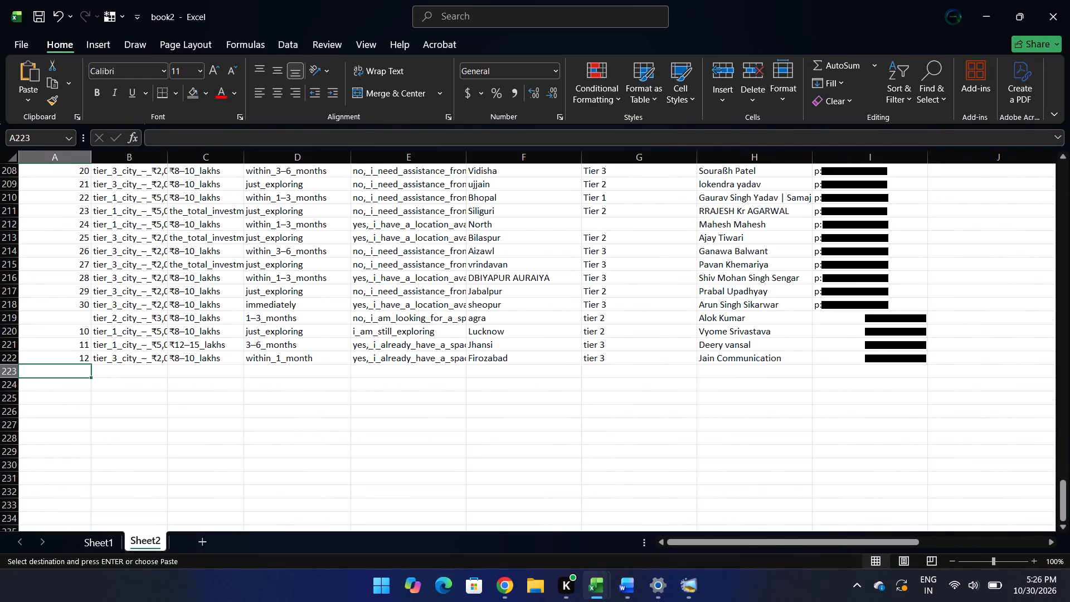
key("ctrl+v")
Copy the 27/10/2026 lead rows A366:I372 from Sheet1 and paste them into Sheet2 starting at cell A228.
left_click(75, 435)
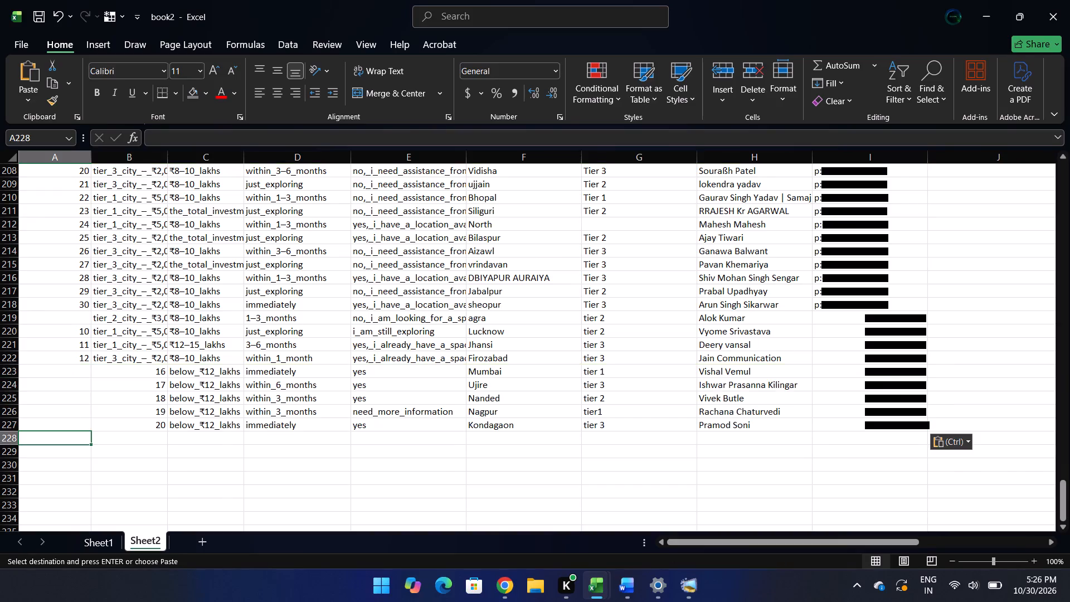
left_click(100, 543)
scroll(164, 537, "down", 1)
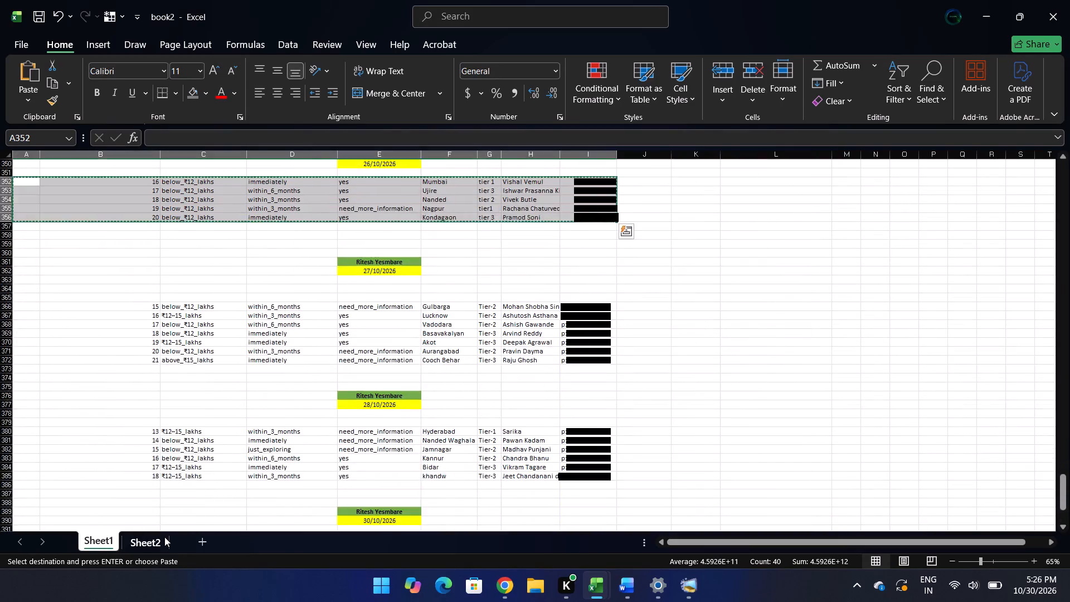
scroll(164, 537, "down", 1)
left_click_drag(28, 281, 552, 357)
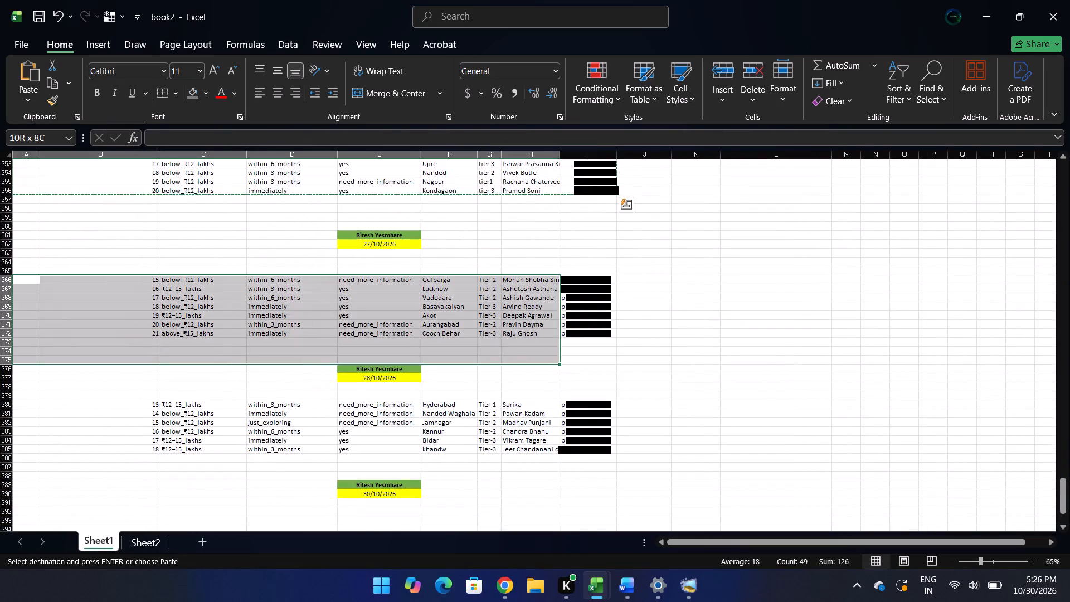
left_click_drag(552, 357, 587, 337)
key("ctrl+c")
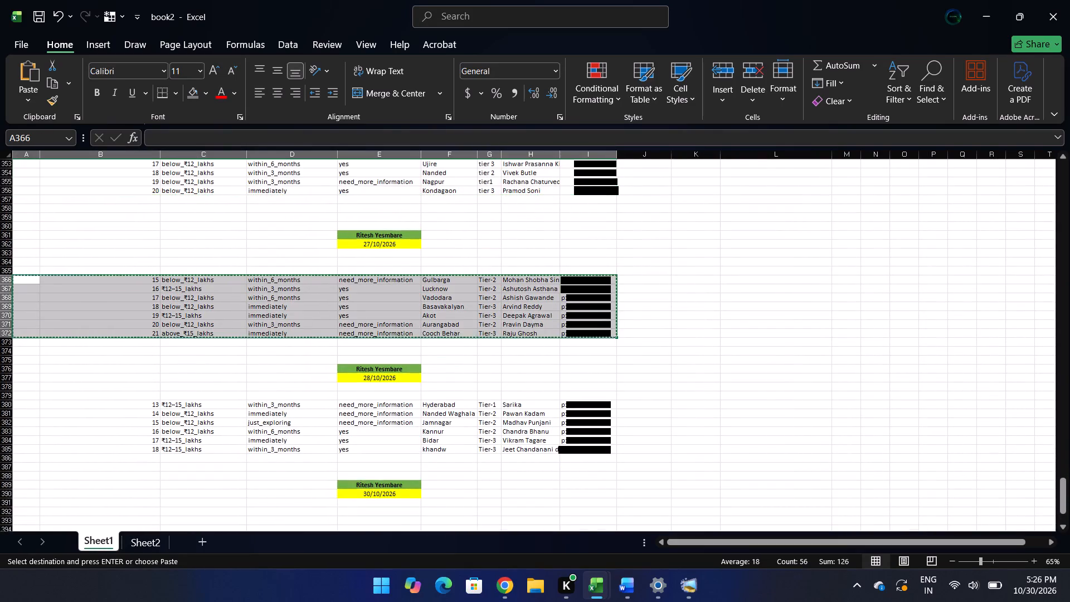
left_click(141, 543)
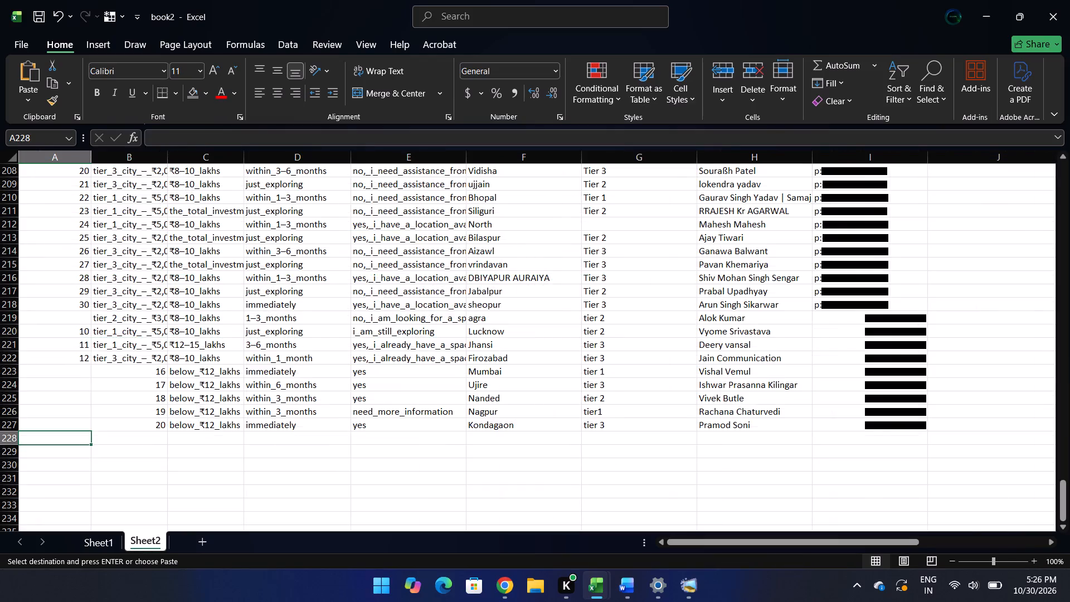
key("ctrl+v")
Copy the 28/10/2026 lead rows A380:I385 from Sheet1 and paste them into Sheet2 starting at cell A235.
scroll(85, 462, "down", 1)
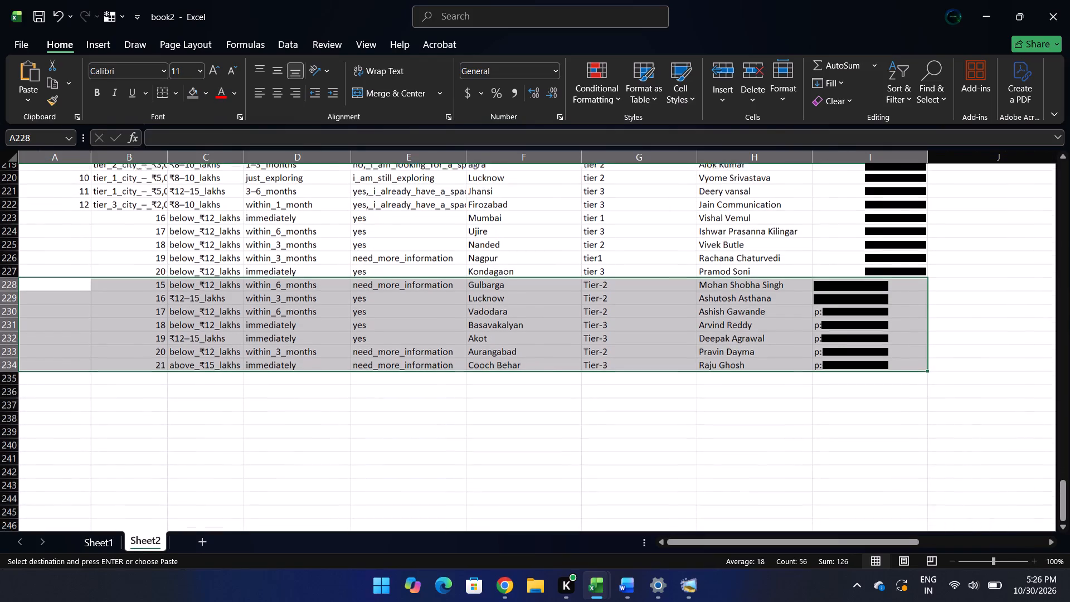
scroll(85, 462, "down", 1)
left_click(81, 372)
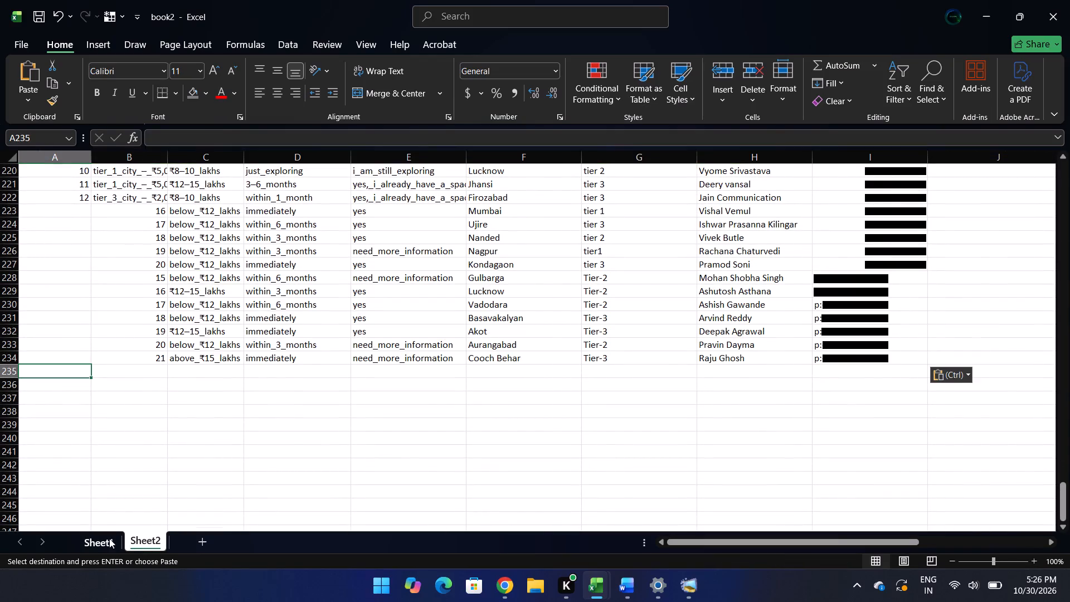
left_click(109, 538)
scroll(224, 373, "down", 1)
left_click_drag(30, 343, 113, 343)
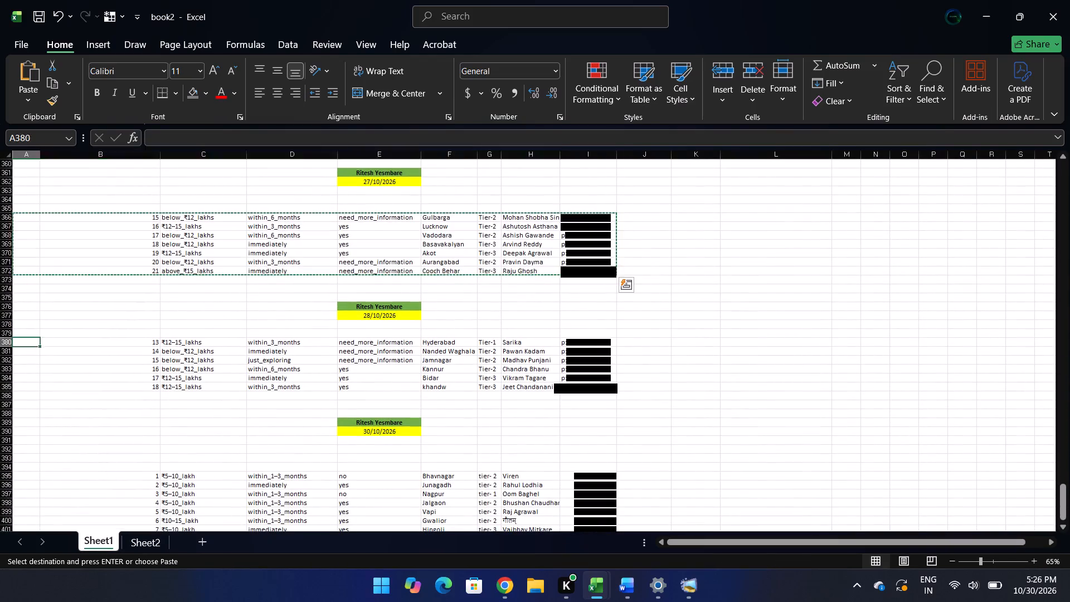
left_click_drag(113, 343, 579, 383)
key("ctrl+c")
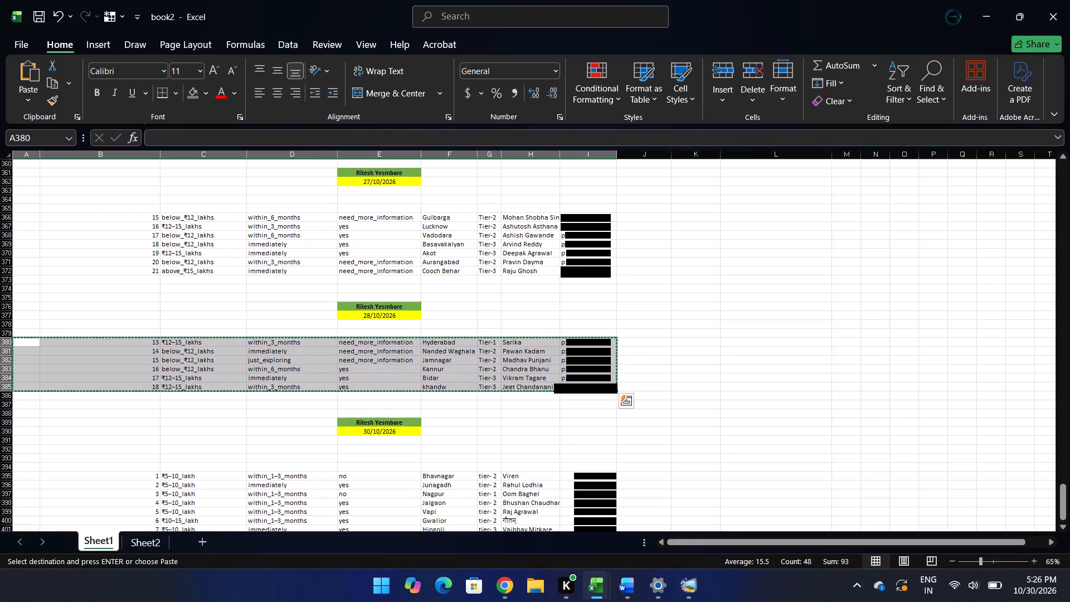
left_click(145, 541)
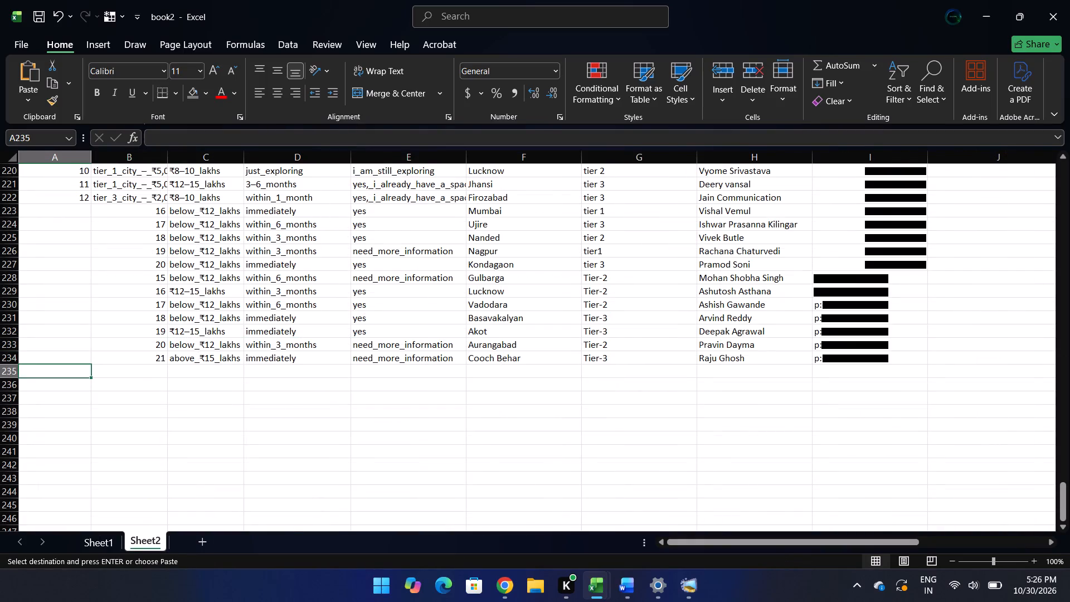
key("ctrl+v")
Copy the 30/10/2026 lead rows A395:I401 from Sheet1 and paste them into Sheet2 starting at cell A241.
left_click(75, 454)
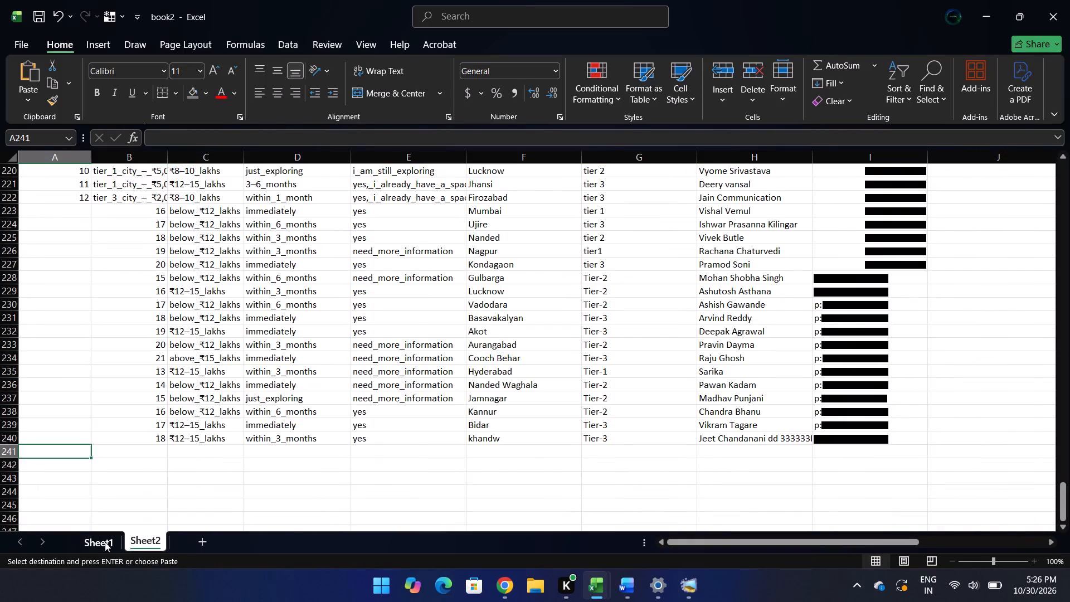
left_click(105, 542)
scroll(173, 462, "down", 1)
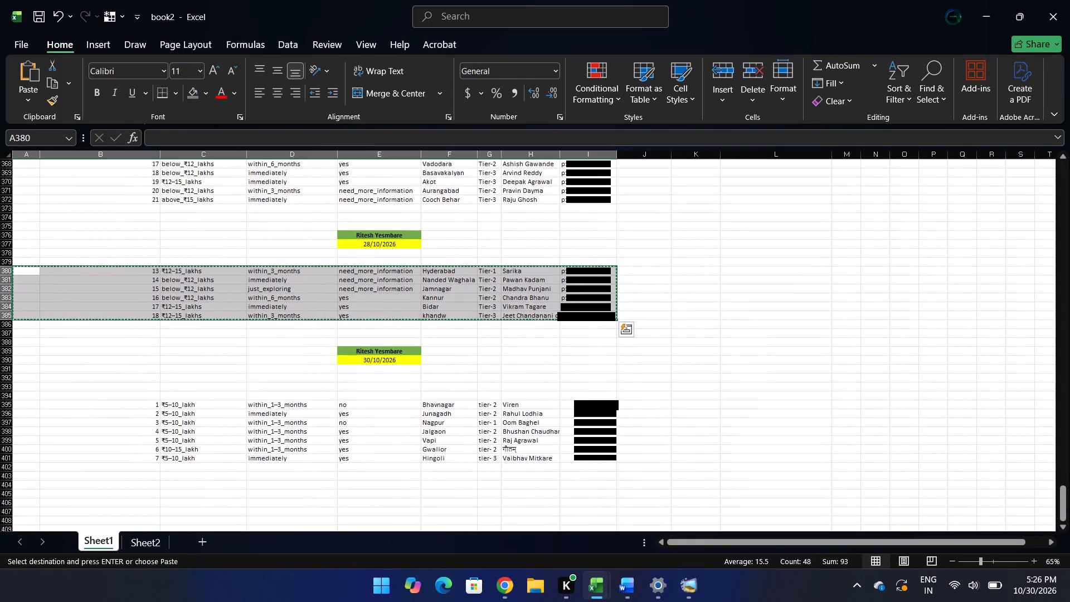
left_click_drag(31, 404, 601, 455)
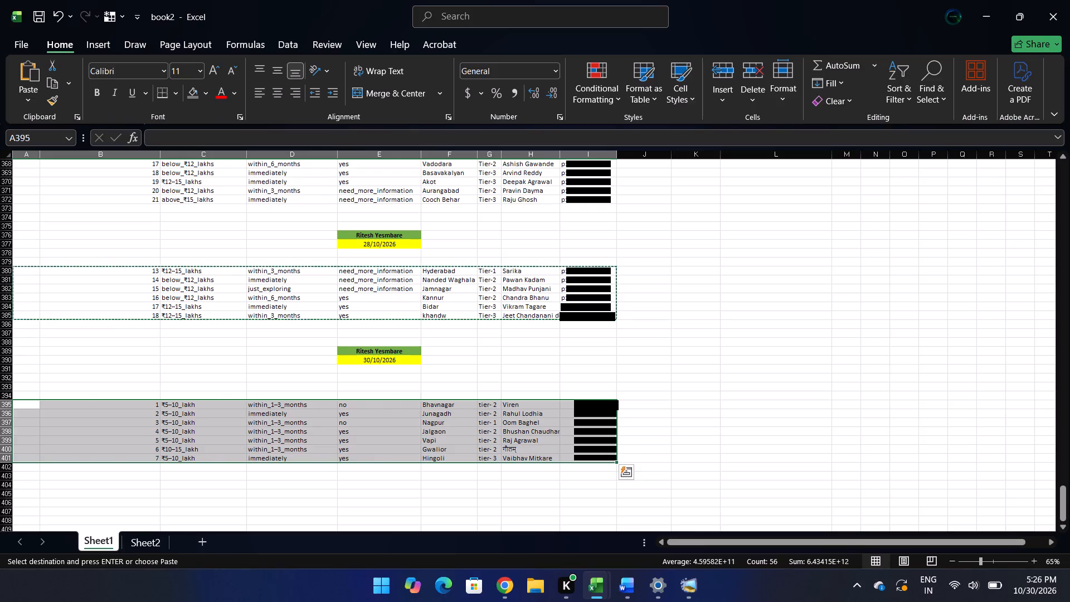
key("ctrl+c")
left_click(150, 545)
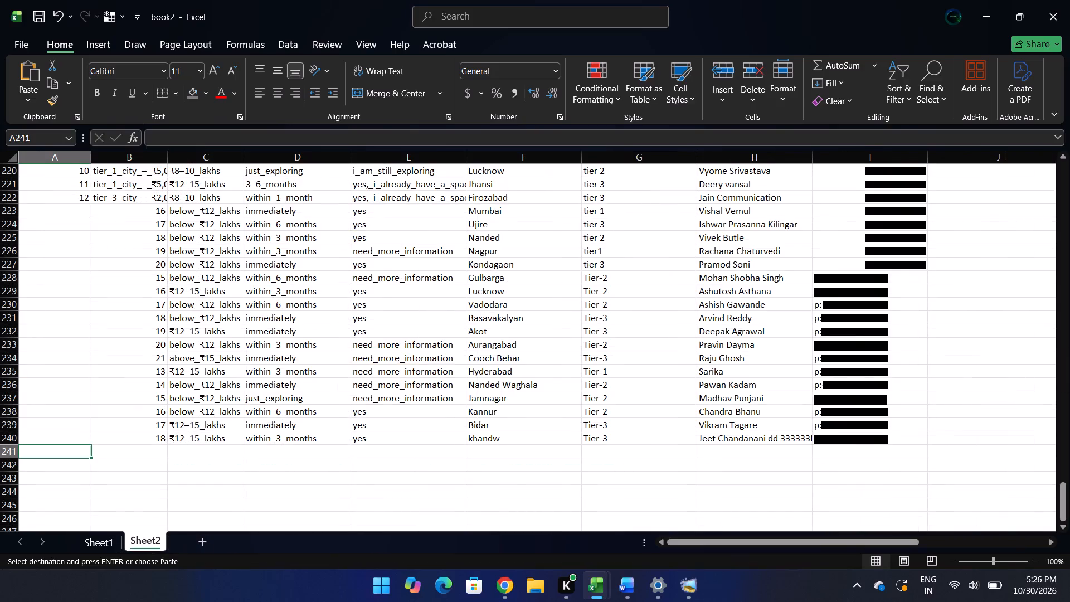
key("ctrl+v")
scroll(364, 382, "down", 2)
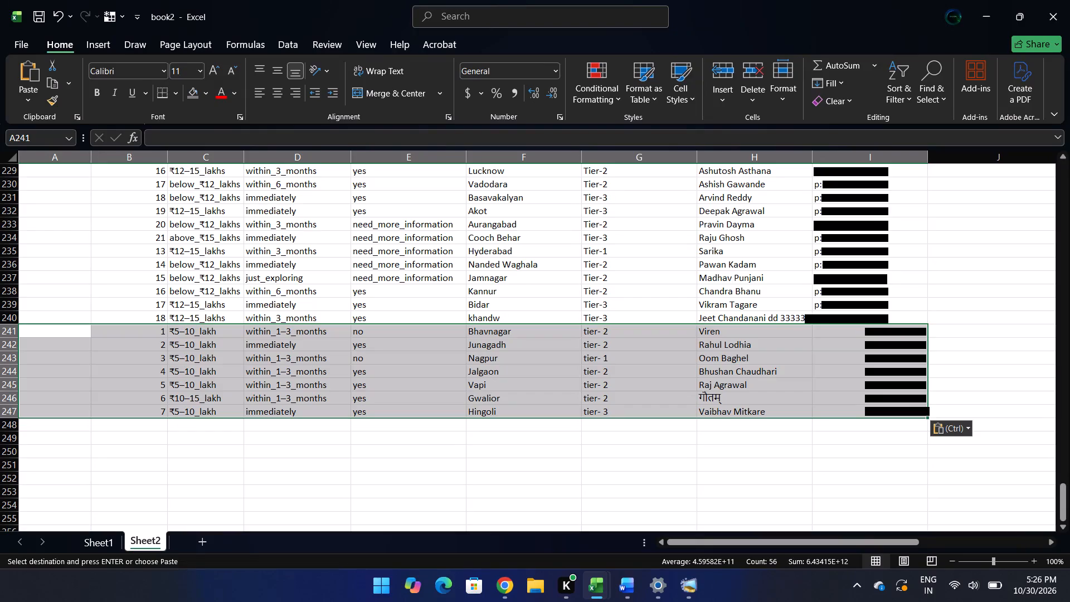
Renumber Sheet2's column A as one continuous series by extending the values in A1:A2 down to A247.
scroll(951, 318, "up", 3)
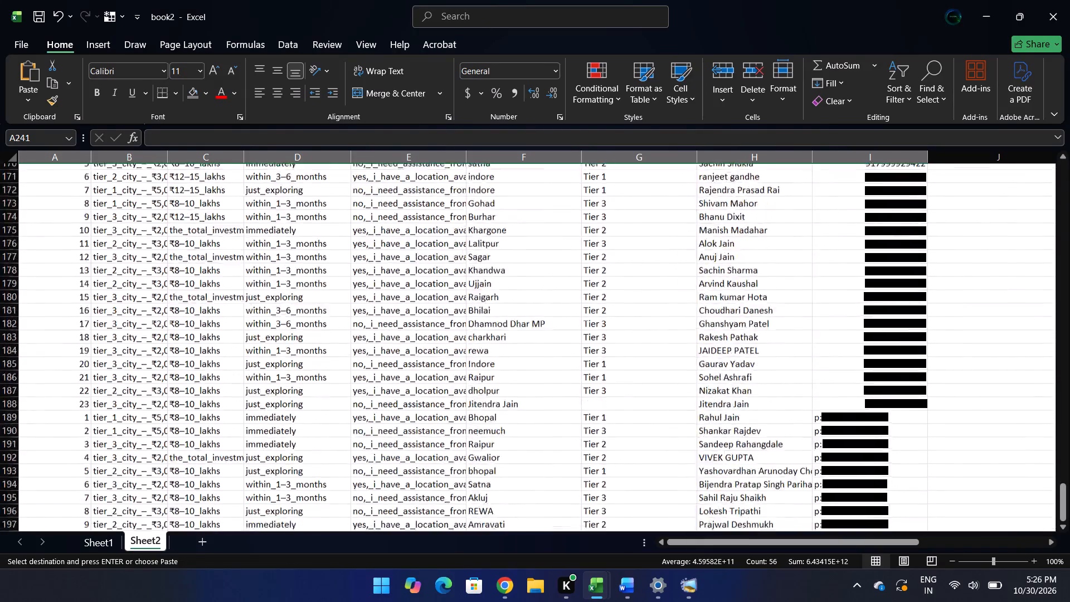
scroll(952, 319, "up", 3)
scroll(583, 255, "up", 1)
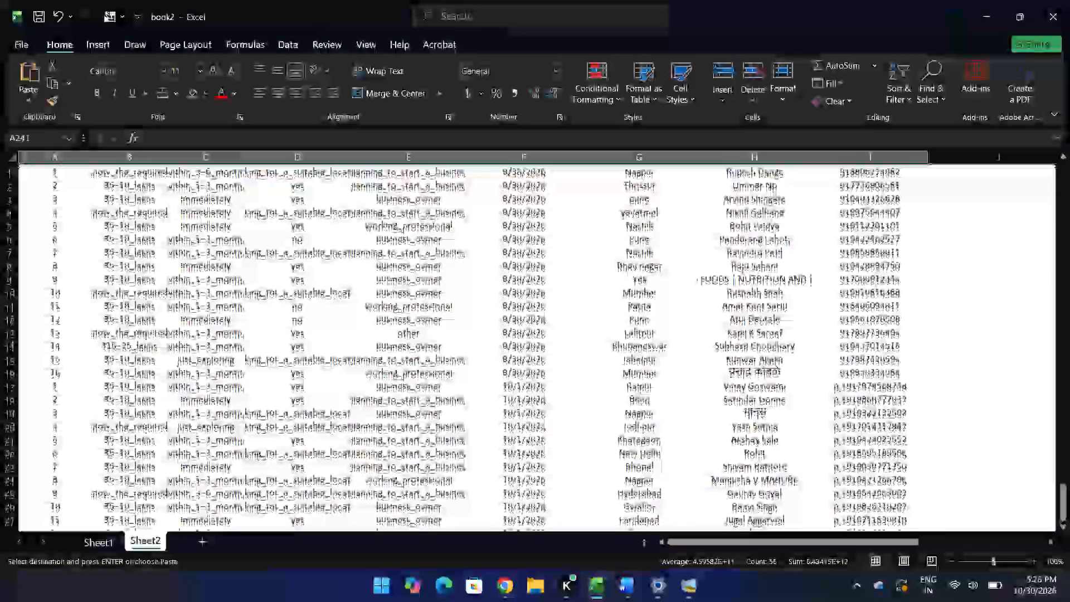
left_click(38, 173)
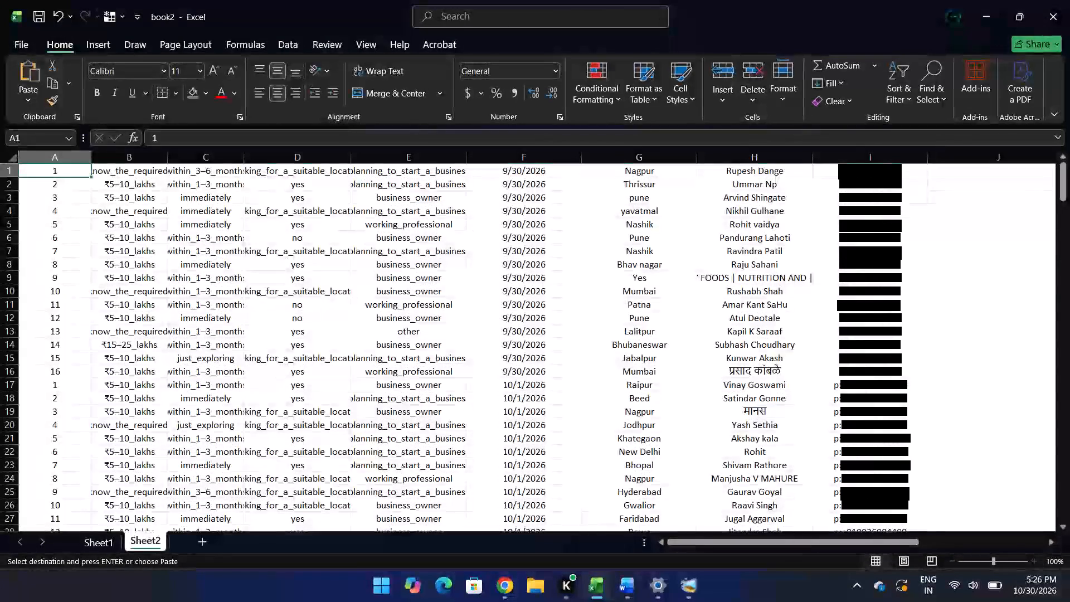
left_click_drag(48, 170, 51, 181)
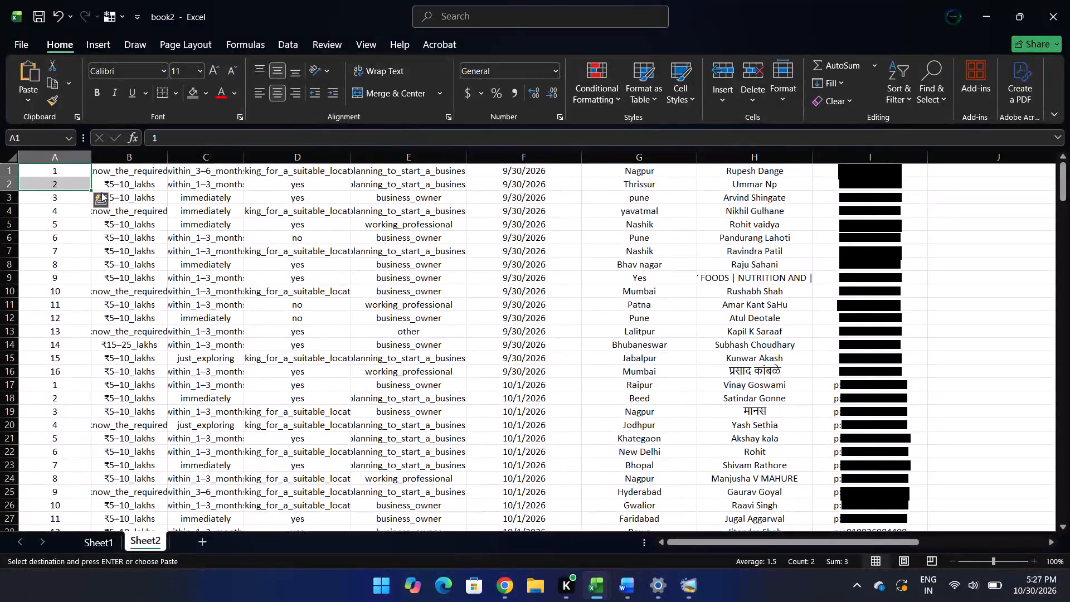
left_click_drag(90, 189, 83, 545)
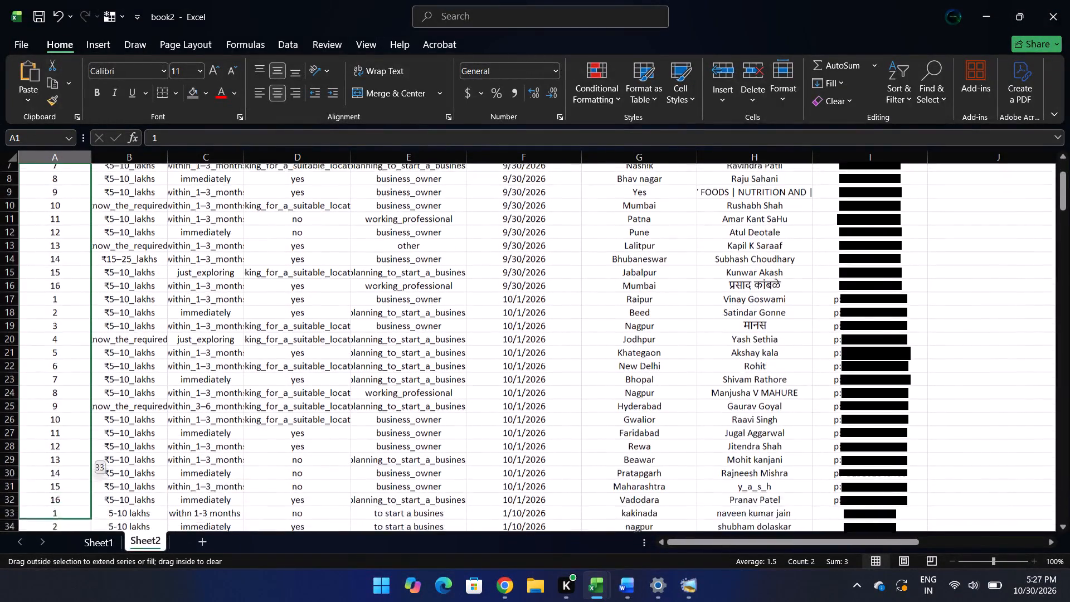
left_click_drag(83, 545, 61, 601)
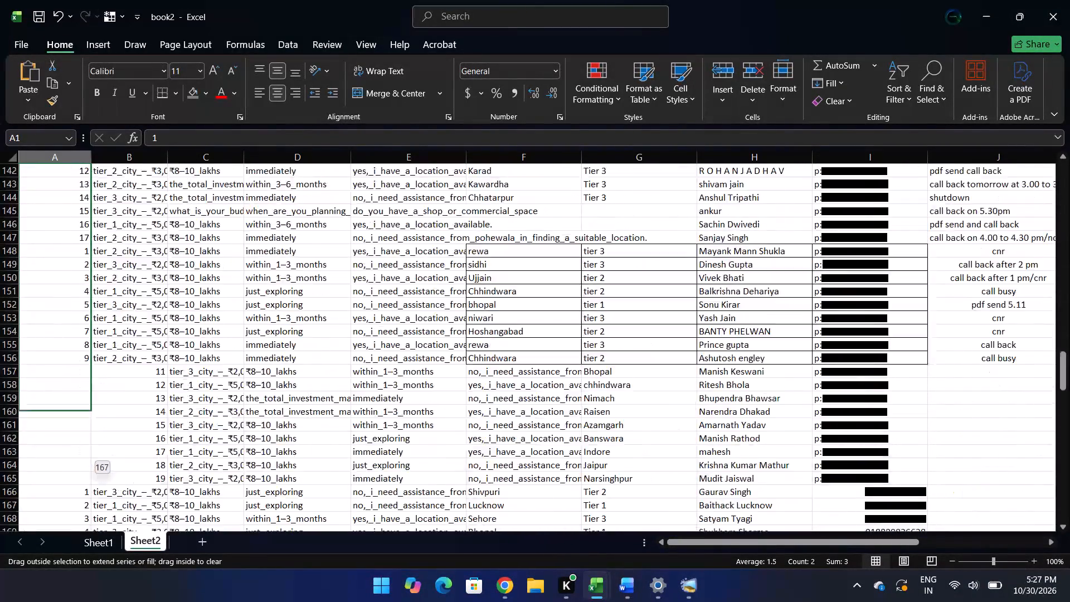
left_click_drag(61, 601, 77, 601)
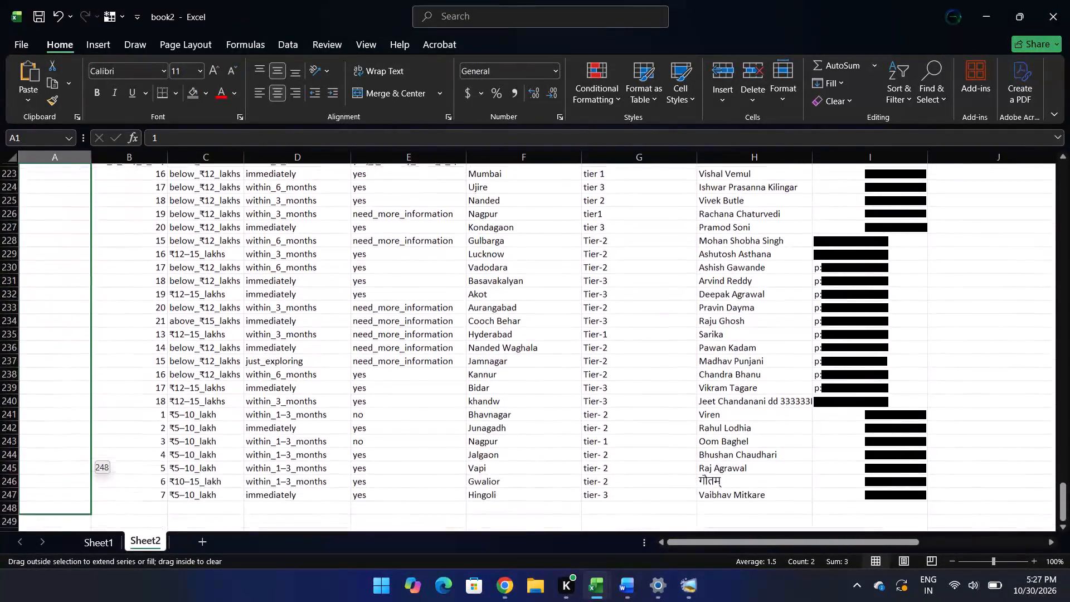
left_click_drag(77, 601, 112, 111)
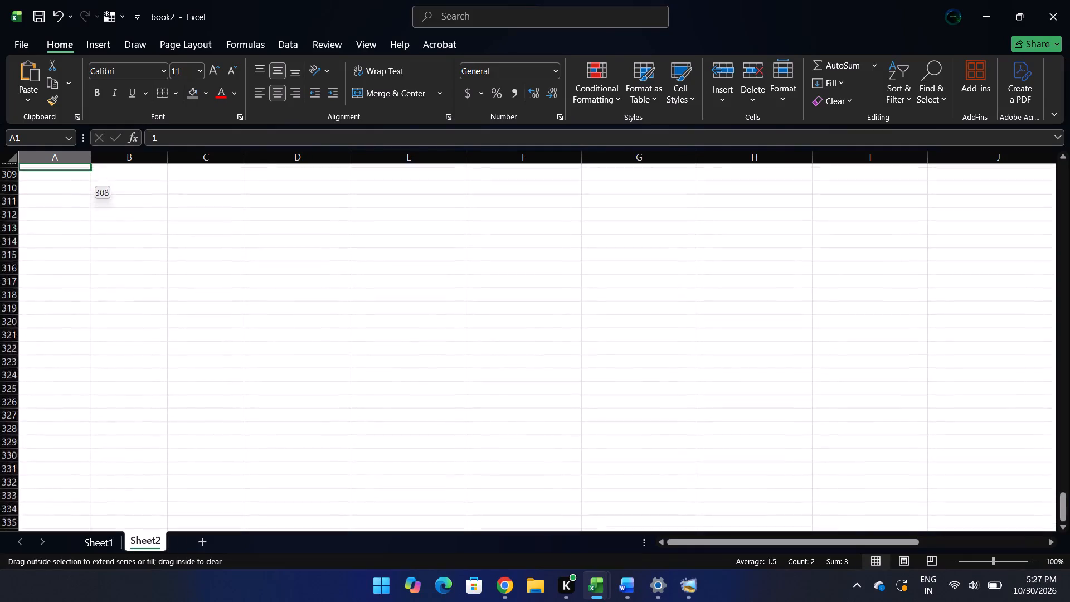
left_click_drag(112, 111, 118, 137)
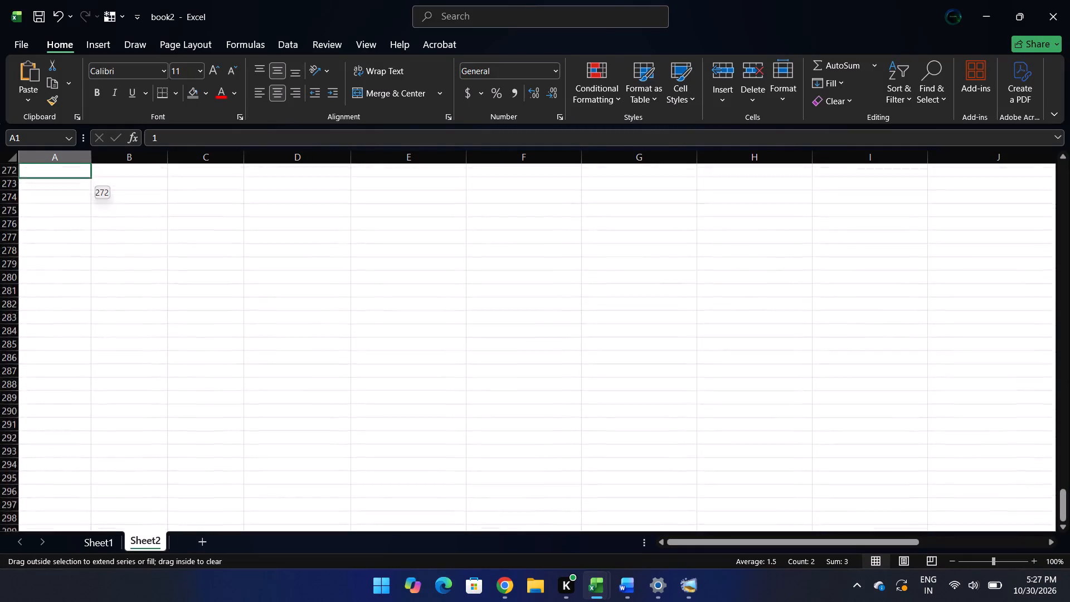
left_click_drag(118, 137, 105, 172)
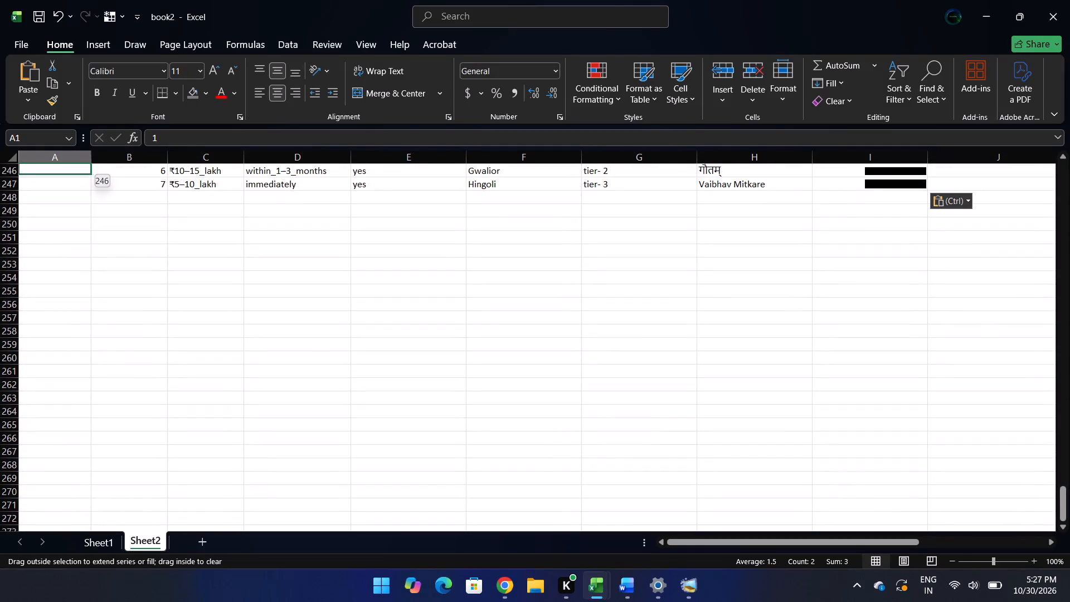
left_click_drag(105, 172, 101, 185)
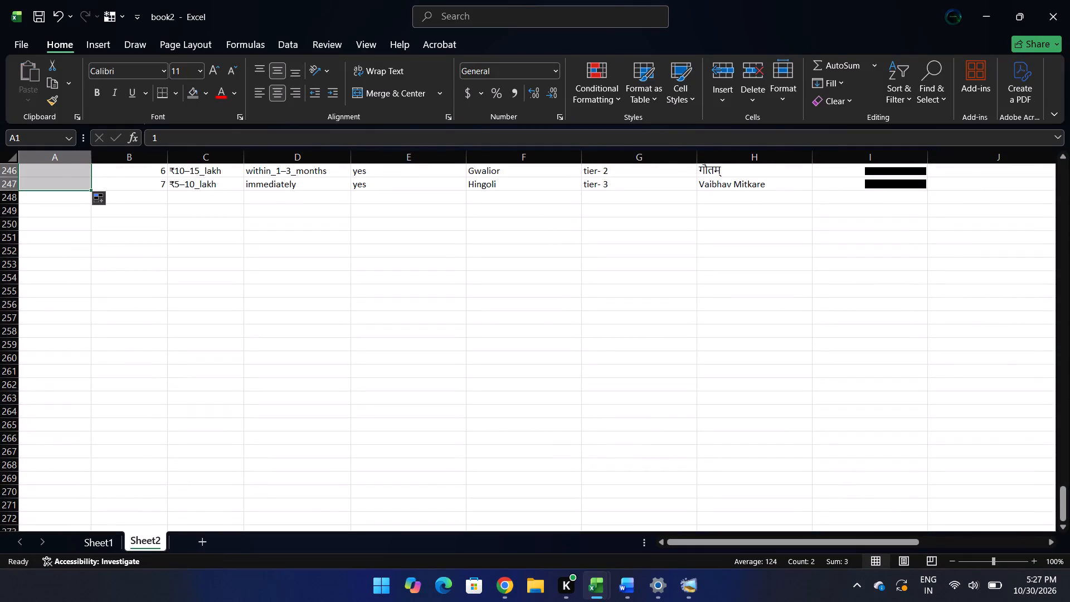
Review the consolidated list on Sheet2 from beginning to end, and check it against the last dated lead blocks on Sheet1.
scroll(88, 260, "up", 2)
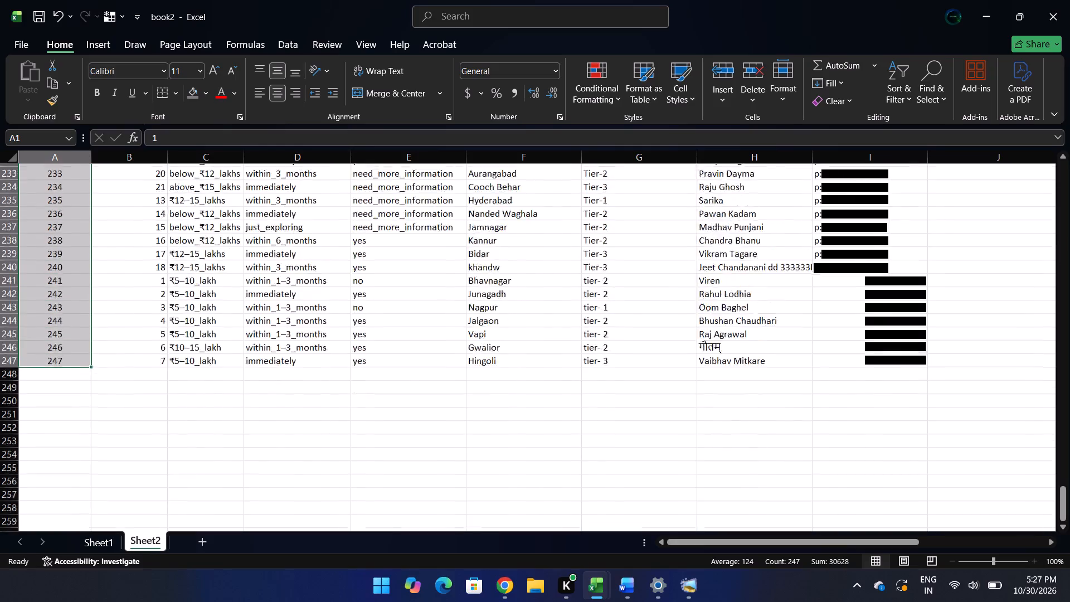
scroll(88, 260, "up", 8)
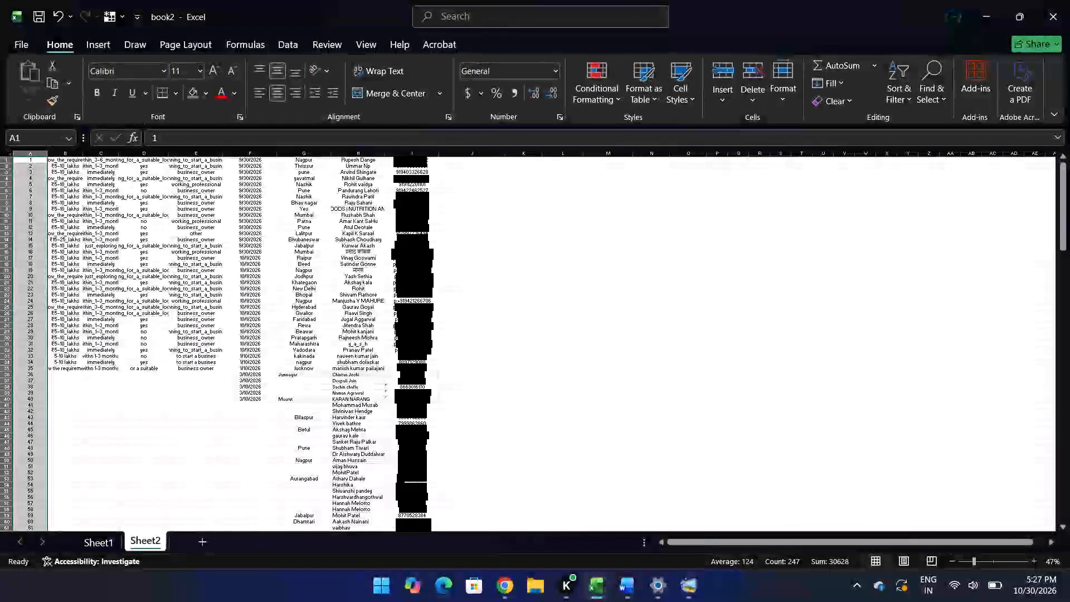
scroll(478, 293, "down", 7)
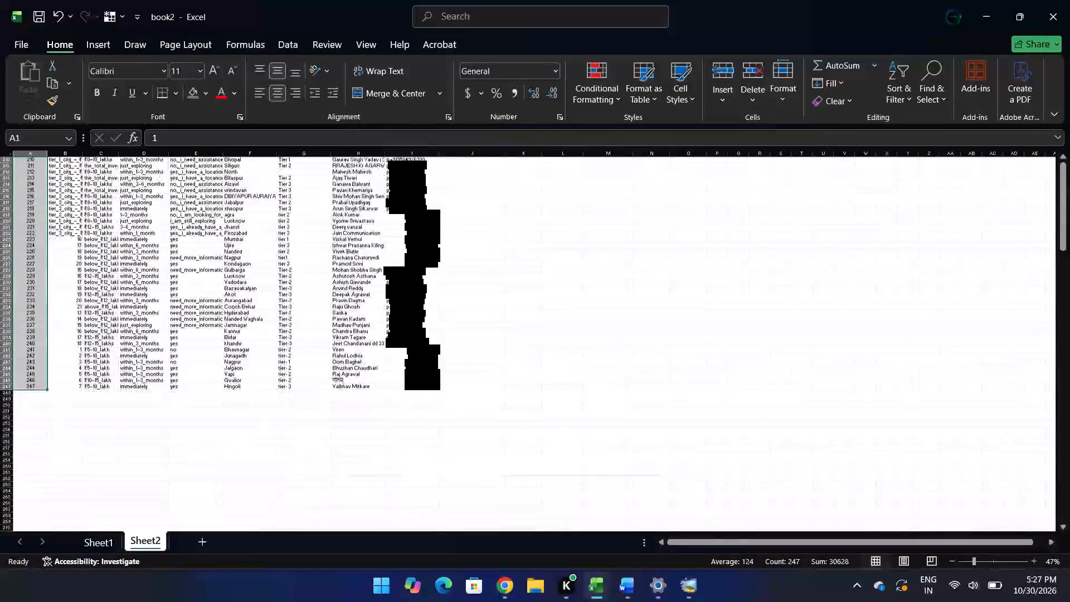
scroll(478, 293, "up", 3)
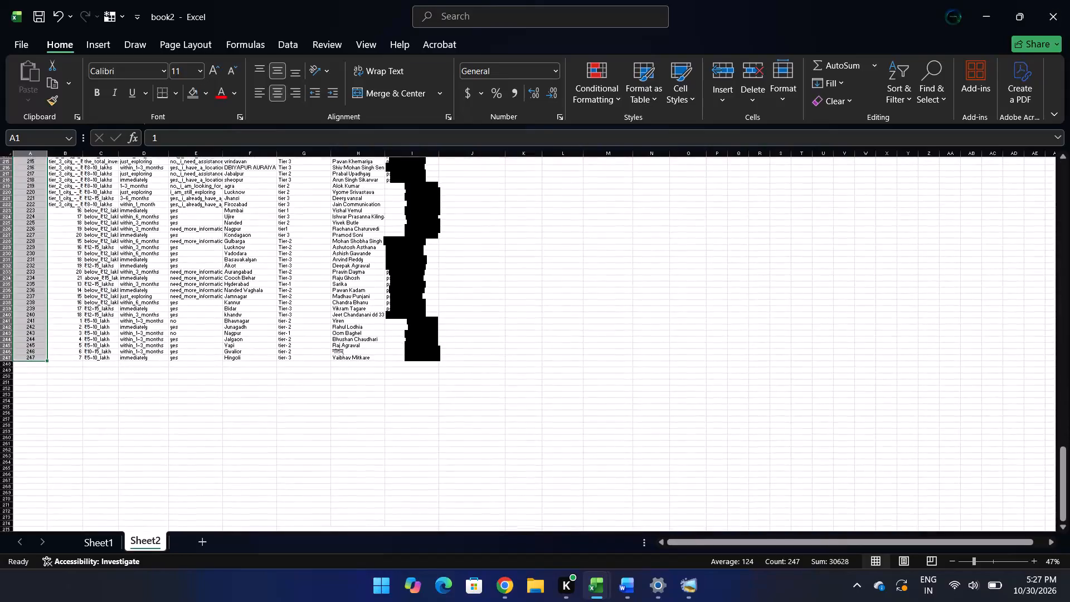
left_click(478, 293)
scroll(478, 293, "up", 3)
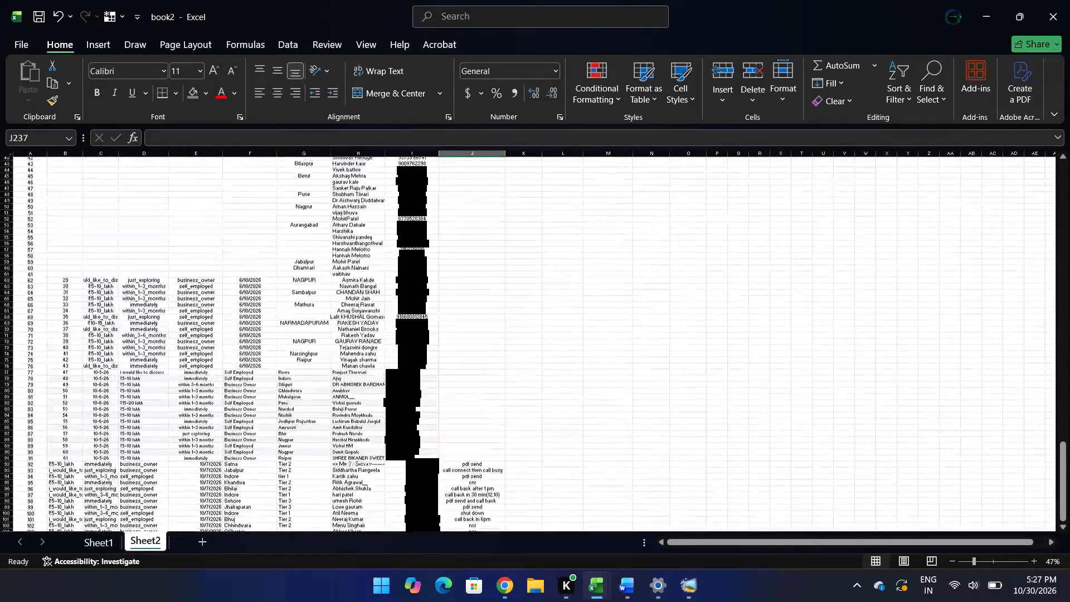
scroll(478, 293, "up", 2)
scroll(478, 293, "down", 2)
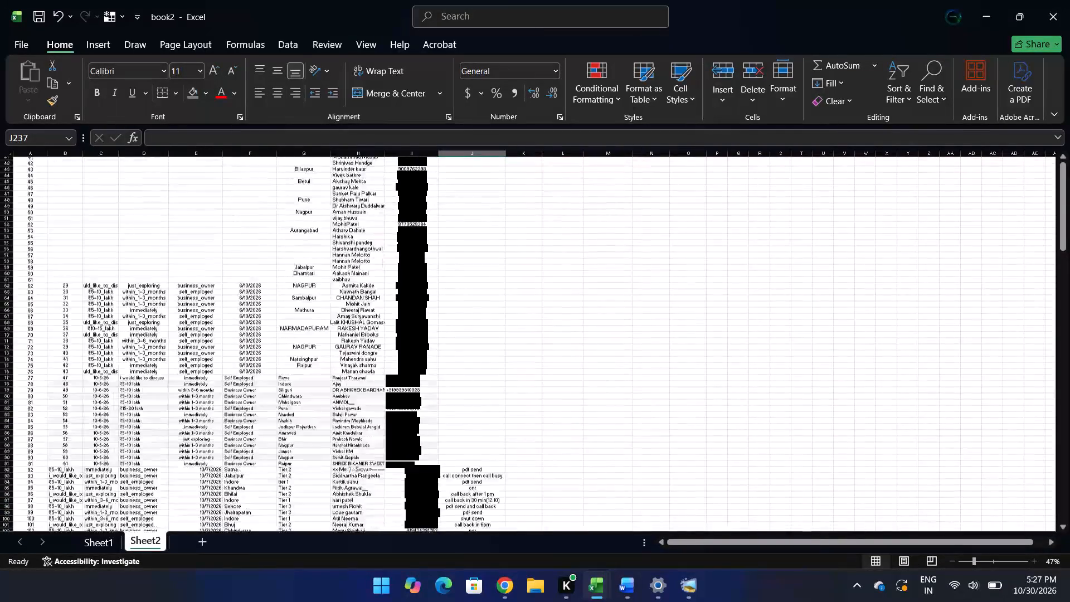
scroll(478, 293, "down", 3)
scroll(478, 293, "up", 1)
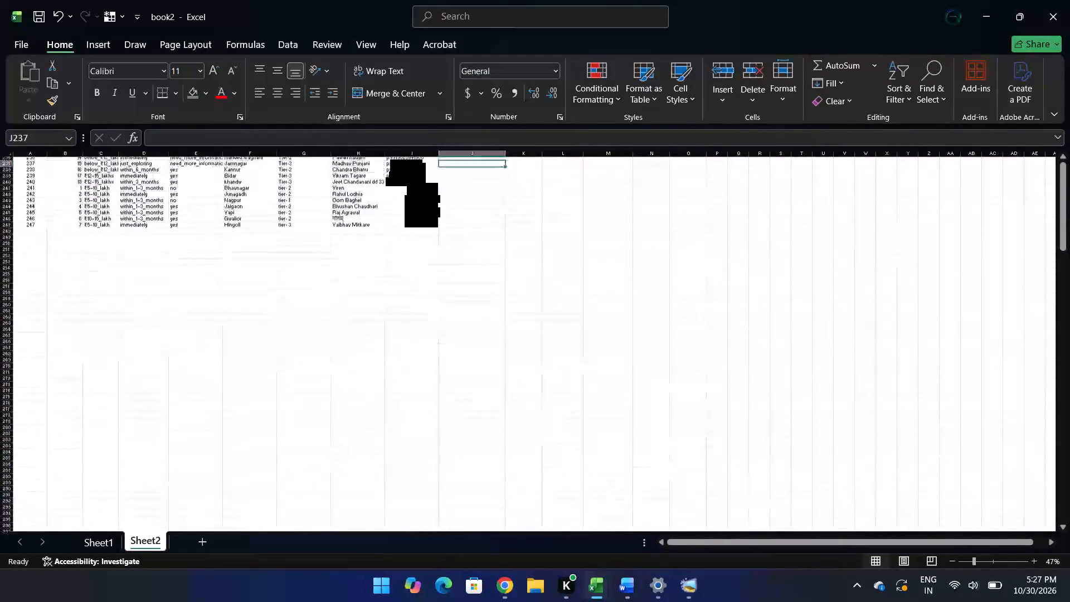
scroll(478, 293, "up", 1)
scroll(273, 278, "up", 1)
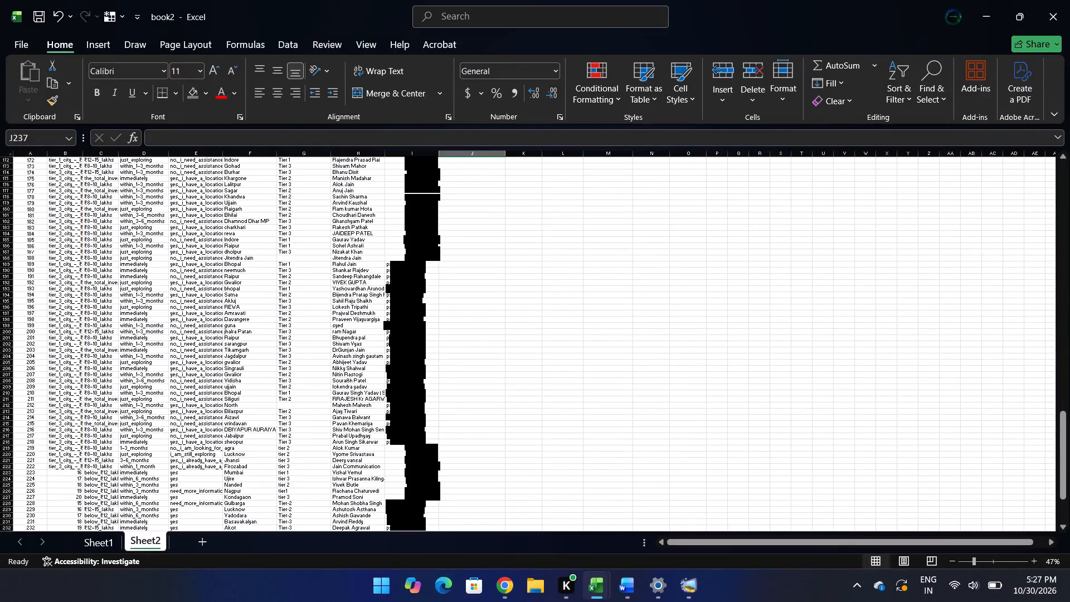
left_click(104, 535)
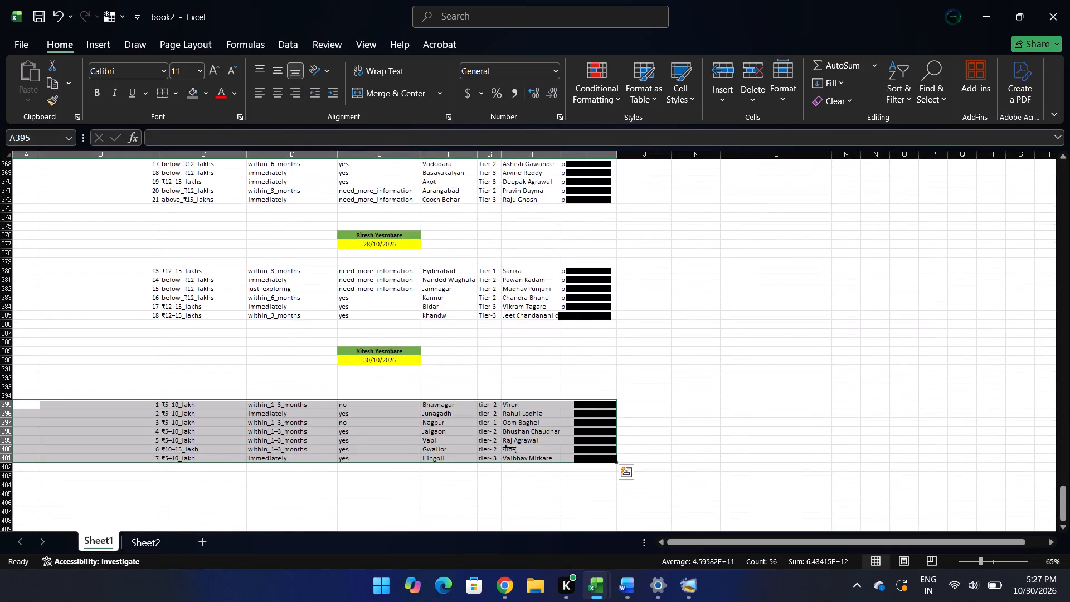
left_click(703, 391)
scroll(499, 456, "down", 2)
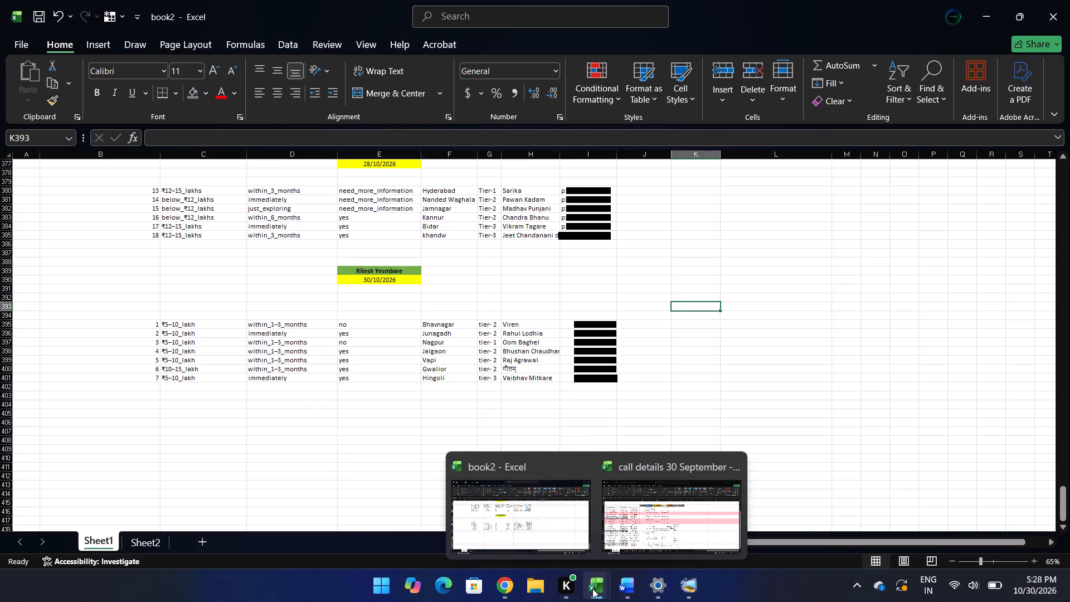
Open the Book1 workbook from the Downloads folder in File Explorer.
left_click(538, 581)
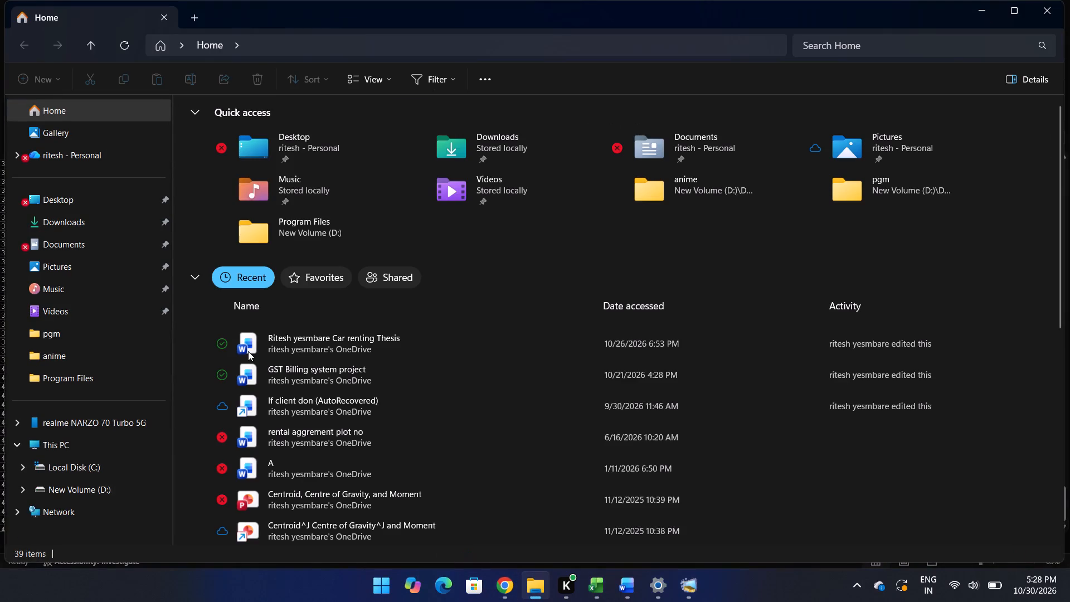
left_click(132, 220)
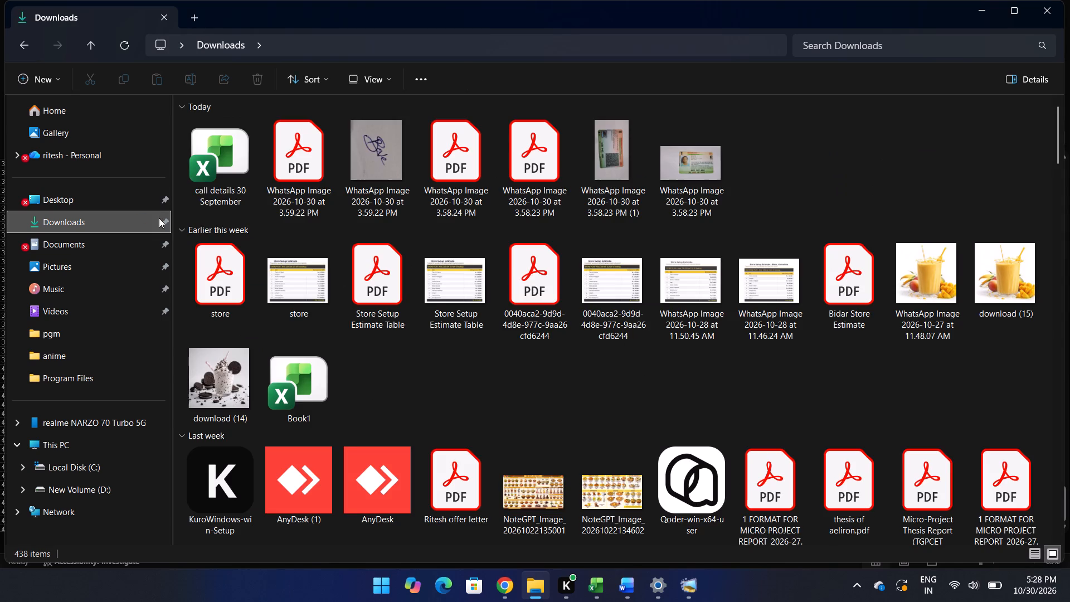
double_click(293, 403)
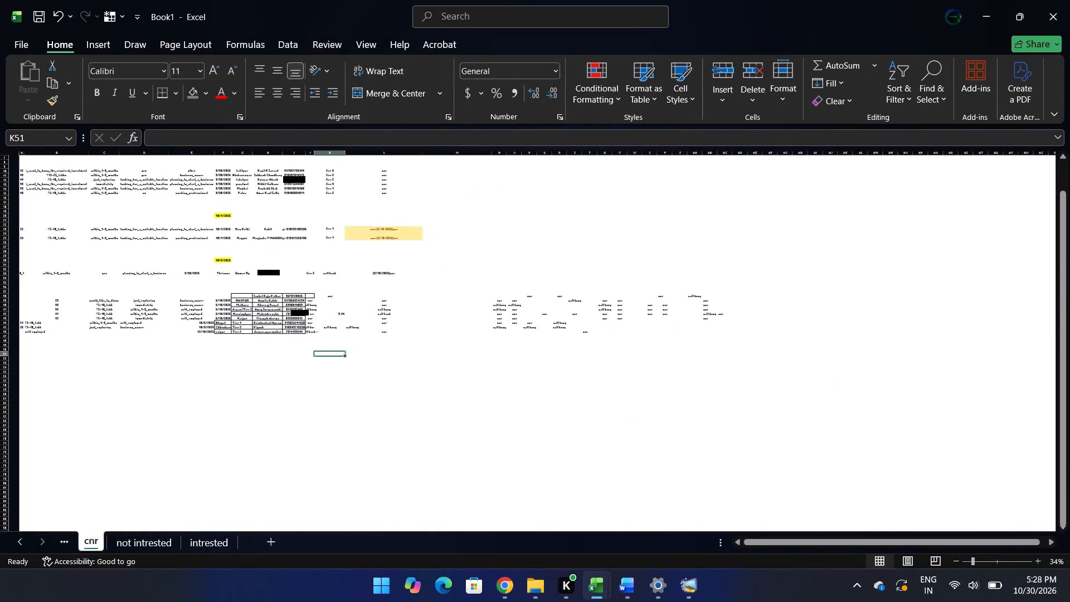
Examine the lead entries on Book1's cnr sheet and the entries and metting section on its intrested sheet.
scroll(543, 292, "up", 1)
scroll(543, 292, "down", 1)
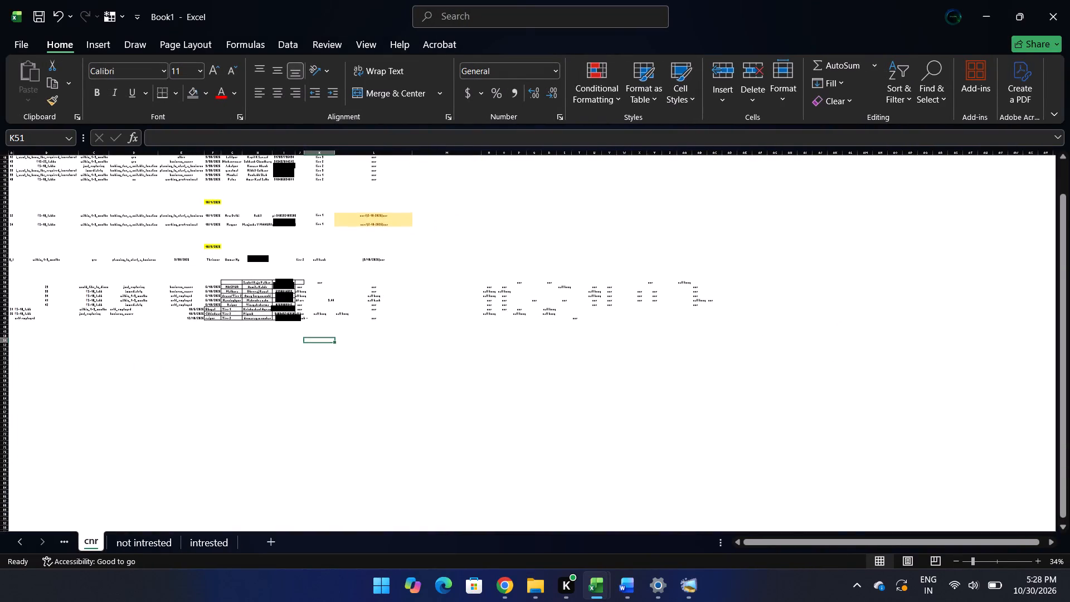
left_click(194, 540)
scroll(485, 355, "down", 2)
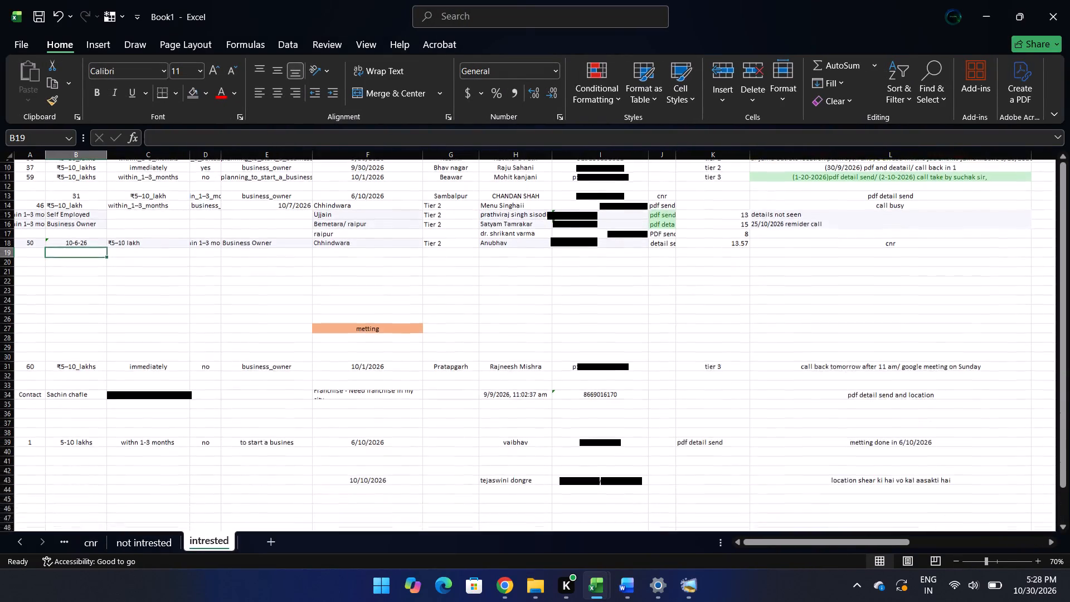
scroll(485, 355, "down", 2)
scroll(485, 355, "up", 1)
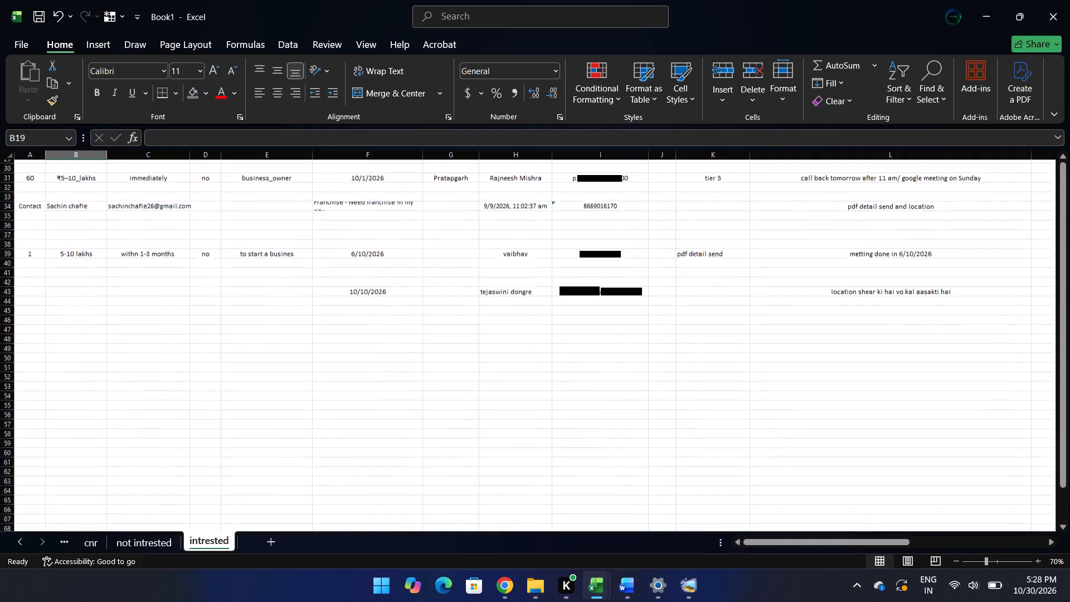
scroll(485, 355, "up", 2)
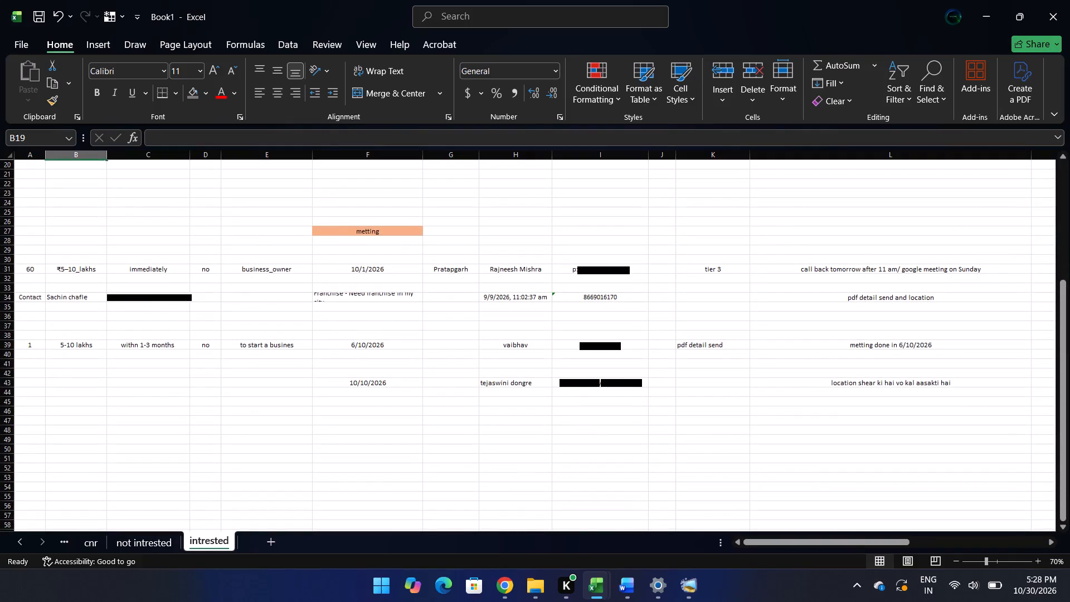
scroll(485, 355, "up", 1)
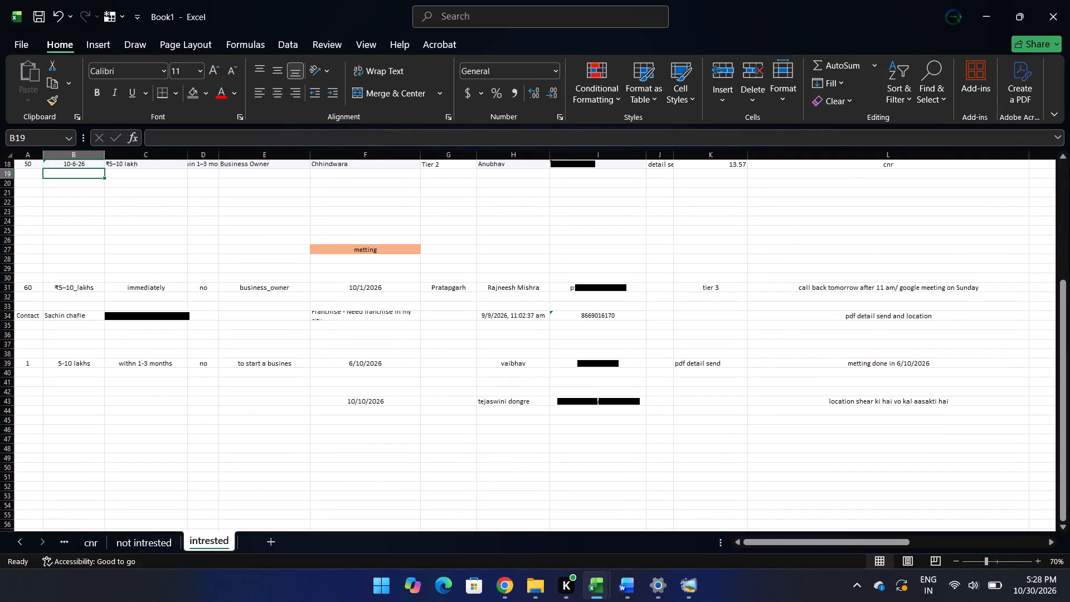
scroll(485, 355, "up", 1)
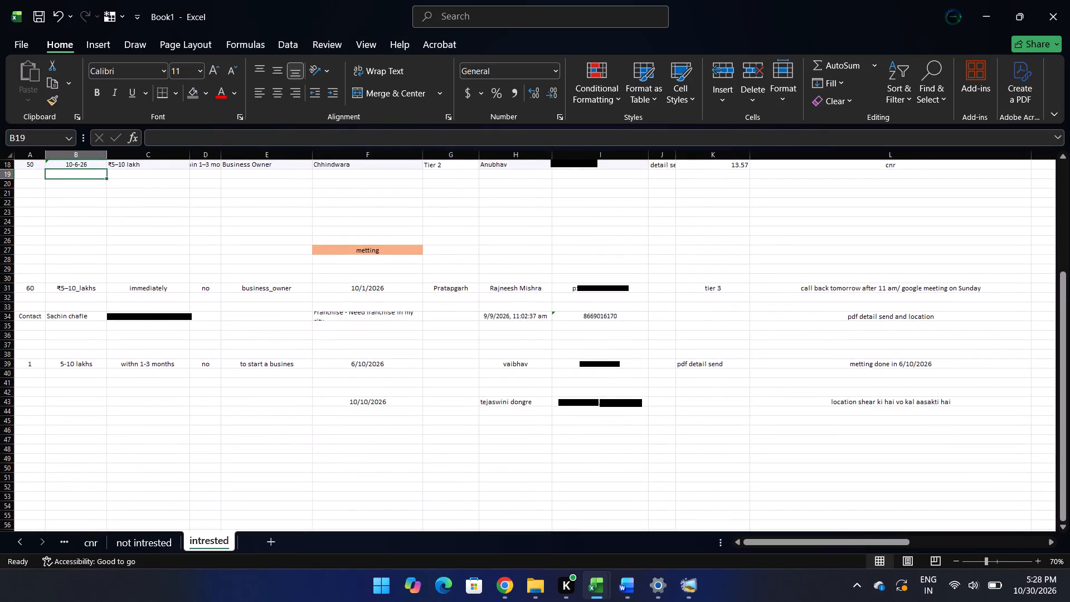
Clear the contents of A30:L35 beneath the metting heading on Book1's intrested sheet.
scroll(485, 355, "right", 1)
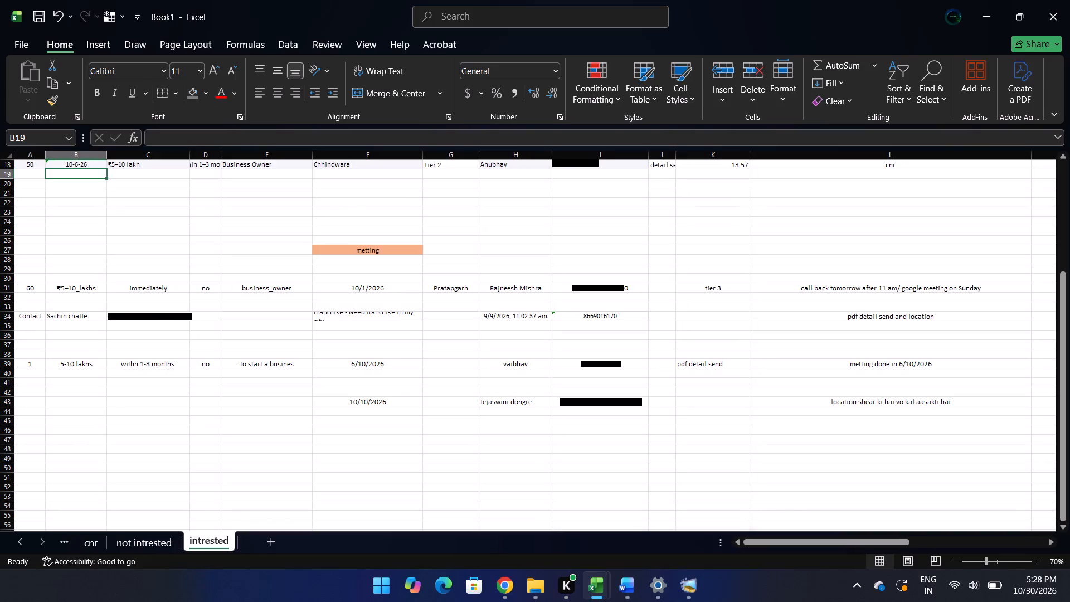
left_click_drag(21, 278, 311, 302)
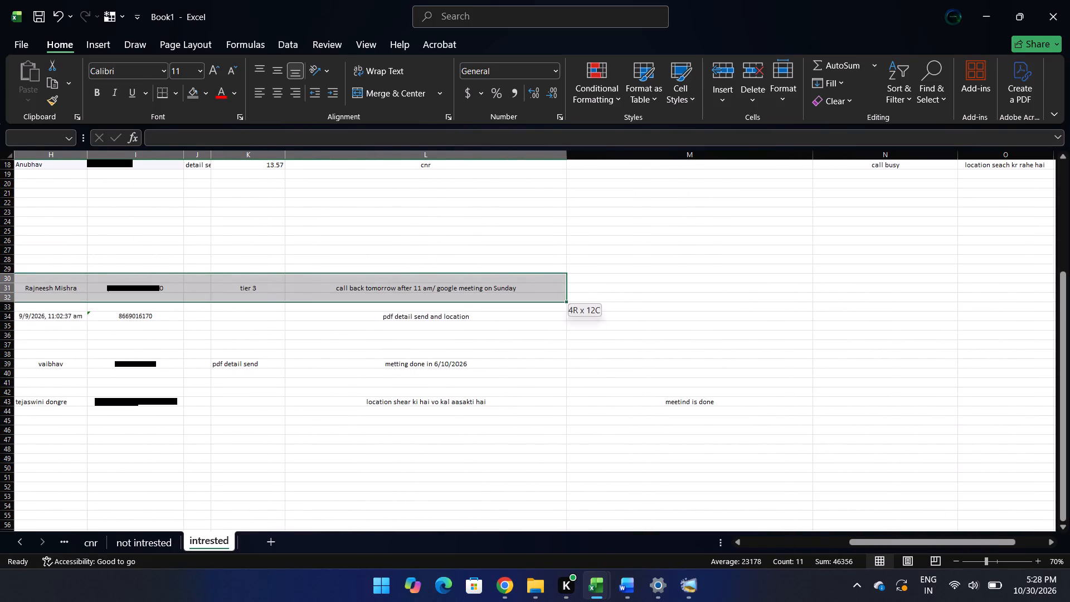
left_click_drag(311, 302, 312, 321)
key("Delete")
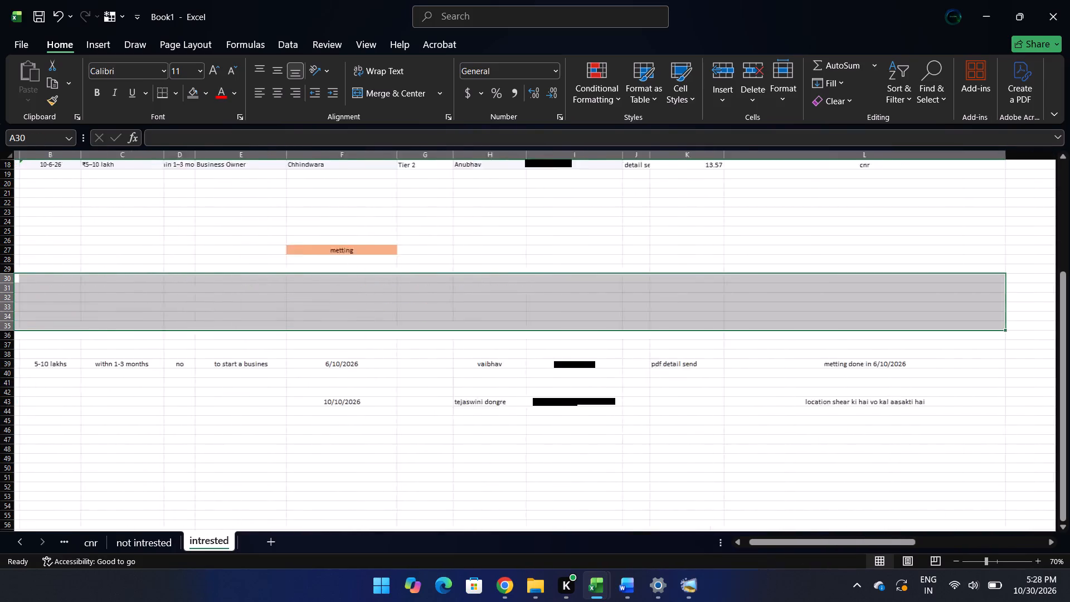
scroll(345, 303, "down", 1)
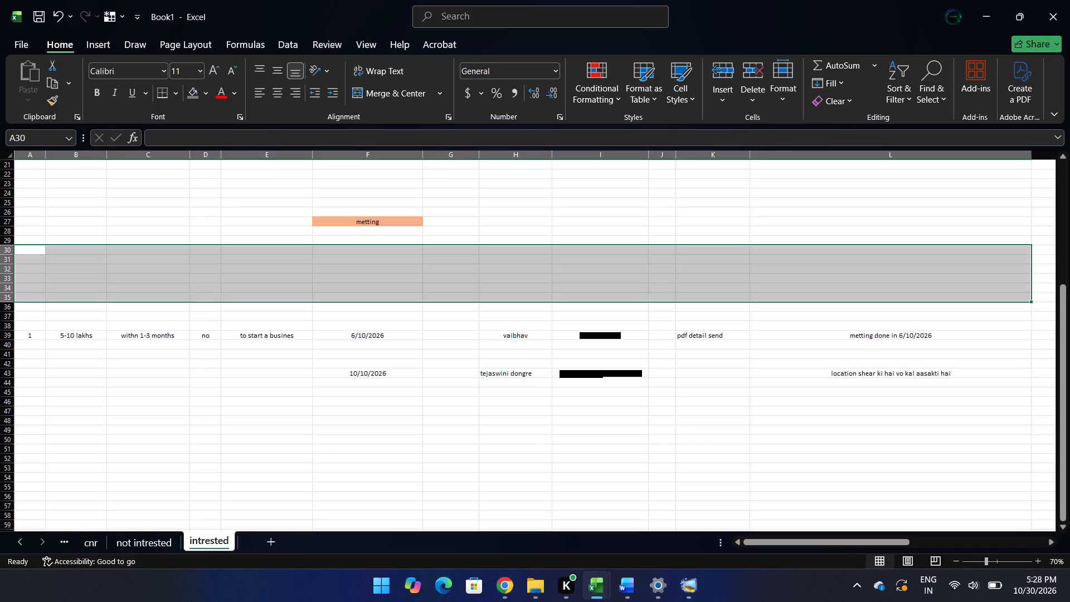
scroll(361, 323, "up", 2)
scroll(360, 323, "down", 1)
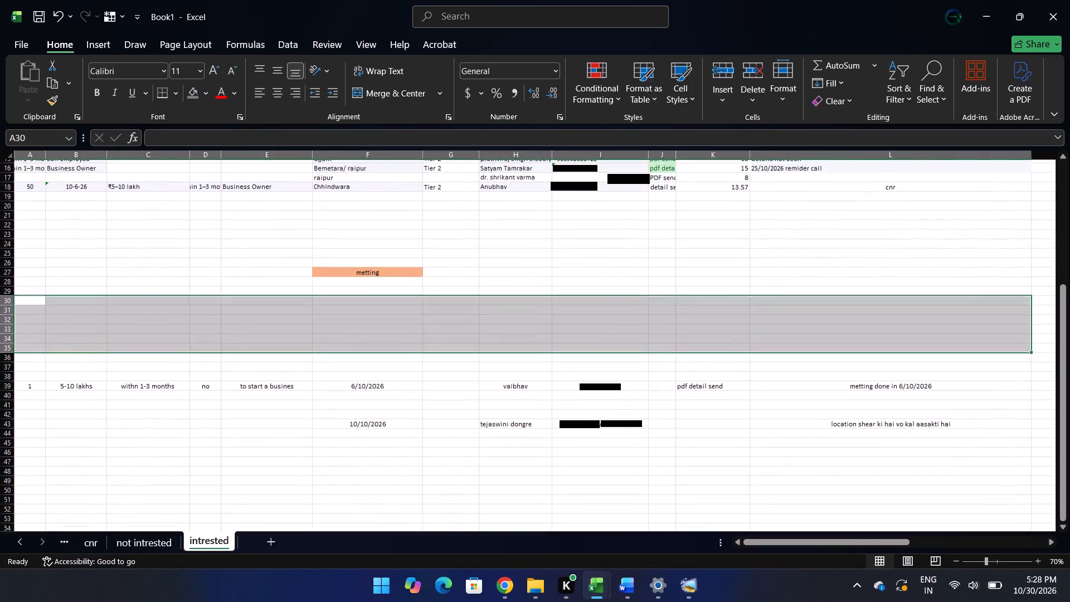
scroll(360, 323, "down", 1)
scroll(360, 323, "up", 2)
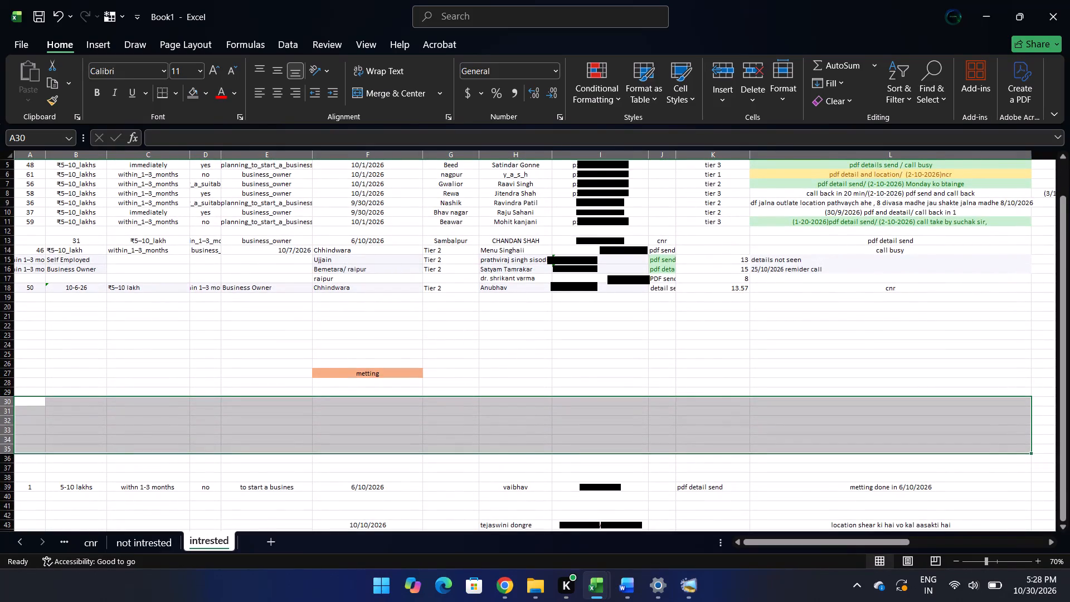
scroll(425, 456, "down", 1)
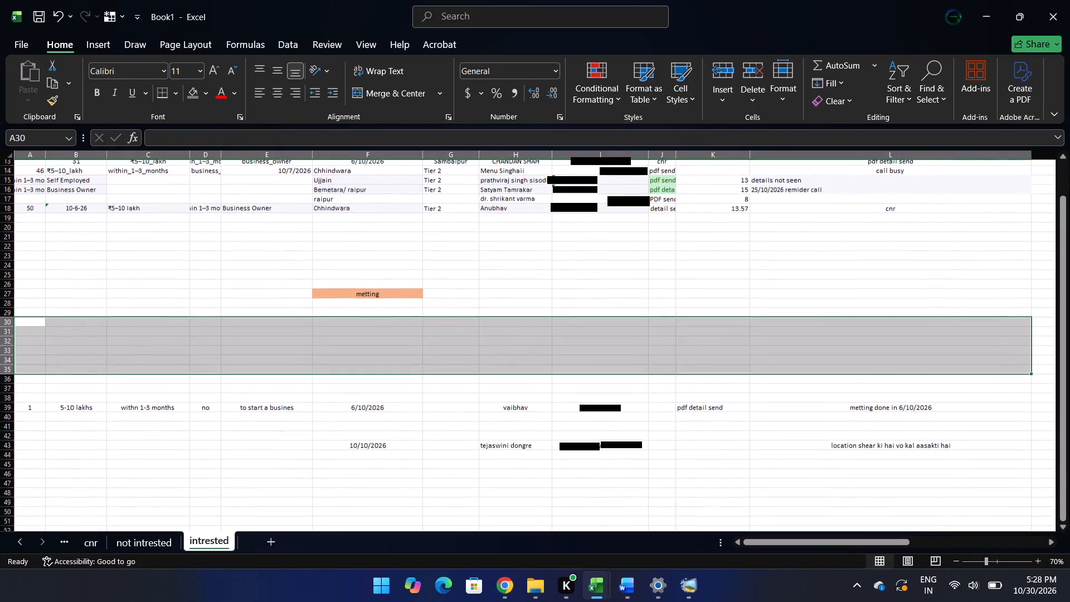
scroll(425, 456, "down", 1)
Switch to the call details 30 September workbook and examine its dated sheets, from 28-10-2026 back to 12-10-2026, for meeting leads.
left_click(621, 518)
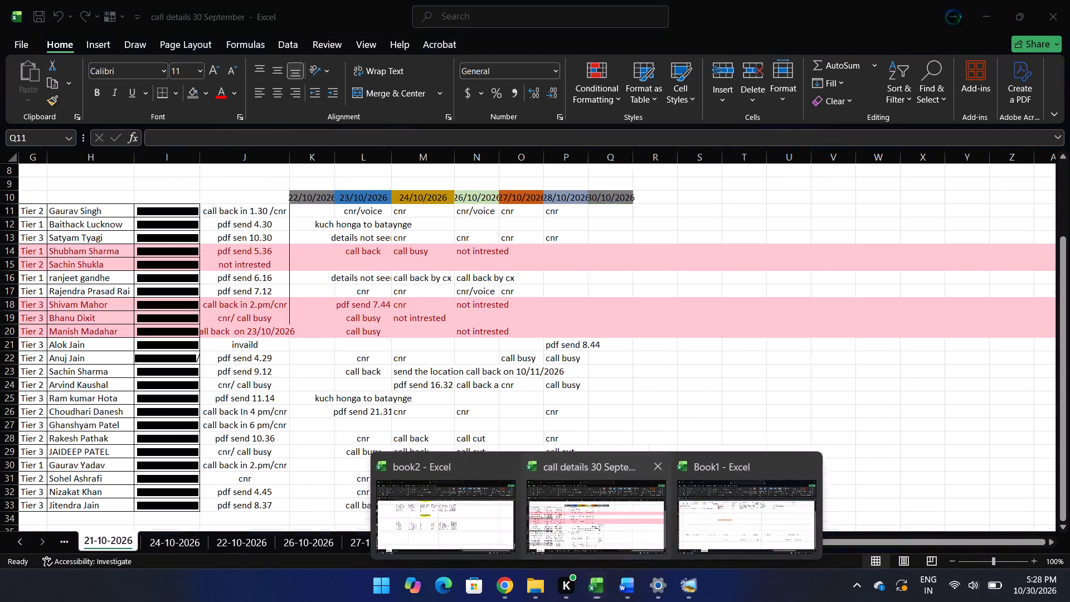
left_click_drag(626, 269, 680, 258)
left_click(680, 258)
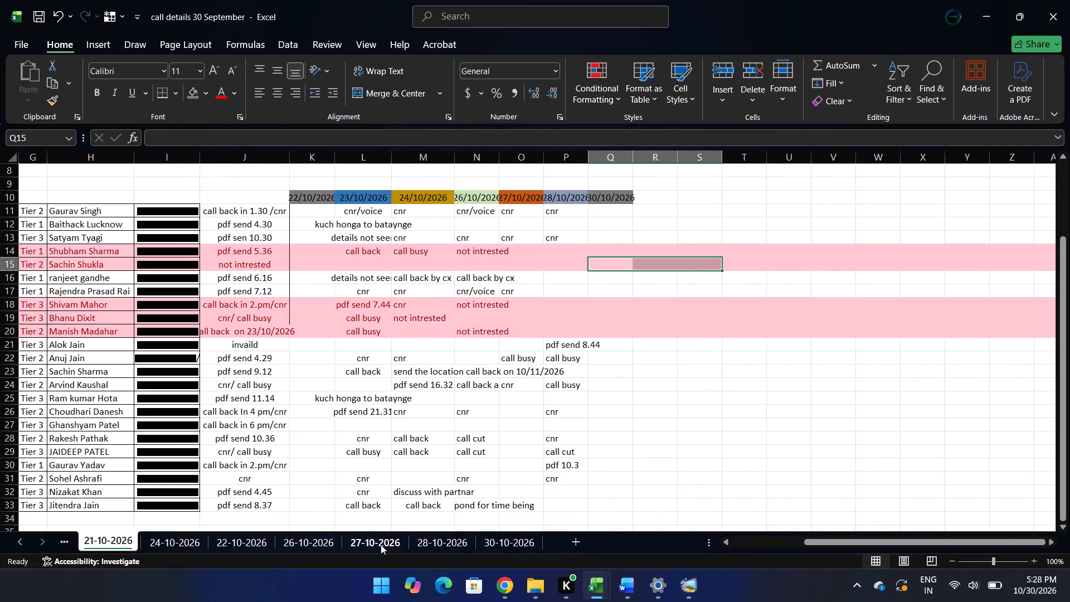
left_click(381, 545)
left_click(451, 541)
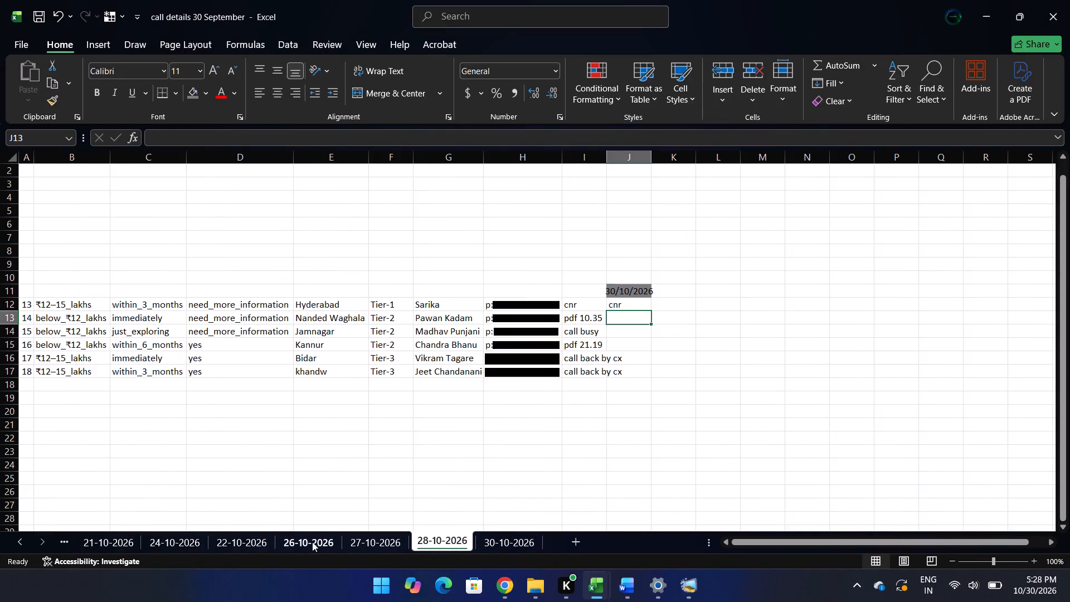
left_click(312, 542)
triple_click(60, 541)
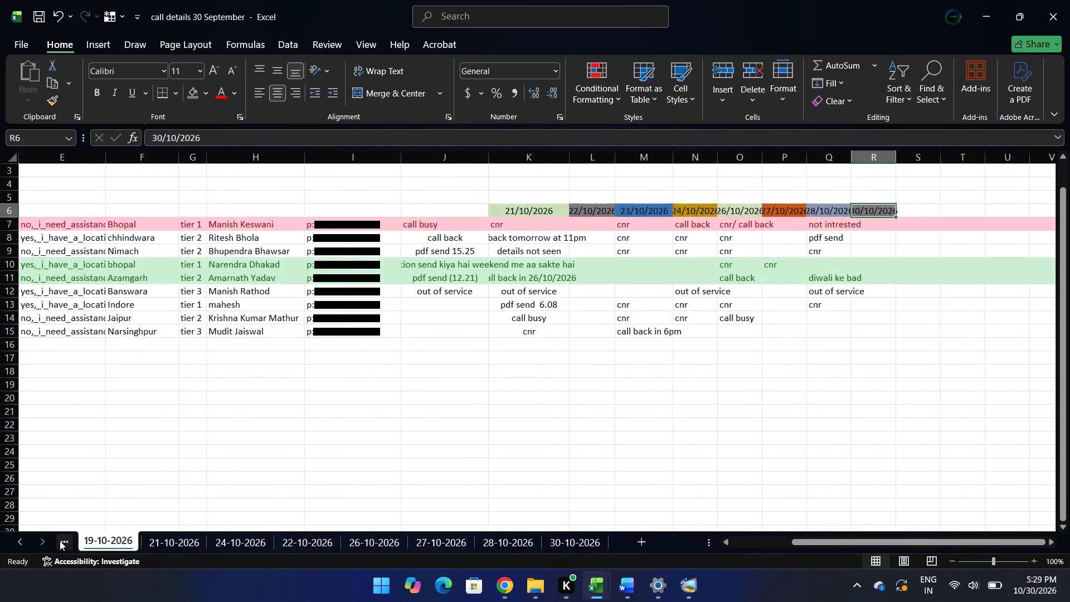
double_click(60, 541)
left_click(60, 541)
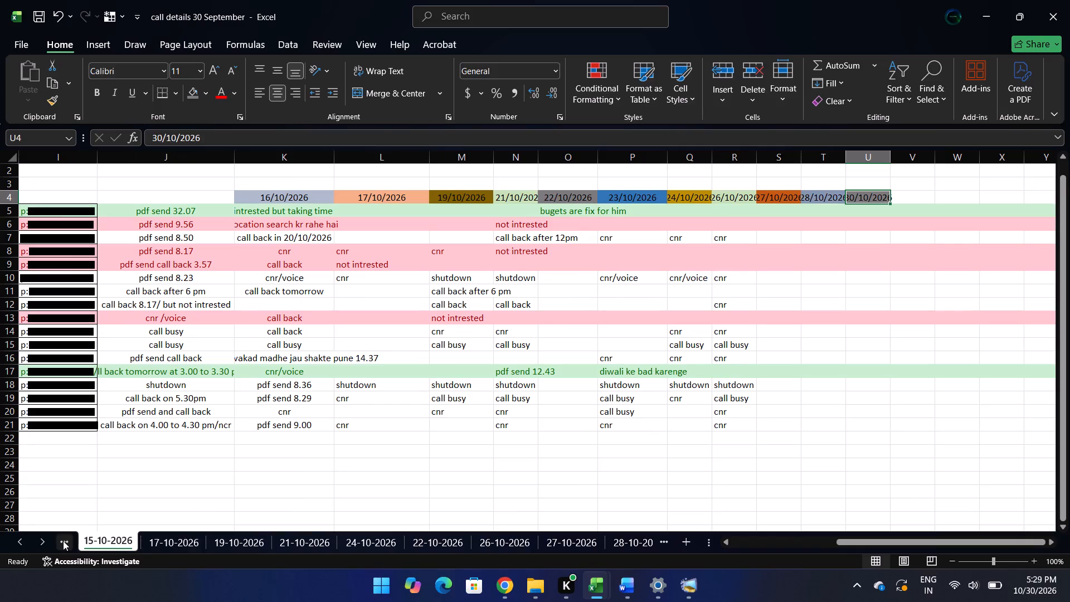
left_click(63, 541)
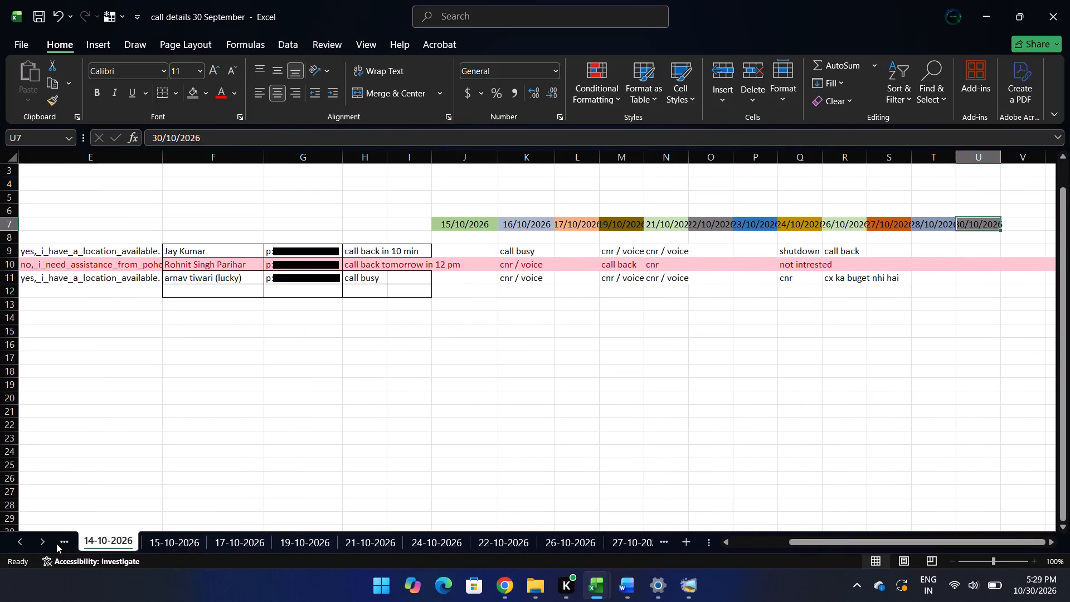
left_click(56, 543)
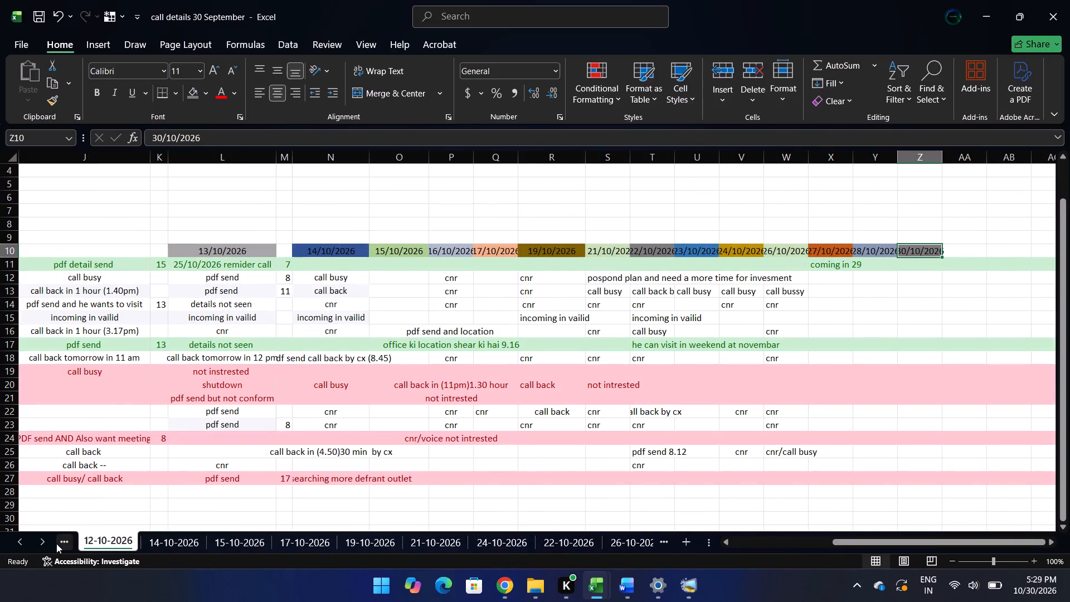
On the 12-10-2026 sheet, enter "meting is done" in the 28/10/2026 column for the Bemetara/ raipur lead in row 11.
scroll(56, 543, "right", 1)
scroll(56, 543, "left", 3)
scroll(56, 545, "right", 2)
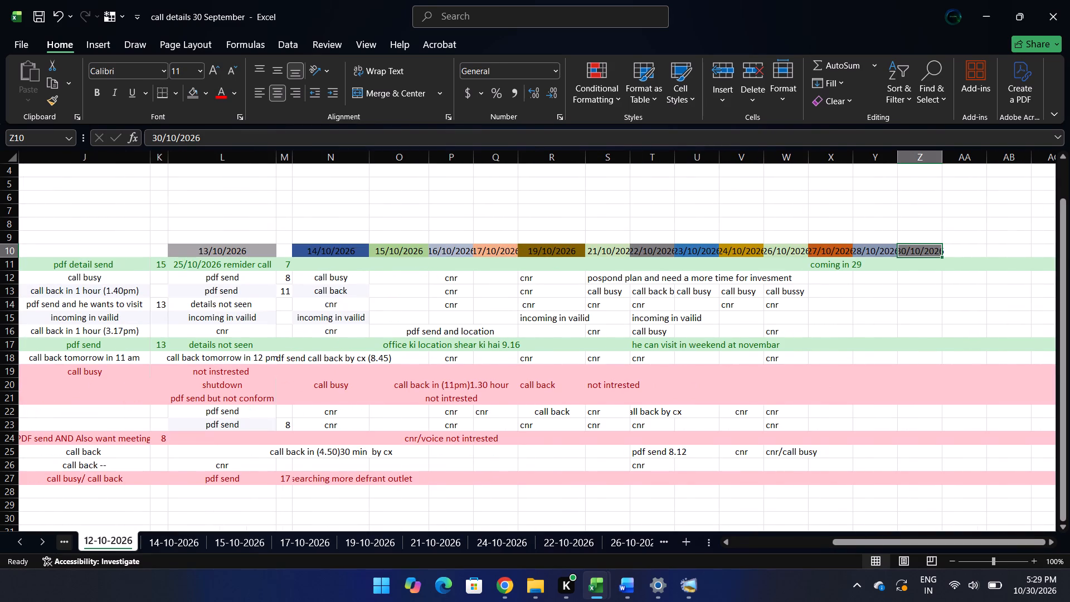
left_click(884, 266)
type("meting is do")
type("ne")
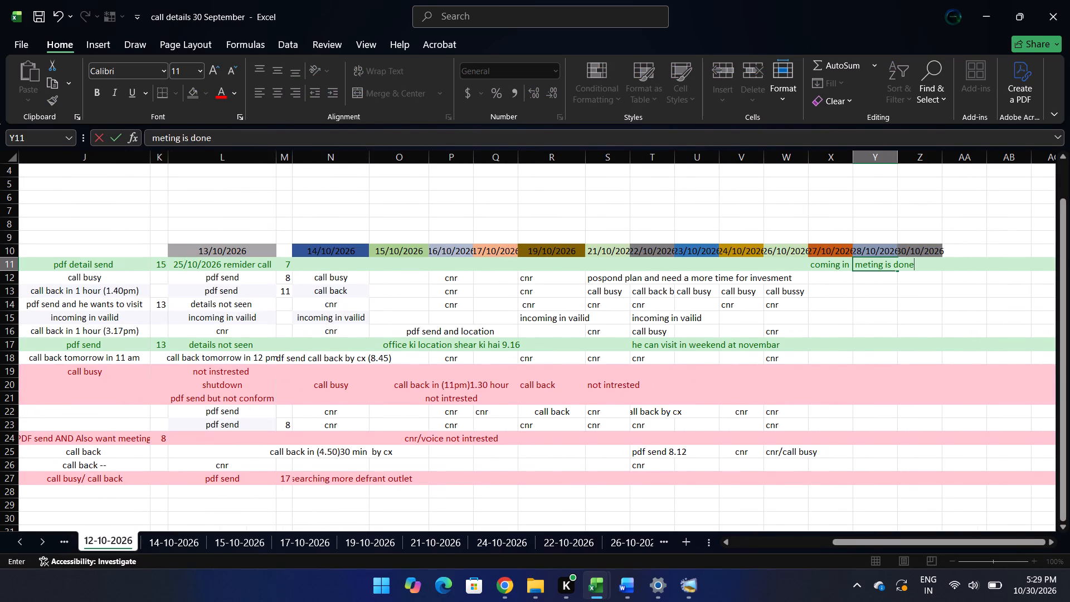
scroll(121, 300, "right", 4)
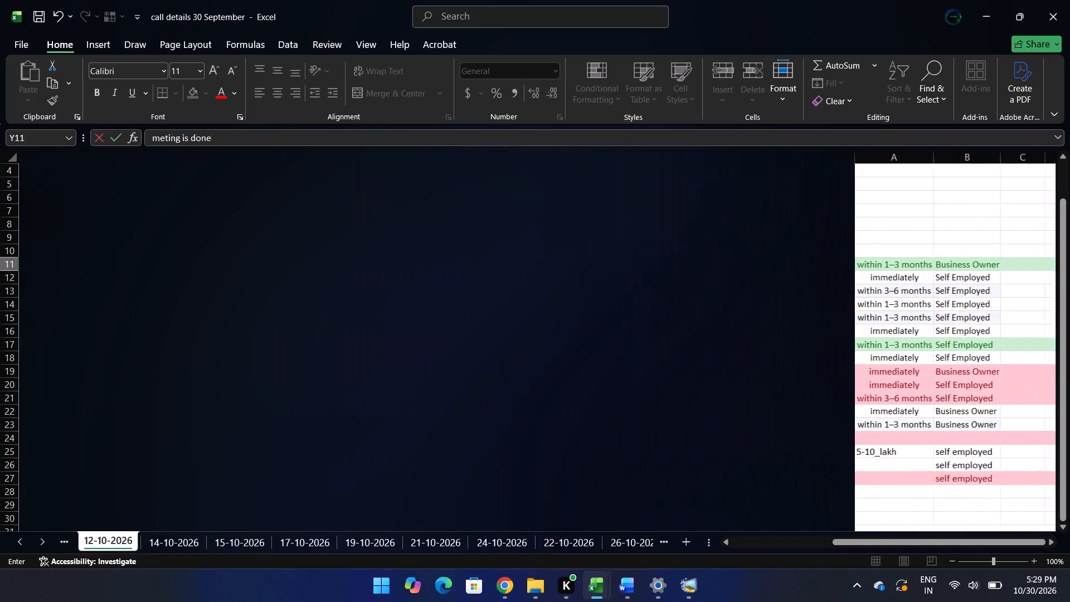
left_click(121, 300)
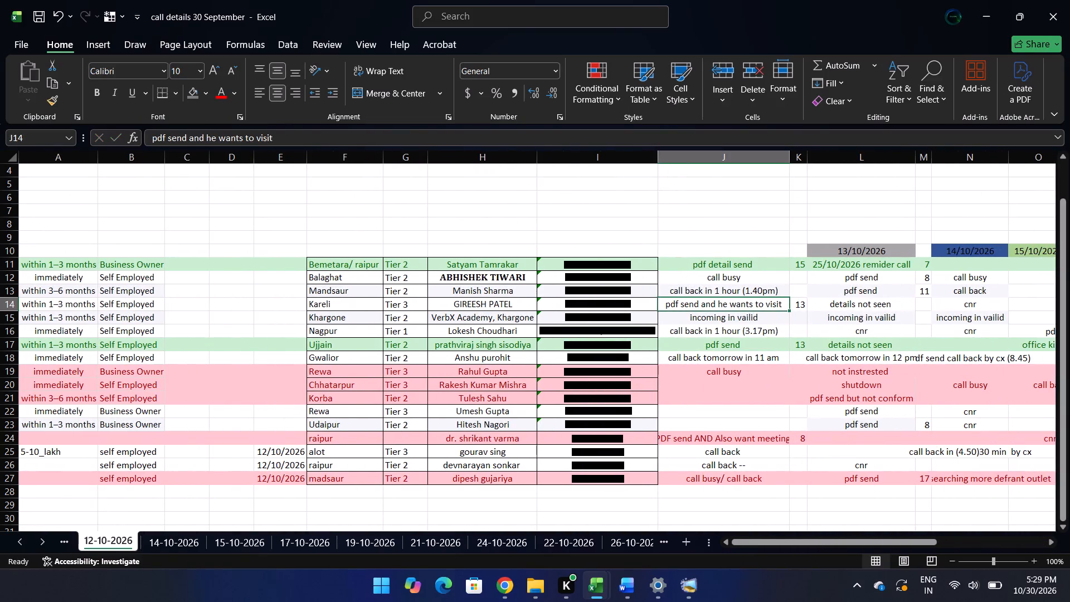
Copy the whole Bemetara/ raipur lead row from the 12-10-2026 sheet into row 40 of Book1's intrested sheet.
scroll(3, 268, "right", 2)
left_click(4, 263)
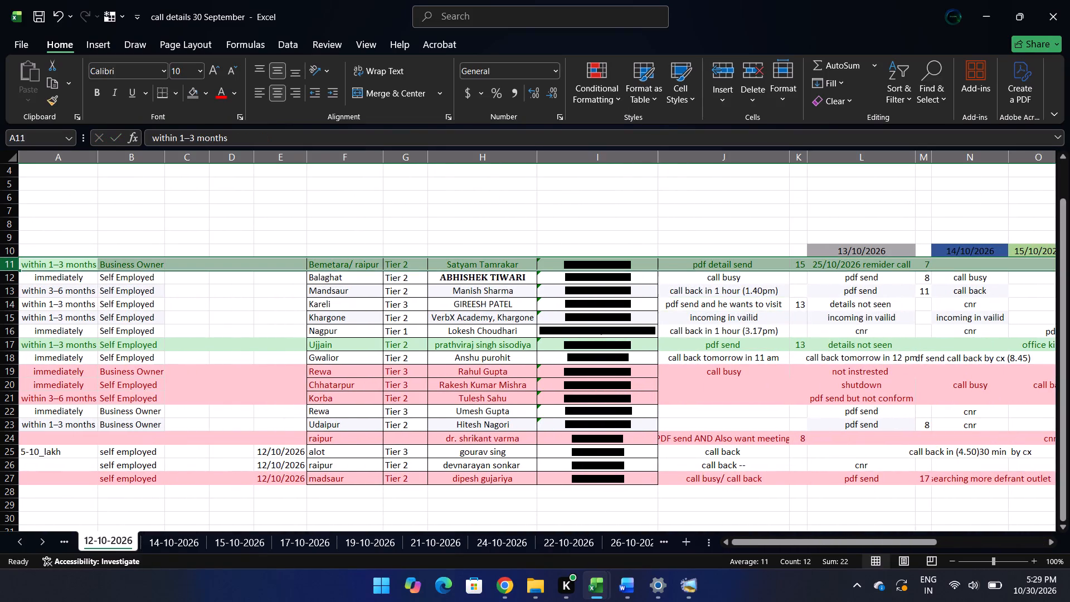
scroll(4, 263, "right", 4)
key("ctrl+c")
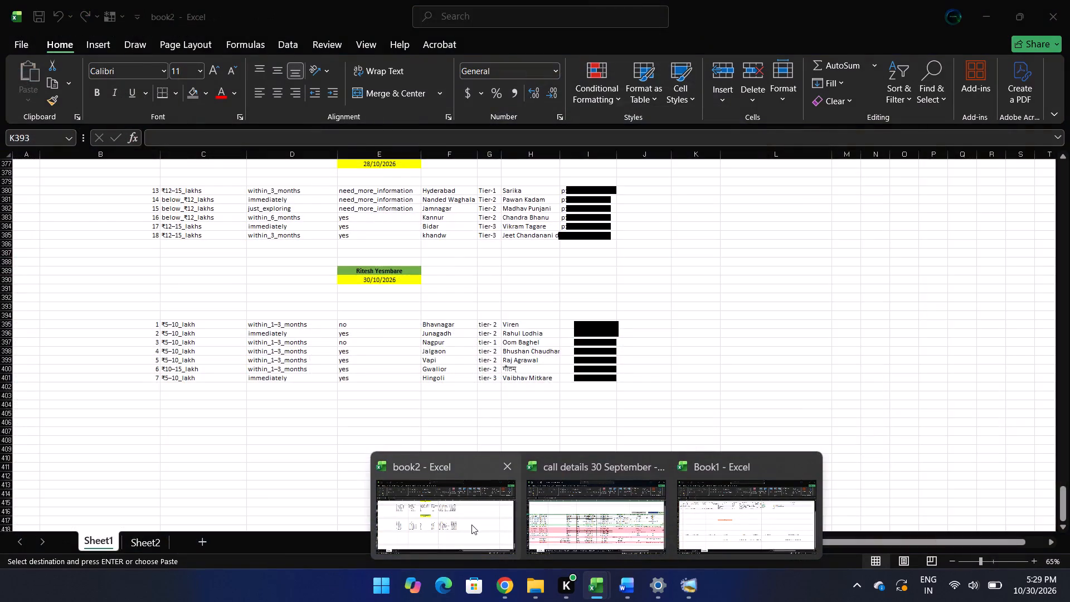
left_click(697, 526)
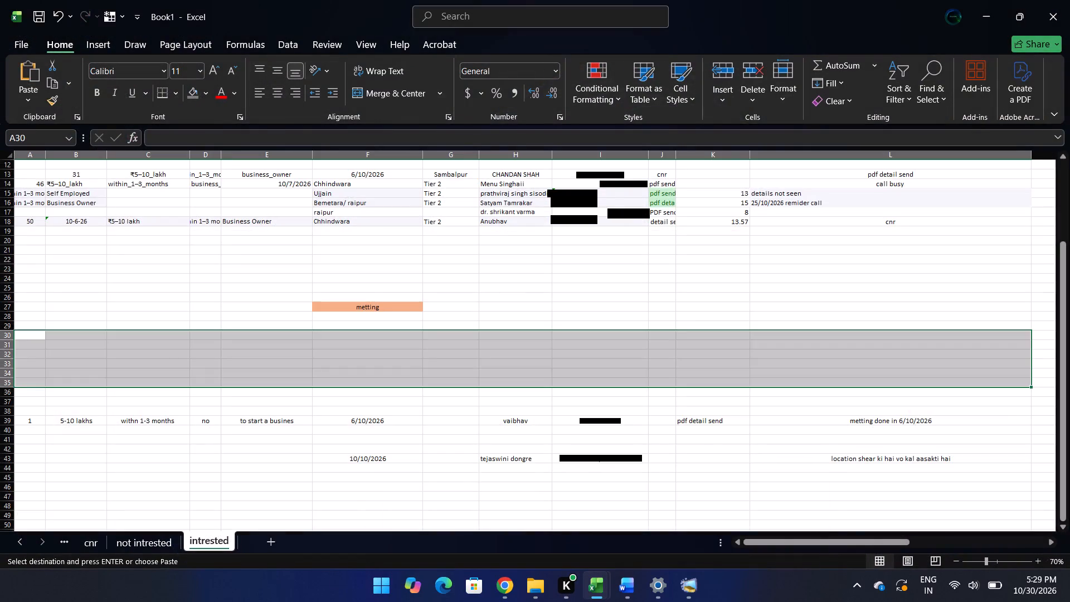
left_click(26, 433)
key("ctrl+v")
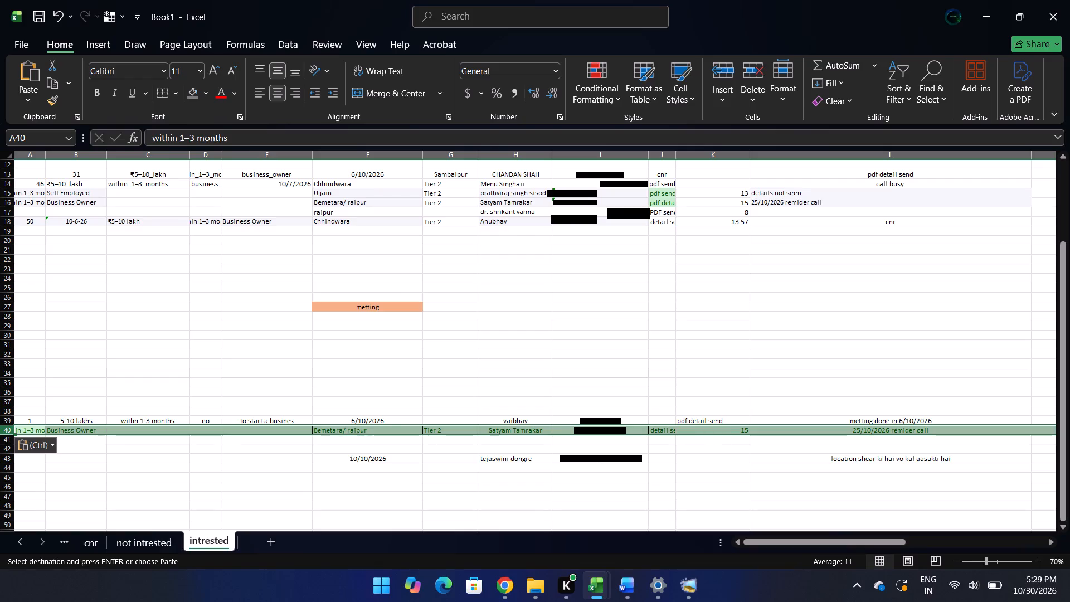
Move the 10/10/2026 meeting entry's cells E43:J43 up to E41:J41, directly below the pasted lead.
left_click_drag(303, 455, 860, 460)
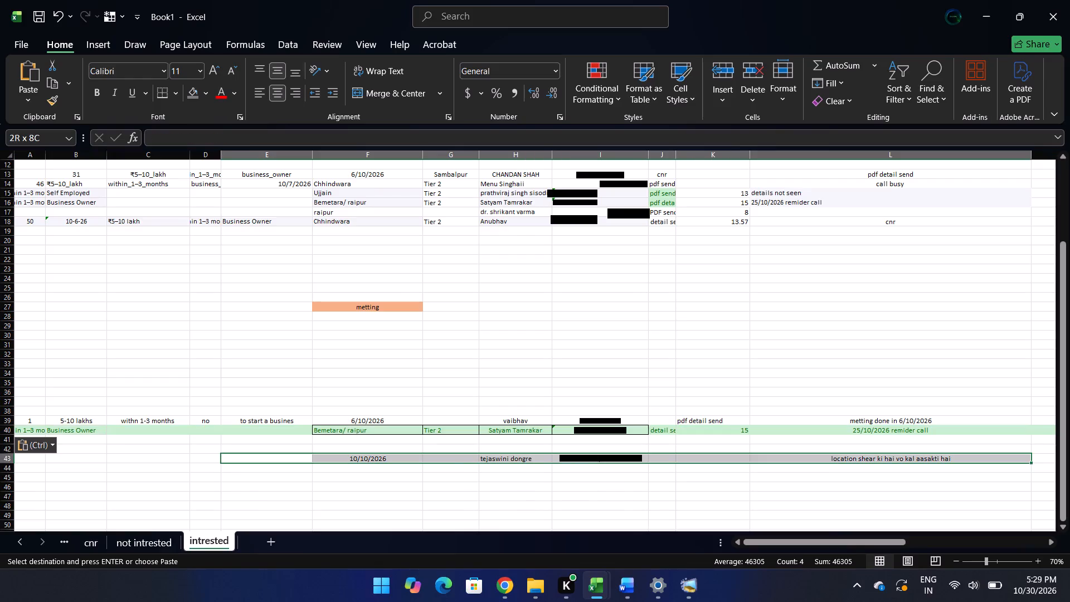
left_click_drag(860, 460, 671, 459)
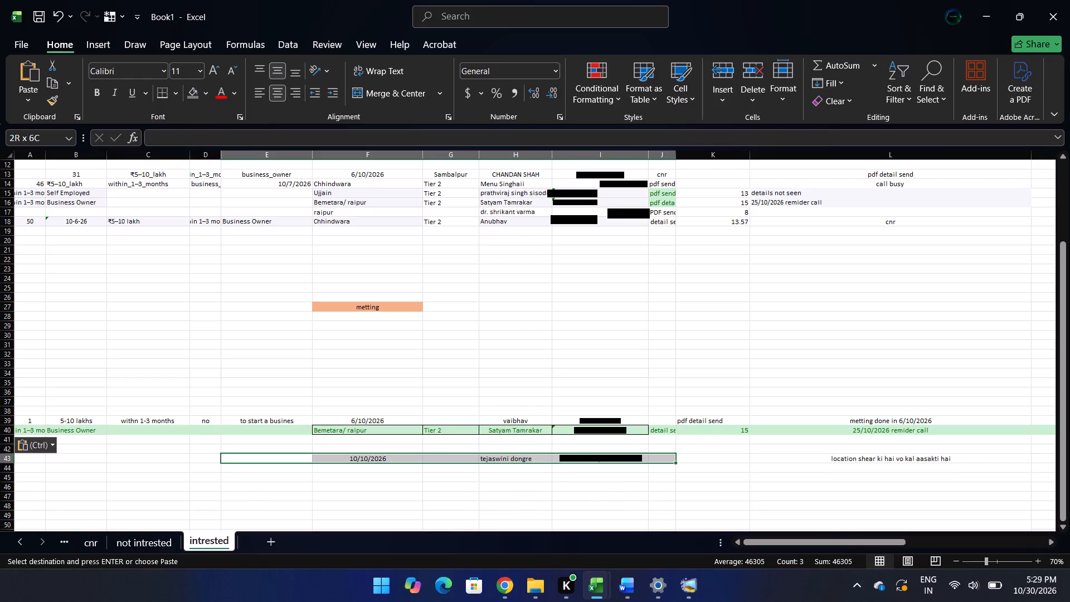
left_click_drag(671, 459, 670, 459)
left_click_drag(636, 453, 629, 442)
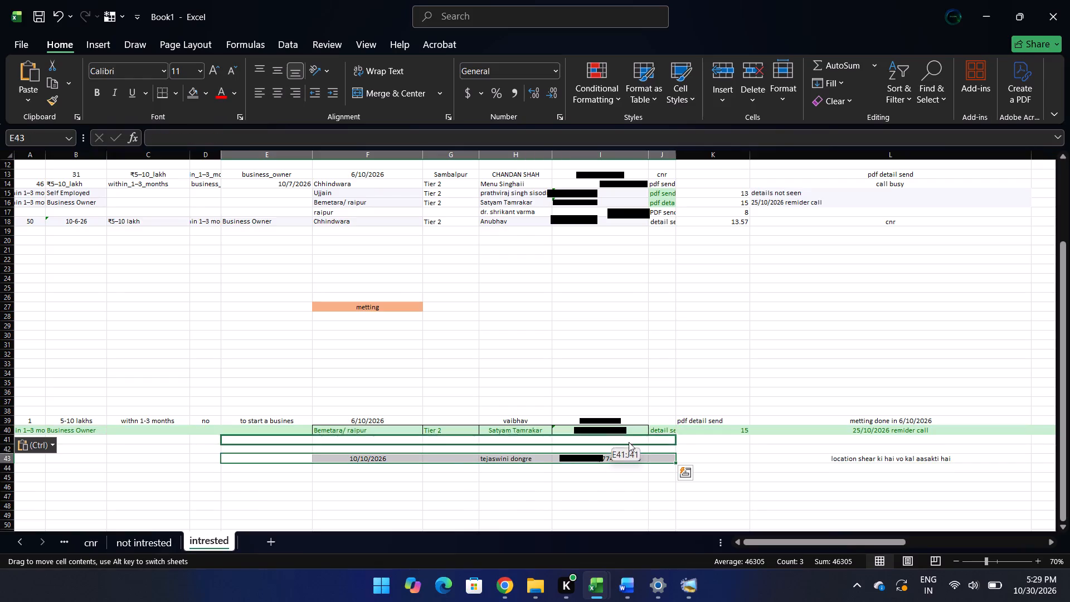
left_click_drag(629, 442, 629, 440)
left_click(814, 489)
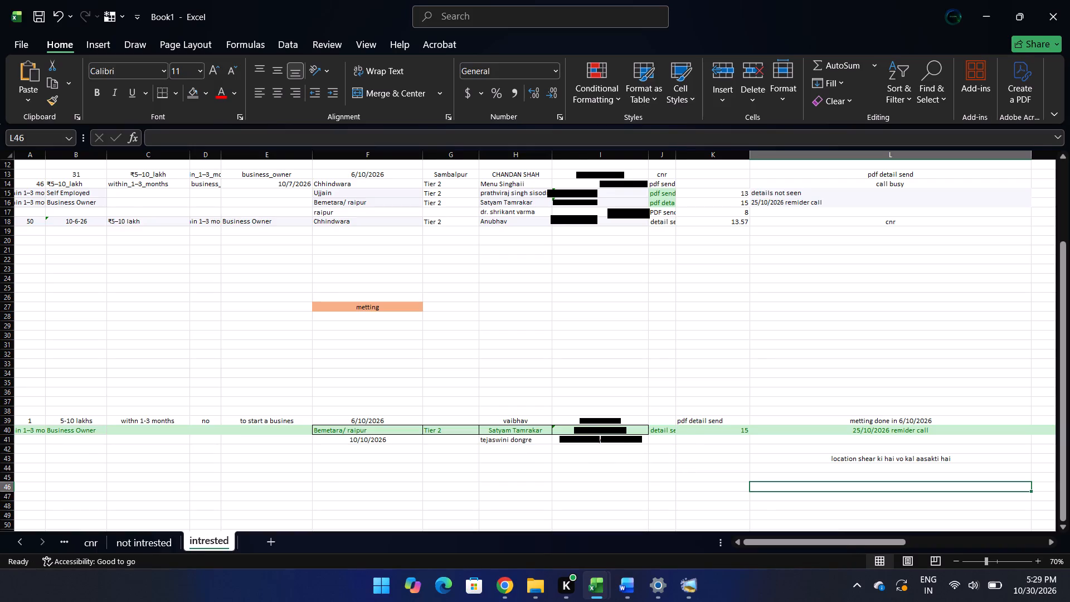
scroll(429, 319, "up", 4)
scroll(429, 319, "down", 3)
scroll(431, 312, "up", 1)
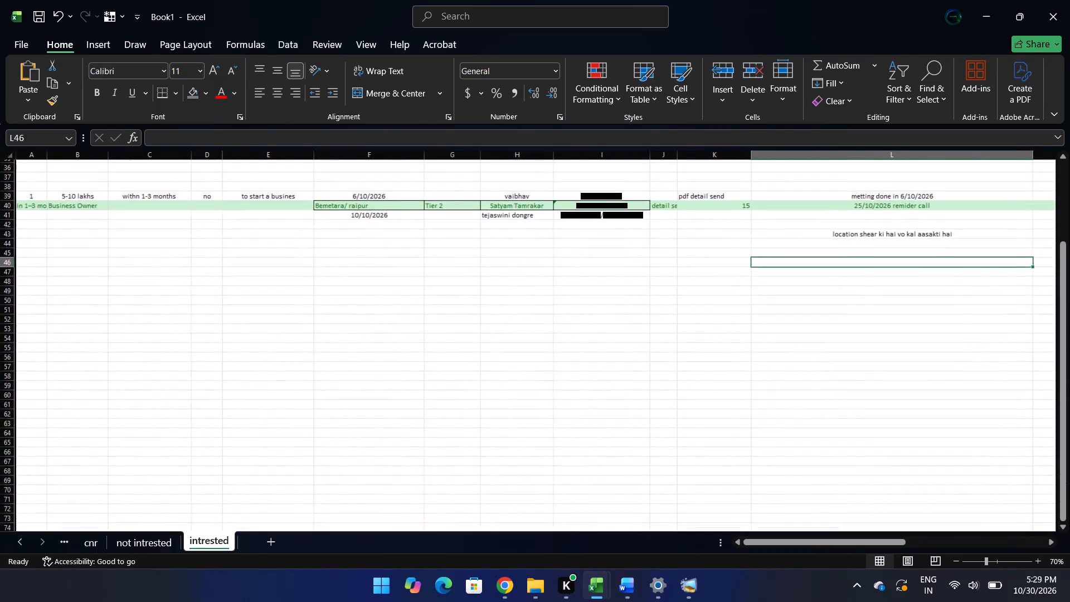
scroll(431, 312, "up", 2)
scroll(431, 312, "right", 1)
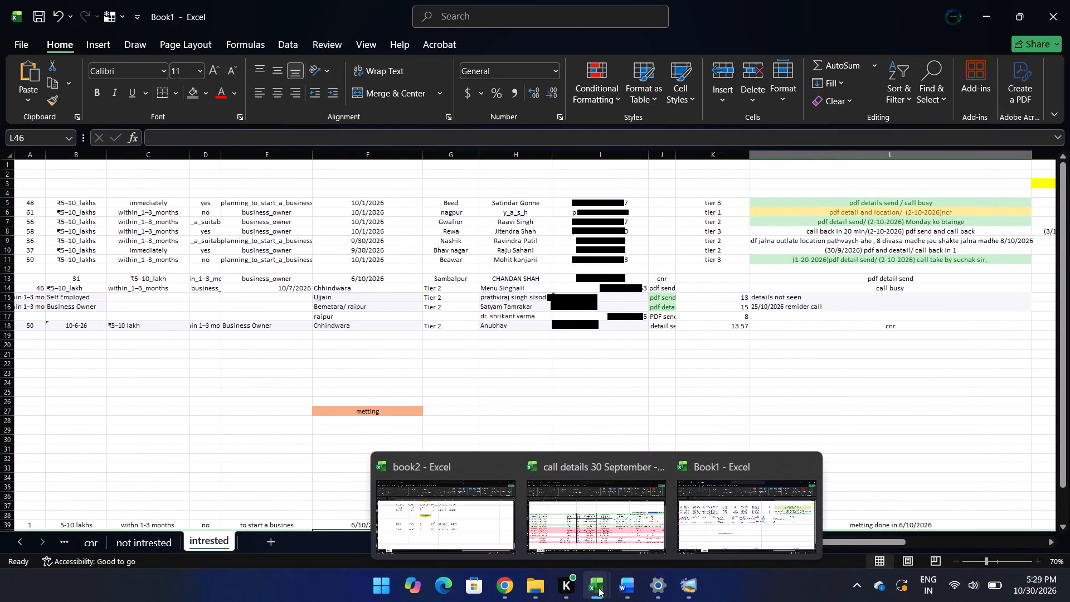
Switch to the call details 30 September workbook and examine its sheets back from 12-10-2026 to 1-10-2026, including 5-10-2026, for leads.
left_click(560, 532)
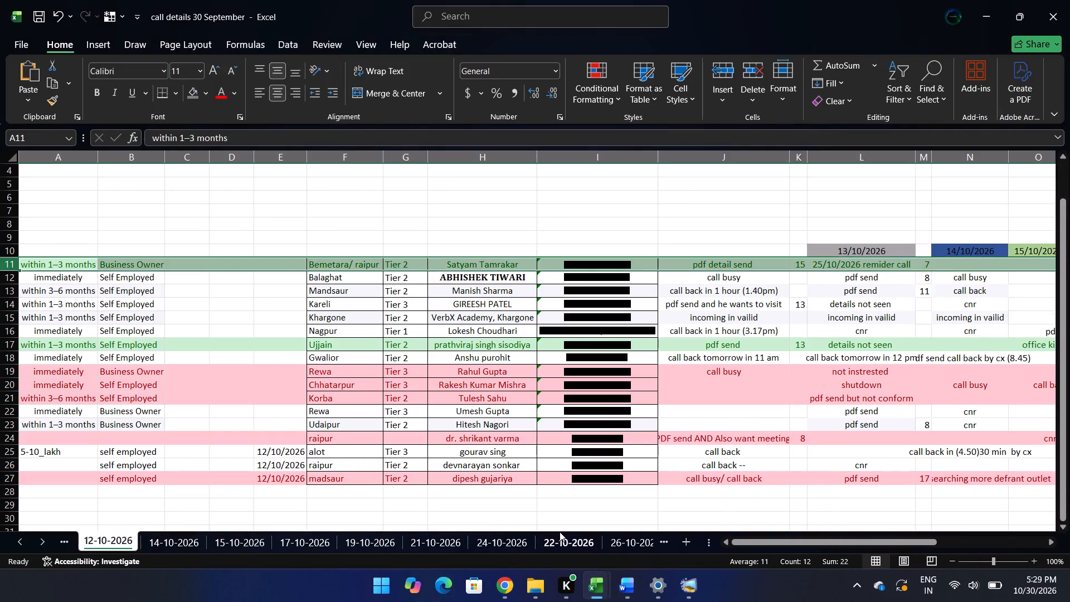
scroll(325, 512, "right", 1)
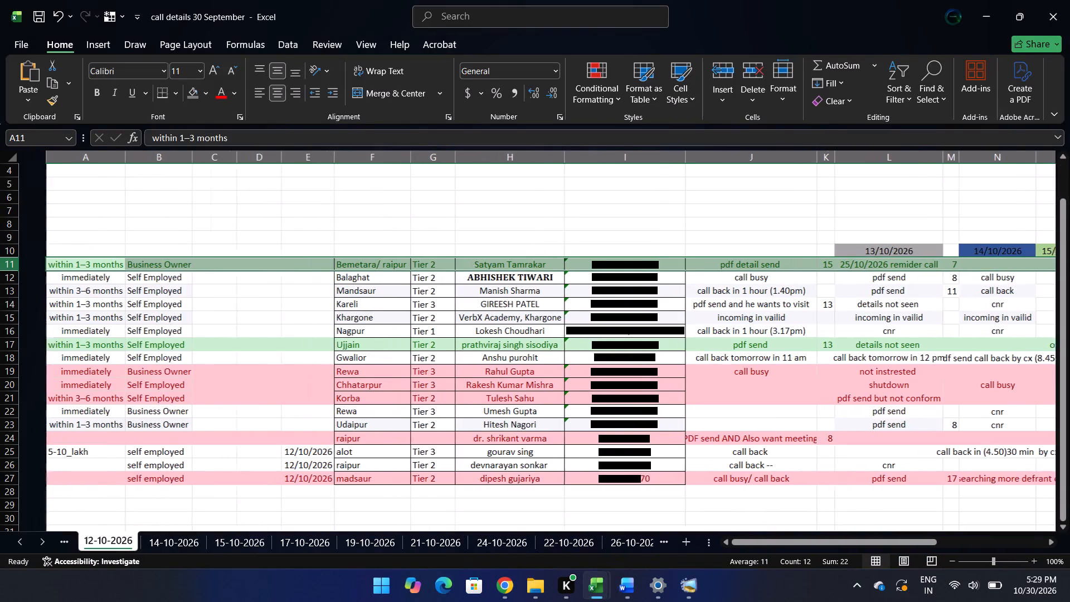
scroll(325, 512, "right", 1)
triple_click(62, 545)
triple_click(62, 545)
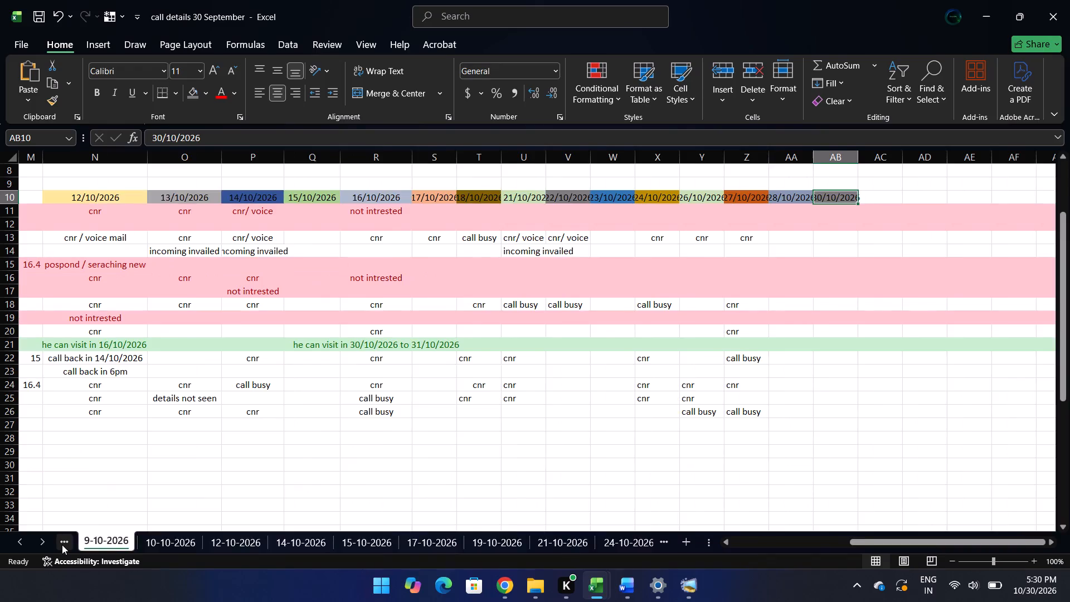
triple_click(62, 545)
triple_click(62, 545)
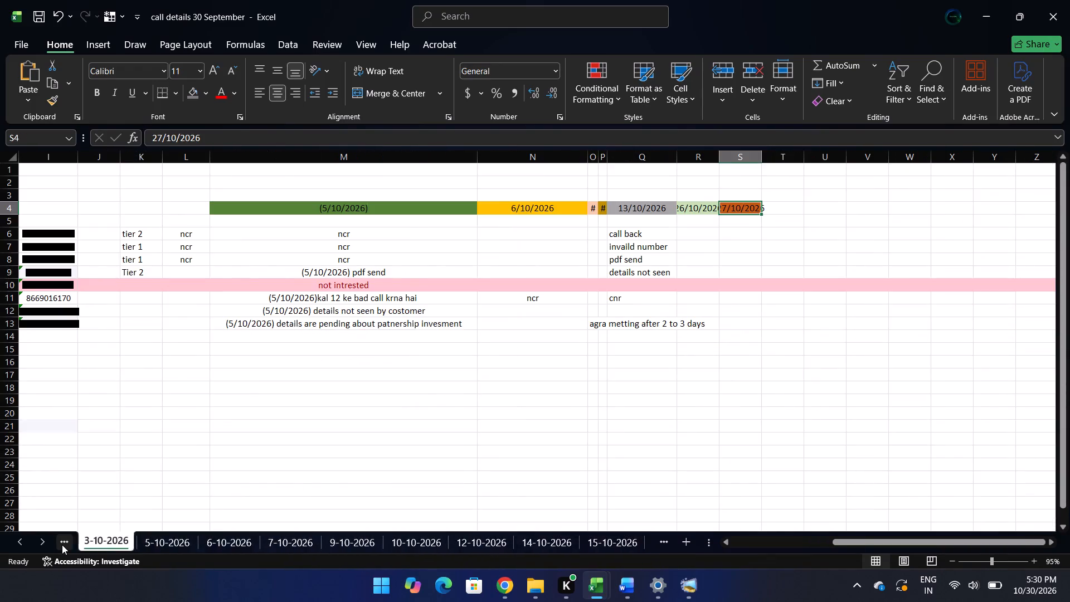
left_click(62, 545)
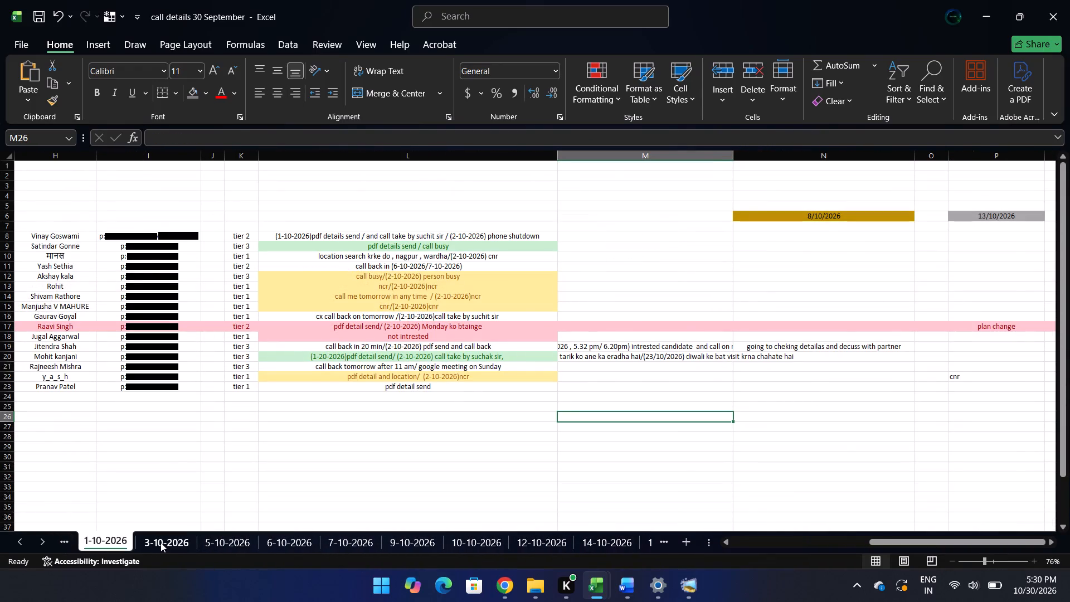
left_click(160, 542)
left_click(212, 543)
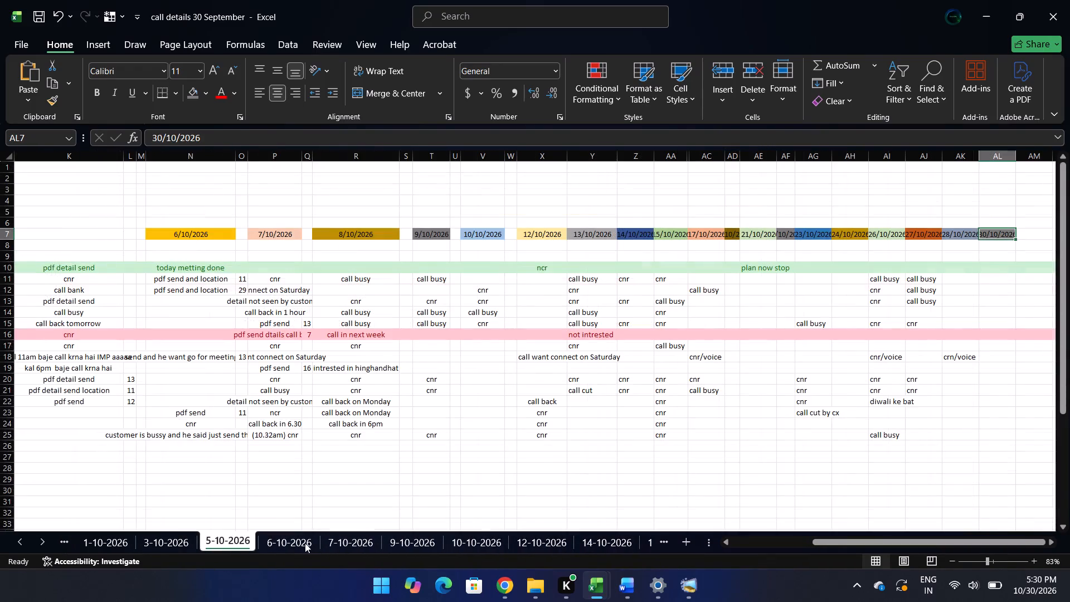
scroll(389, 391, "right", 1)
scroll(304, 545, "right", 1)
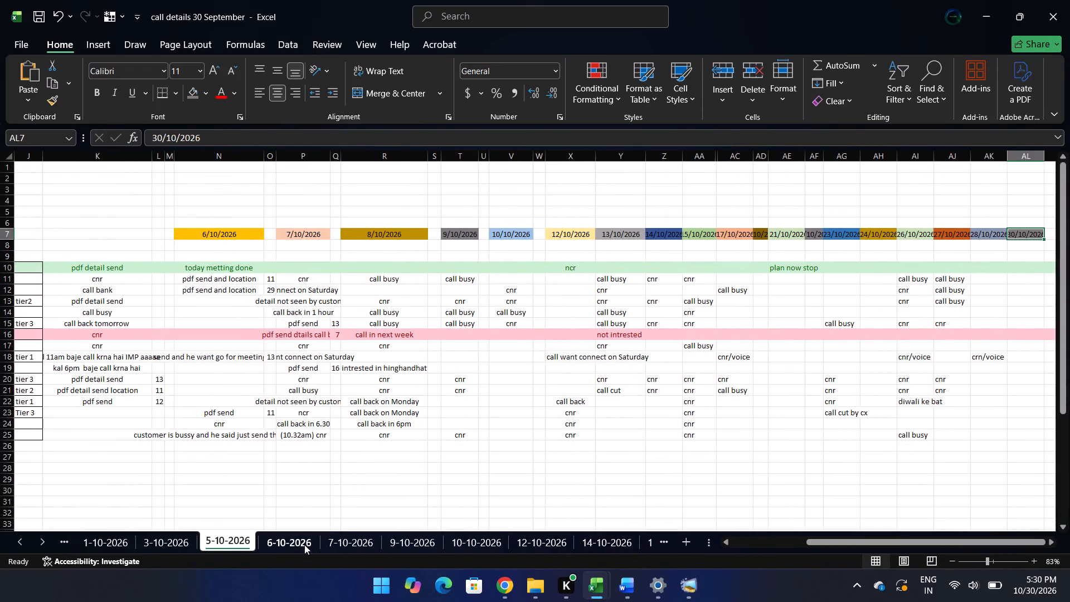
scroll(304, 545, "right", 1)
scroll(304, 545, "left", 2)
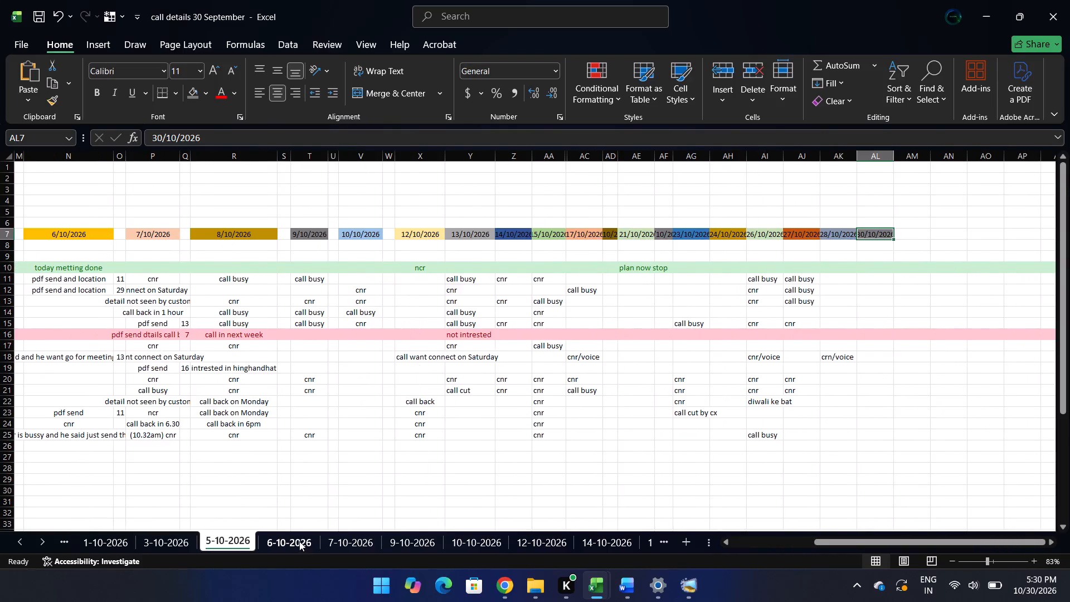
Examine the 6-10-2026 sheet's lead details and dated call notes for interested or meeting leads.
left_click(299, 541)
scroll(376, 489, "right", 1)
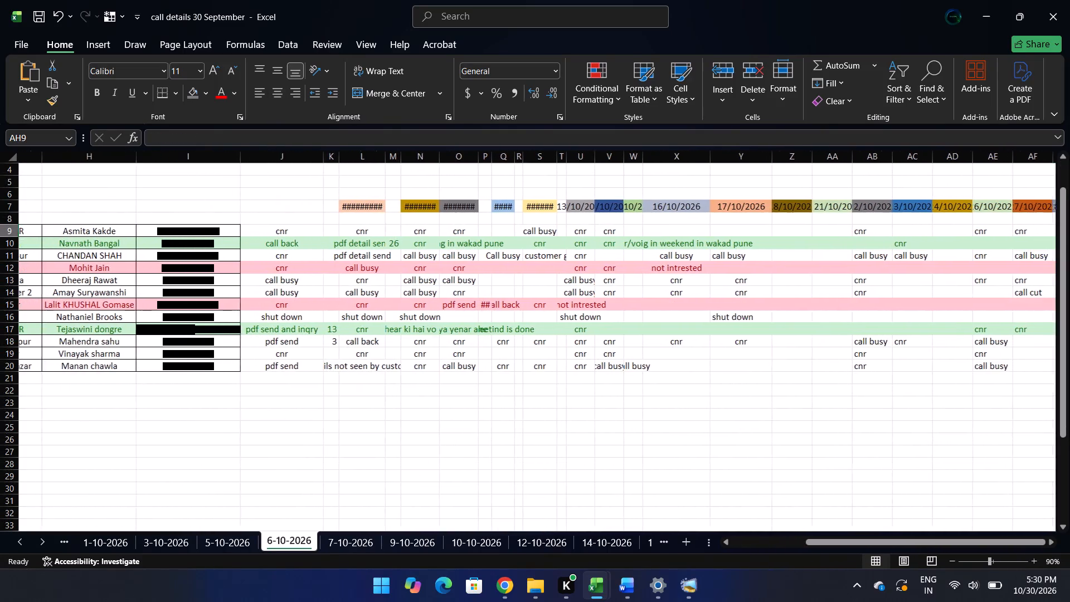
scroll(376, 489, "right", 3)
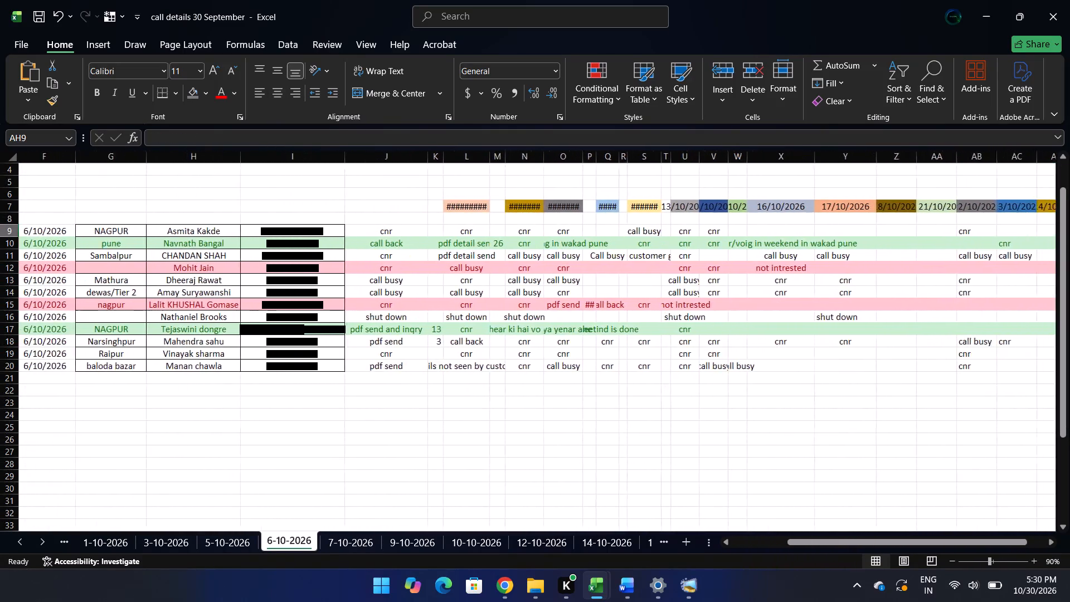
scroll(376, 489, "right", 2)
scroll(376, 489, "left", 1)
scroll(376, 489, "right", 2)
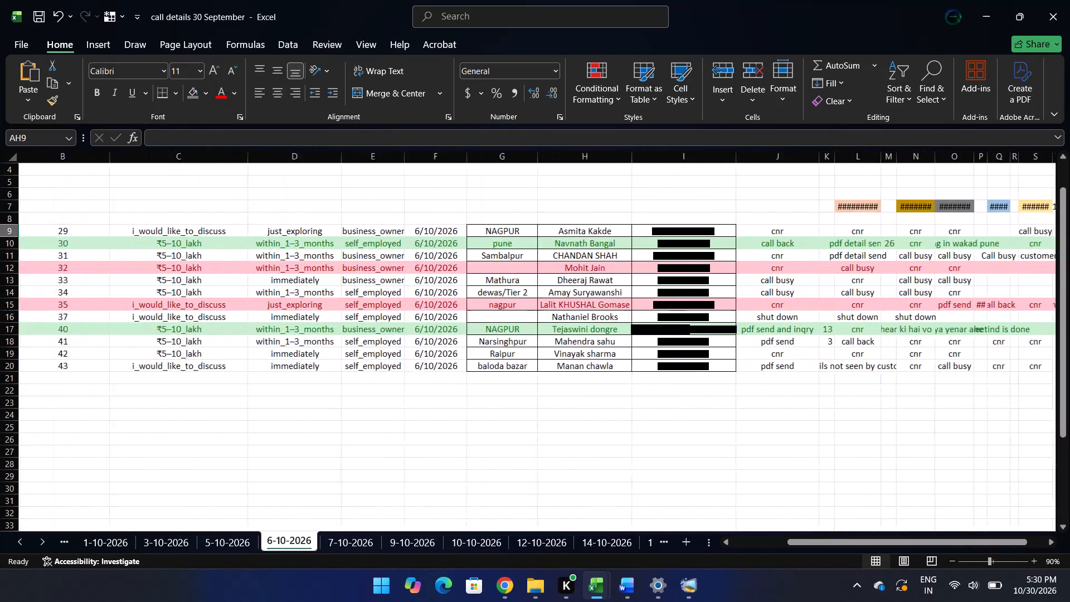
scroll(376, 489, "right", 1)
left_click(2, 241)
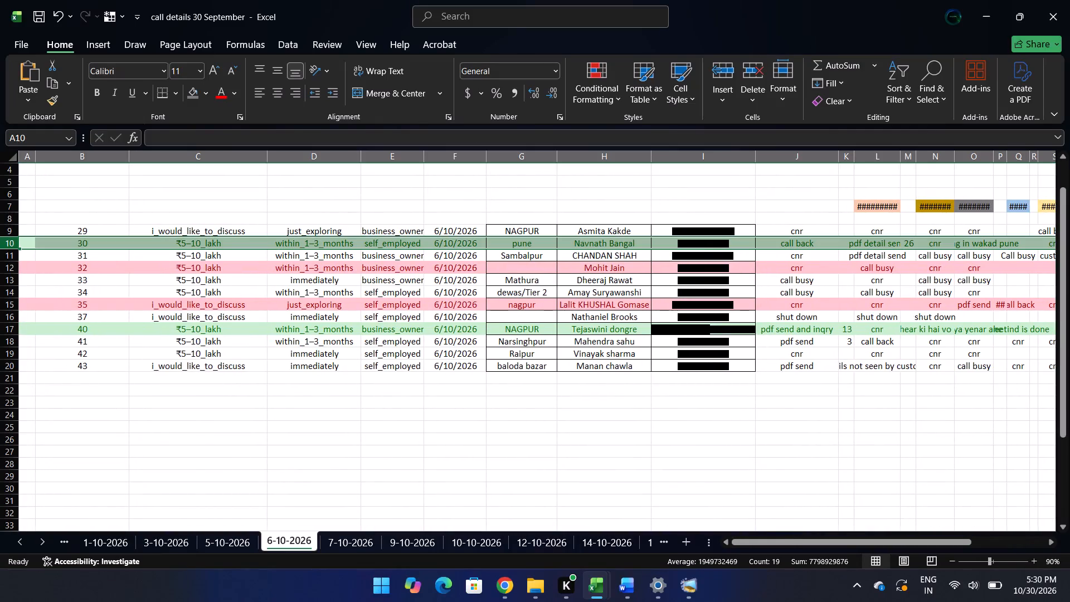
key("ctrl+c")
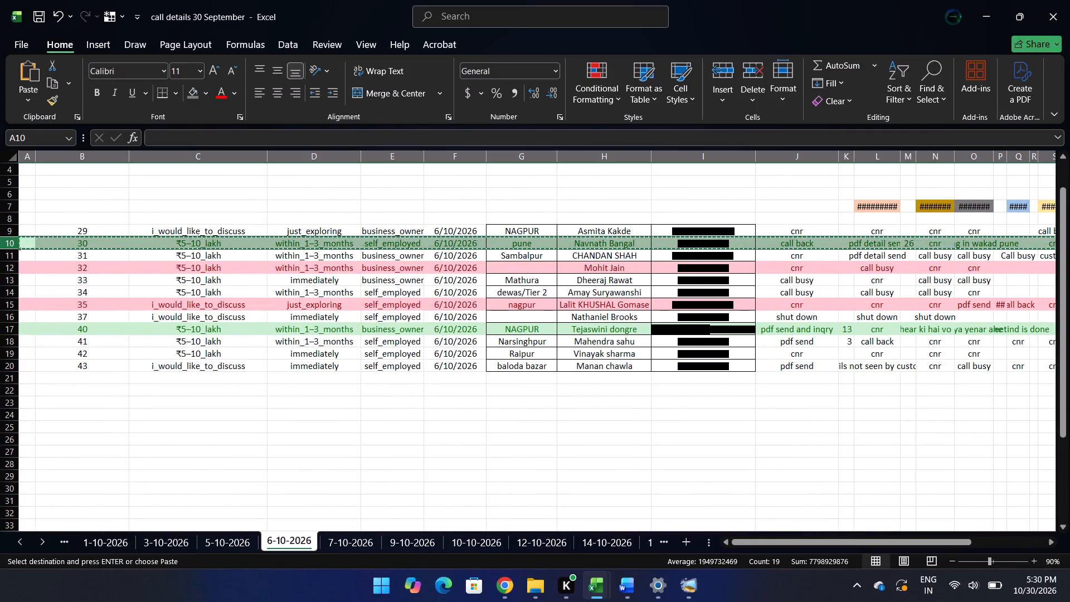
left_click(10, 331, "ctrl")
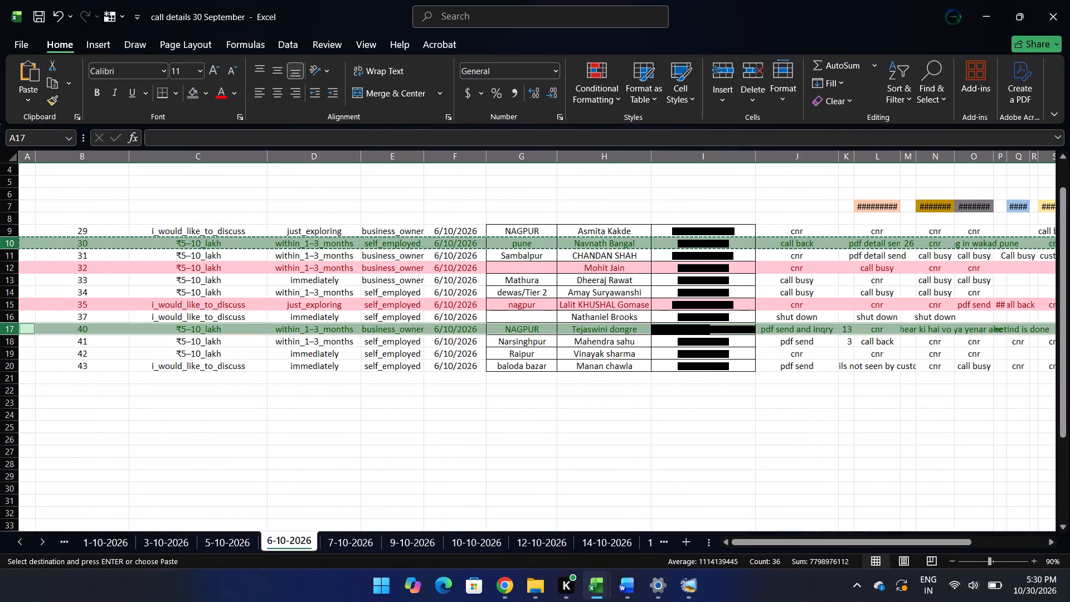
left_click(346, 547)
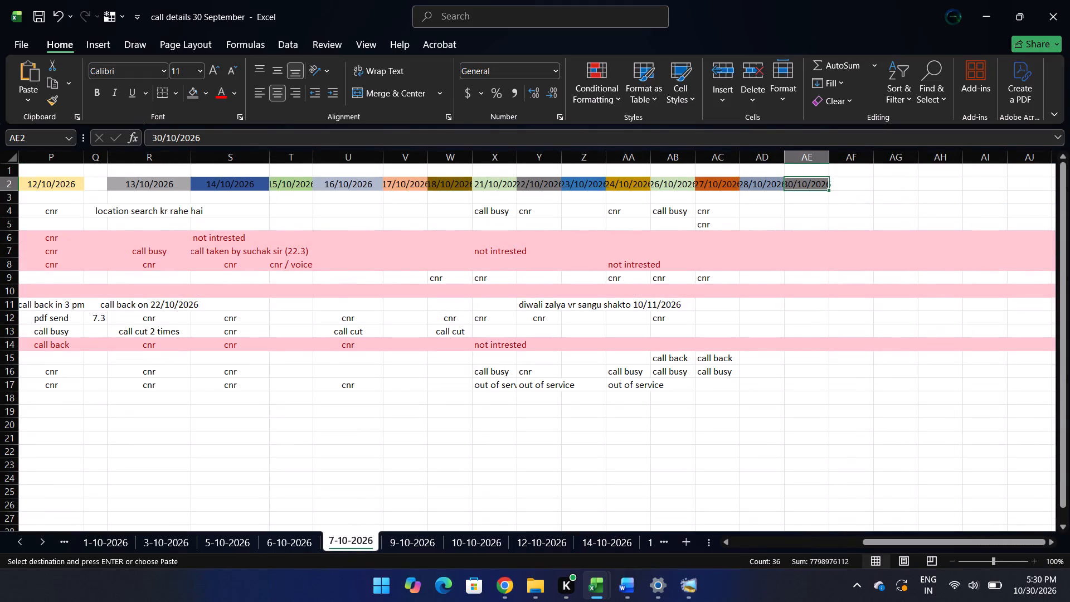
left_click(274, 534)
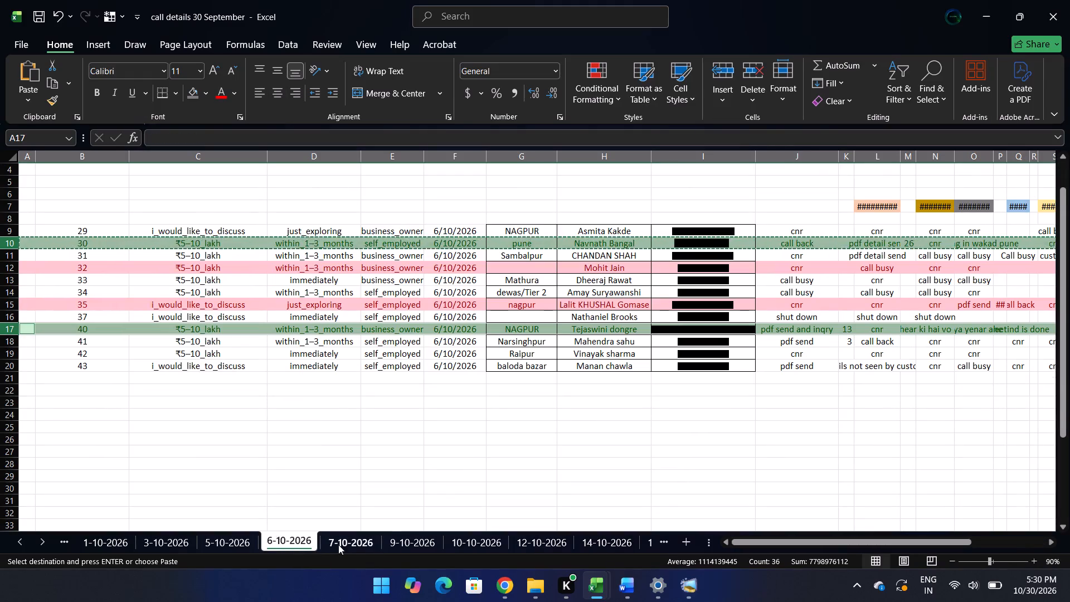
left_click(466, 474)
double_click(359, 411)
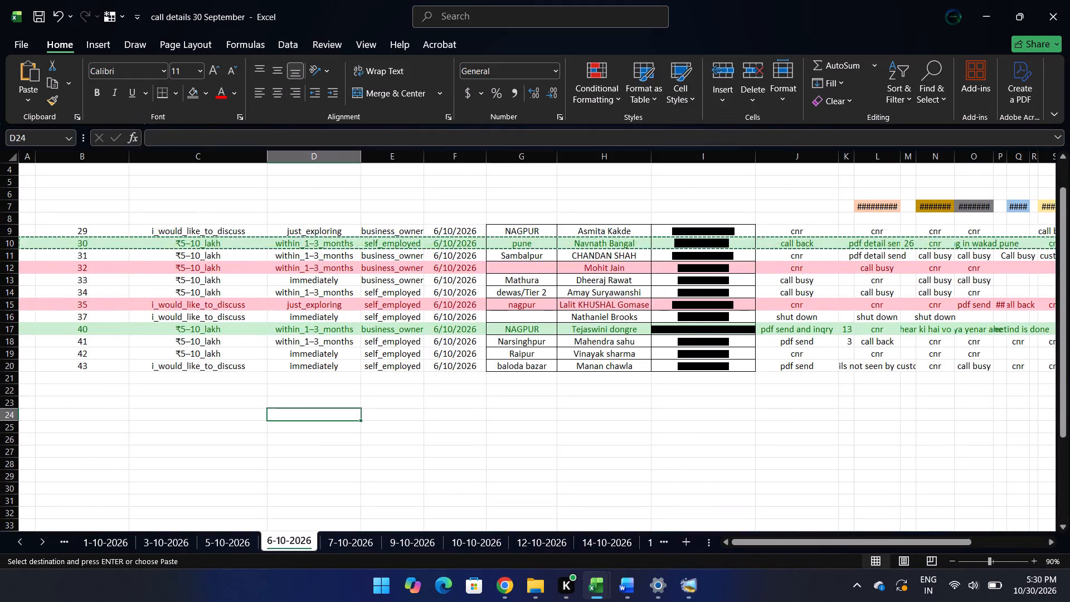
Select the green pune and NAGPUR lead rows, 10 and 17, together on the 6-10-2026 sheet.
left_click(14, 243, "ctrl")
left_click(7, 328, "ctrl")
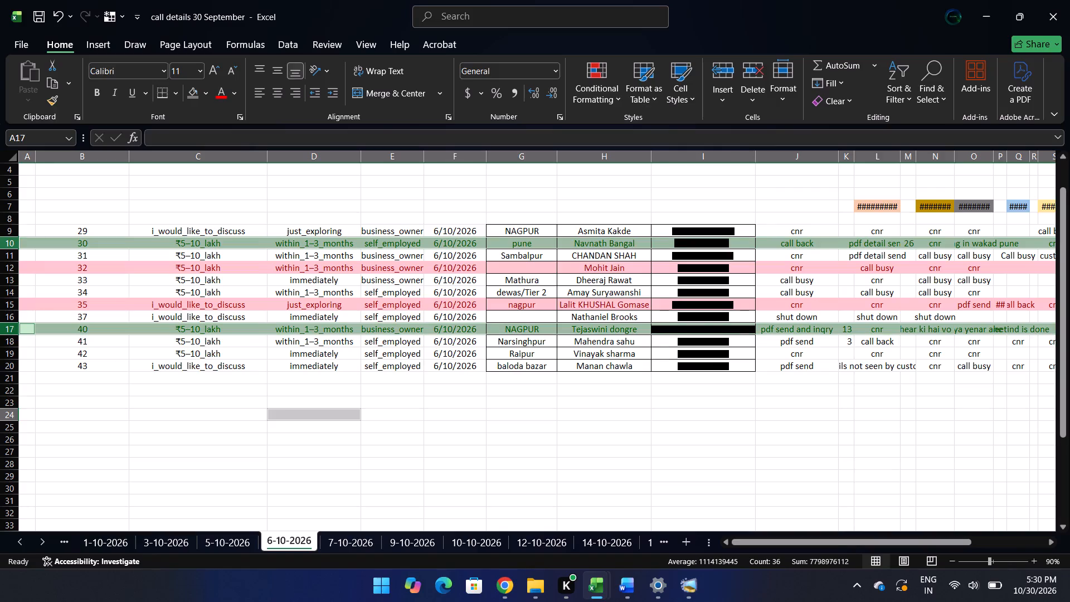
Select the green Chhindwara lead in row 21 of the 9-10-2026 sheet and check its call notes.
left_click(354, 541)
left_click(410, 546)
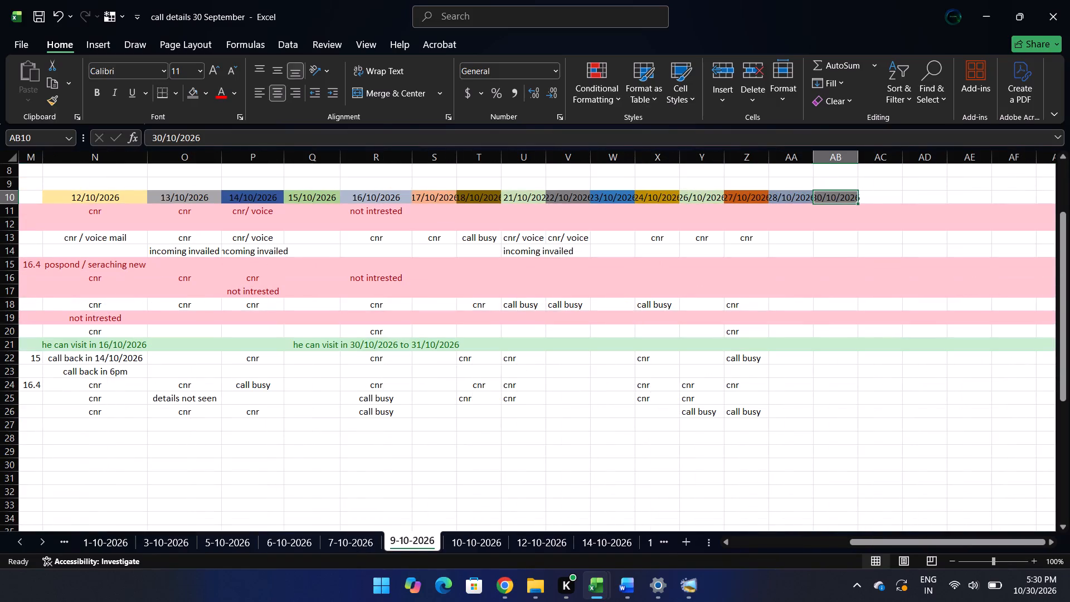
scroll(40, 351, "right", 4)
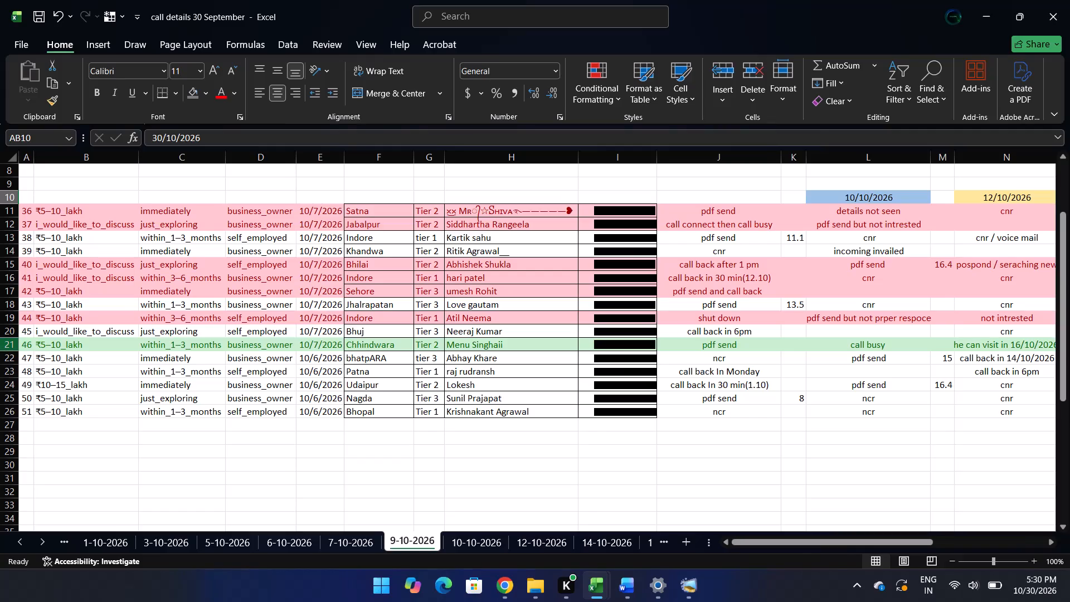
left_click(6, 345, "ctrl")
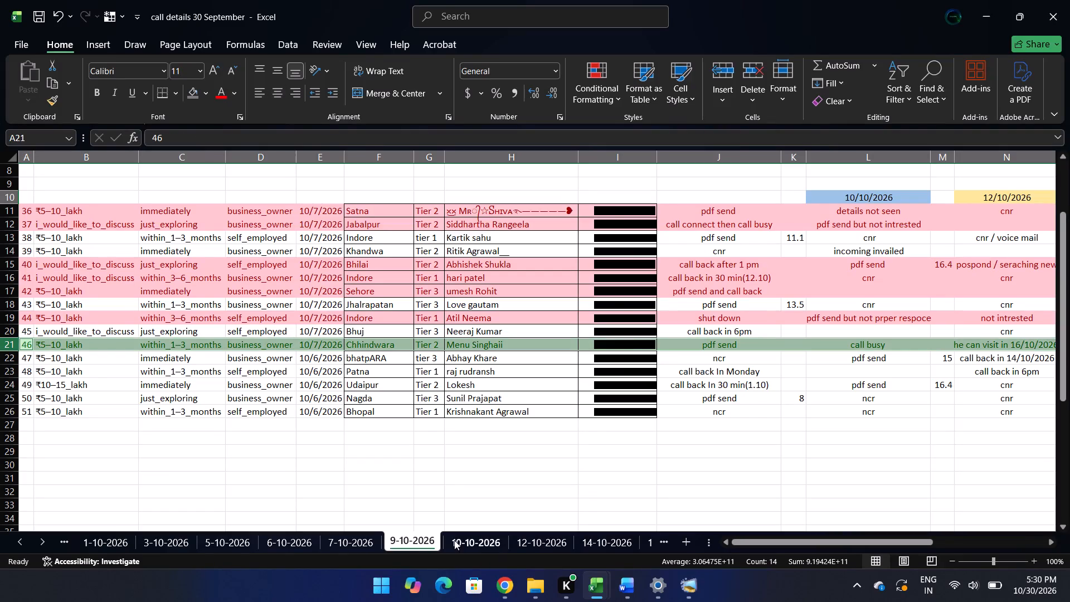
scroll(454, 540, "left", 2)
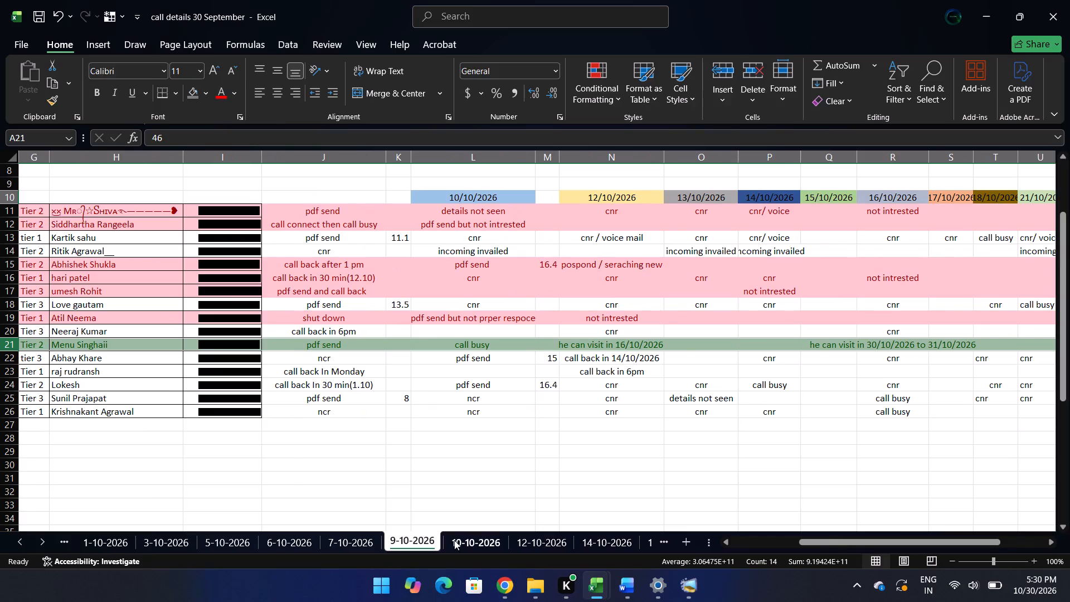
Select the green Bemetara/ raipur and Ujjain lead rows, 11 and 17, together on the 12-10-2026 sheet and check their call notes.
left_click(455, 540)
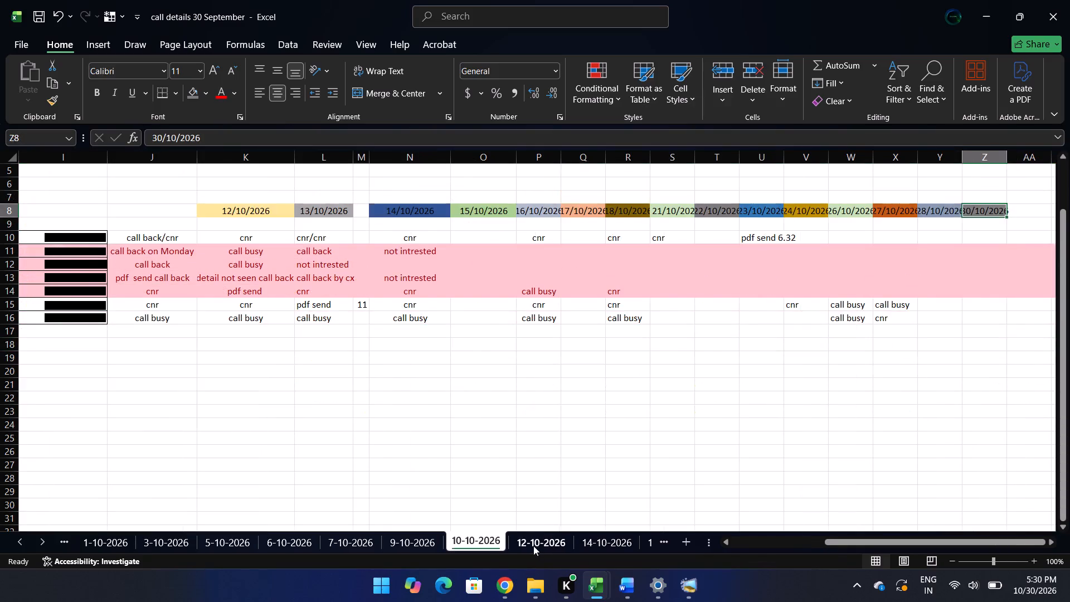
left_click(533, 545)
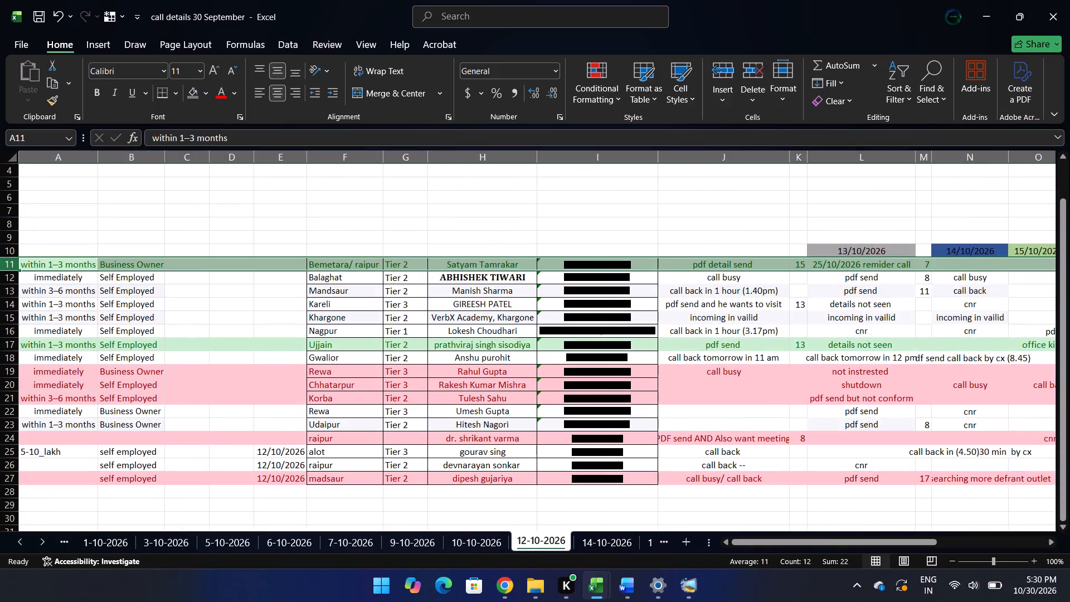
left_click(8, 264, "ctrl")
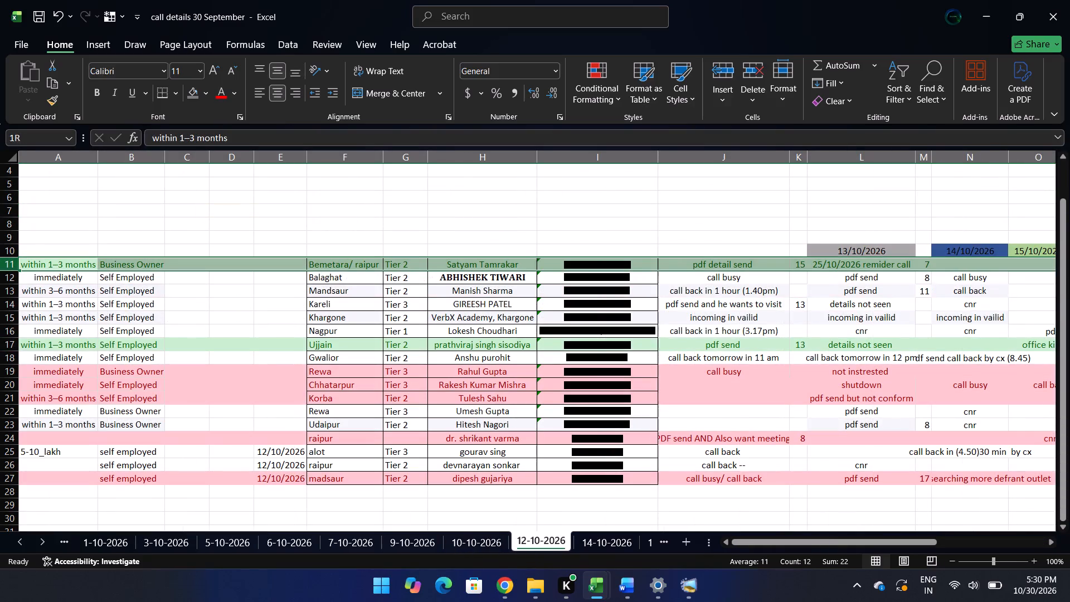
left_click(8, 264, "ctrl")
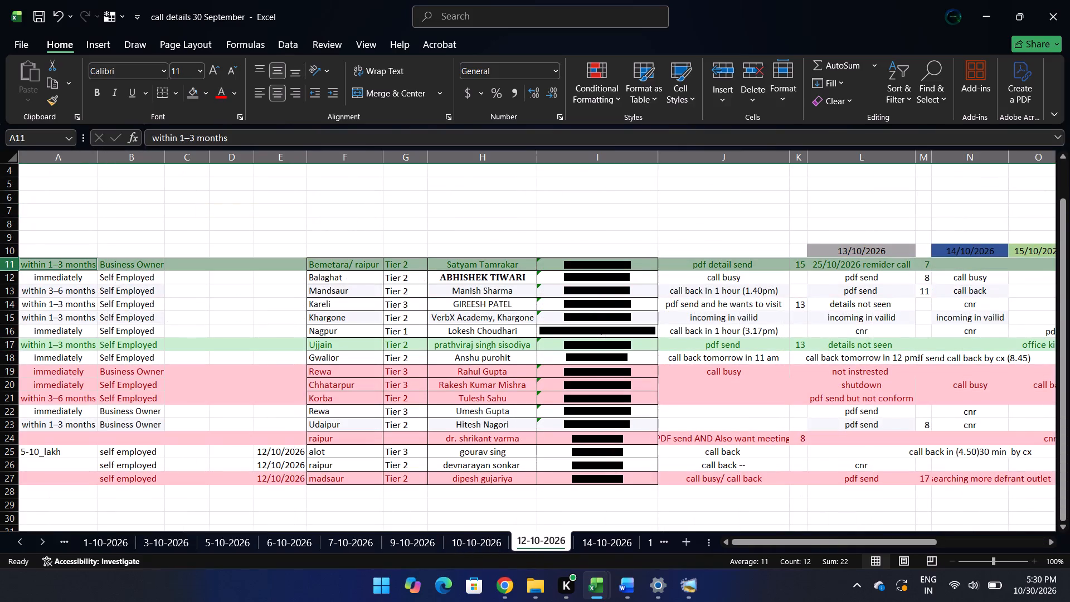
left_click(274, 544)
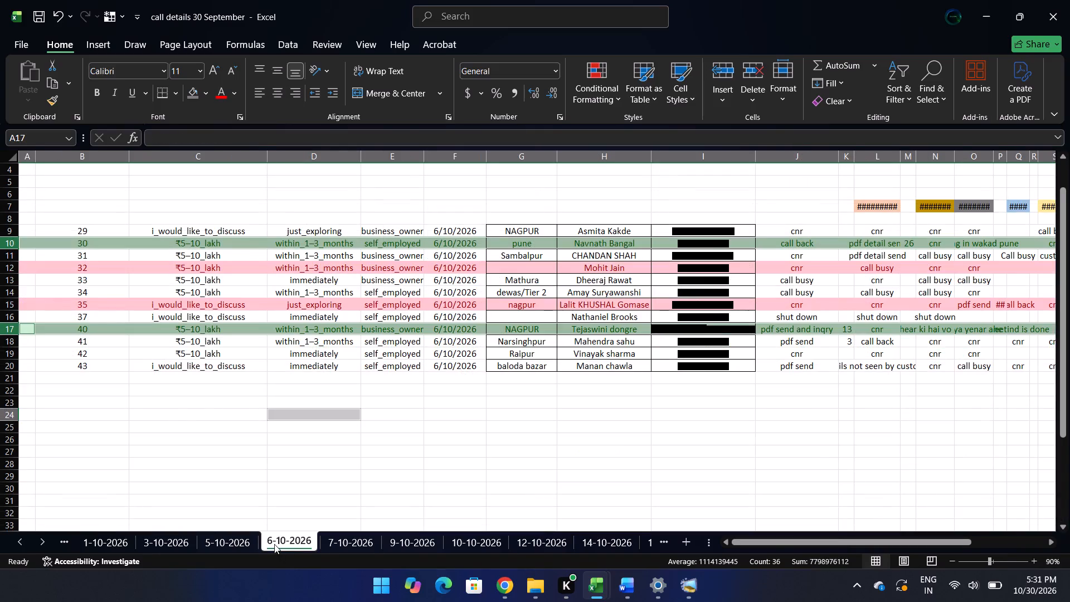
left_click(489, 540)
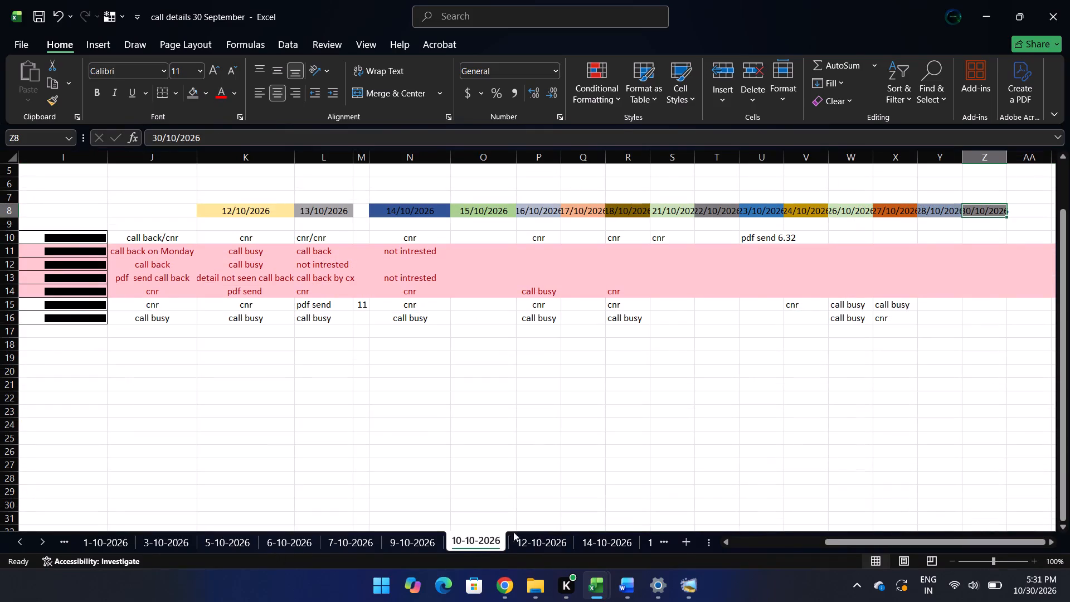
left_click(531, 540)
left_click(10, 343, "ctrl")
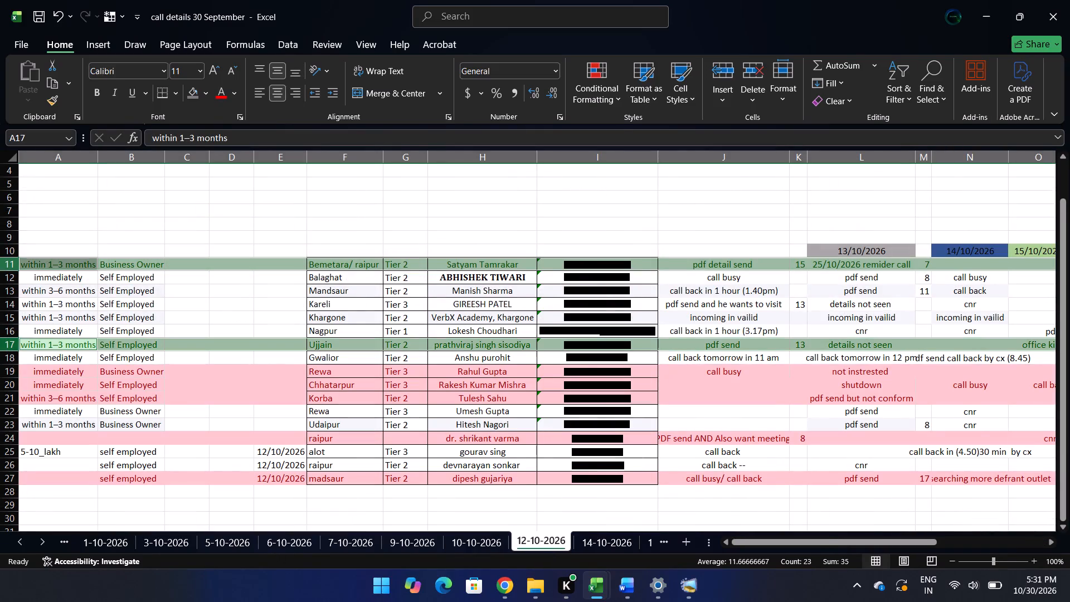
scroll(181, 321, "down", 1)
scroll(181, 321, "right", 1)
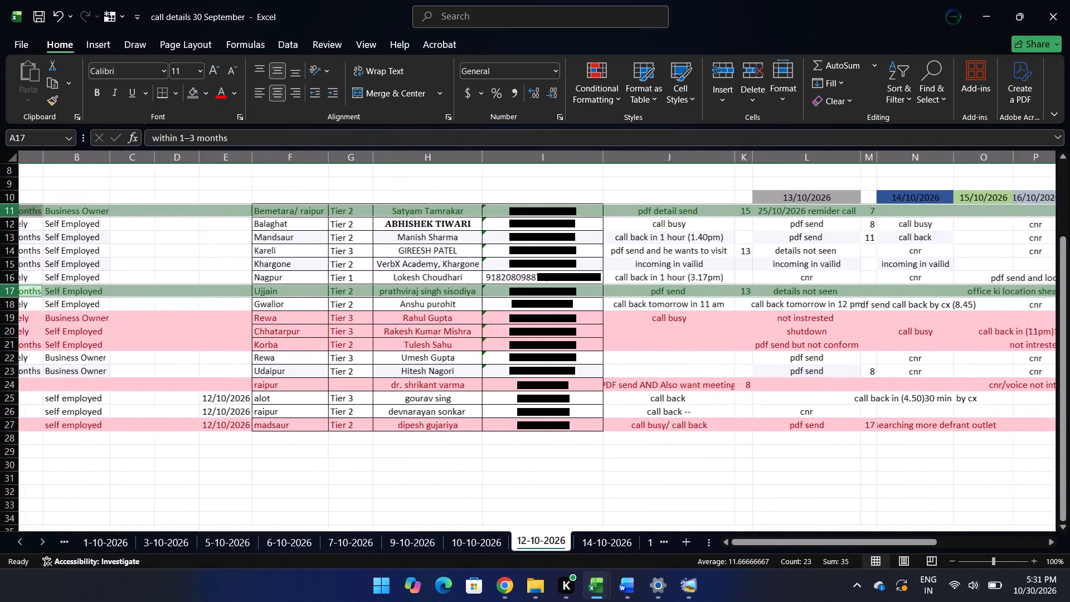
scroll(181, 321, "right", 2)
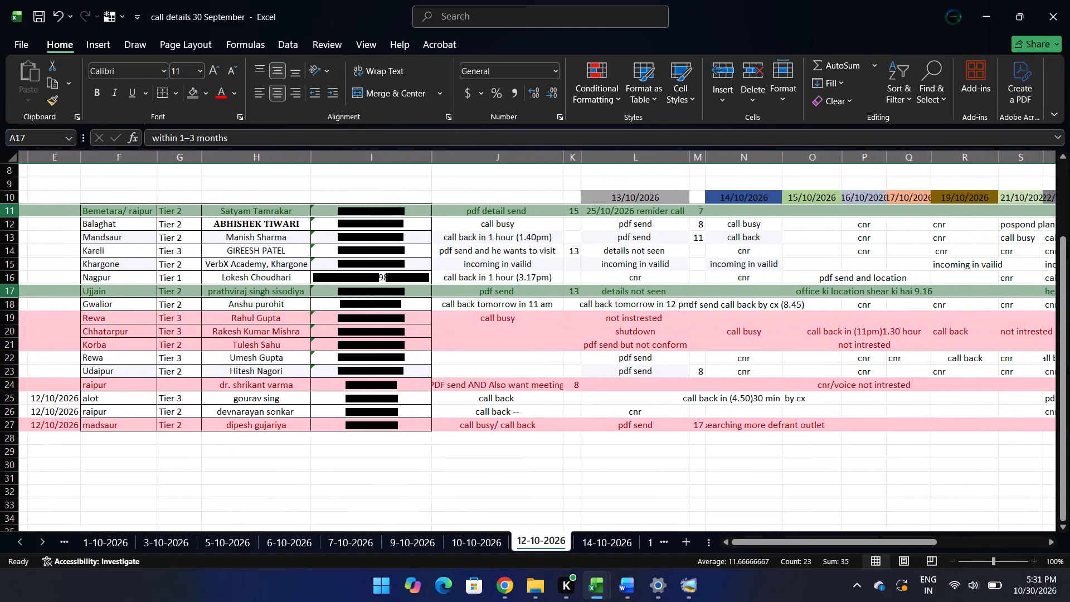
scroll(181, 321, "right", 1)
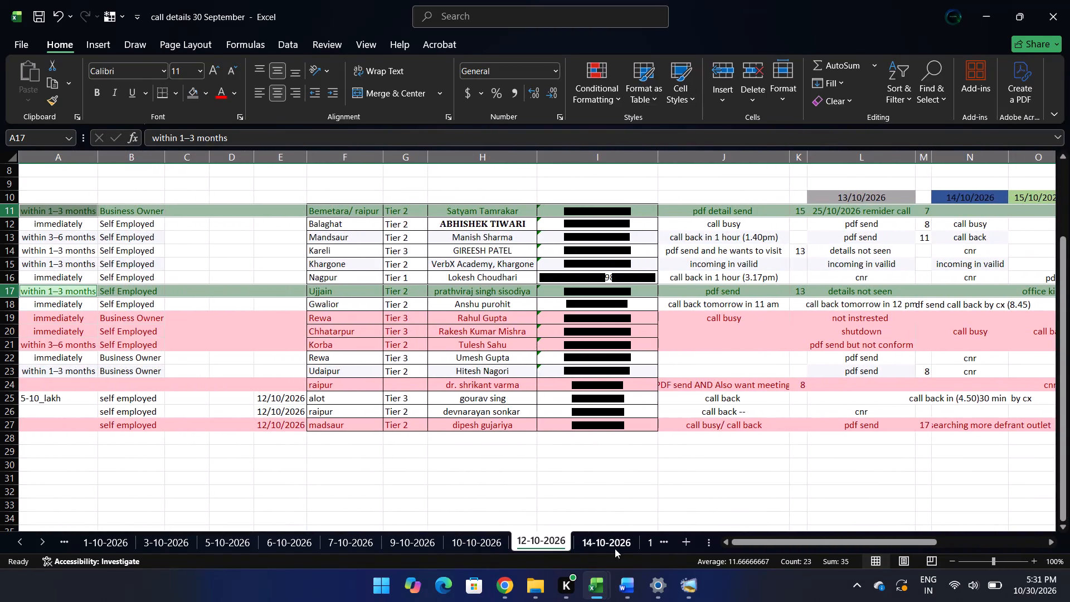
Select the two green lead rows, 5 and 17, together on the 15-10-2026 sheet.
left_click(615, 546)
left_click(648, 545)
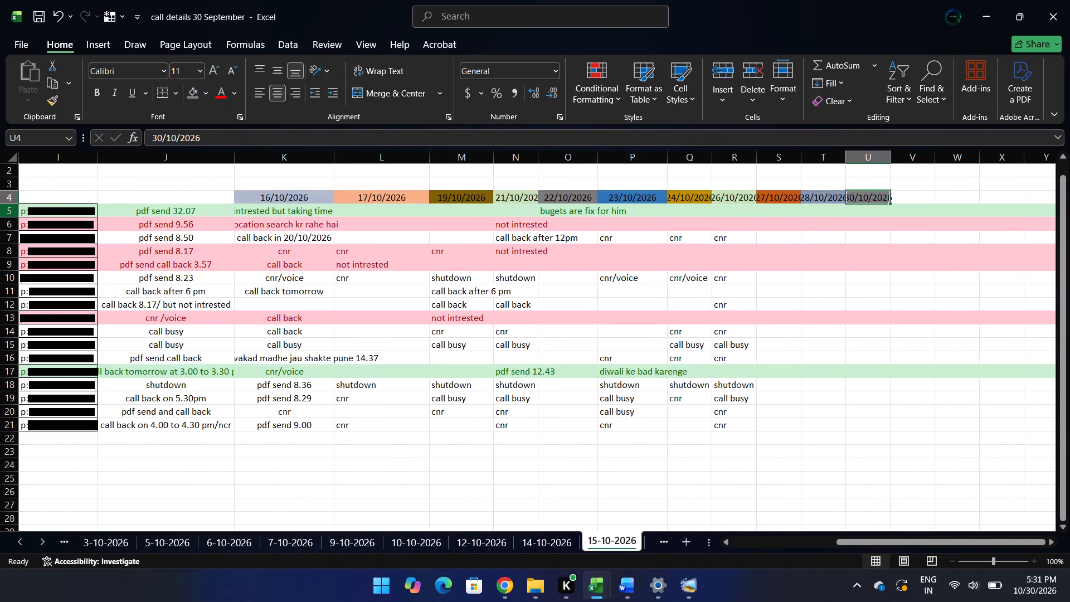
left_click(5, 210, "ctrl")
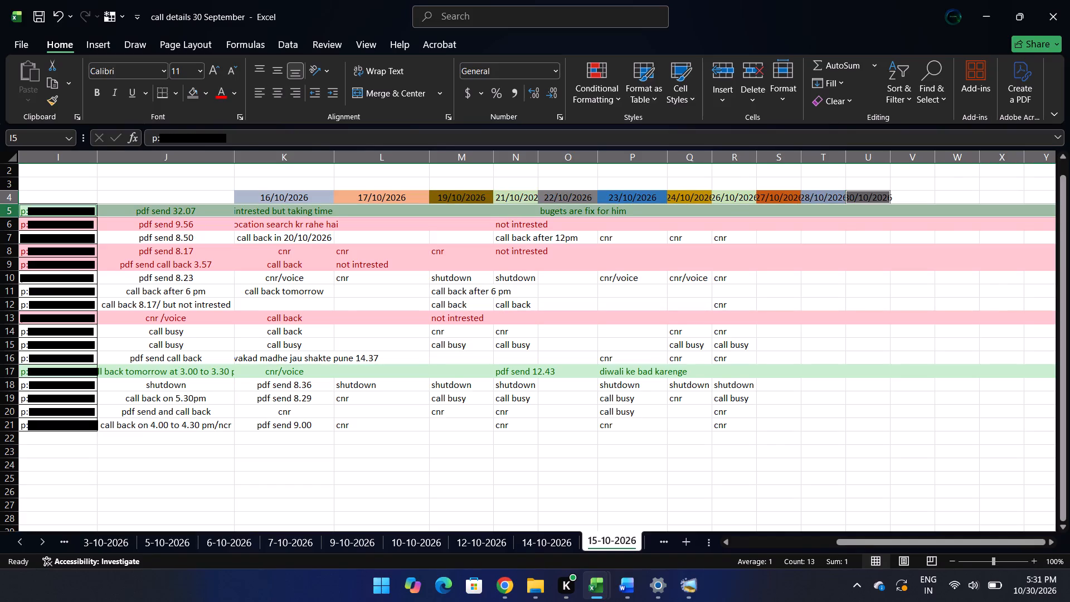
left_click(10, 372, "ctrl")
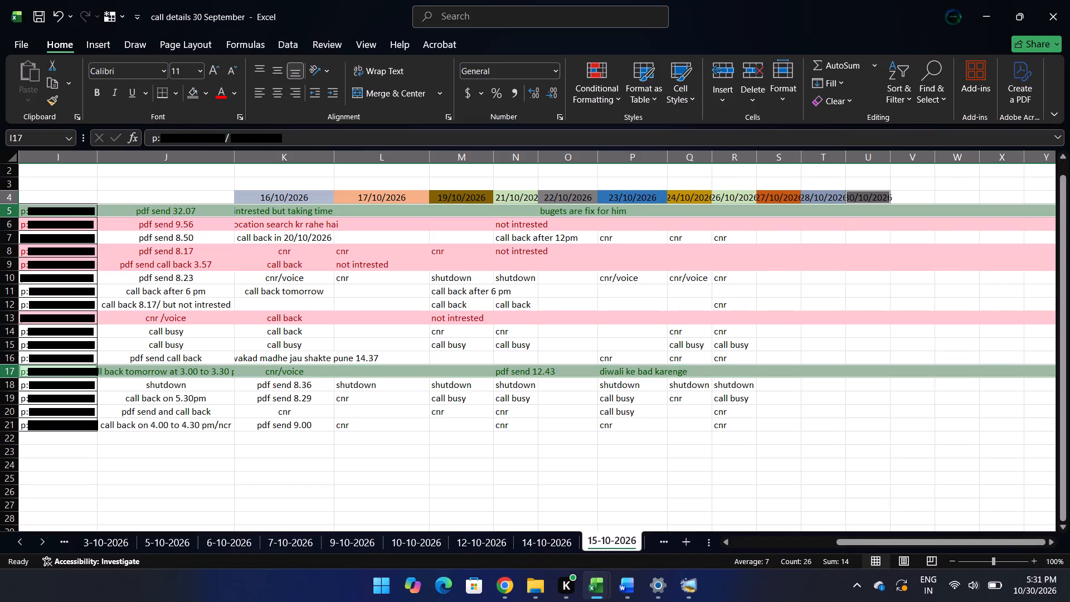
Select the whole sidhi lead row, row 8, on the 17-10-2026 sheet.
left_click(668, 542)
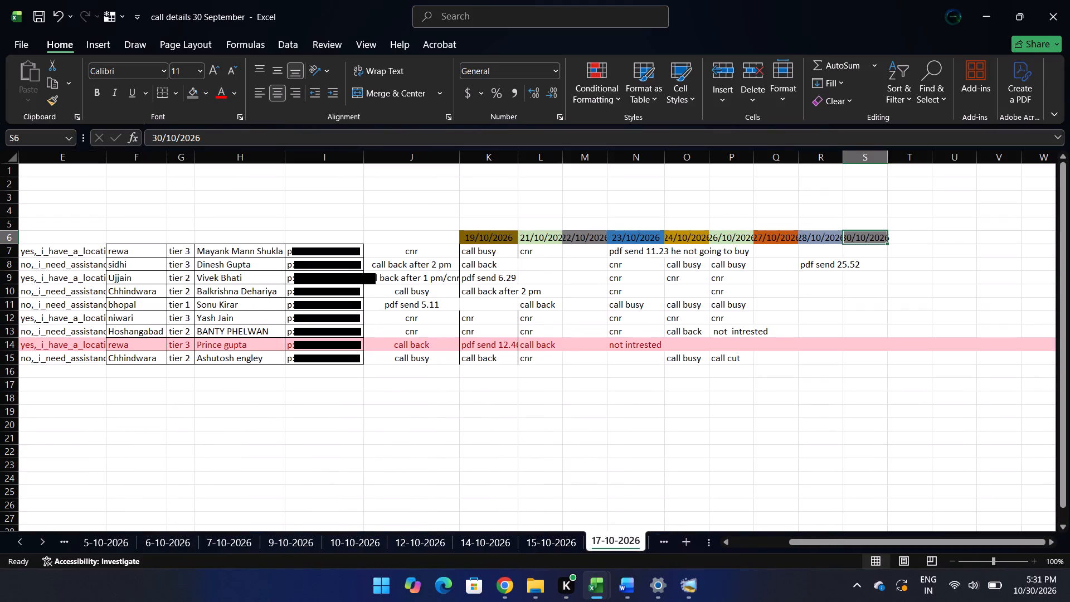
left_click(10, 266, "ctrl")
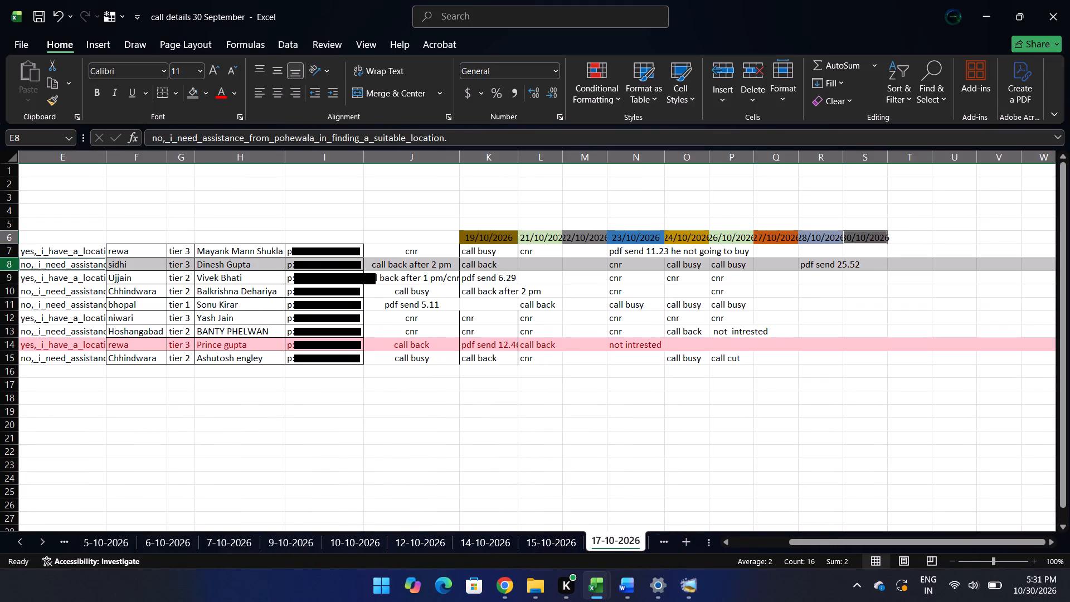
Select the green bhopal and Azamgarh lead rows, 10 and 11, together on the 19-10-2026 sheet.
left_click(667, 540)
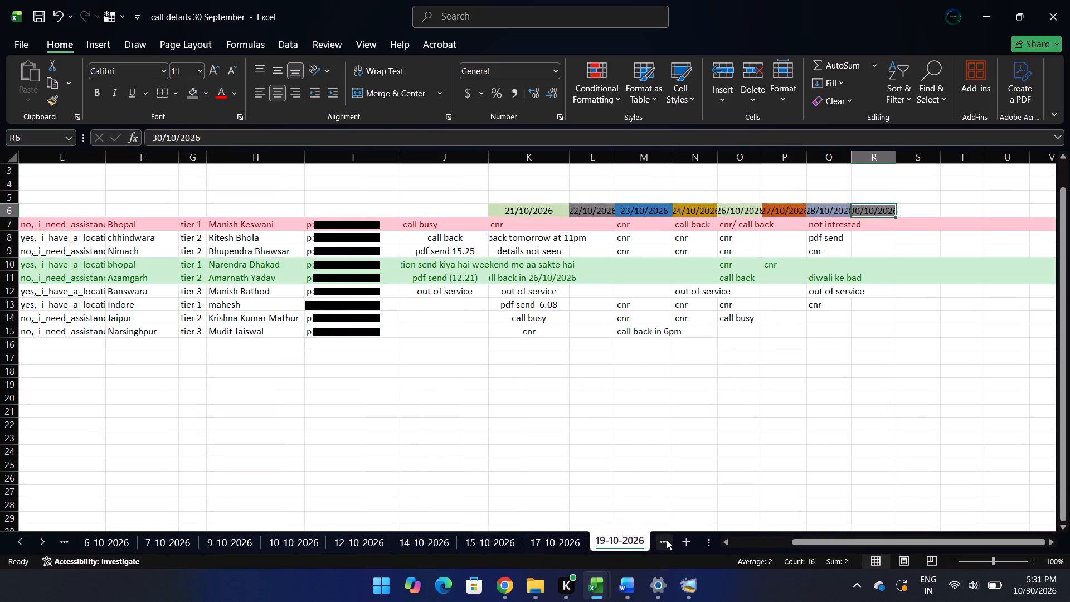
left_click(13, 267, "ctrl")
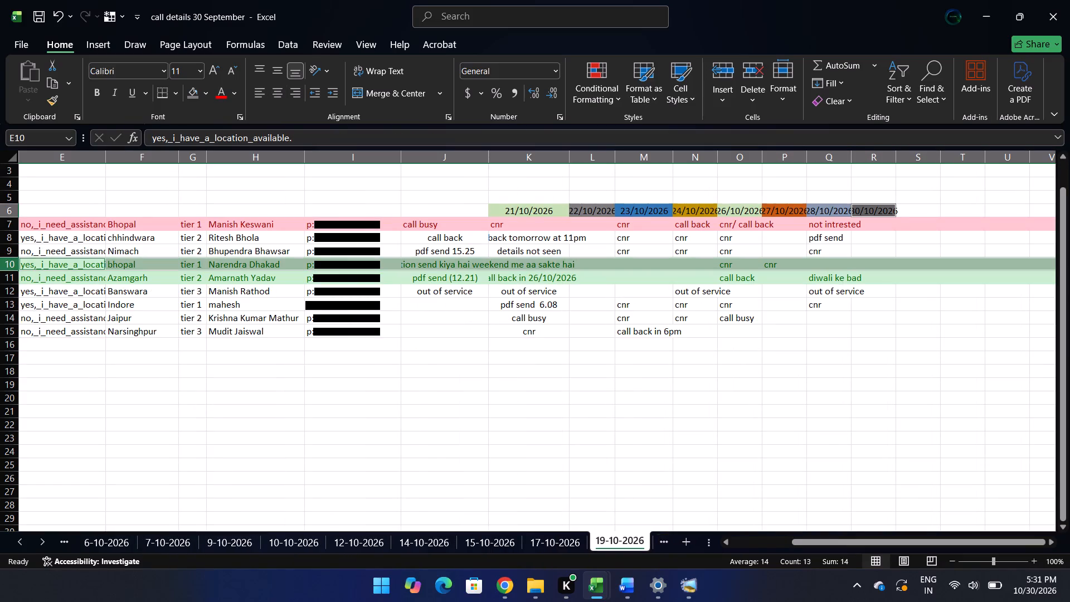
left_click(8, 284, "ctrl")
left_click(6, 278, "ctrl")
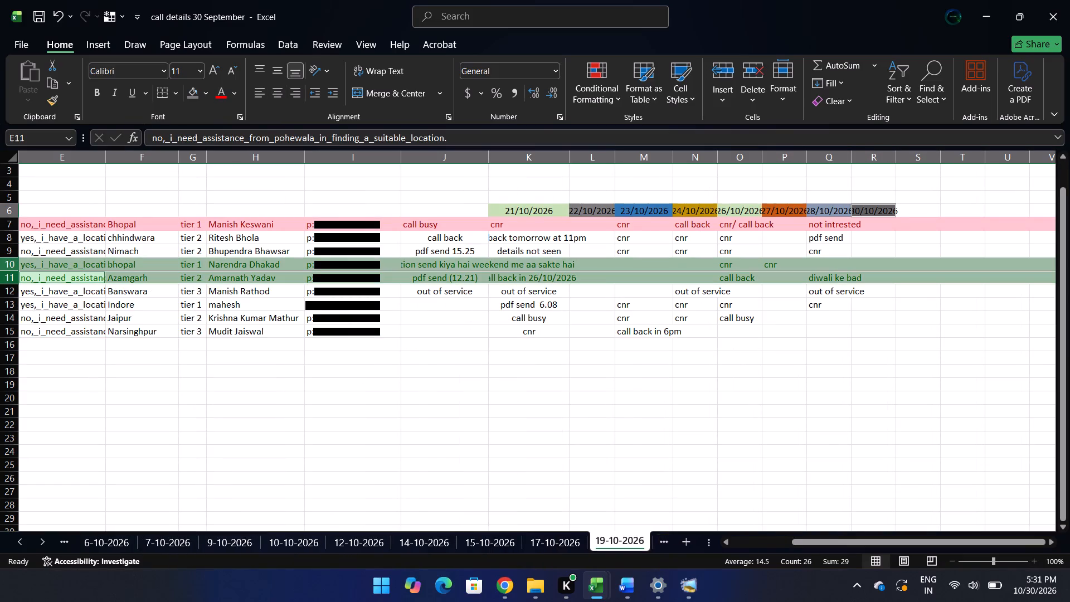
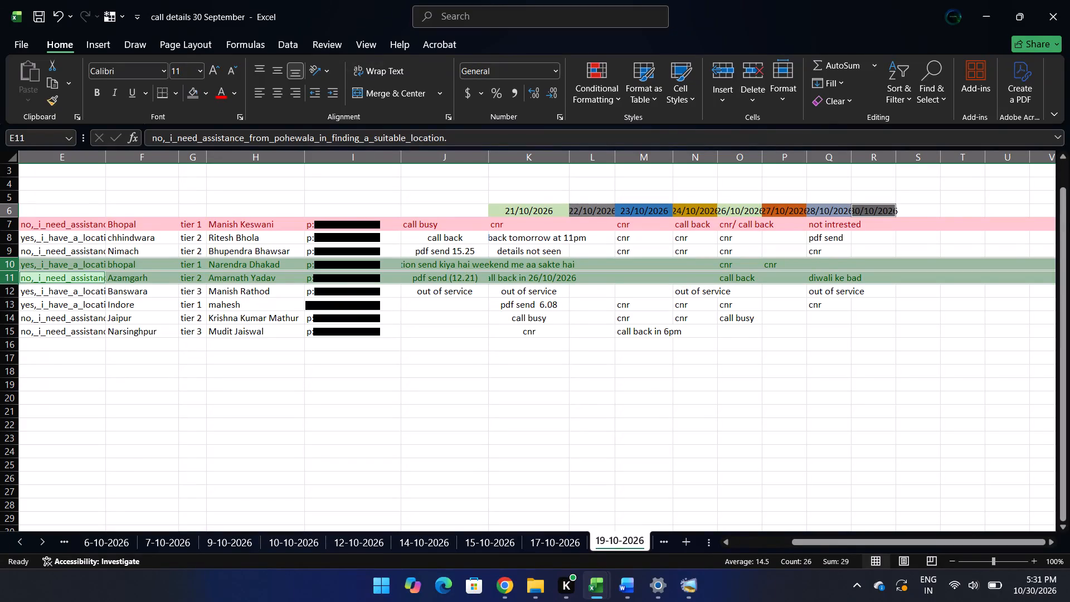
Select the green agra lead row and the Firozabad lead row, 11 and 14, together on the 24-10-2026 sheet.
left_click(662, 540)
left_click(615, 540)
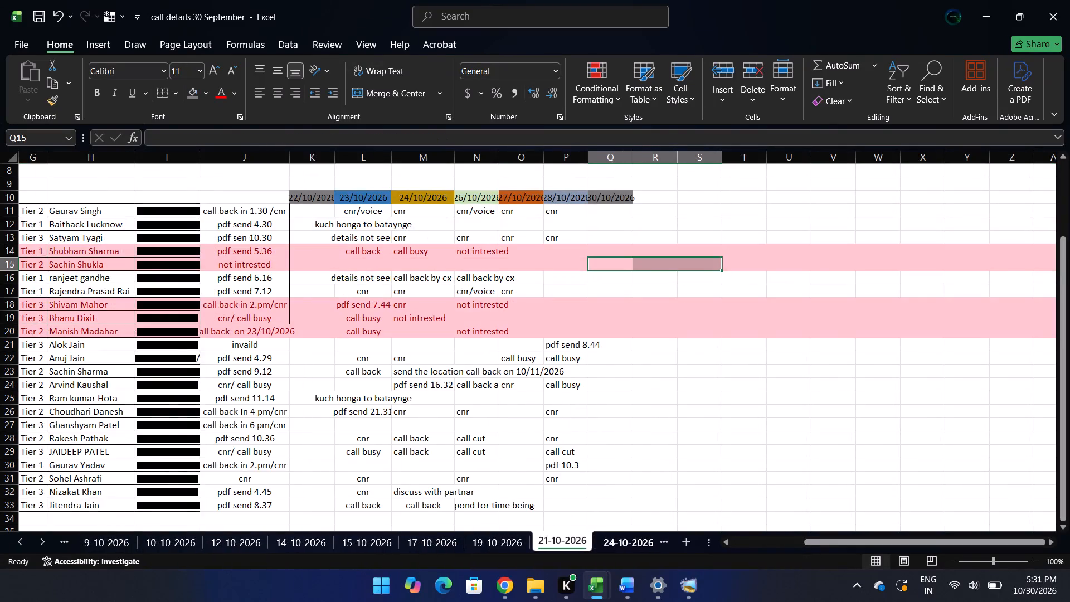
scroll(445, 372, "up", 1)
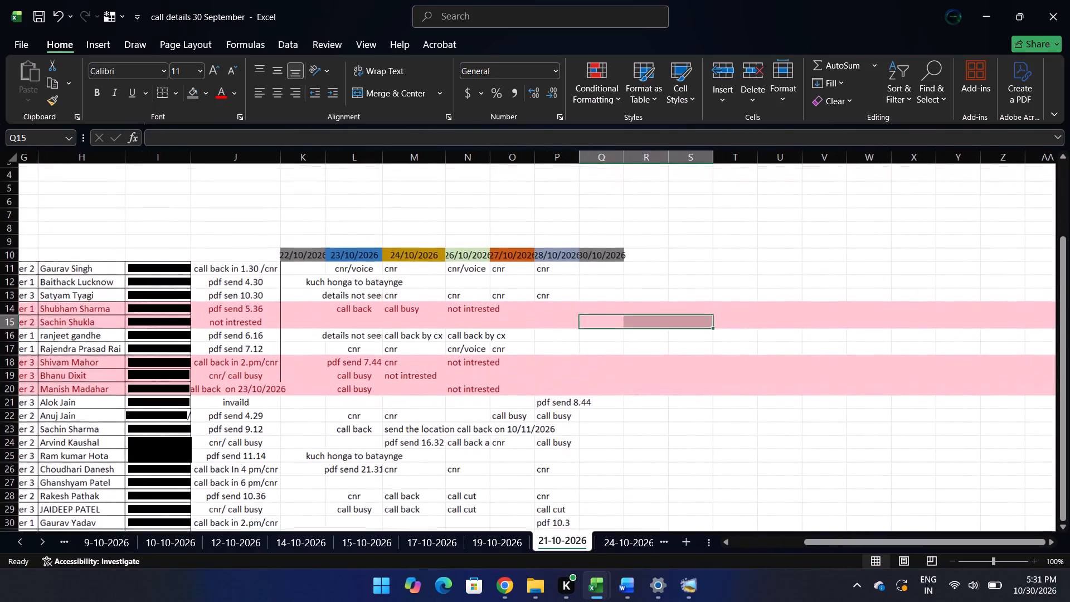
left_click(622, 536)
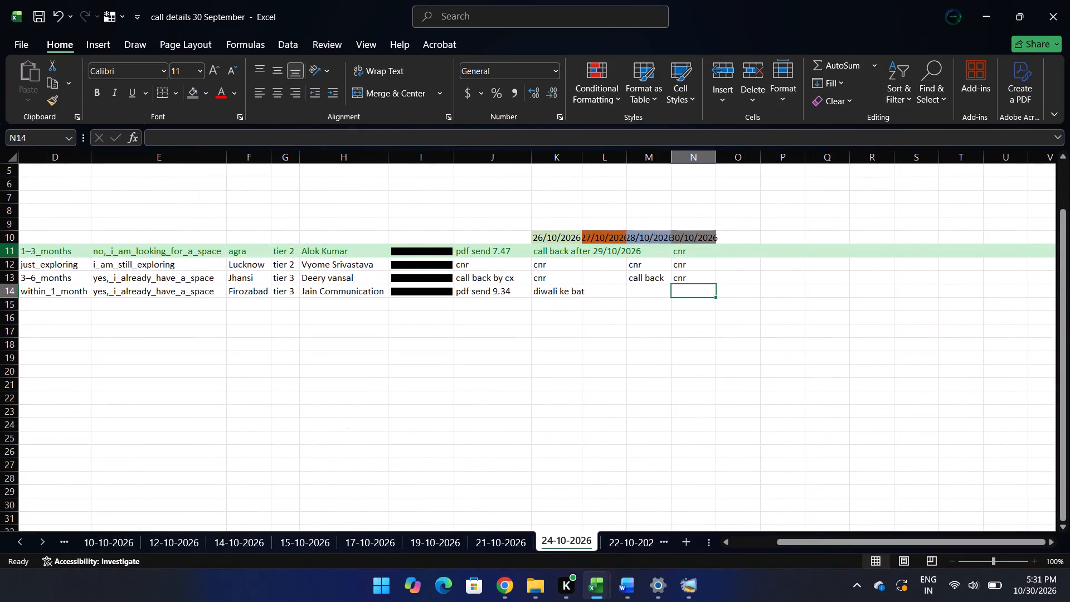
left_click(3, 250, "ctrl")
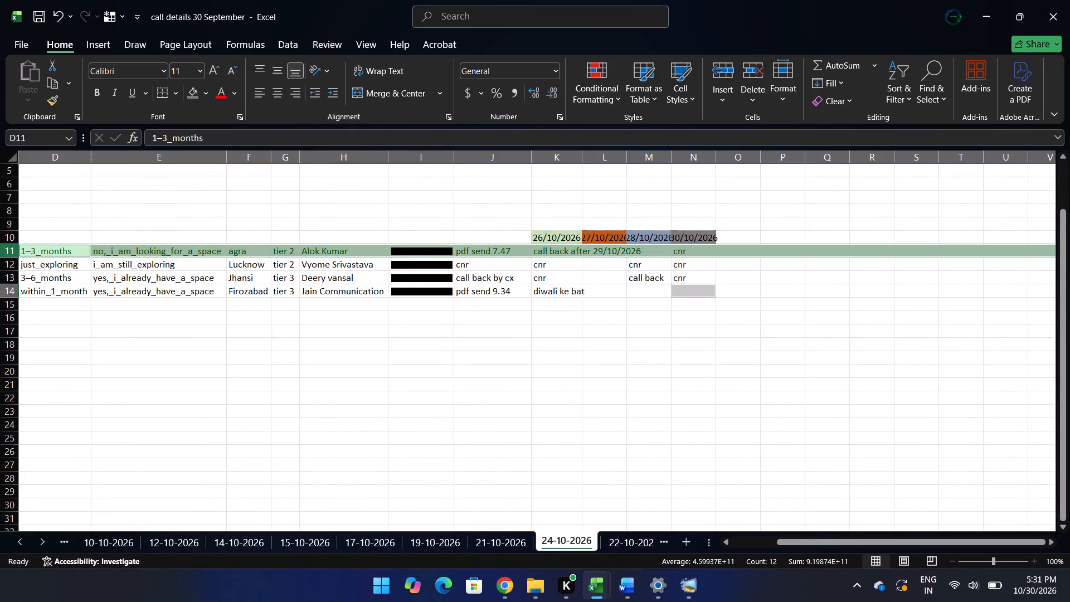
left_click(9, 292, "ctrl")
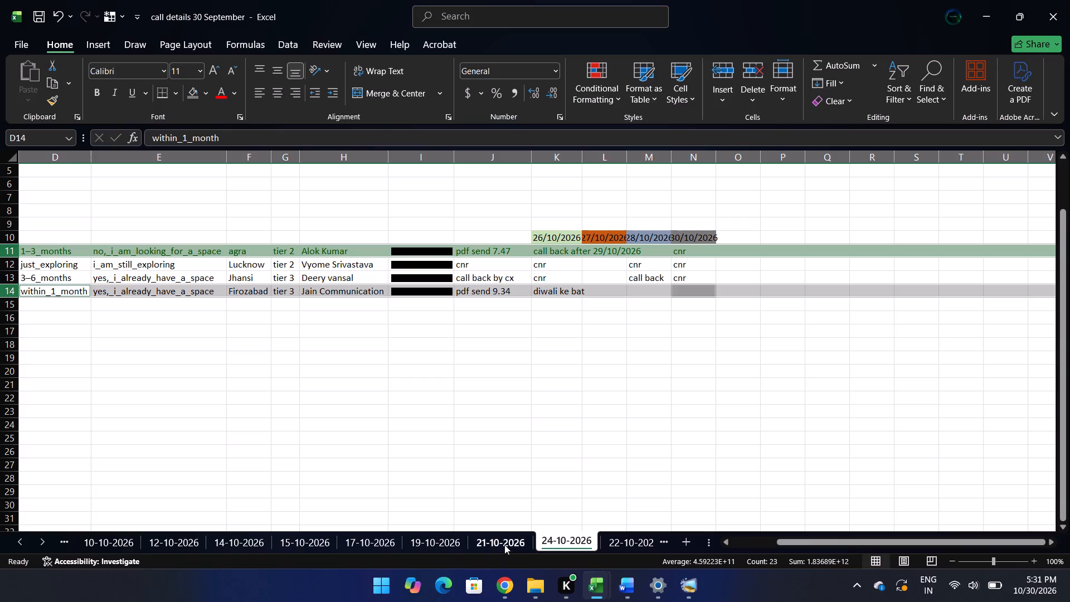
Recheck the lead rows and call notes on the 21-10-2026, 19-10-2026, 17-10-2026 and 24-10-2026 sheets.
left_click(504, 545)
scroll(491, 544, "down", 1)
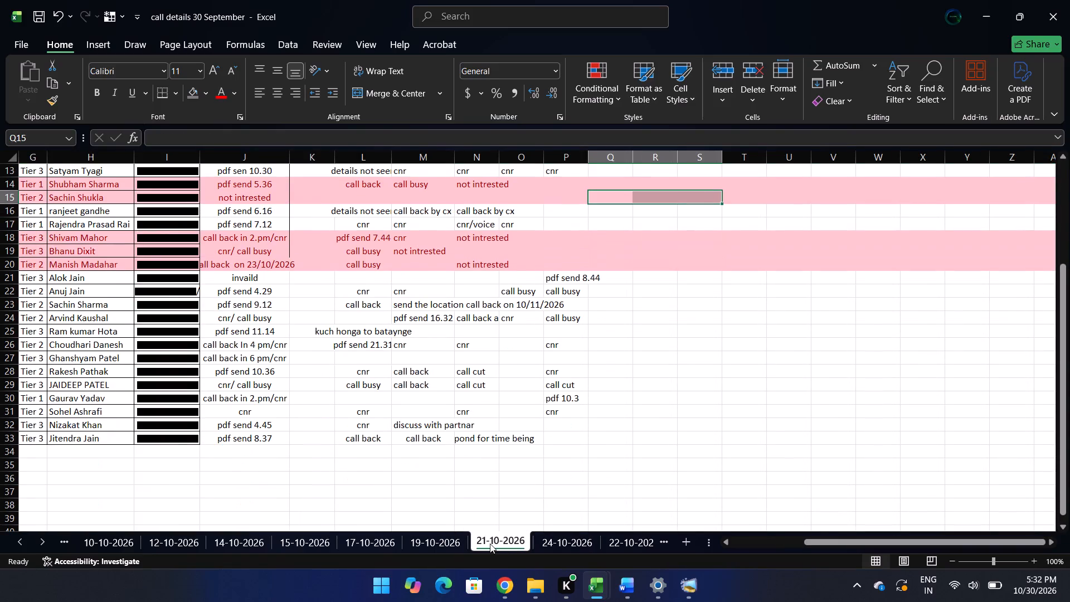
scroll(490, 543, "down", 2)
left_click(454, 542)
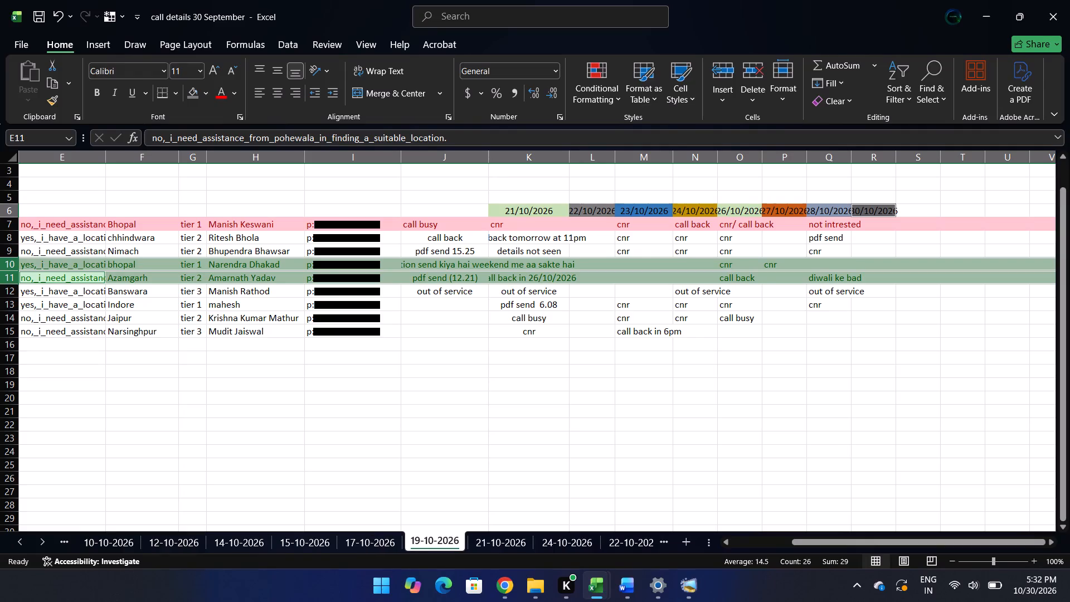
left_click(359, 547)
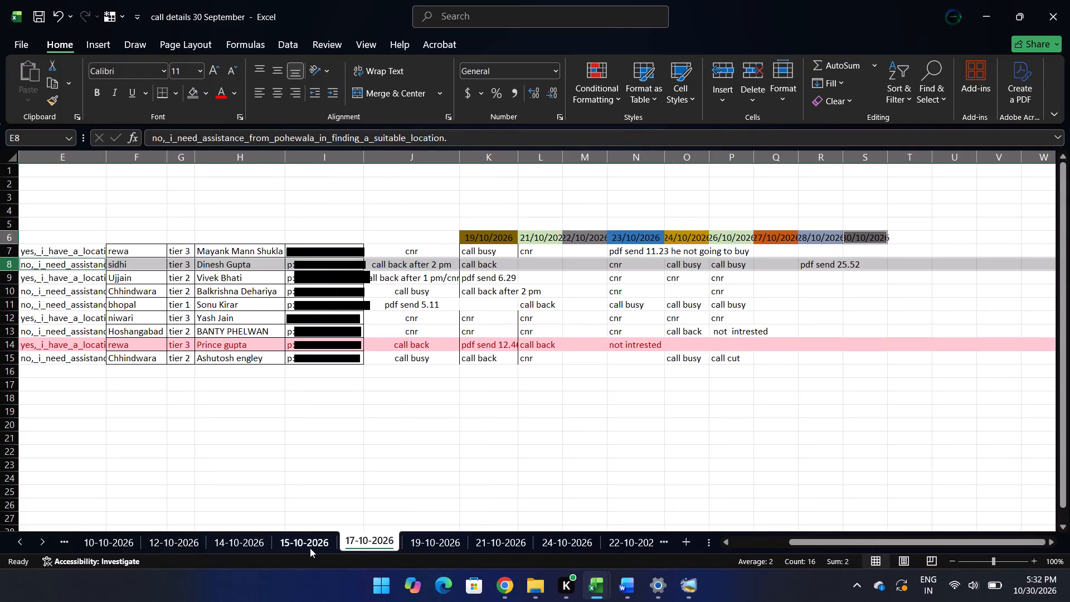
left_click(553, 544)
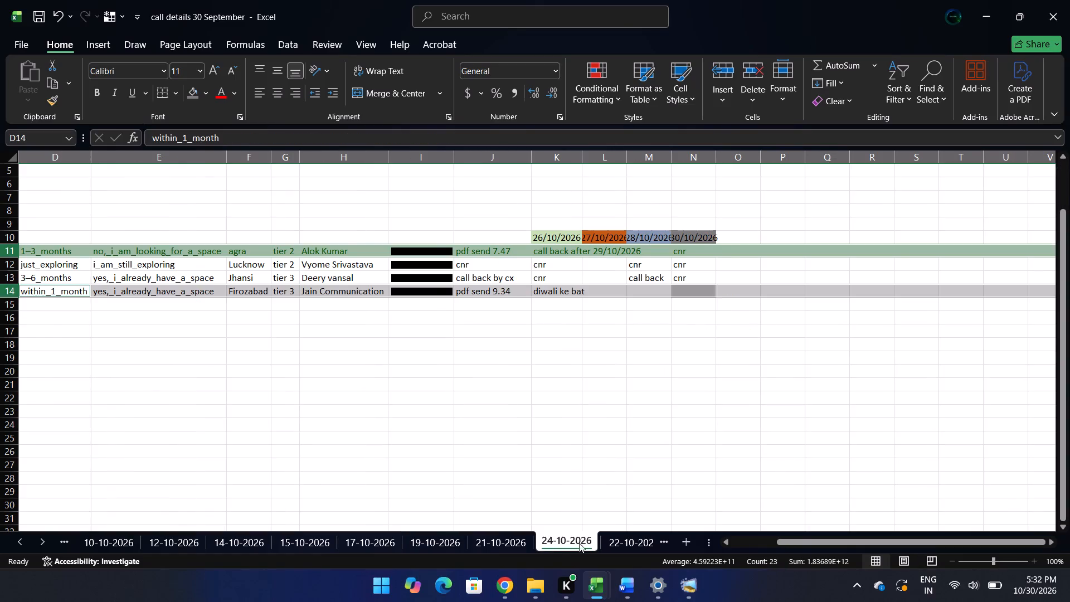
Select lead rows 29, 19 and 16 together on the 22-10-2026 sheet and check the remaining call notes there.
left_click(614, 537)
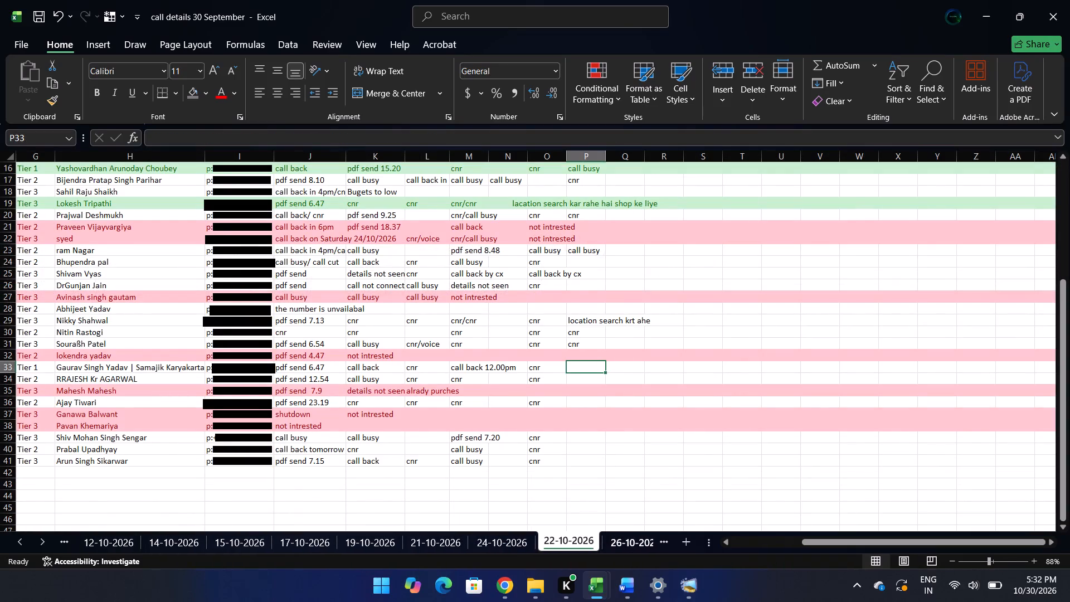
scroll(565, 406, "up", 1)
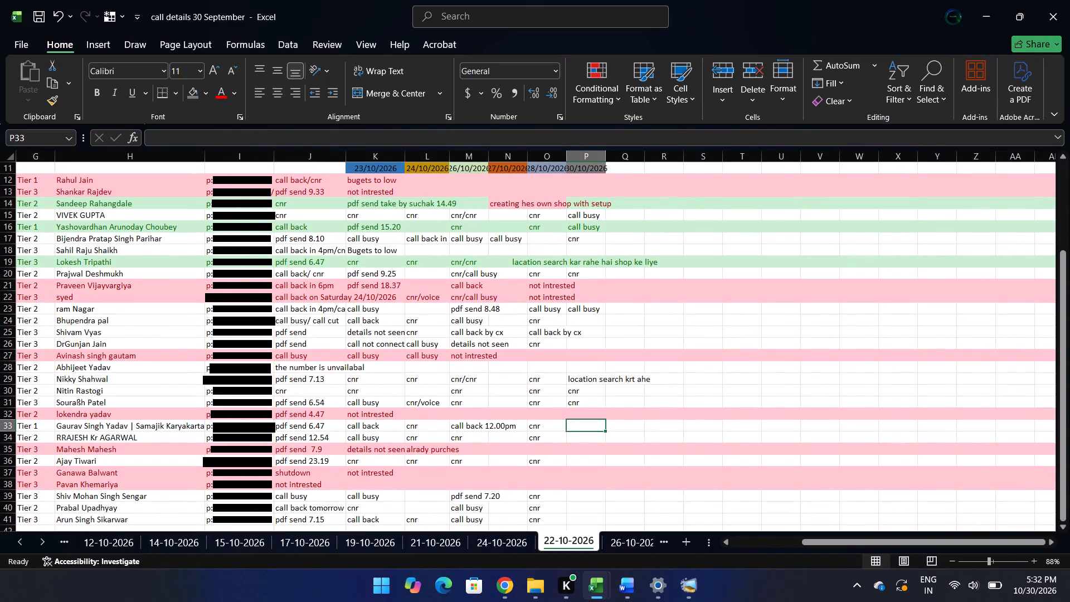
left_click(11, 379, "ctrl")
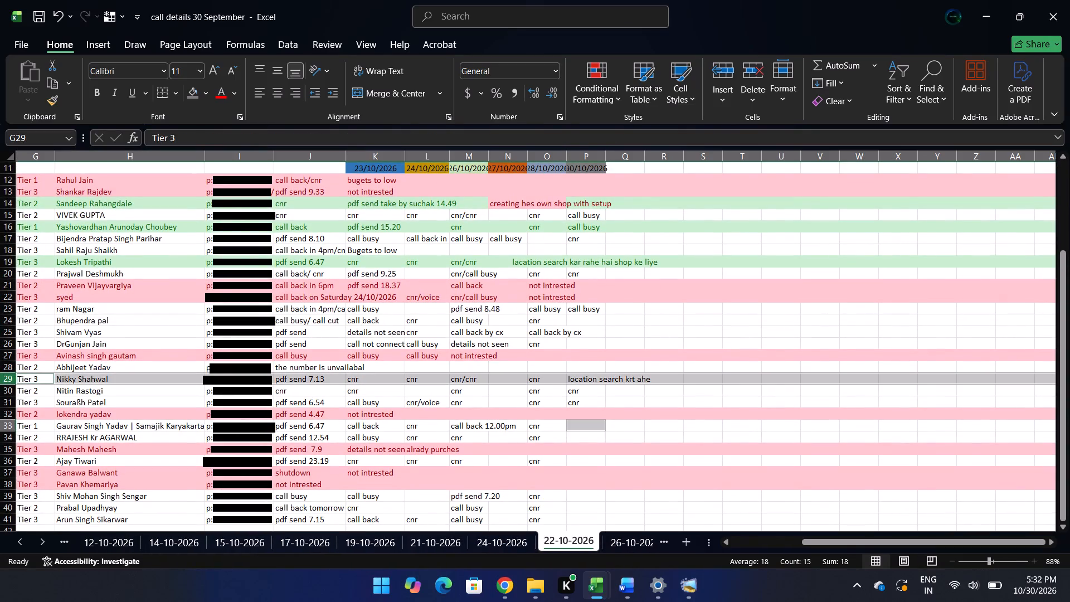
left_click(8, 261, "ctrl")
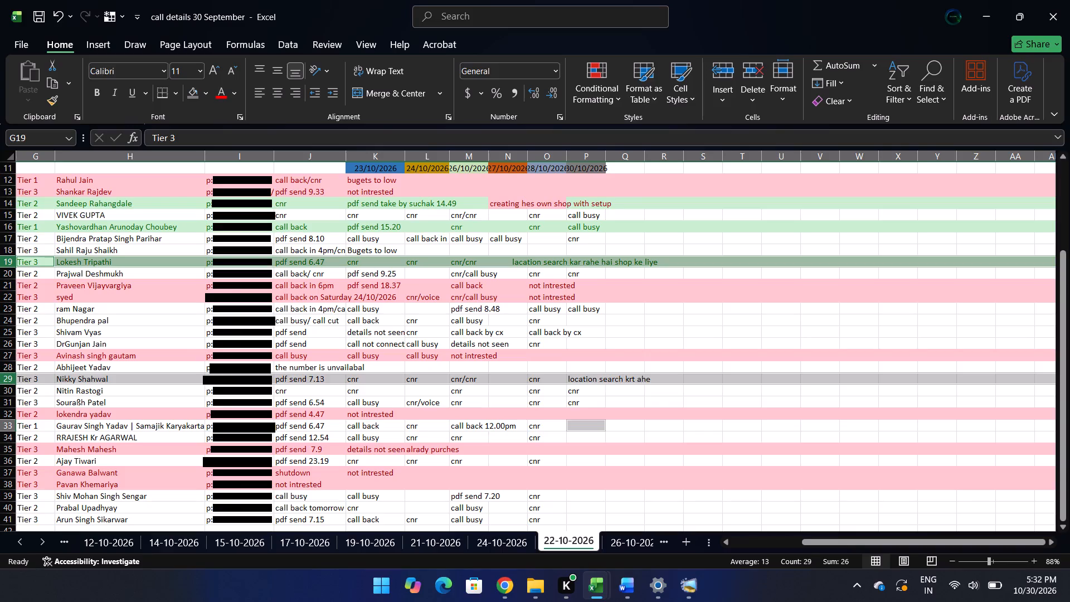
left_click(13, 228, "ctrl")
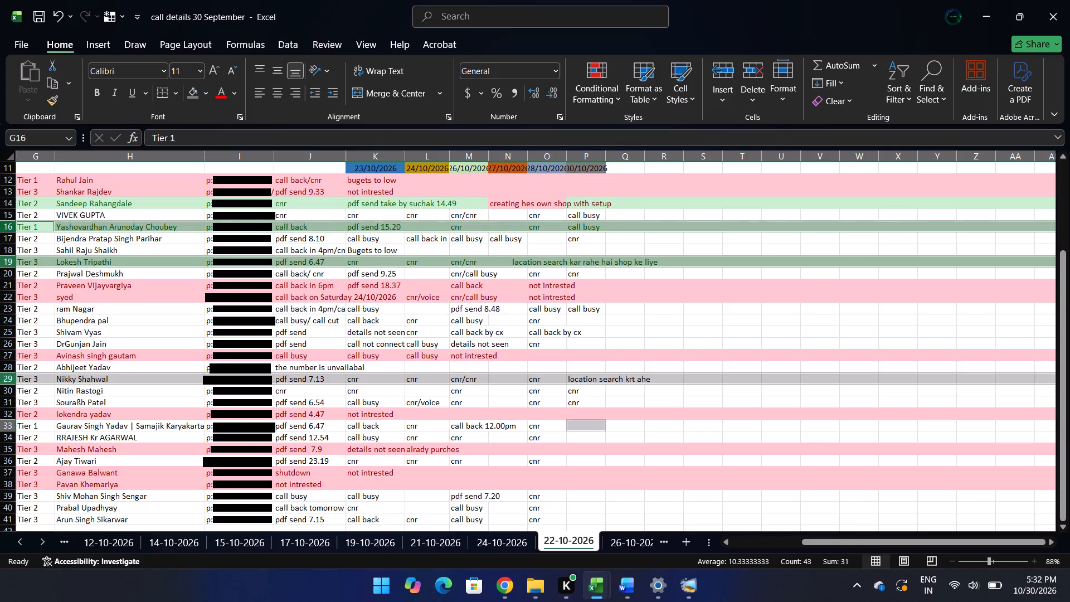
scroll(442, 423, "down", 2)
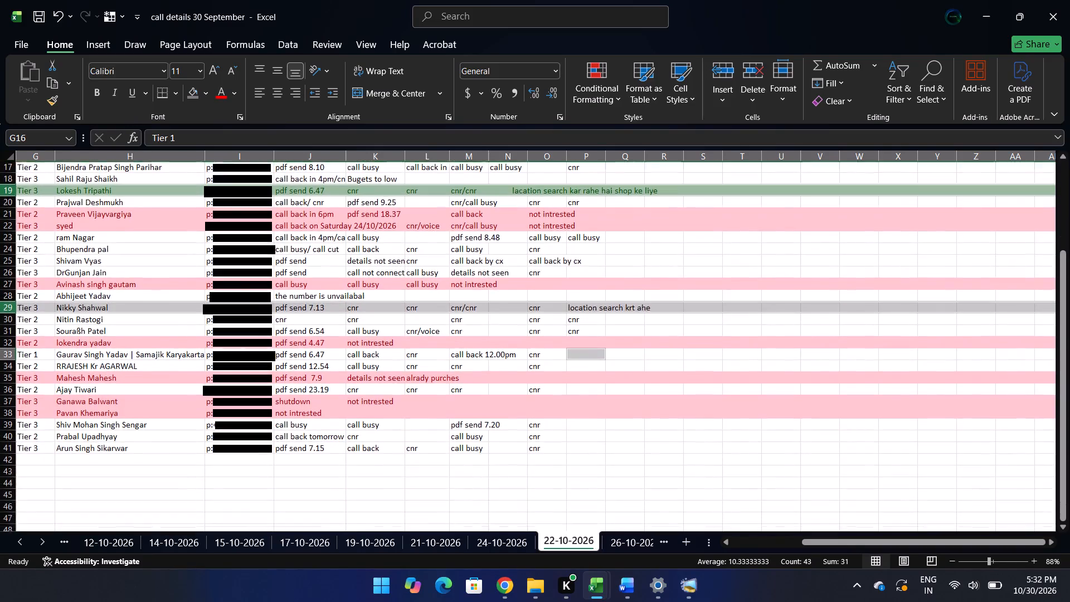
scroll(439, 415, "down", 1)
left_click(512, 540)
left_click(561, 545)
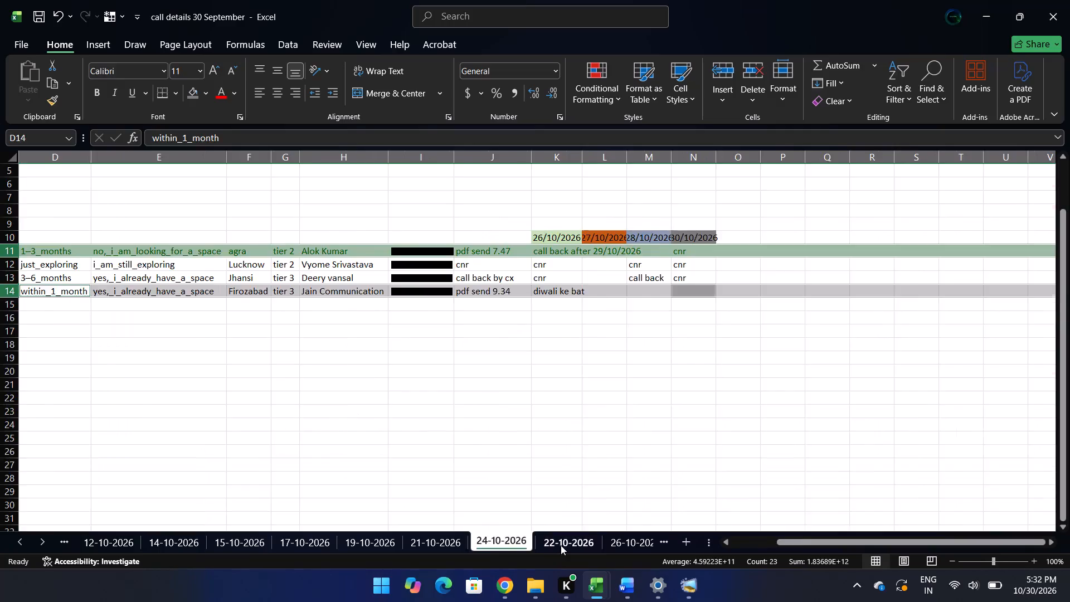
scroll(598, 325, "up", 2)
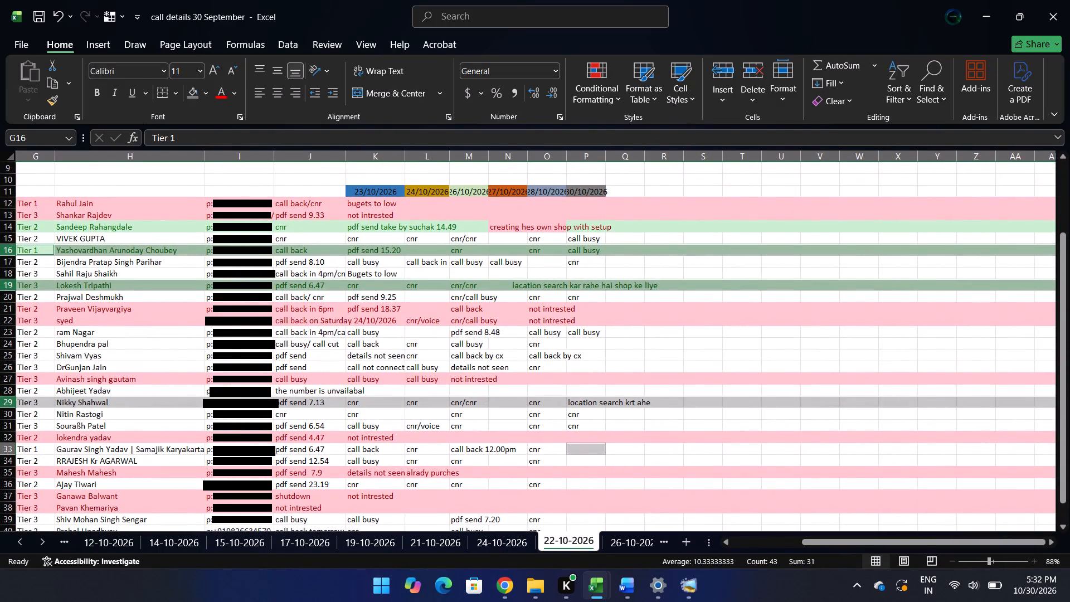
Select the whole green Nanded lead row, row 12, on the 26-10-2026 sheet.
left_click(616, 538)
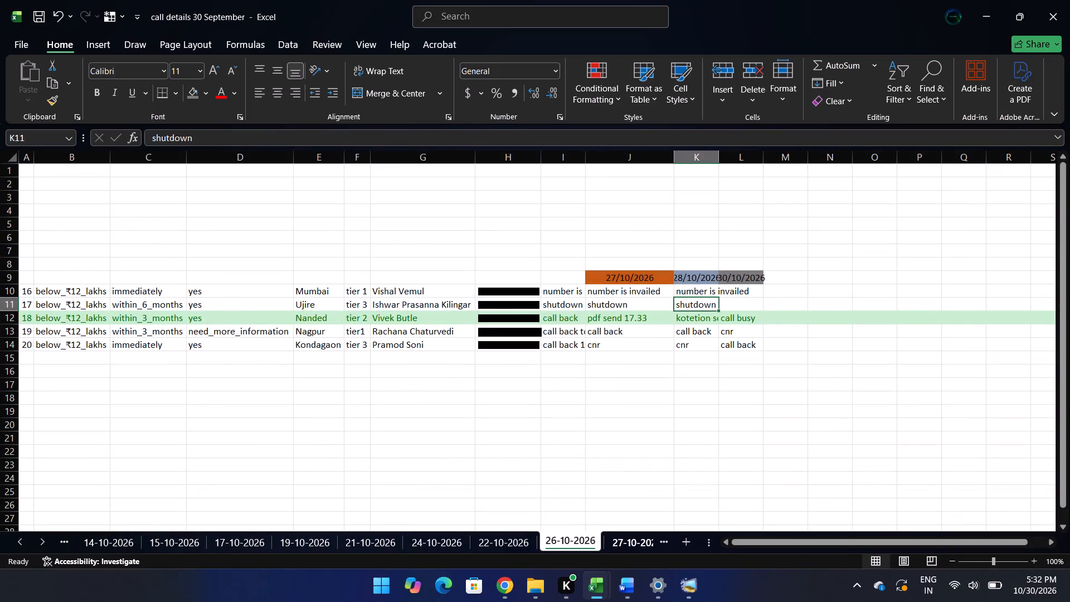
left_click(10, 321, "ctrl")
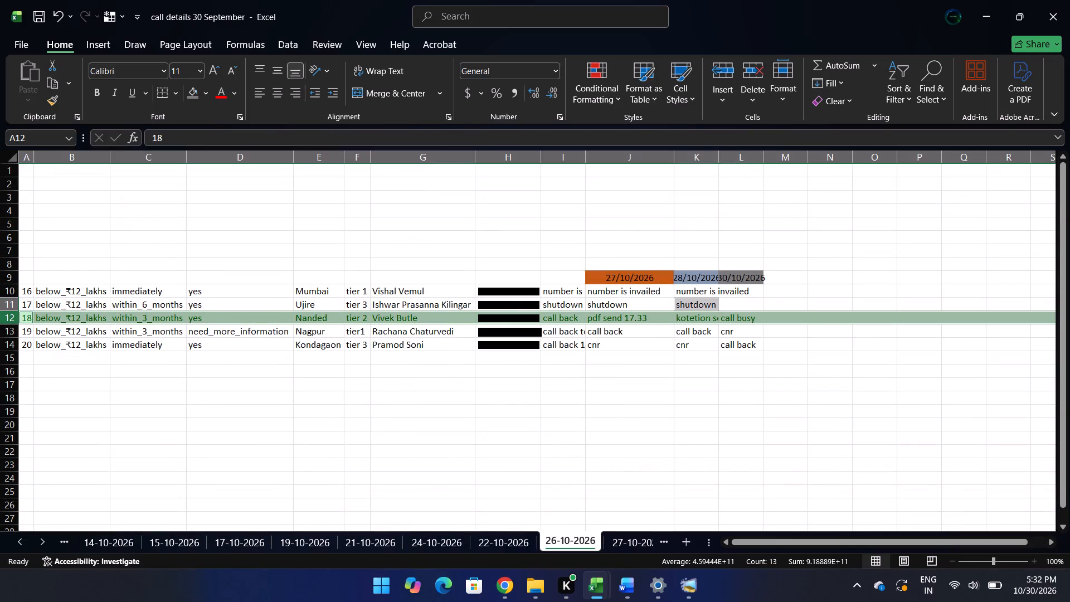
Select the Akot, Cooch Behar and Vadodara lead rows, 15, 17 and 13, together on the 27-10-2026 sheet.
left_click(625, 539)
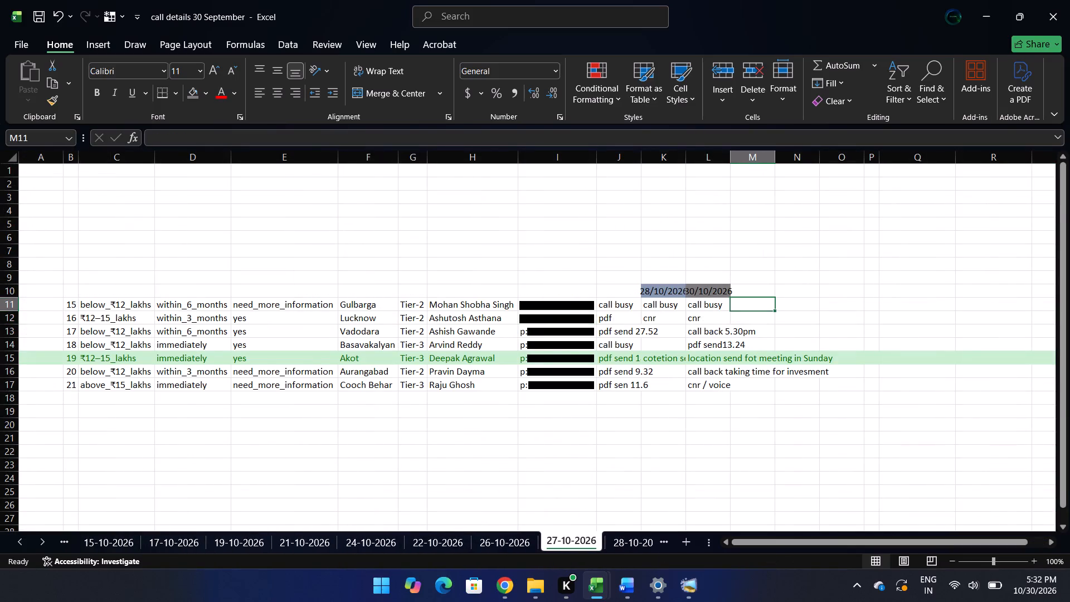
left_click(7, 357, "ctrl")
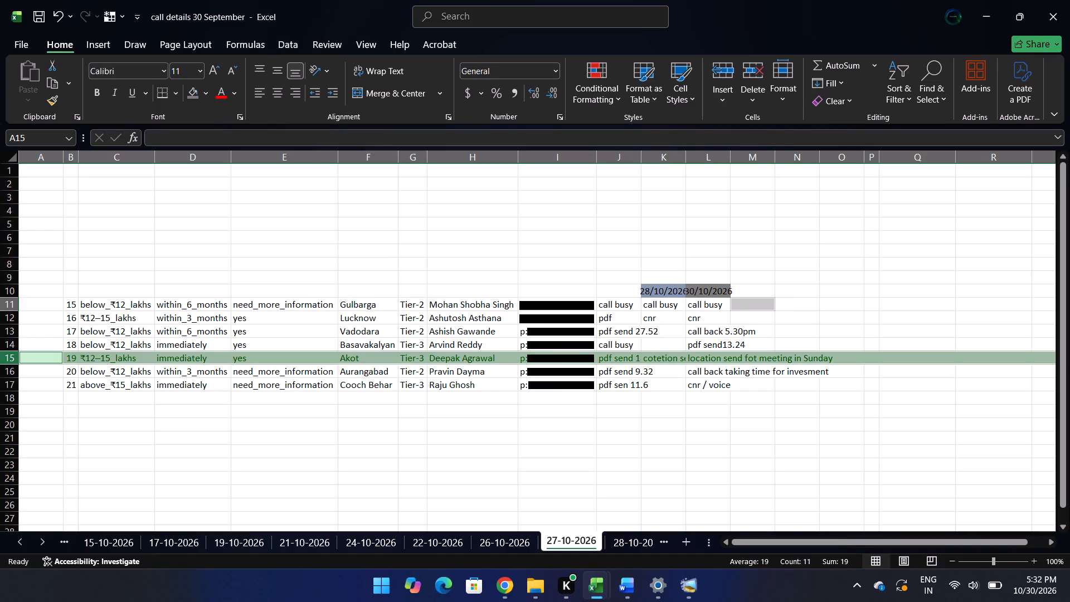
left_click(13, 386, "ctrl")
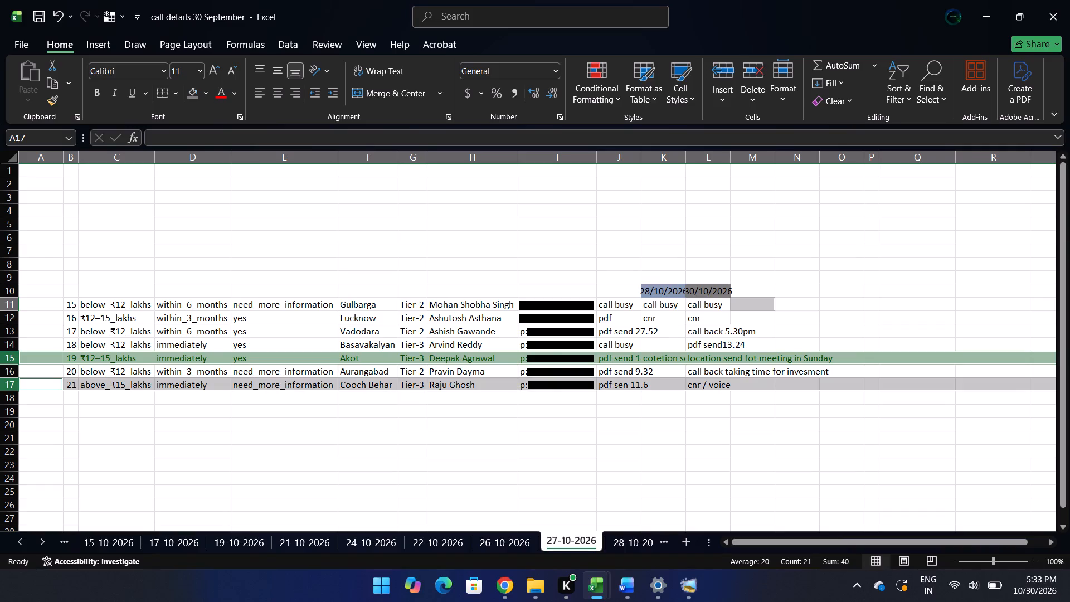
left_click(9, 333, "ctrl")
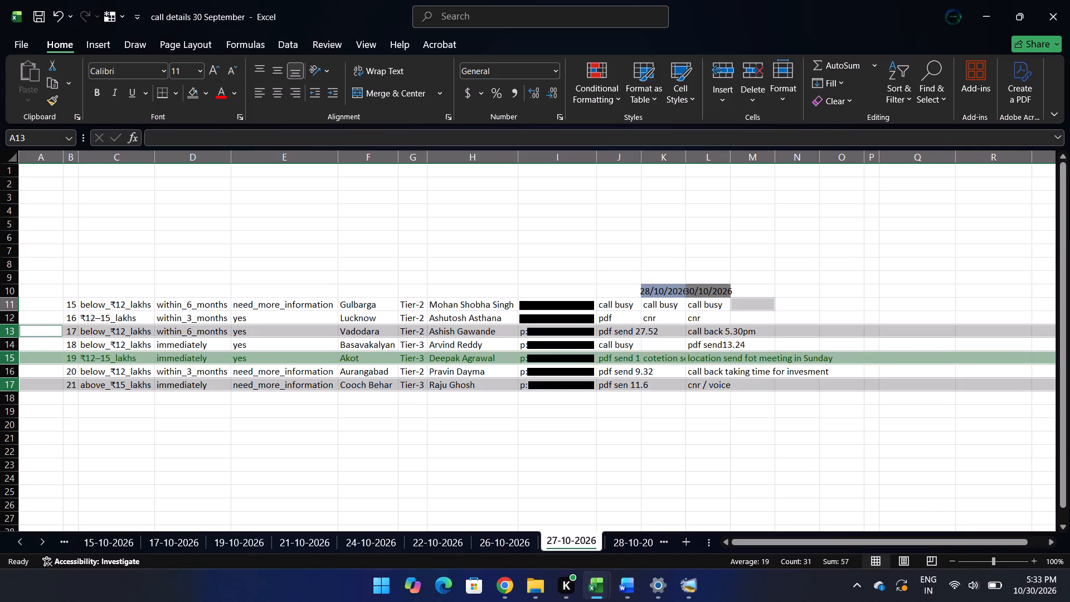
Select the Kannur and Nanded Waghala lead rows, 15 and 13, together on the 28-10-2026 sheet.
left_click(629, 539)
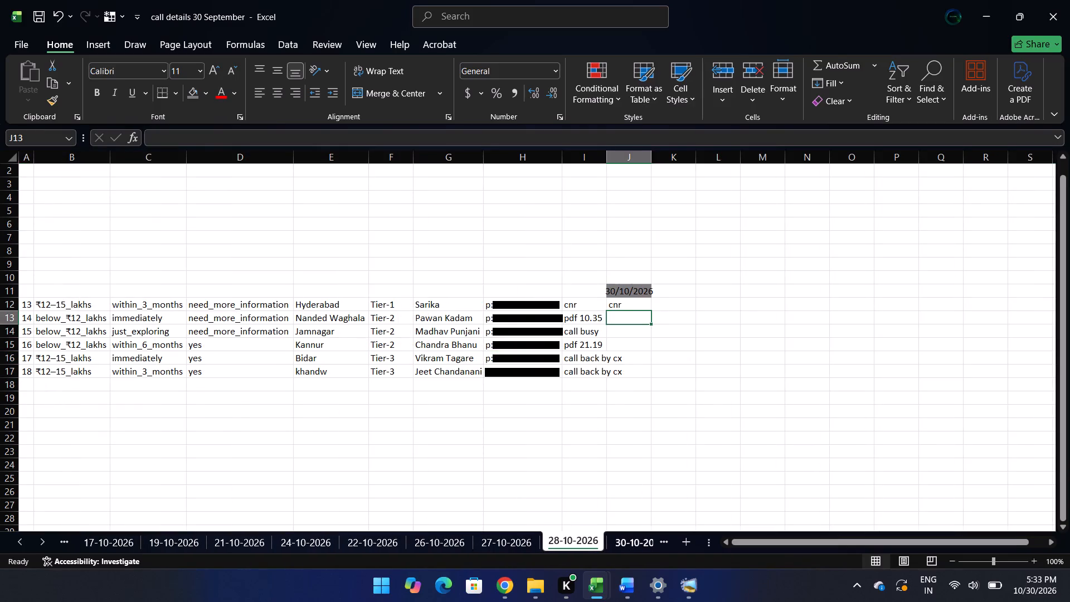
left_click(8, 346, "ctrl")
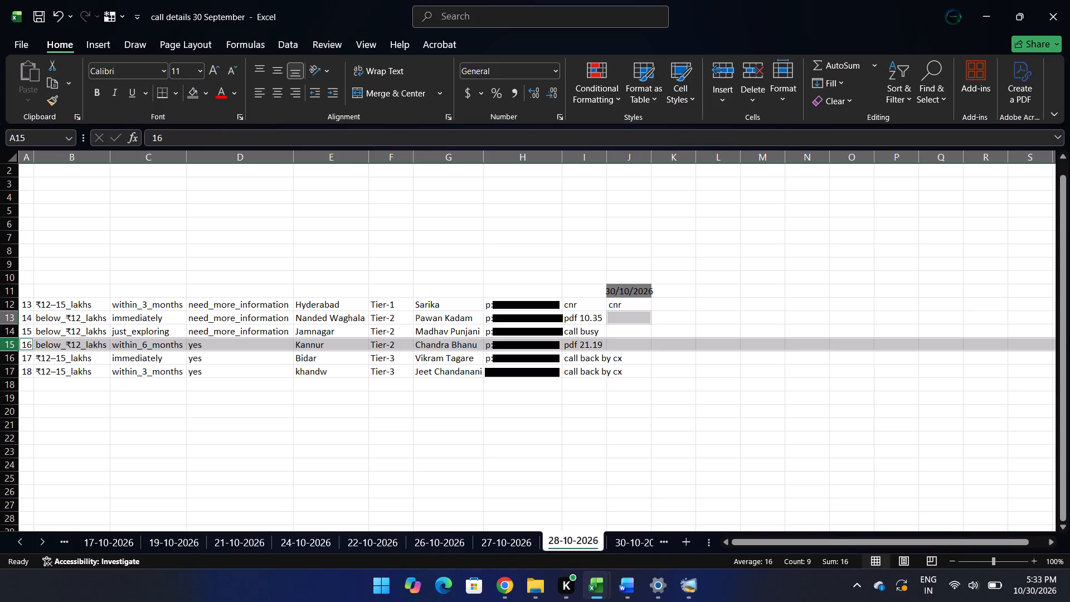
left_click(11, 318, "ctrl")
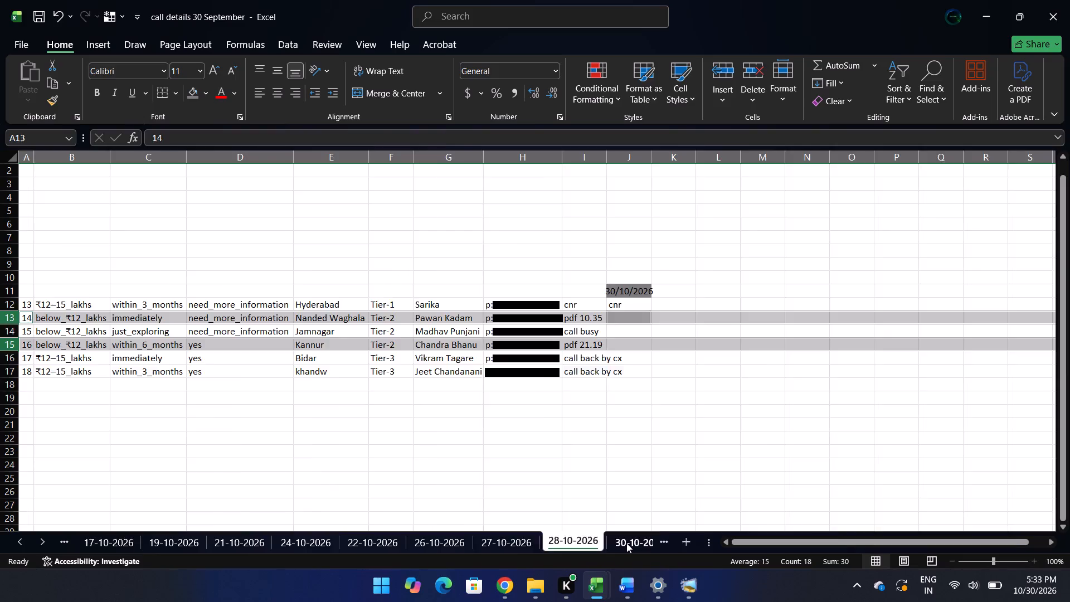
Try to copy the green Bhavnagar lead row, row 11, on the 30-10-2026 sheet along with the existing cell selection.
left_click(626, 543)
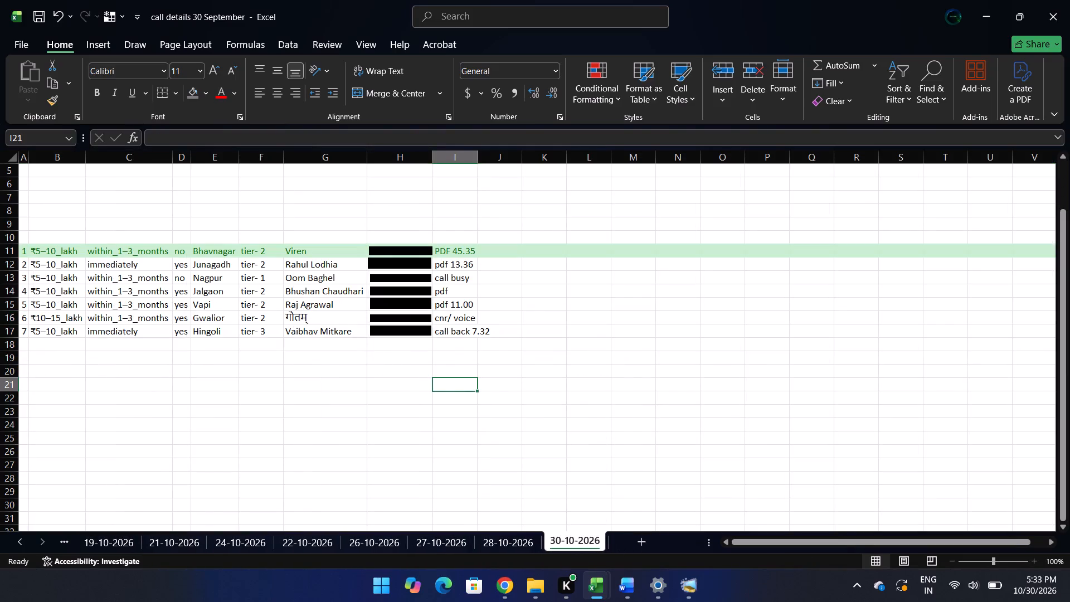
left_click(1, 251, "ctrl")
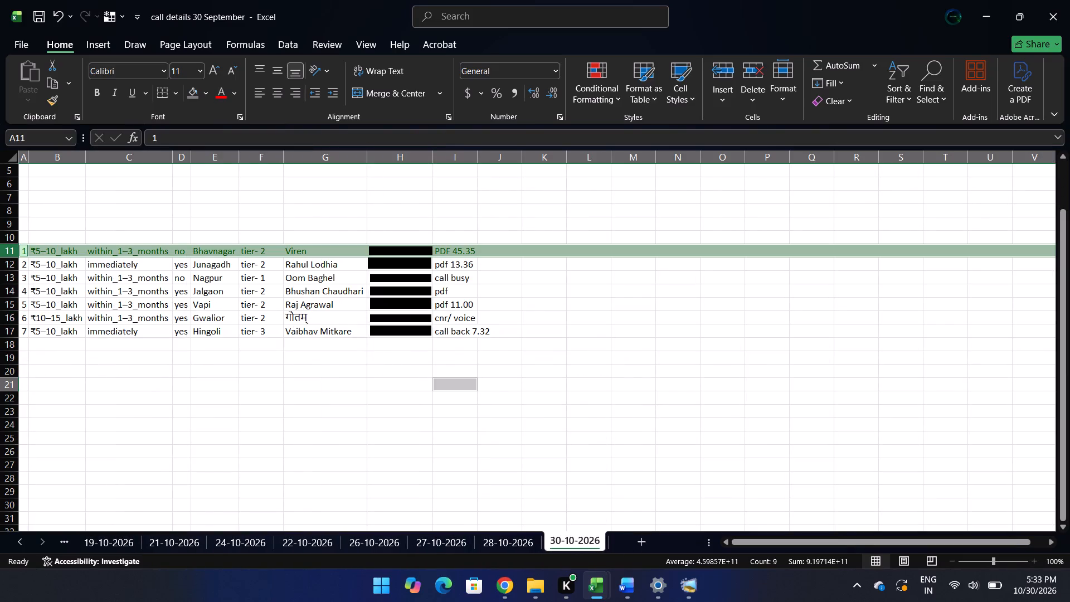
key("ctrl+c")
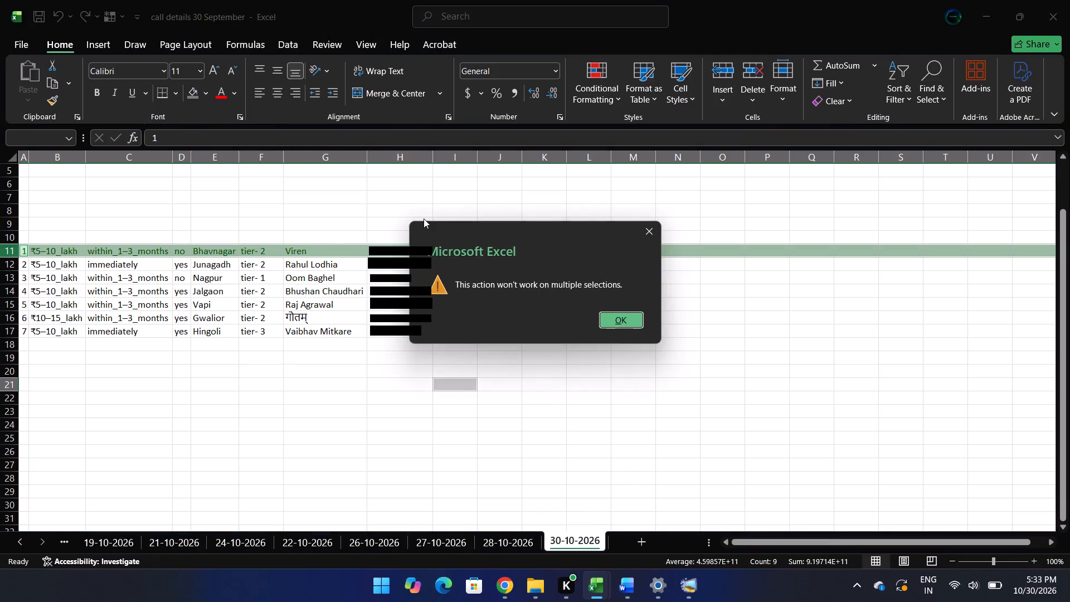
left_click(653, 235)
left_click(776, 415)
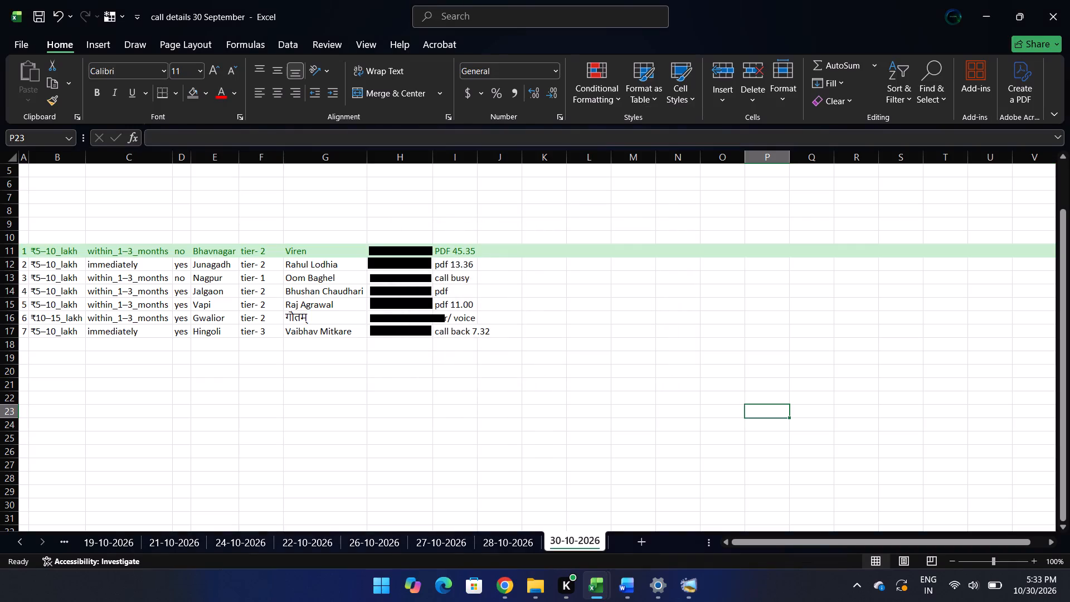
Copy only the green Bhavnagar lead row, row 11, from the 30-10-2026 sheet and paste it into row 56 of Book1's intrested sheet.
left_click(8, 253)
key("ctrl+c")
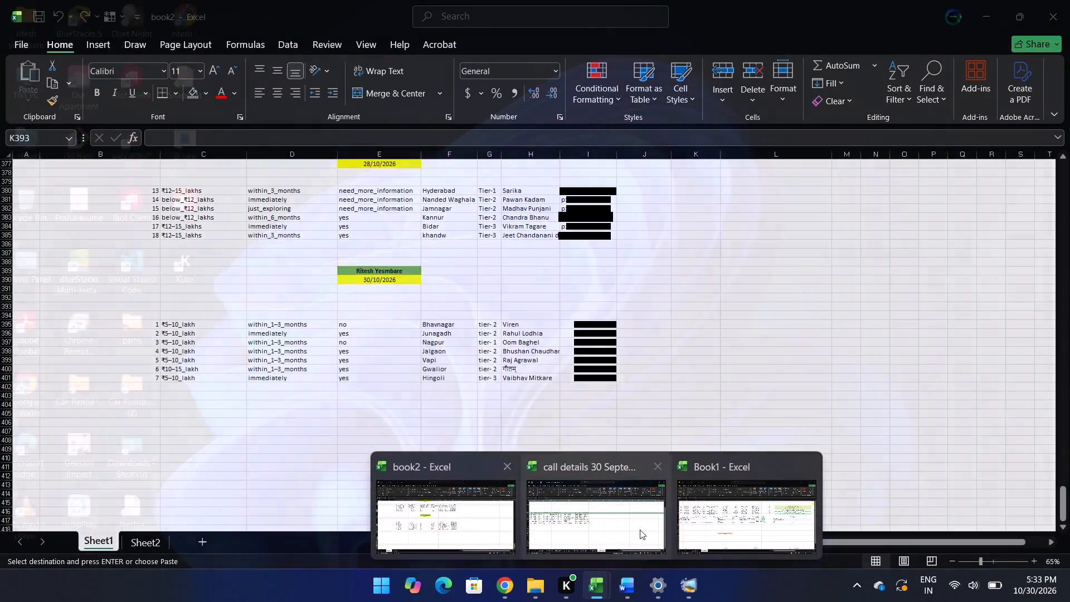
left_click(728, 528)
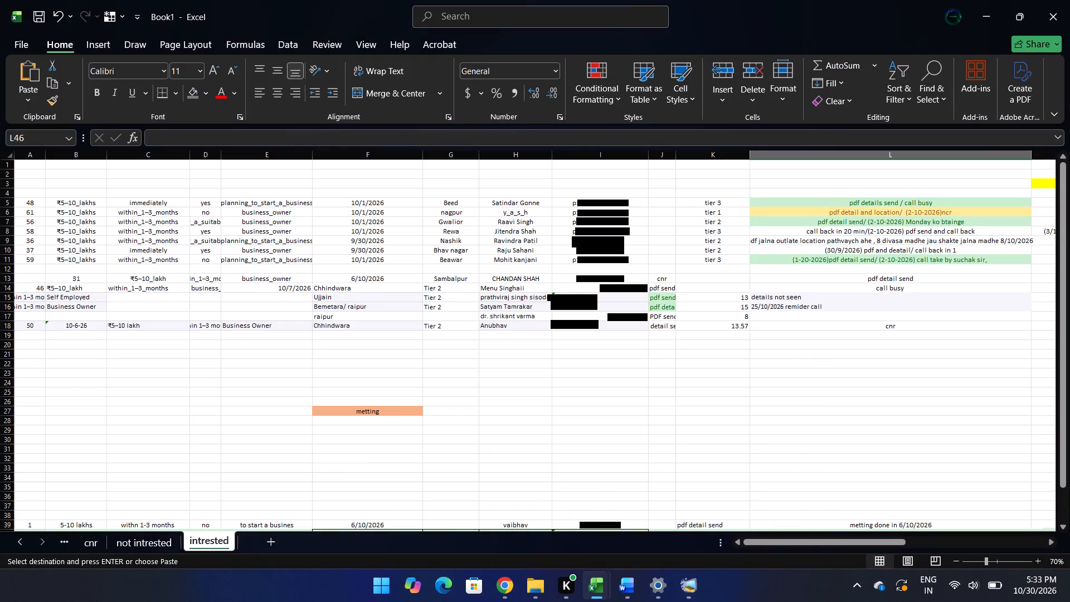
scroll(509, 497, "down", 4)
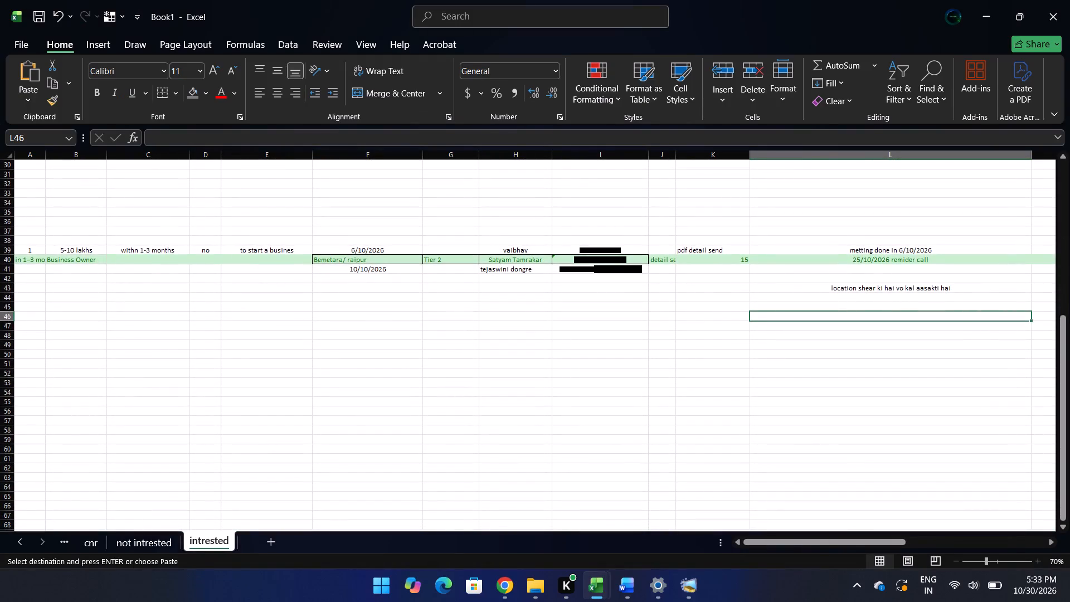
left_click(34, 410)
key("ctrl+v")
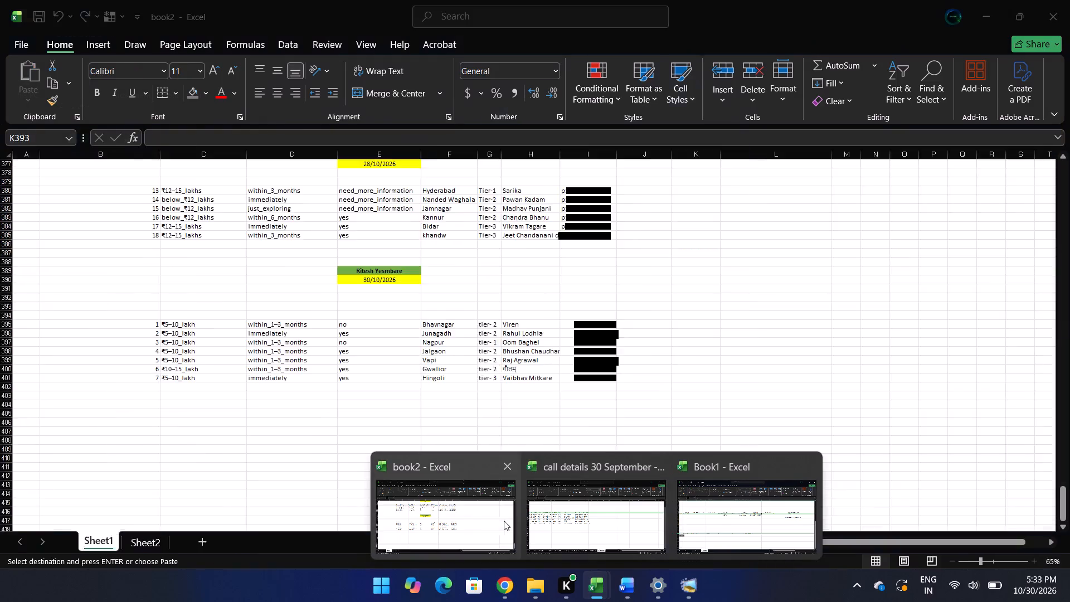
Copy the Nanded Waghala and Kannur lead rows, 13 and 15, from the 28-10-2026 sheet and paste them into Book1's intrested sheet at A57.
left_click(557, 522)
left_click(514, 549)
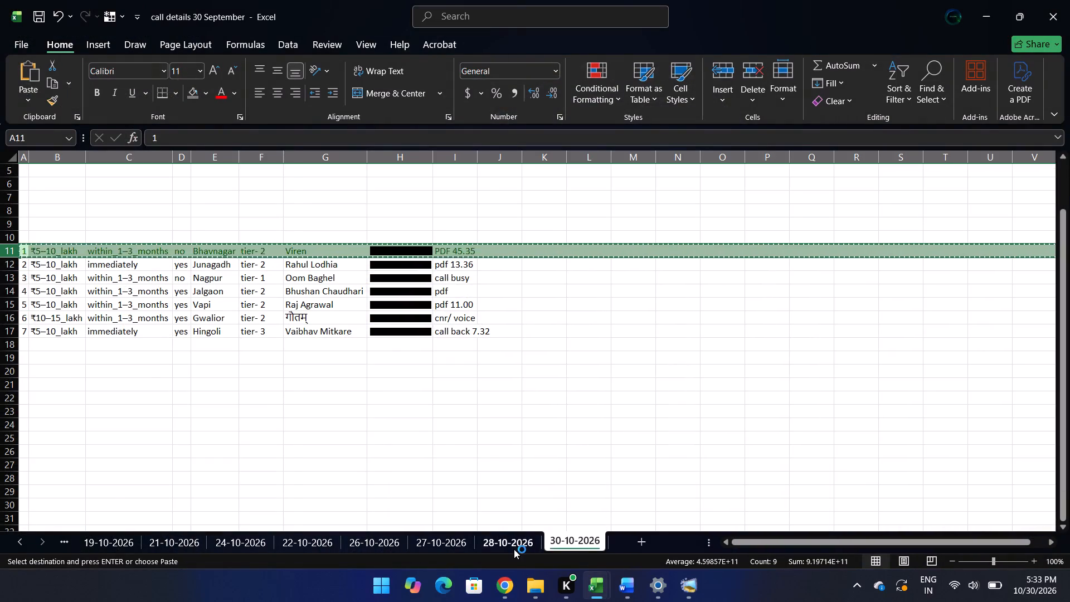
left_click(7, 317)
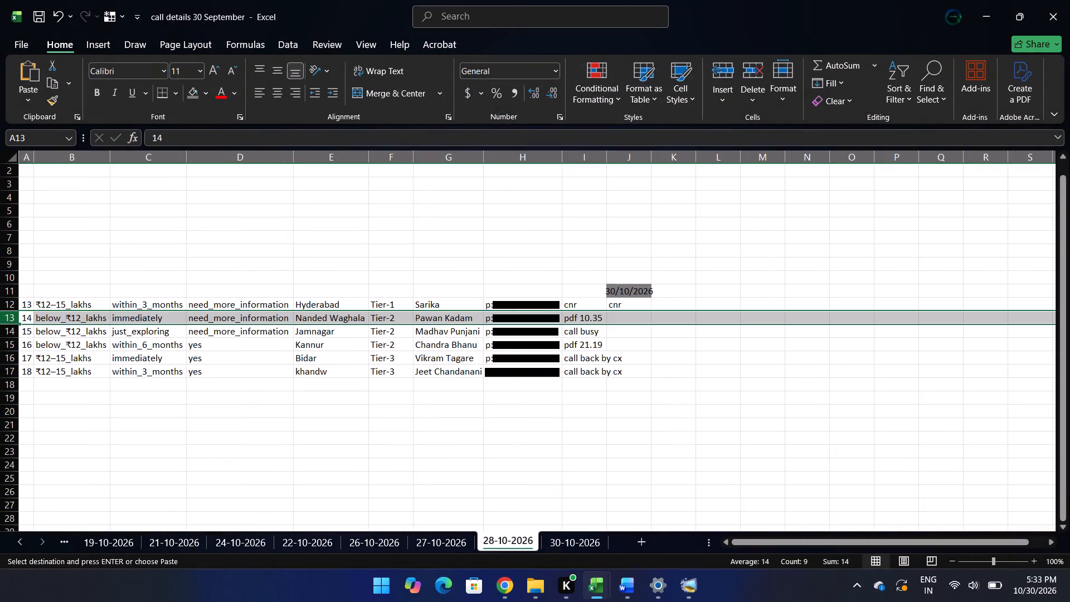
left_click(7, 317, "ctrl")
left_click(8, 344, "ctrl")
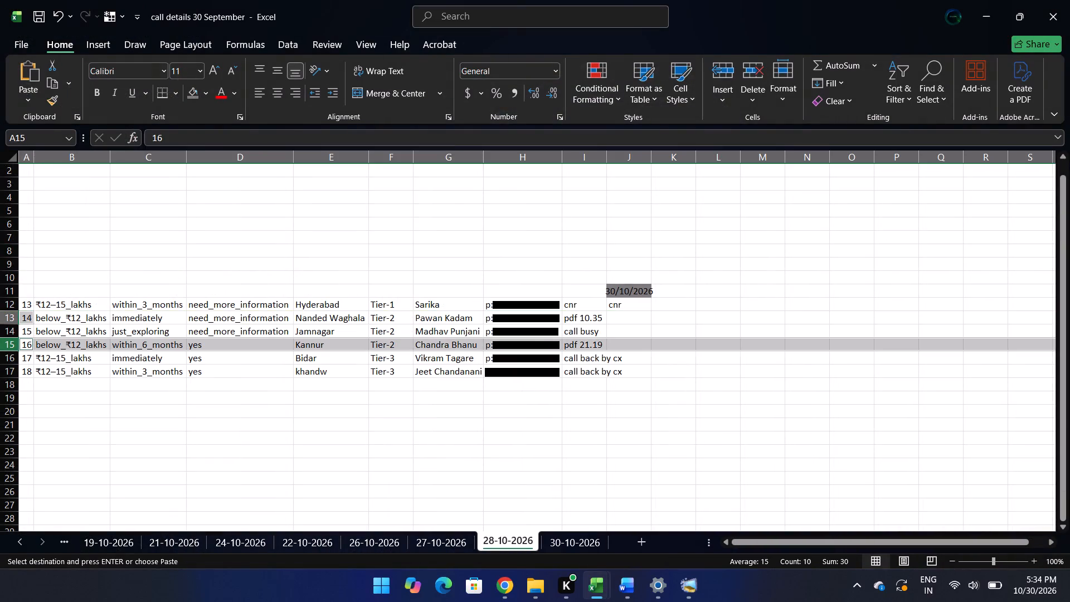
left_click(90, 337)
left_click(6, 314)
left_click(6, 318)
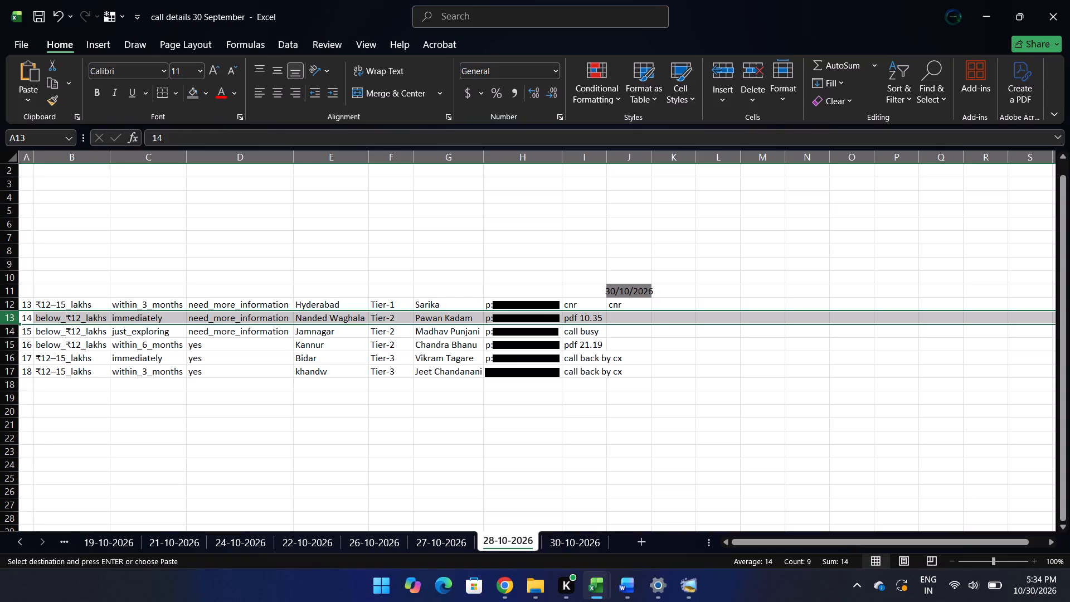
left_click(10, 347, "ctrl")
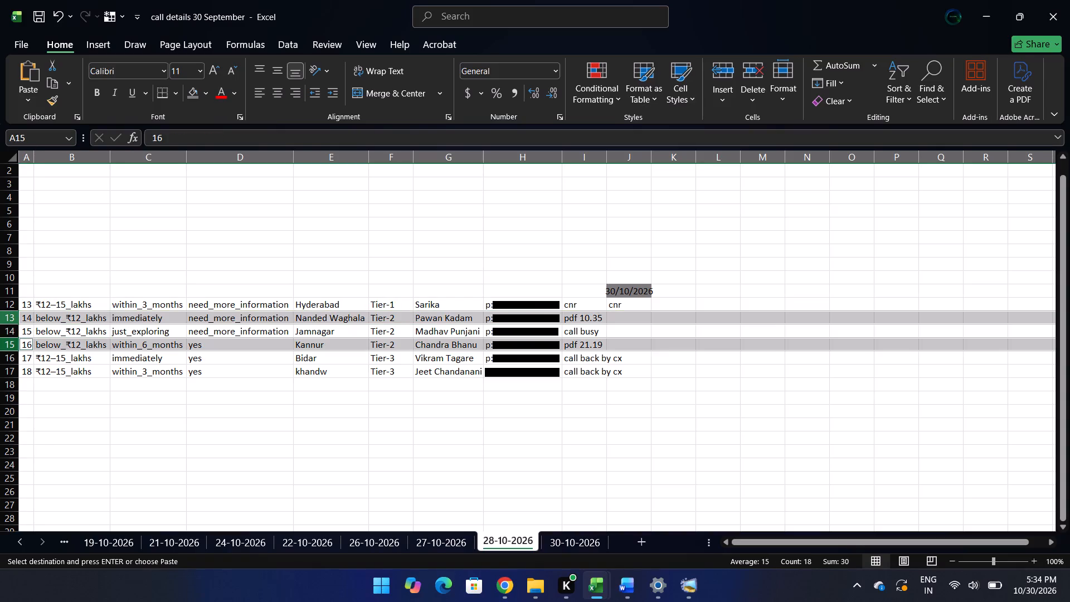
key("ctrl+c")
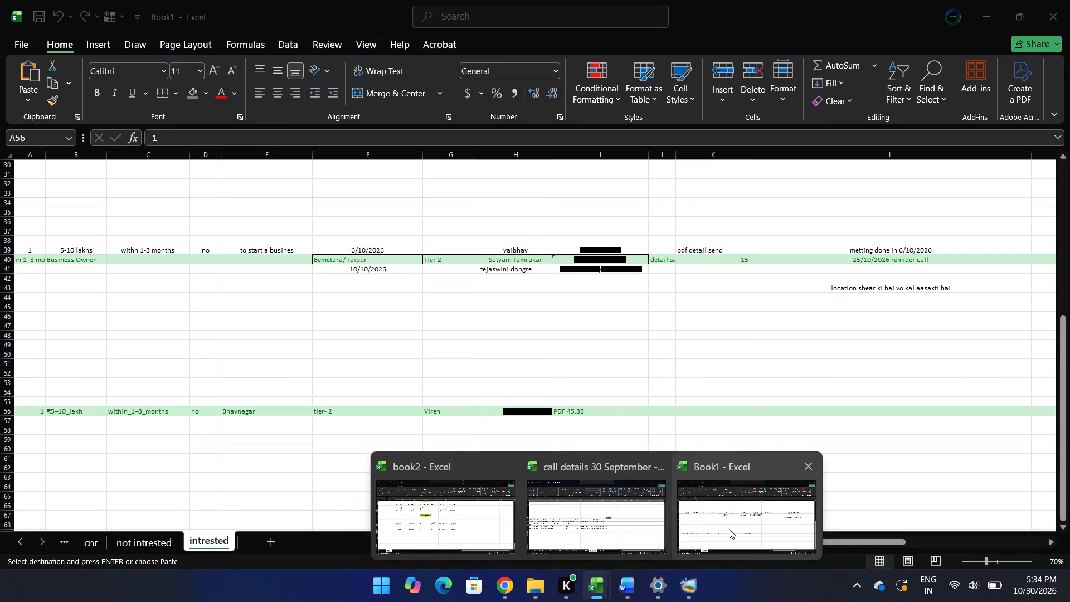
left_click(729, 529)
left_click(33, 421)
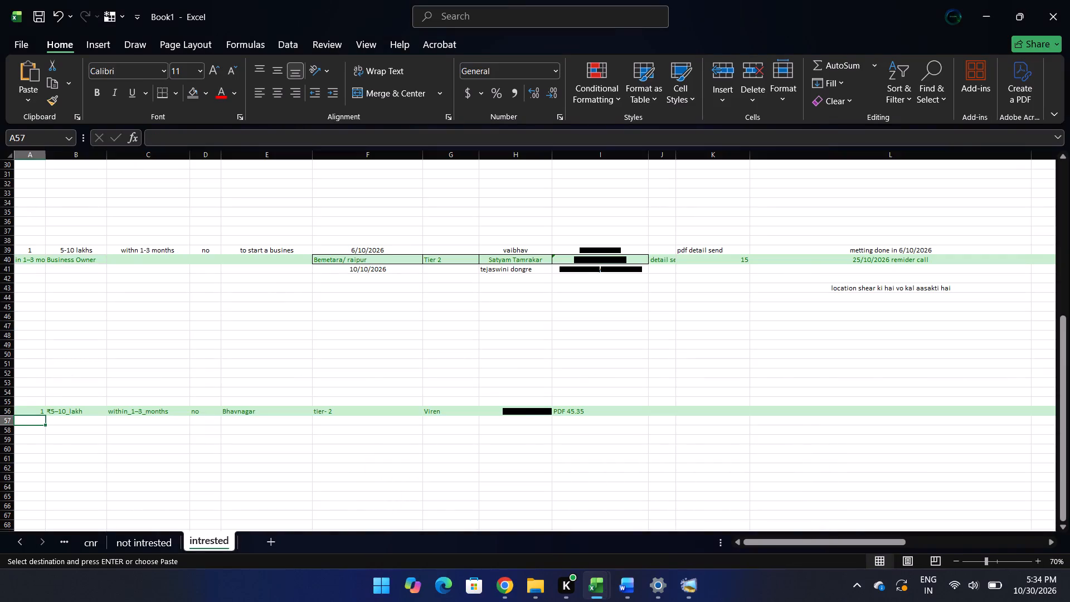
key("ctrl+v")
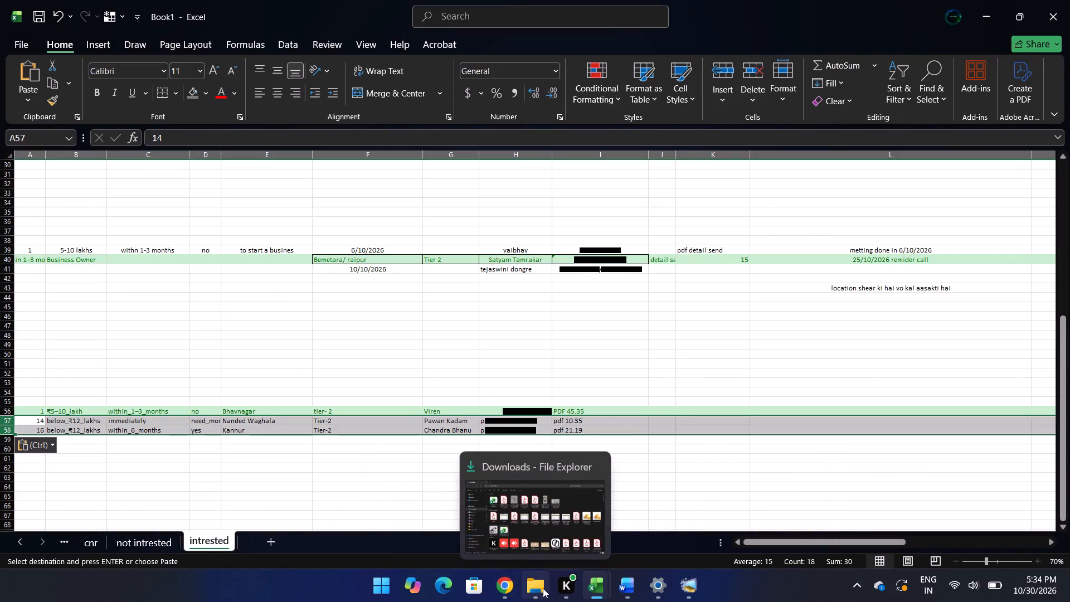
Copy the Vadodara, Akot, Aurangabad and Cooch Behar rows, 13 and 15–17, from the 27-10-2026 sheet into Book1's intrested sheet from row 59.
left_click(584, 530)
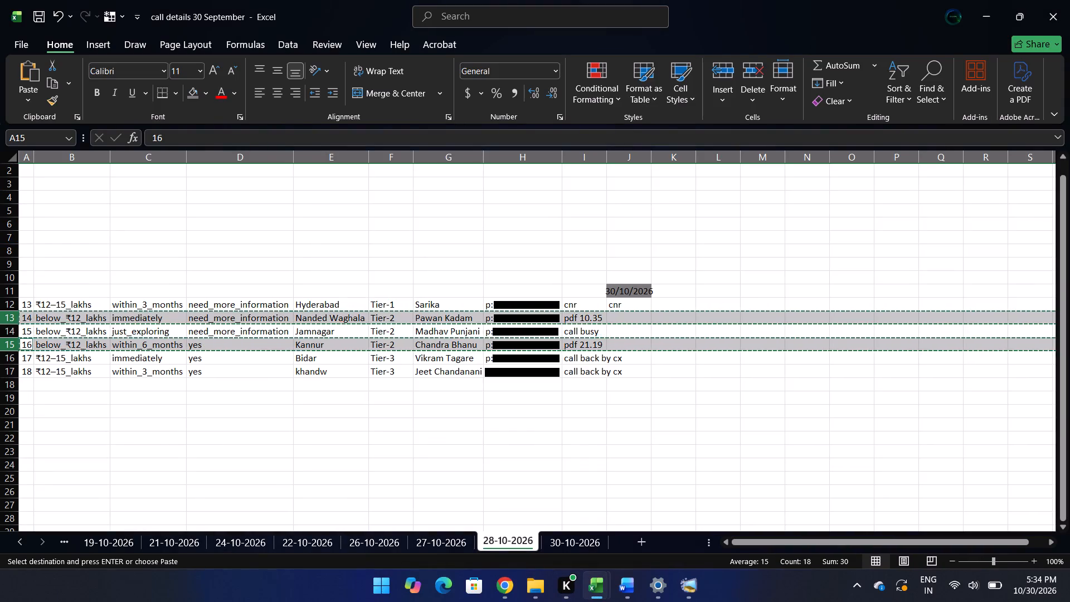
left_click(446, 543)
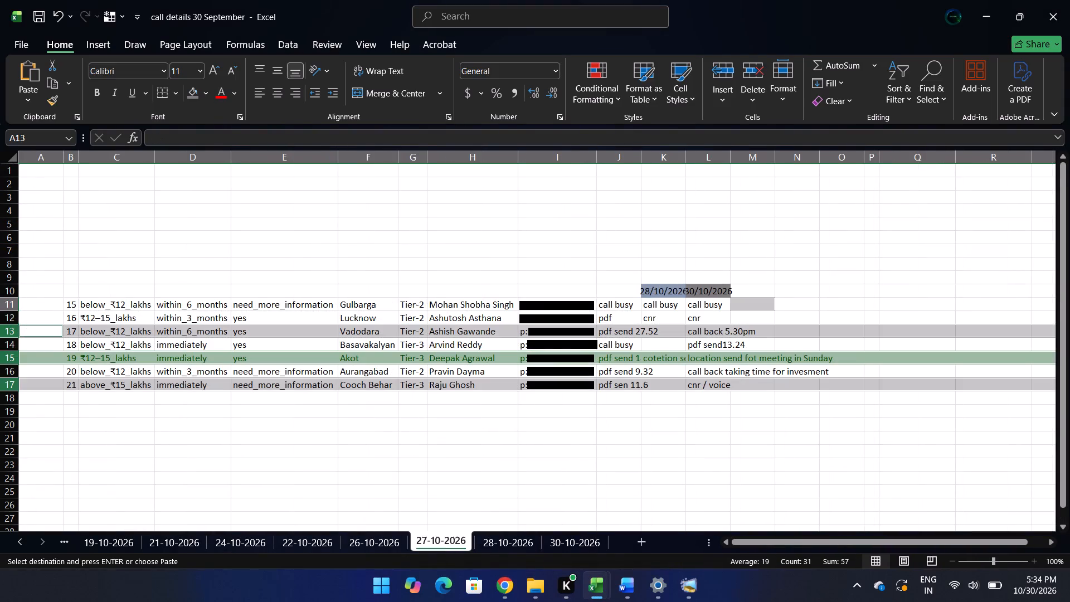
left_click(3, 333)
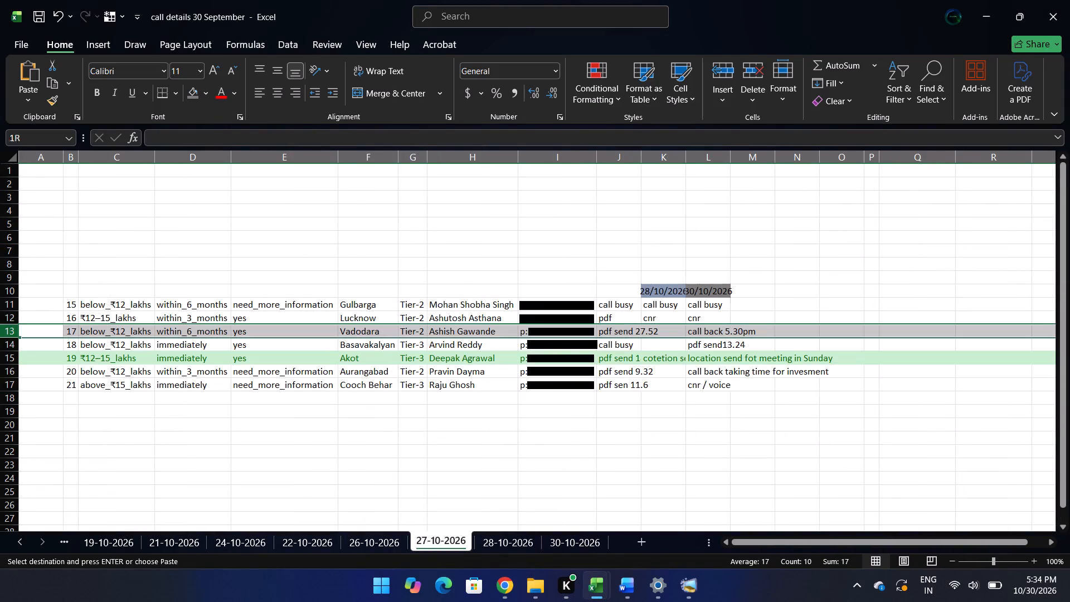
left_click(9, 332, "ctrl")
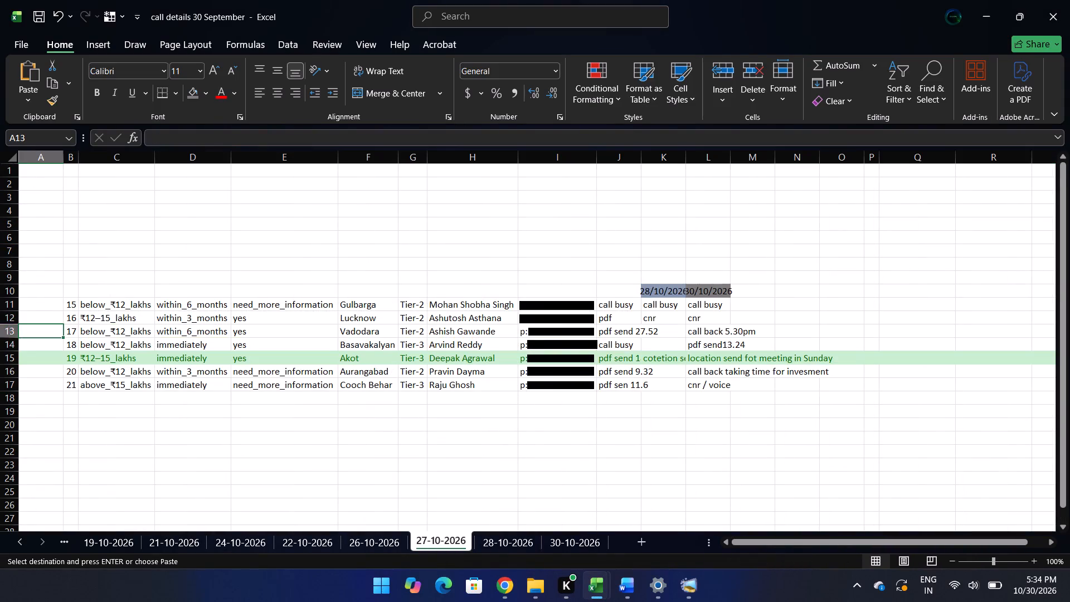
left_click(52, 392)
left_click(12, 332)
left_click(11, 358, "ctrl")
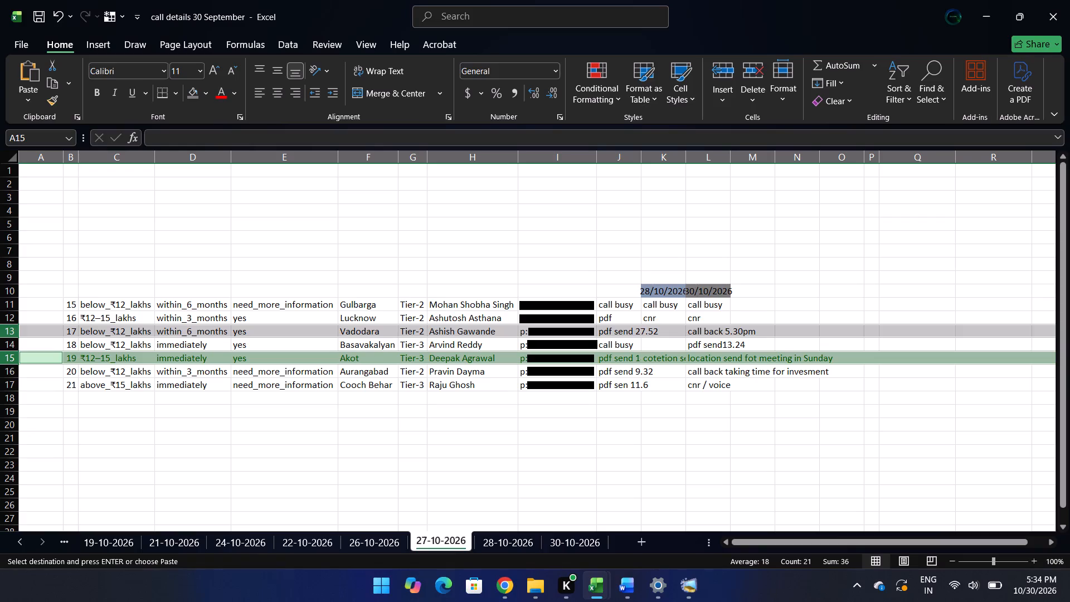
left_click(12, 373, "ctrl")
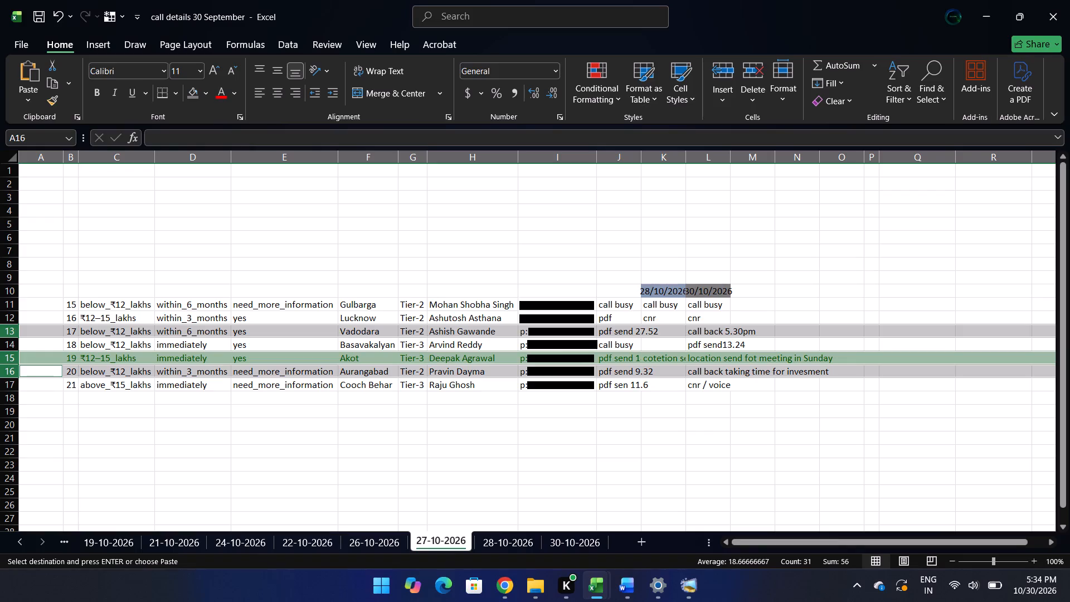
left_click(6, 383, "ctrl")
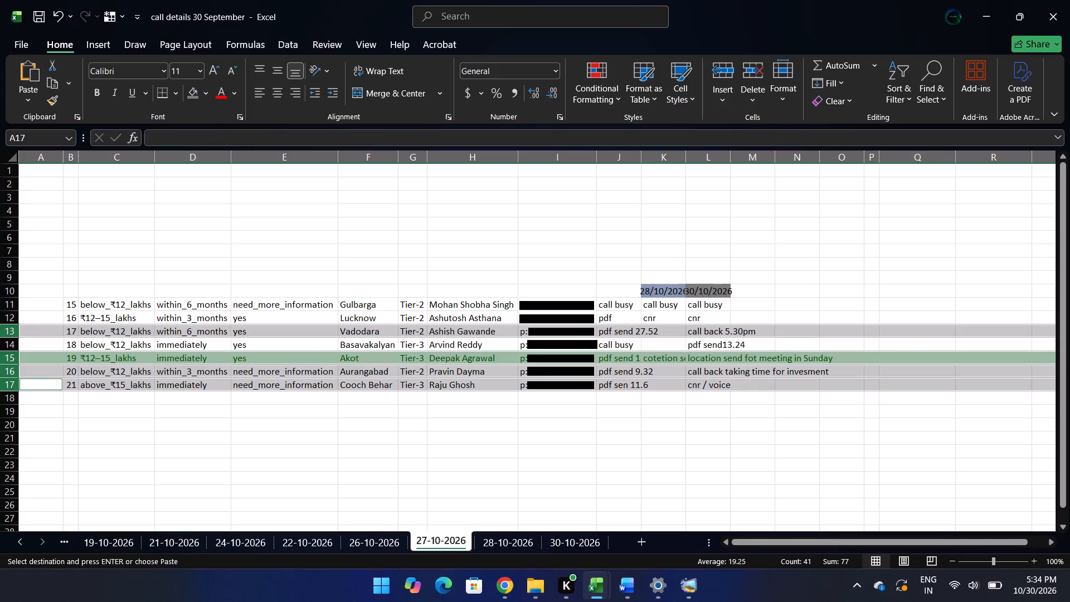
key("ctrl+c")
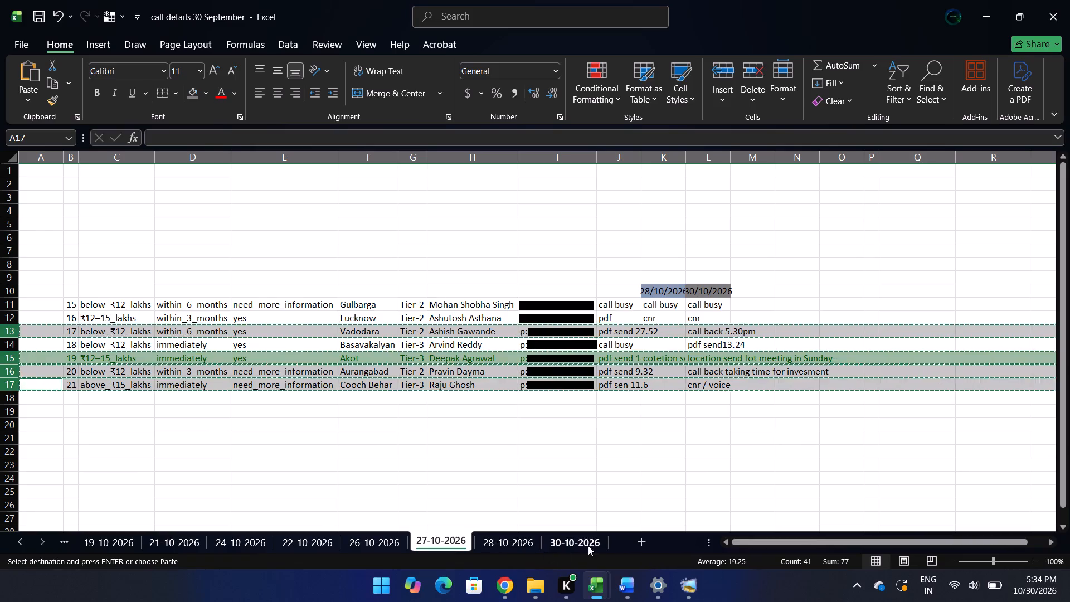
left_click(702, 527)
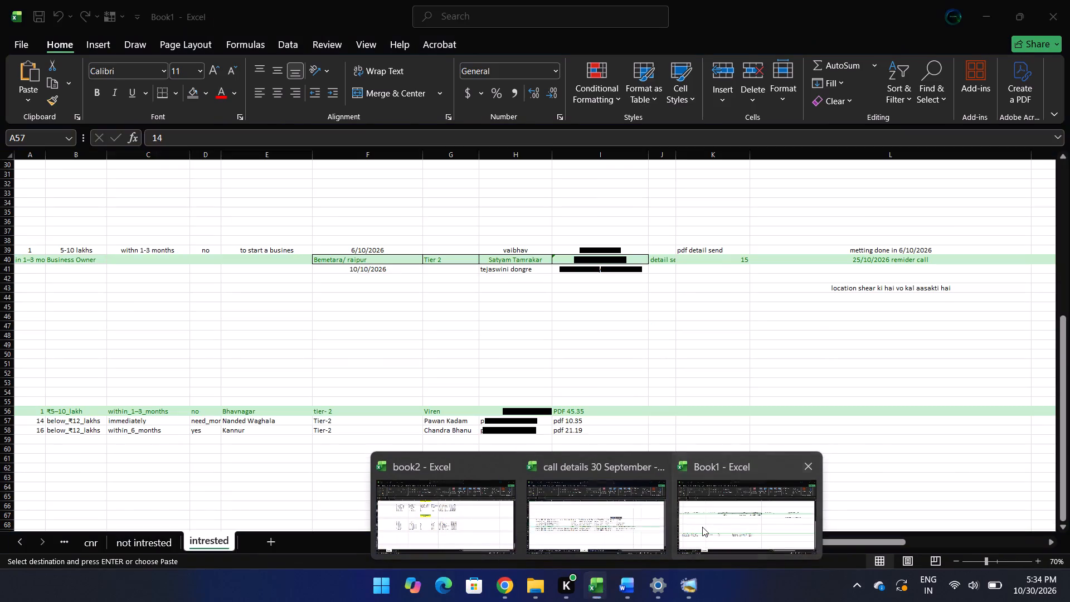
left_click(29, 437)
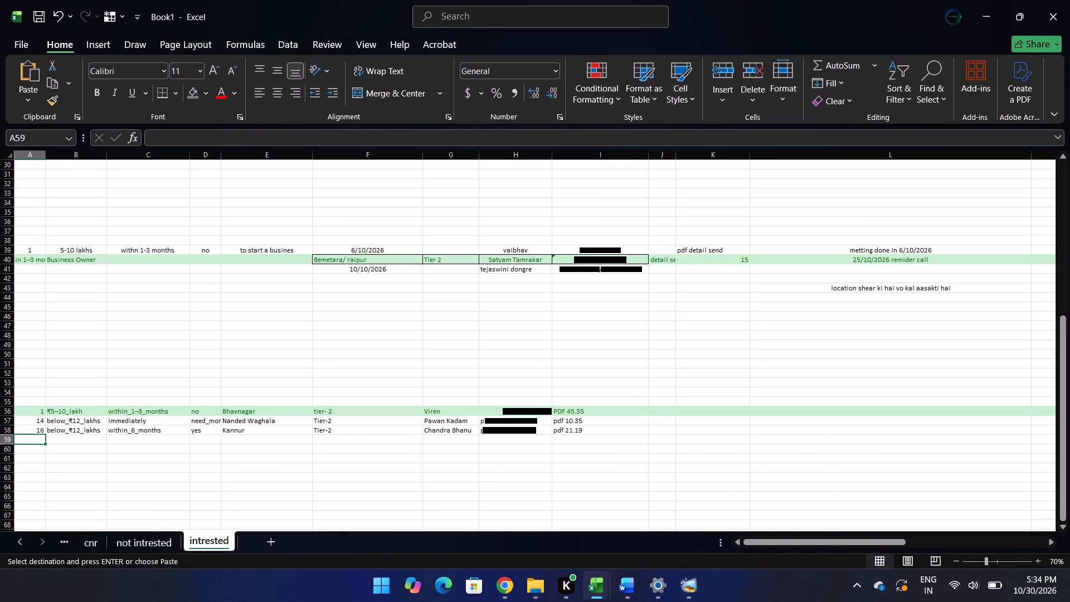
key("ctrl+v")
left_click(120, 493)
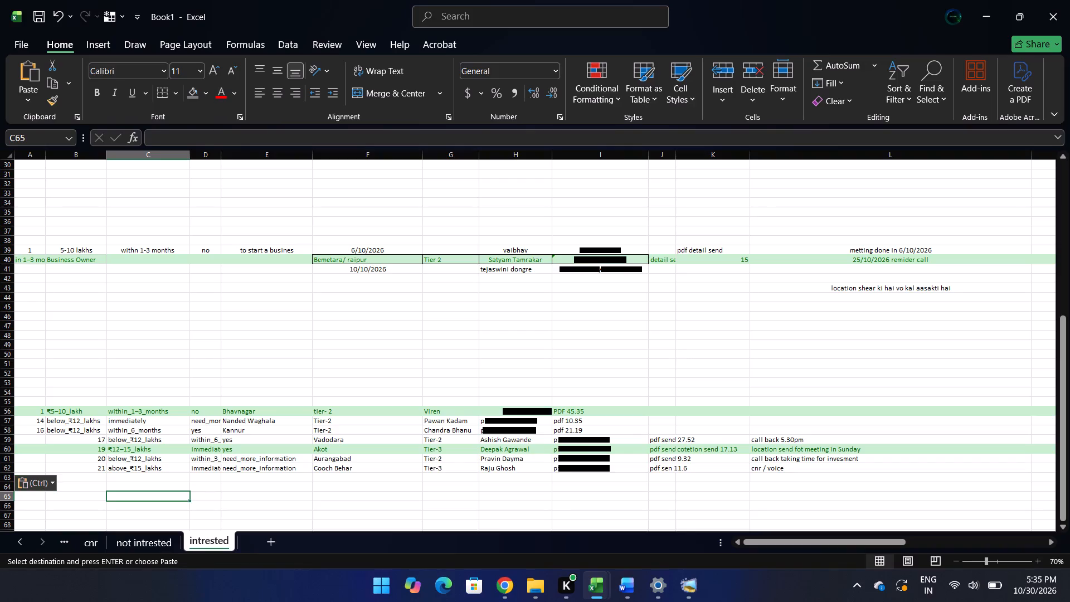
left_click(132, 482)
left_click(61, 479)
left_click(36, 473)
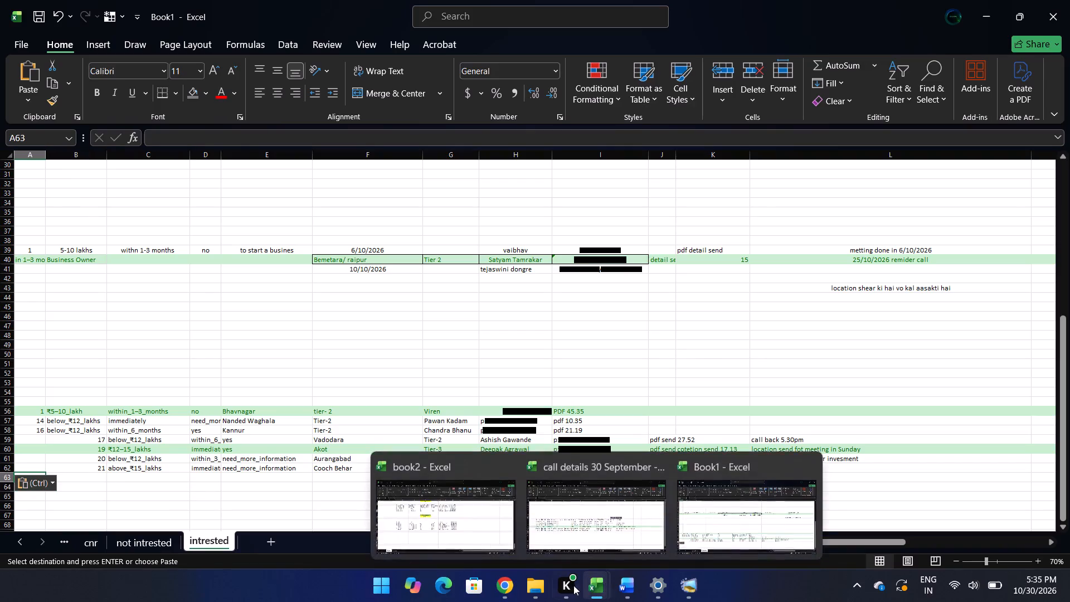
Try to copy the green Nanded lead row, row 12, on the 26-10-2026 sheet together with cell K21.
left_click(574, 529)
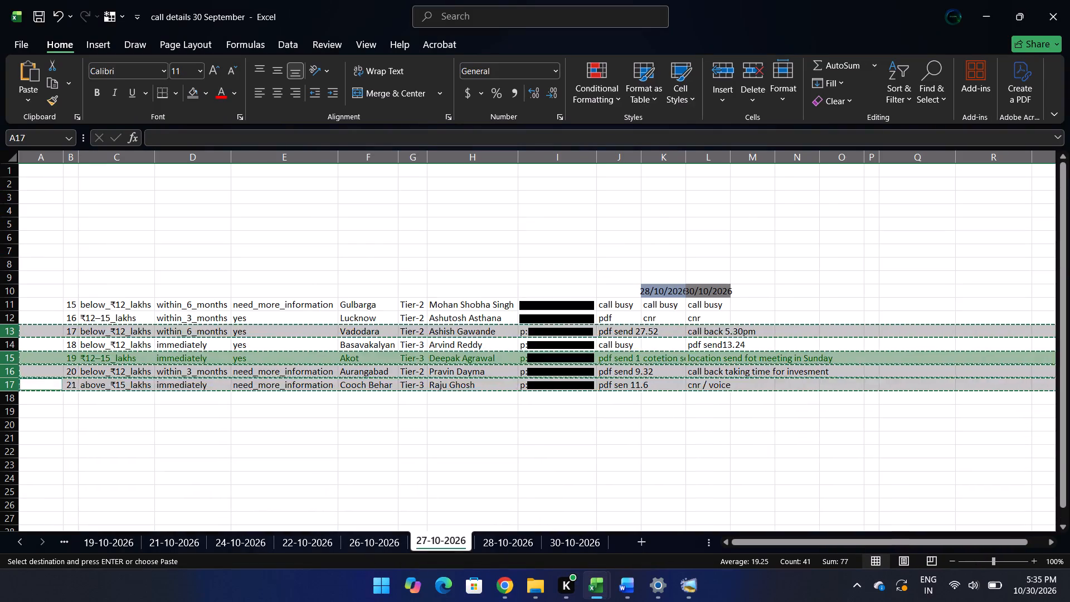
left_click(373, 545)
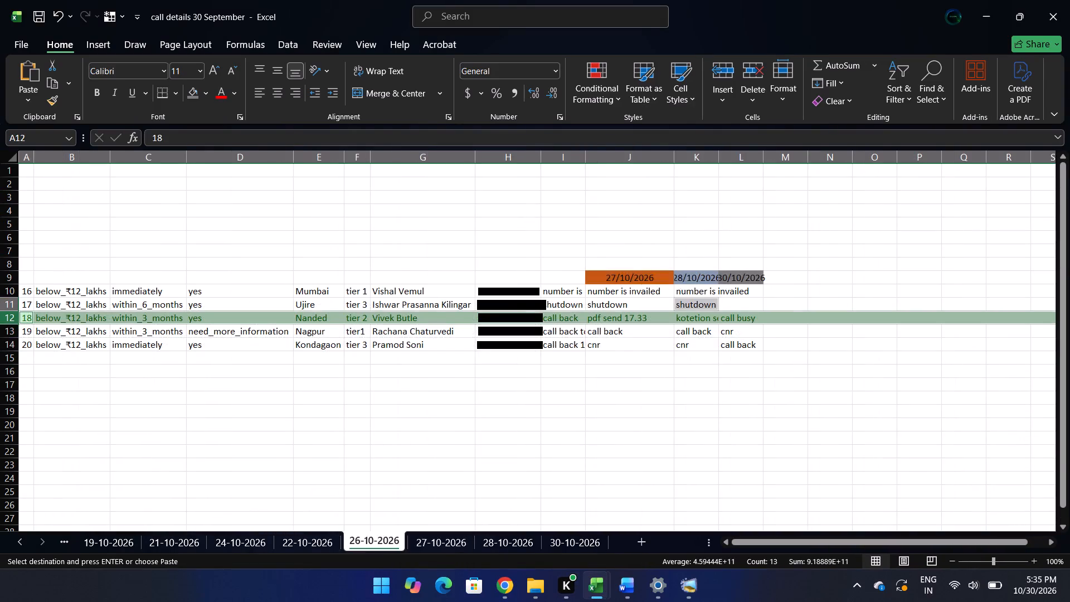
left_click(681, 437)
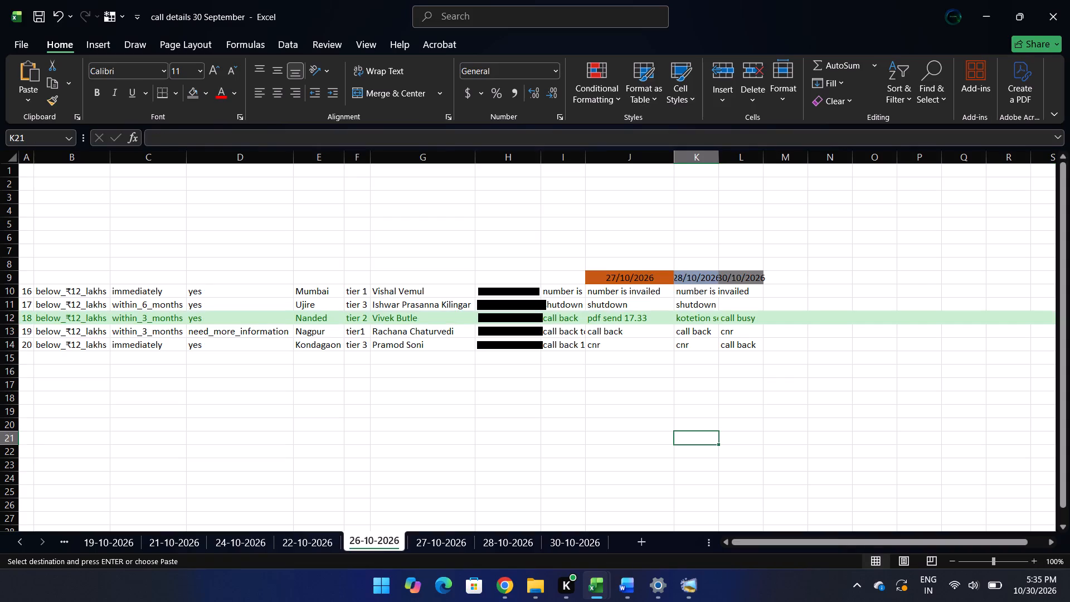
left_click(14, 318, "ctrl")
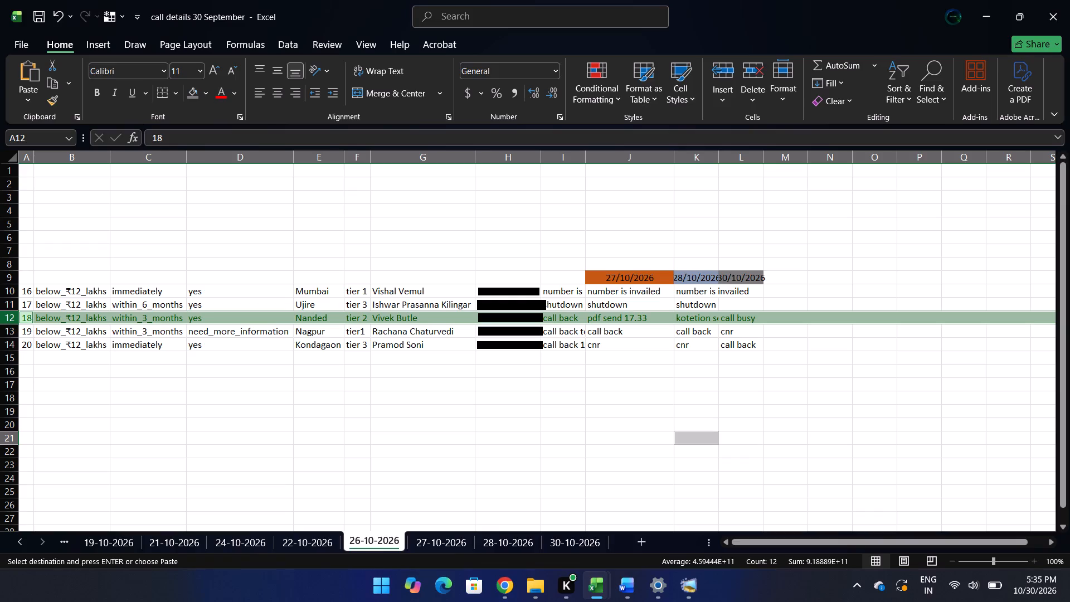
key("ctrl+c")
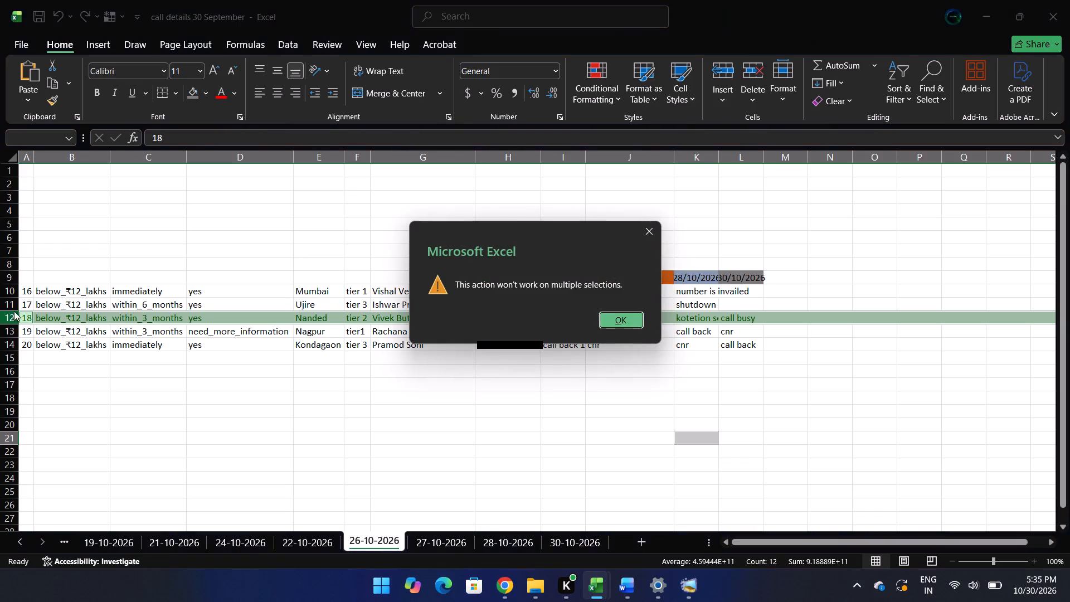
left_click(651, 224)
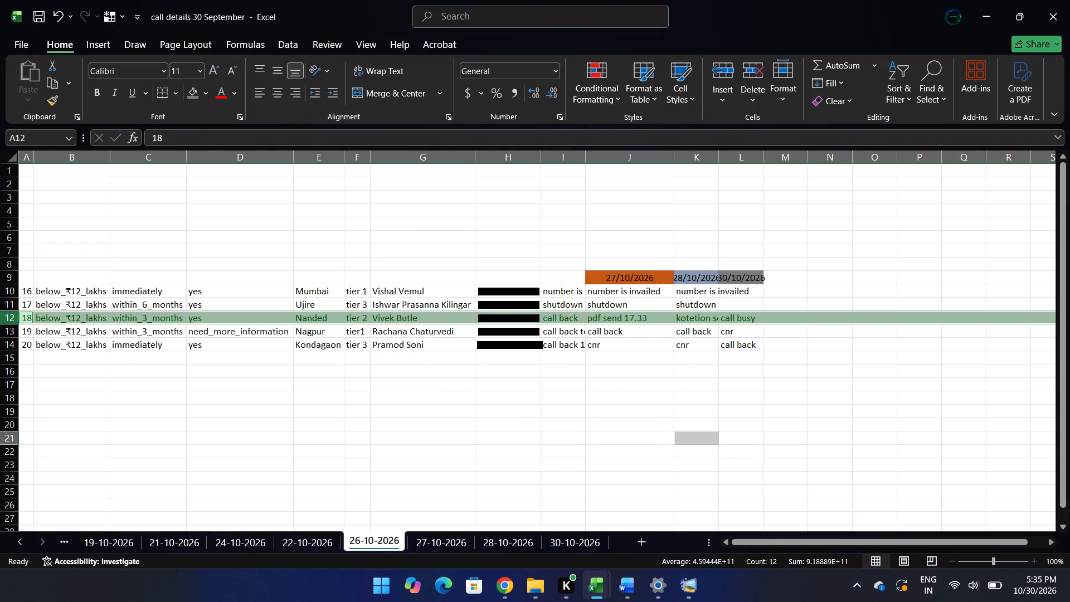
Copy only the green Nanded lead row, row 12, from the 26-10-2026 sheet and paste it into row 63 of Book1's intrested sheet.
left_click(56, 452)
left_click(12, 315)
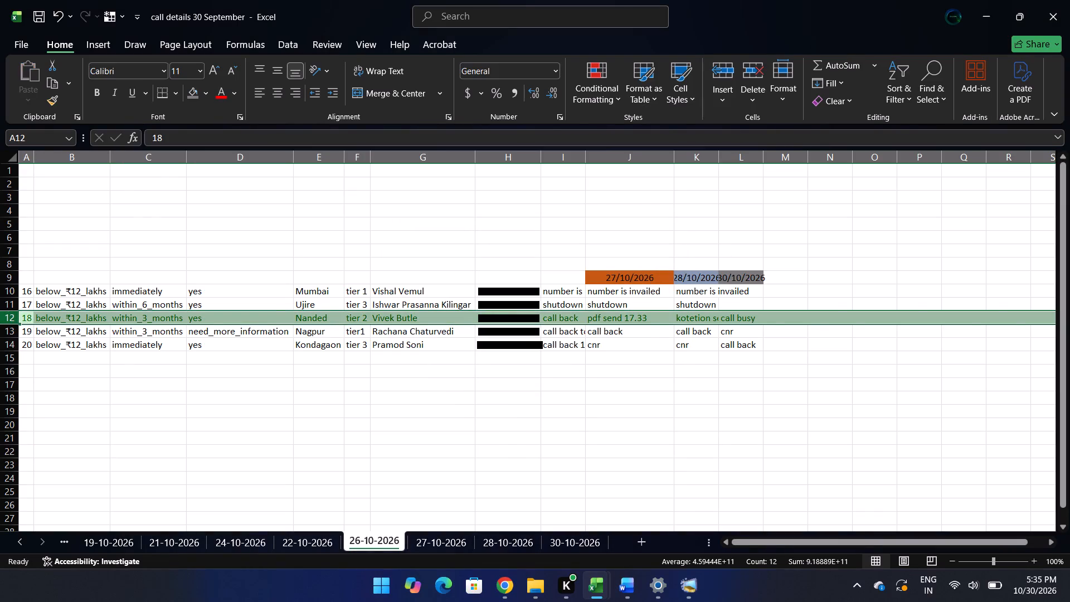
key("ctrl+c")
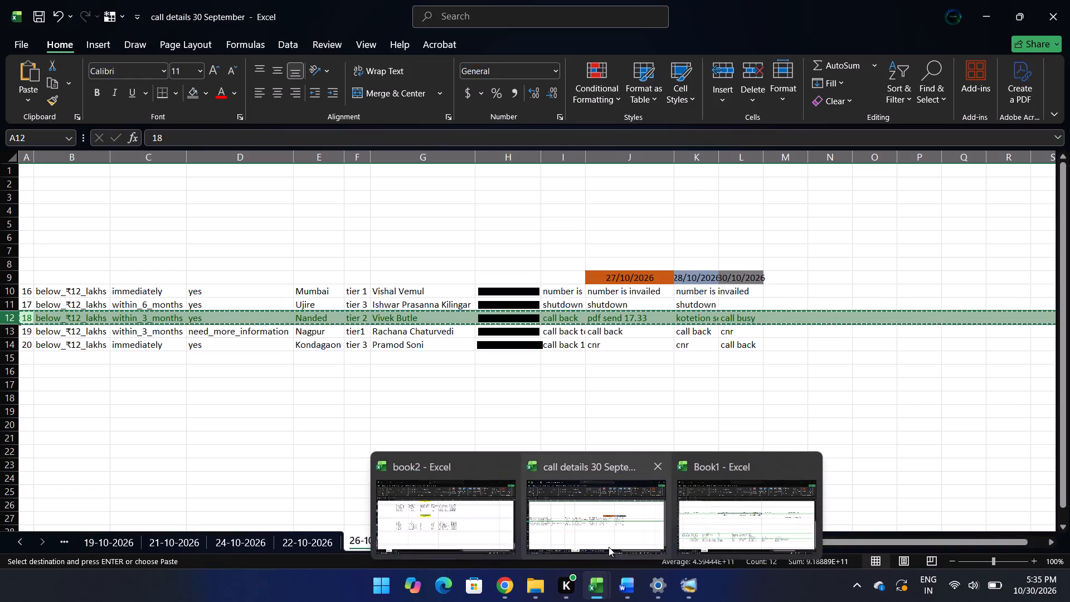
left_click(714, 531)
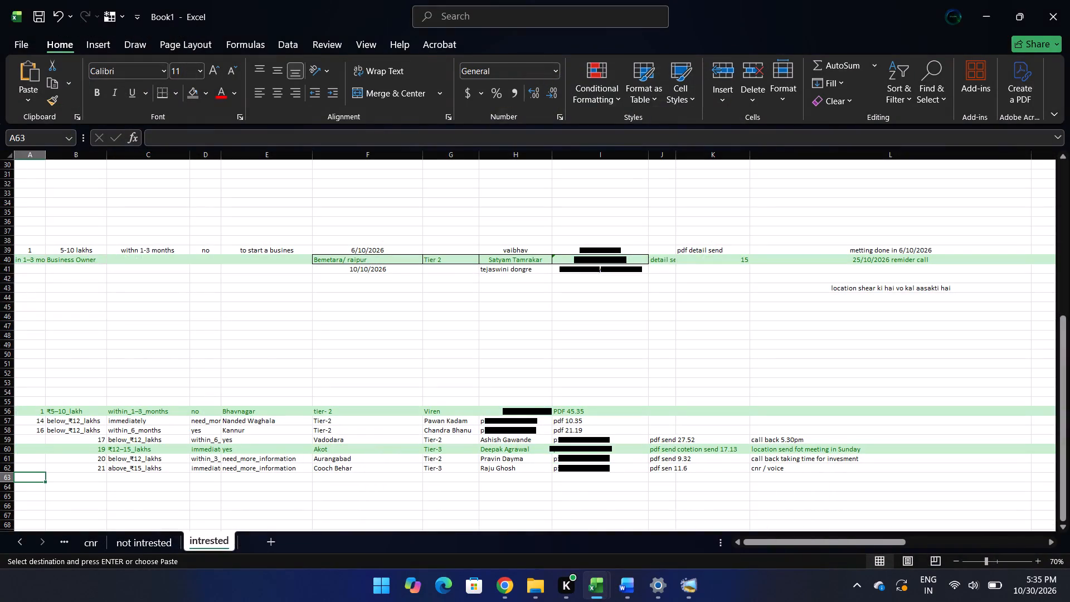
key("ctrl+v")
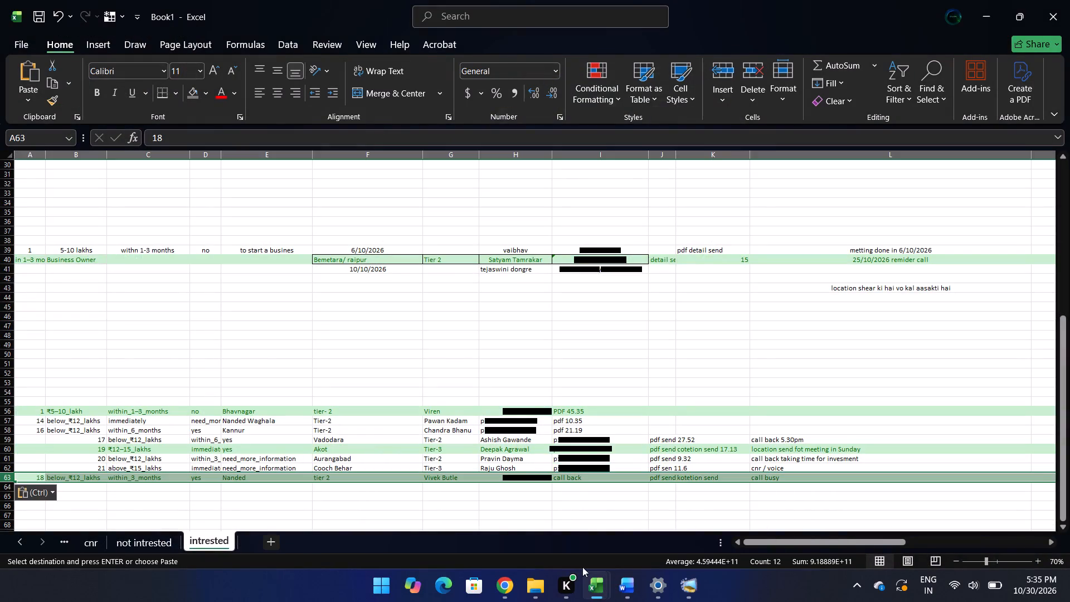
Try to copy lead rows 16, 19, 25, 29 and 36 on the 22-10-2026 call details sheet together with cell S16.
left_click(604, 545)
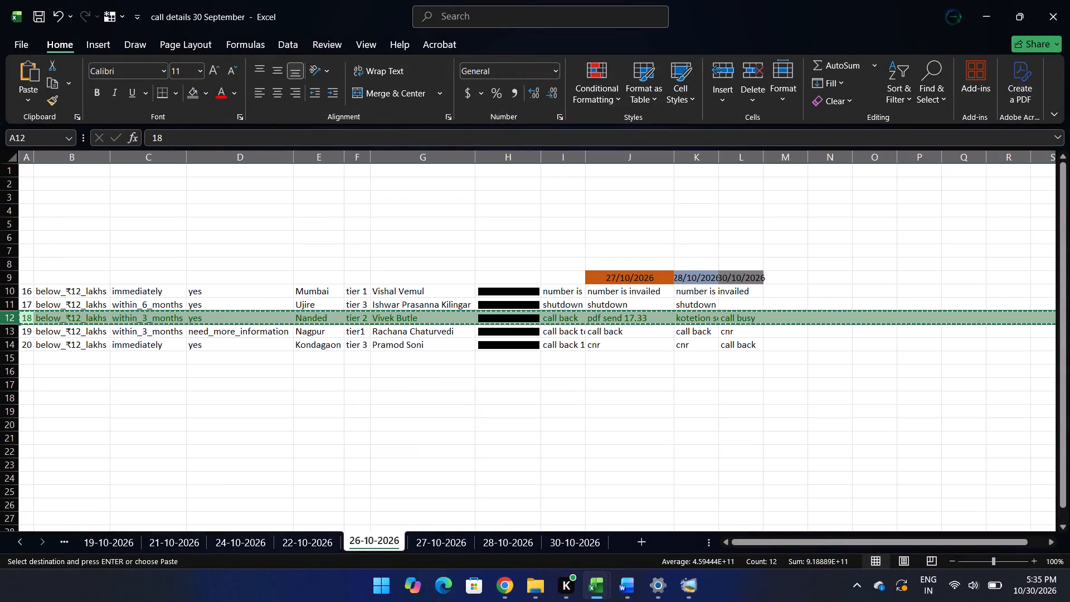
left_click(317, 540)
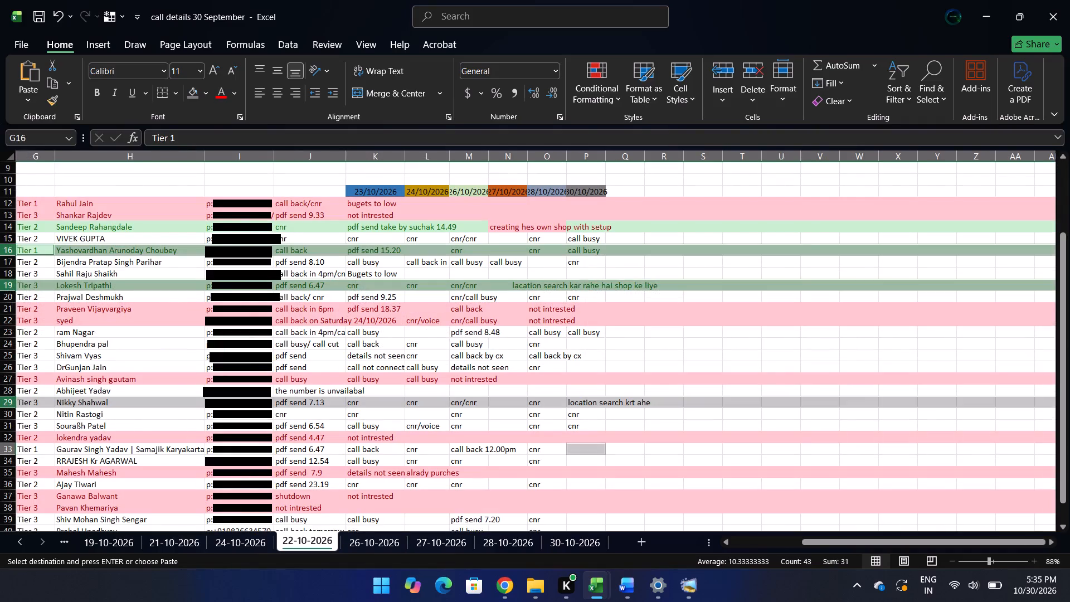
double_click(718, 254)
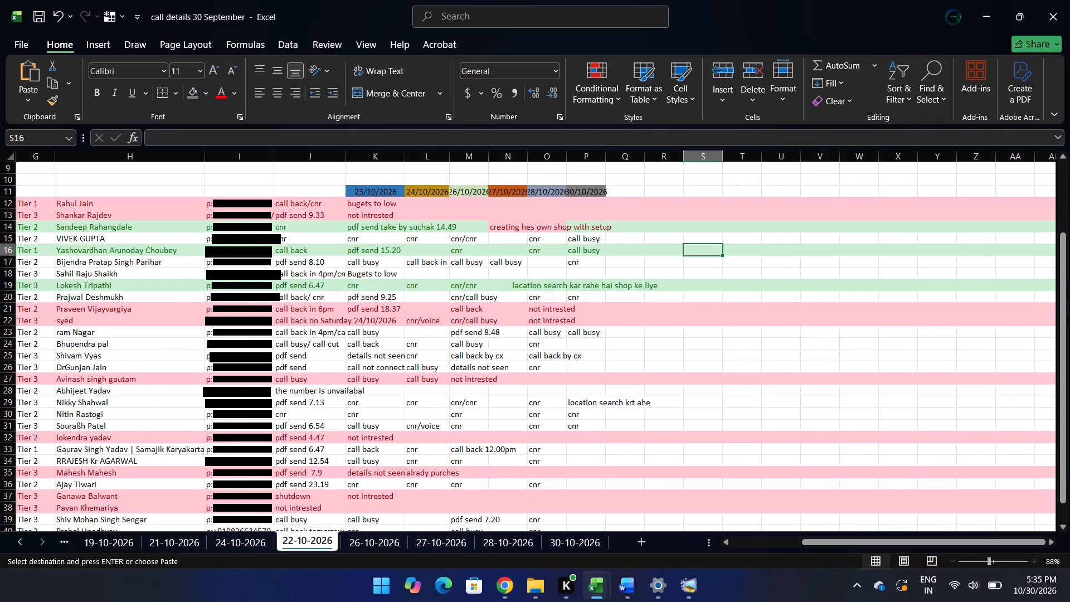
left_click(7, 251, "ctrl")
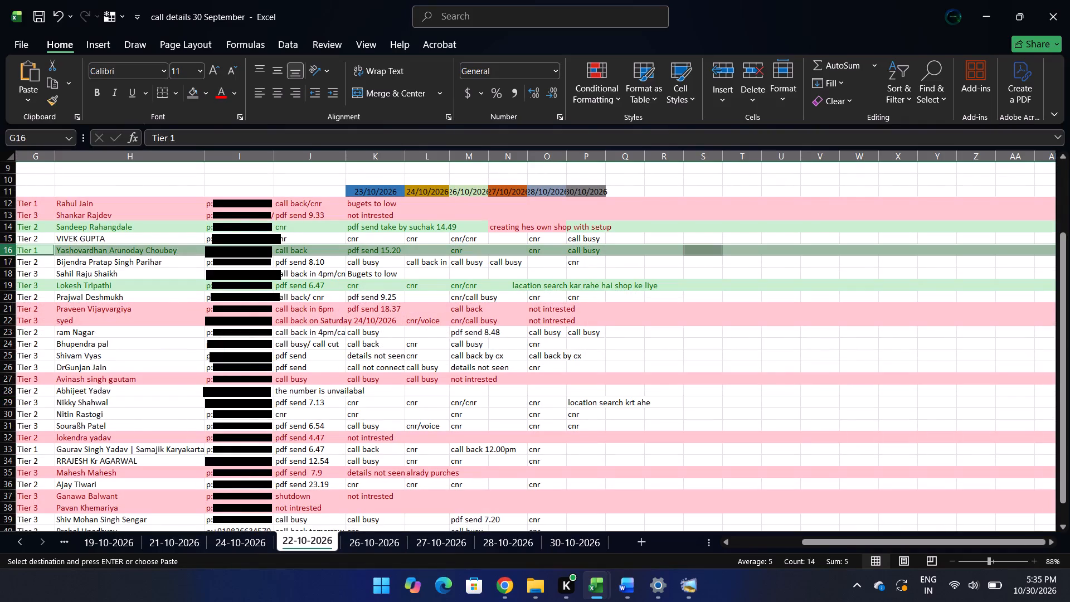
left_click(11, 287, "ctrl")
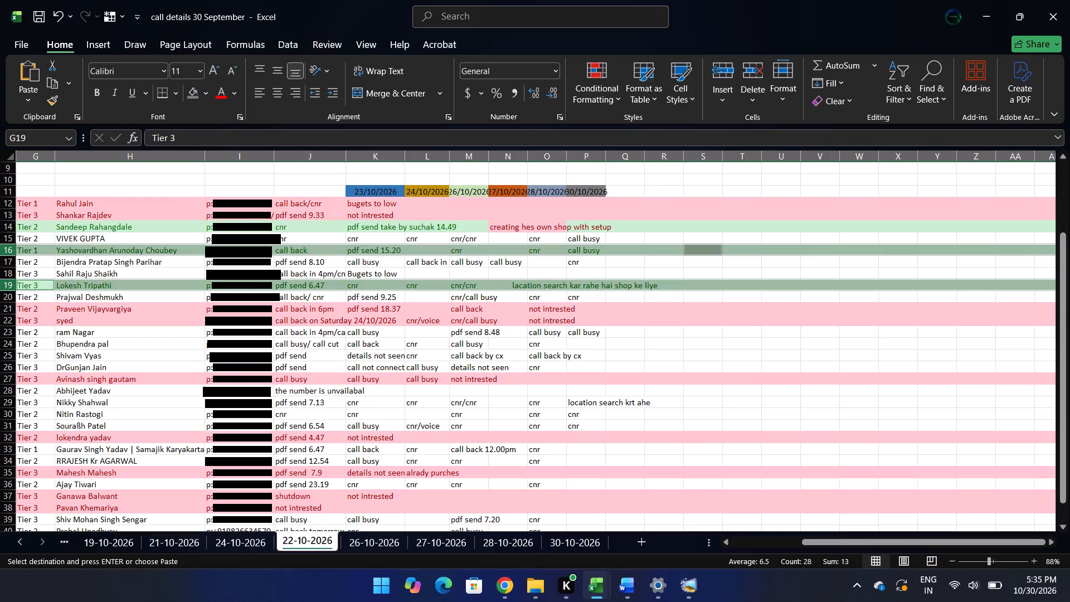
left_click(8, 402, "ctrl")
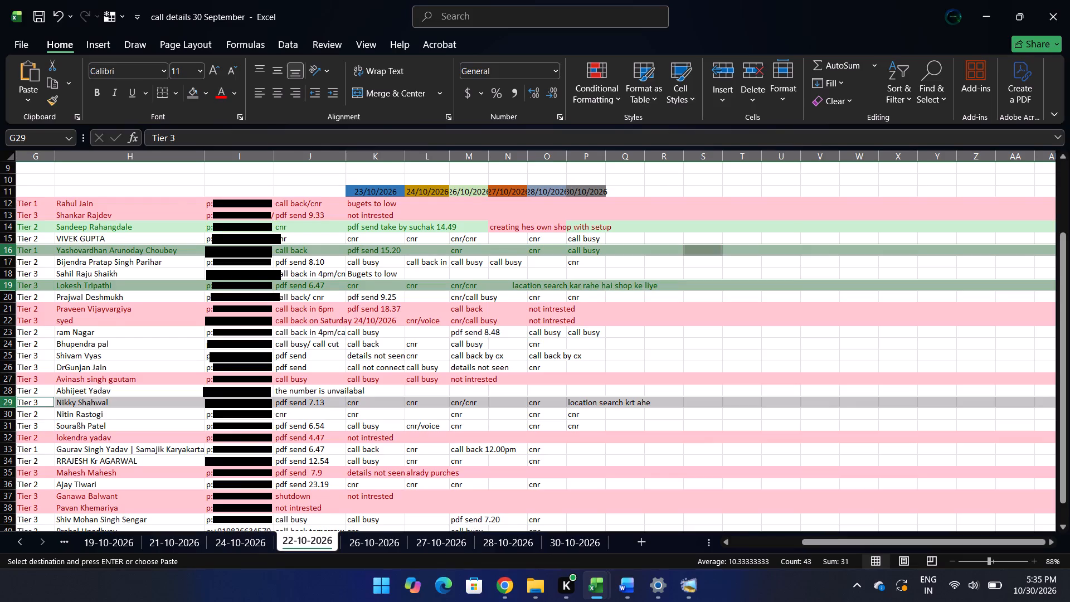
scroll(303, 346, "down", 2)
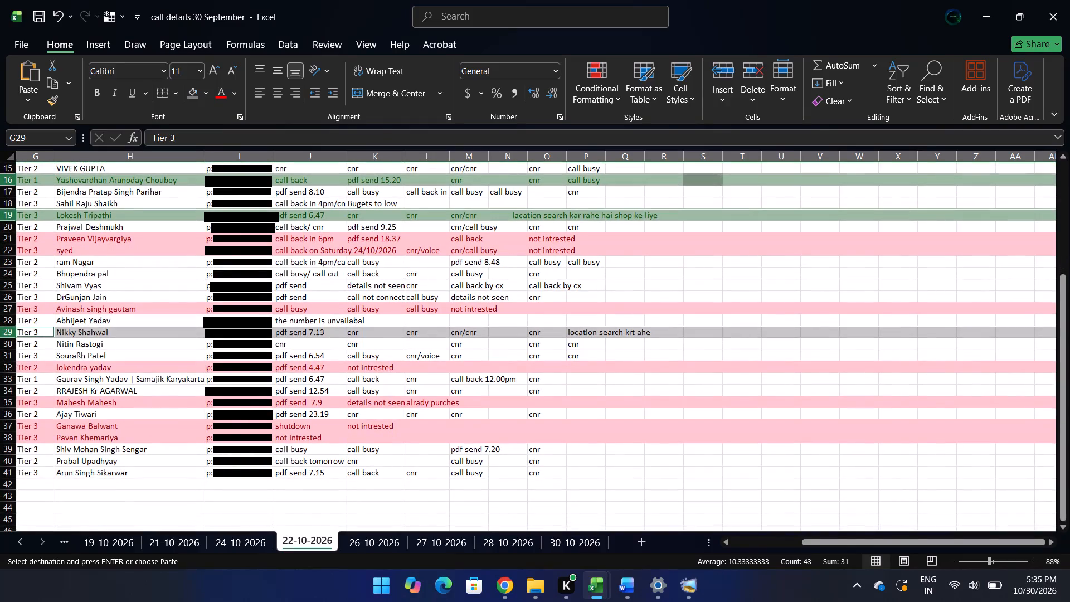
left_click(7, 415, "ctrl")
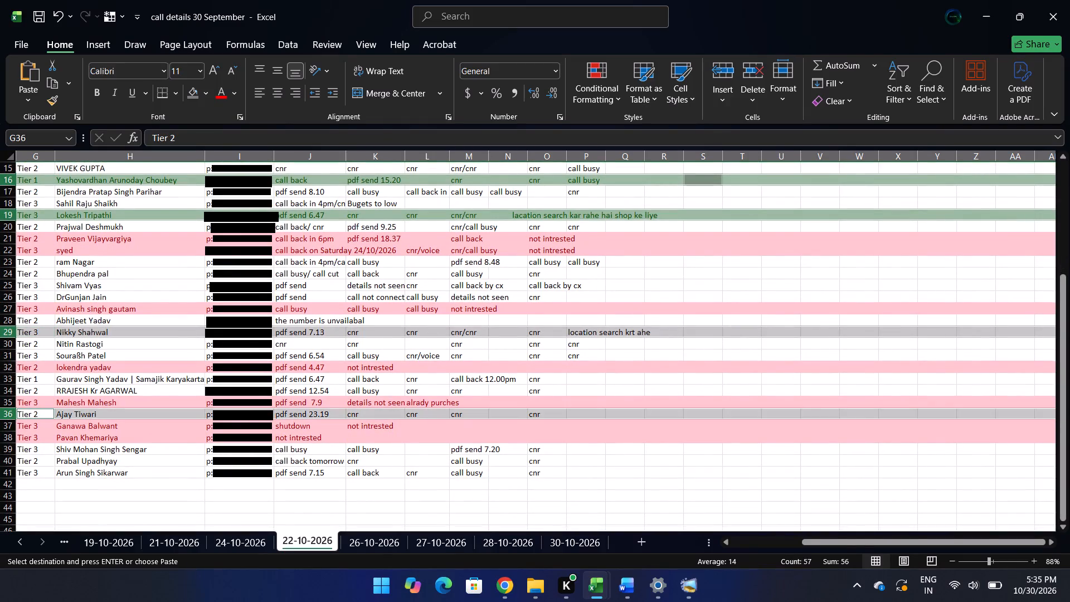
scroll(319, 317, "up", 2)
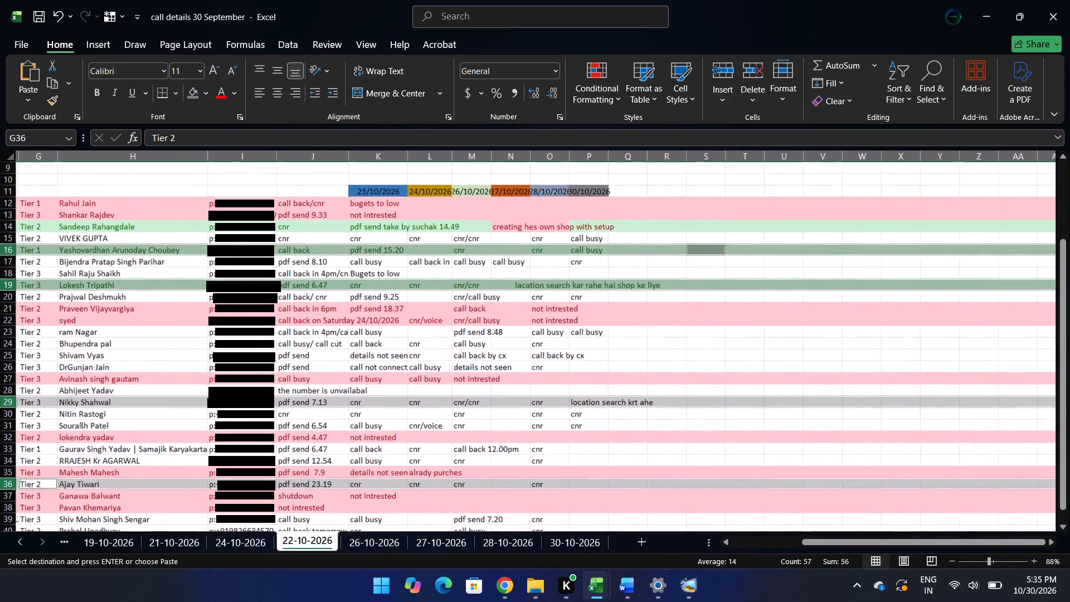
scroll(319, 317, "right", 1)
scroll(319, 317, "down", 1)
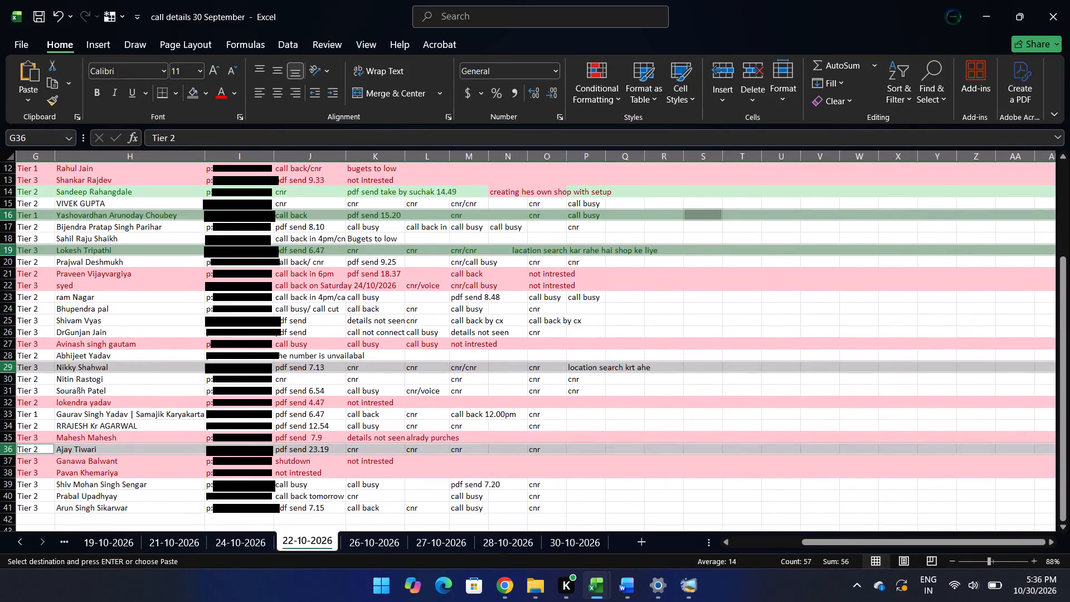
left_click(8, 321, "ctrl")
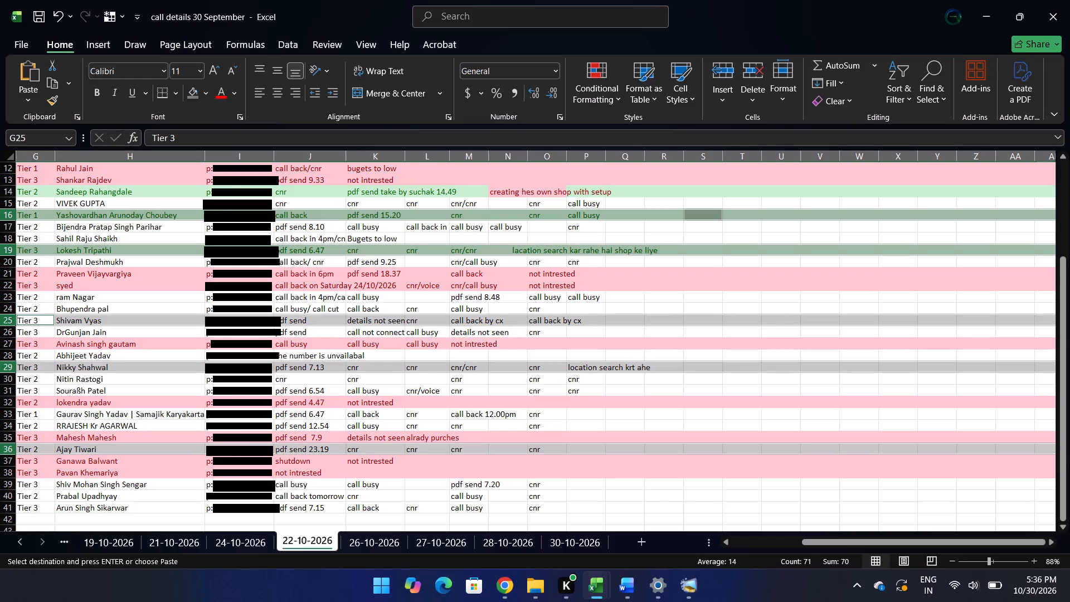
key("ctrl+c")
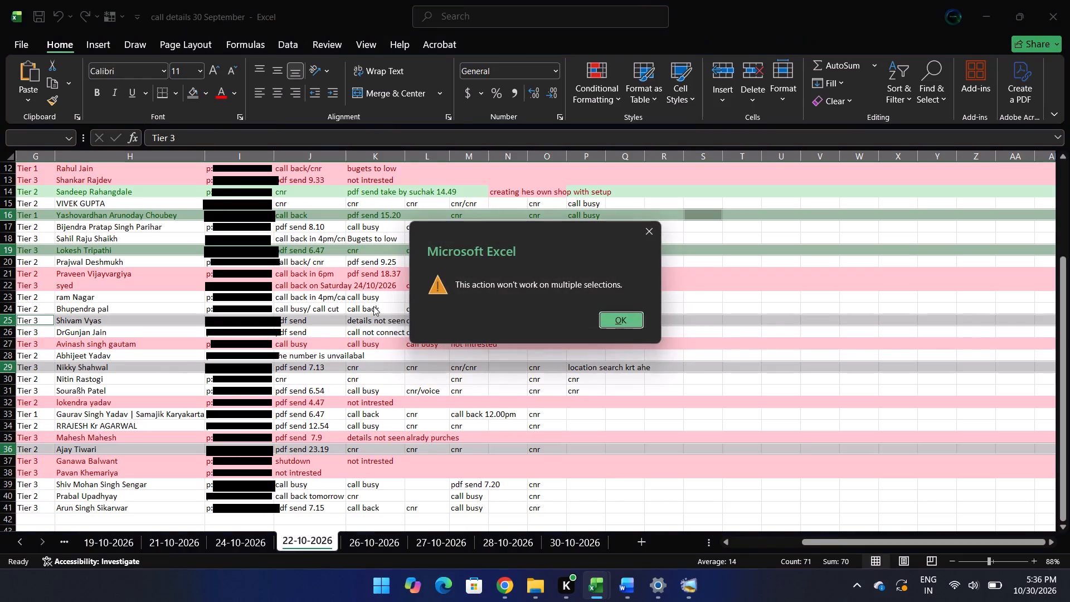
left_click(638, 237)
Copy only the bhopal, REWA, sarangpur and Singrauli rows, 16, 19, 25 and 29, from the 22-10-2026 sheet into Book1's intrested sheet at A64.
left_click(235, 299)
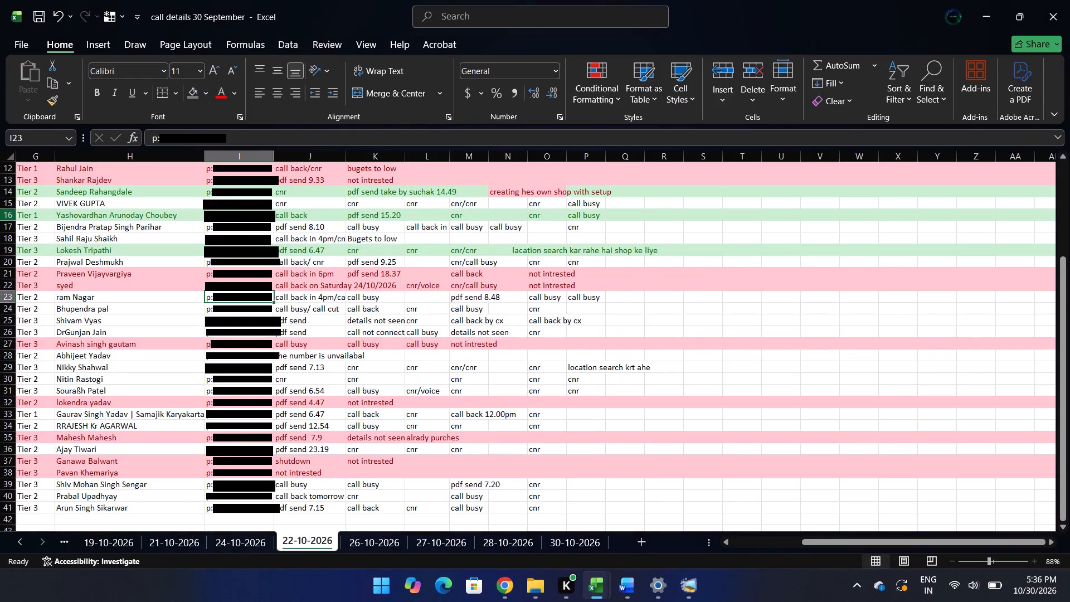
left_click(7, 216)
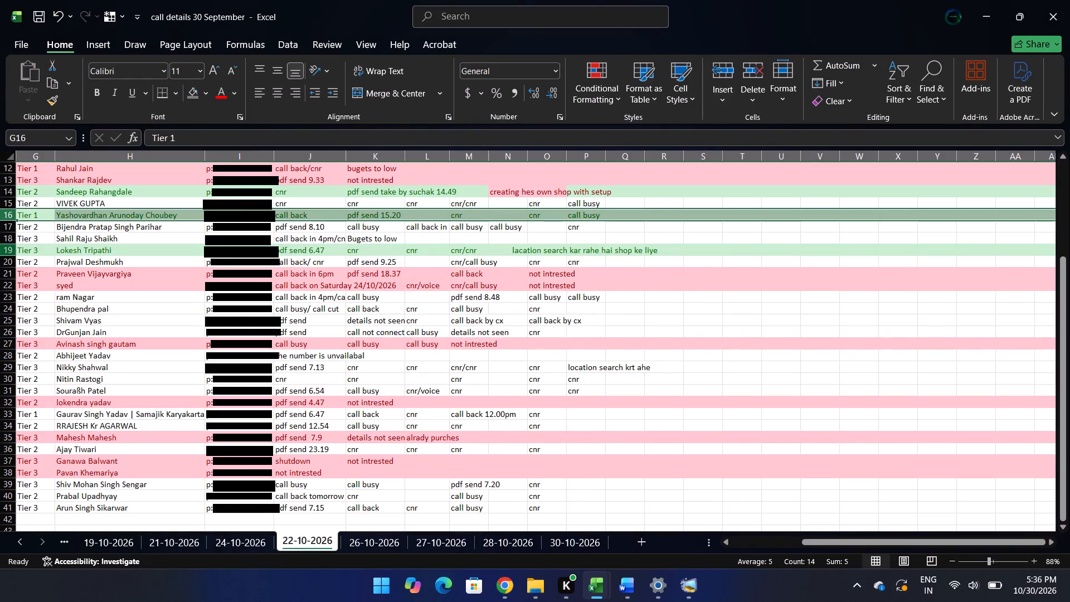
left_click(4, 248, "ctrl")
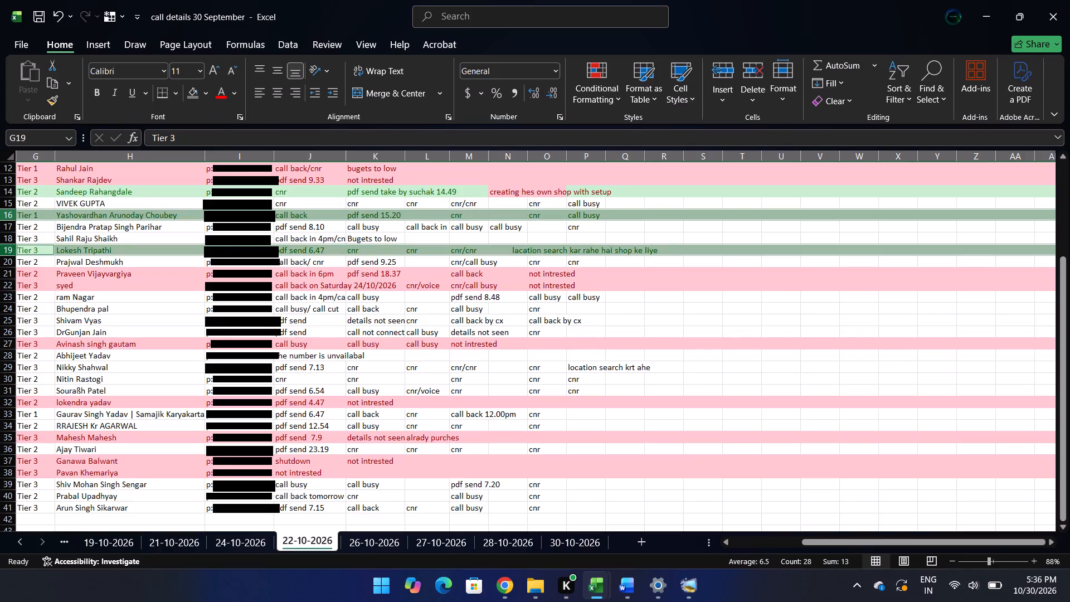
left_click(9, 321, "ctrl")
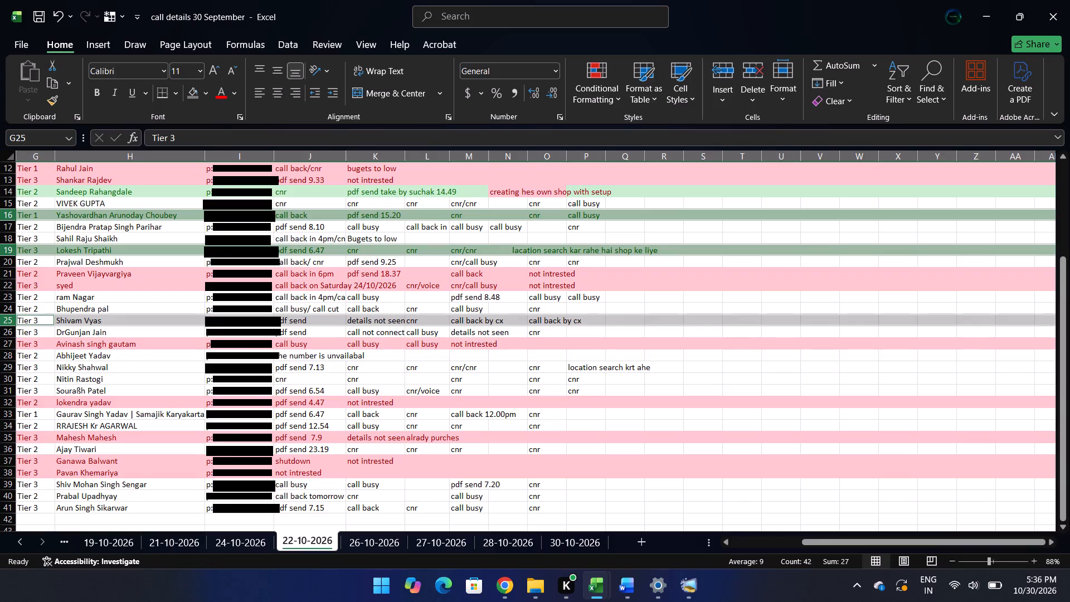
left_click(5, 366)
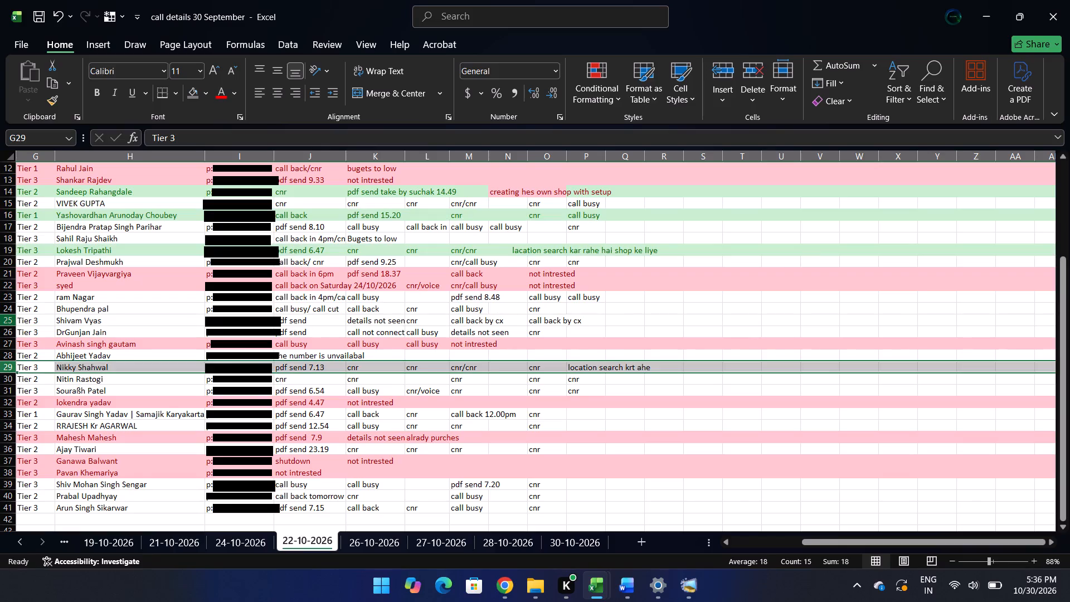
left_click(0, 321, "ctrl")
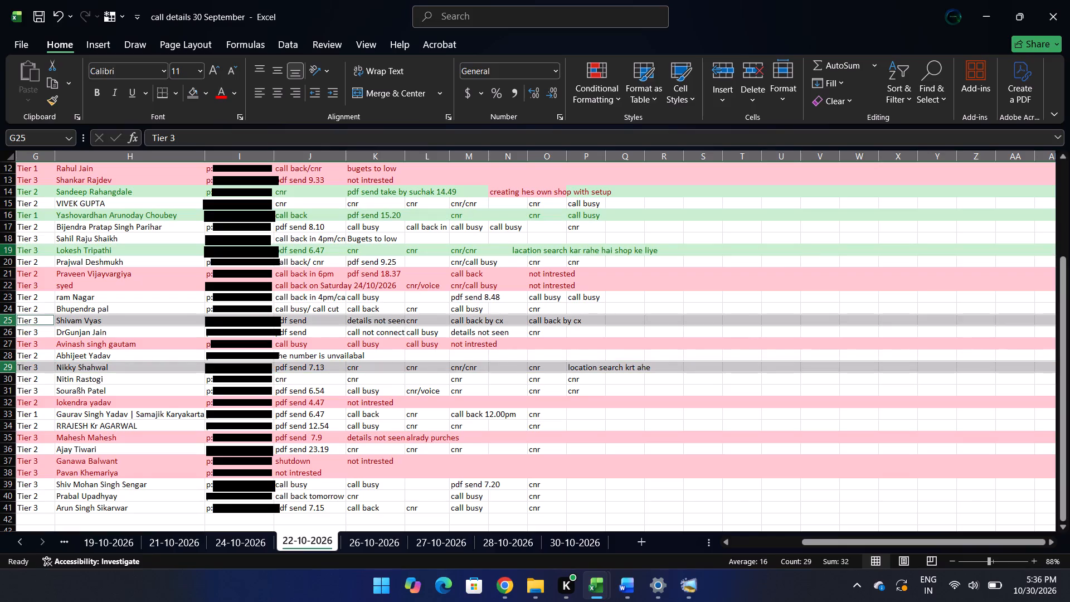
left_click(9, 216, "ctrl")
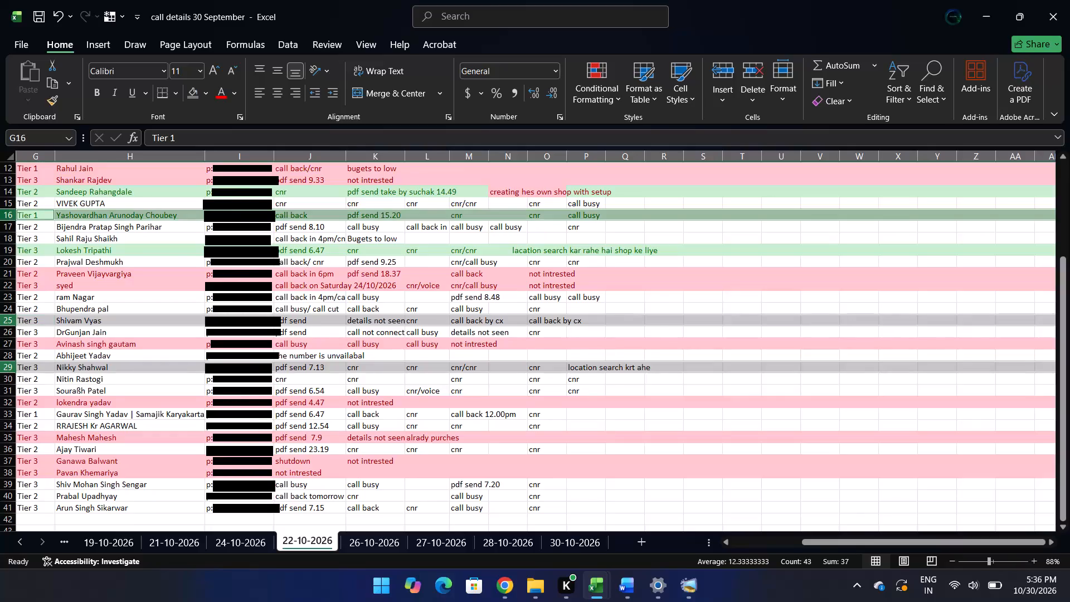
left_click(8, 253, "ctrl")
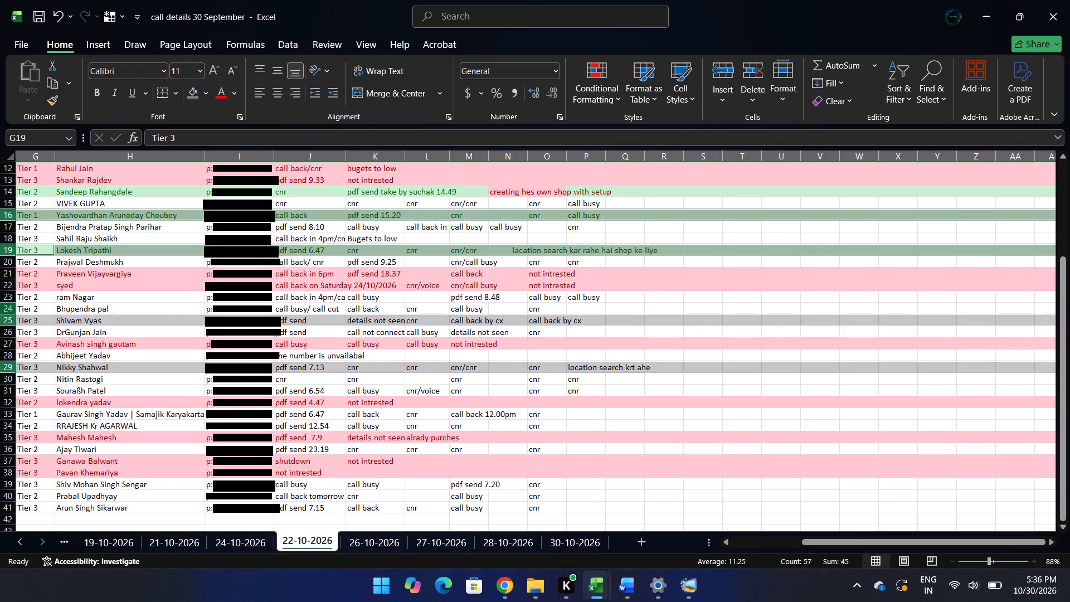
key("ctrl+c")
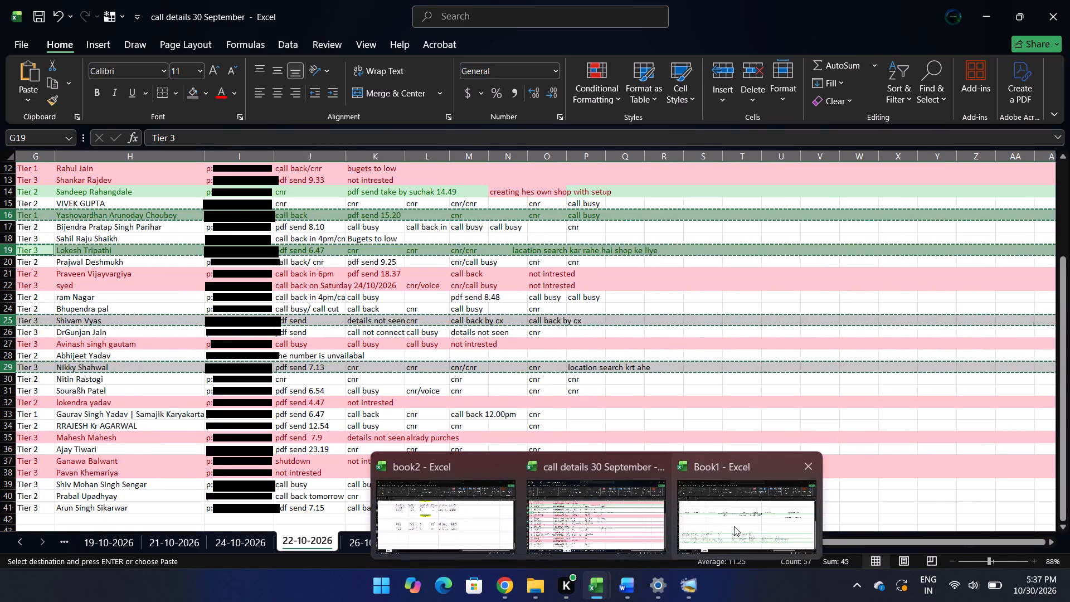
left_click(734, 526)
left_click(33, 484)
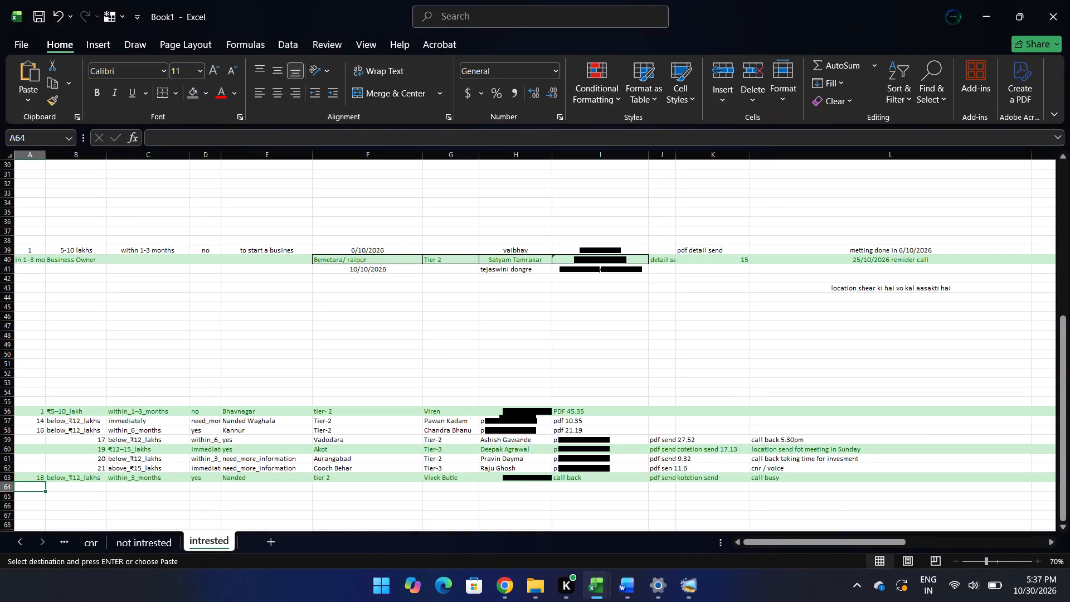
key("ctrl+v")
Select cell A68 in Book1's intrested sheet, directly below the pasted Singrauli row.
scroll(347, 473, "down", 1)
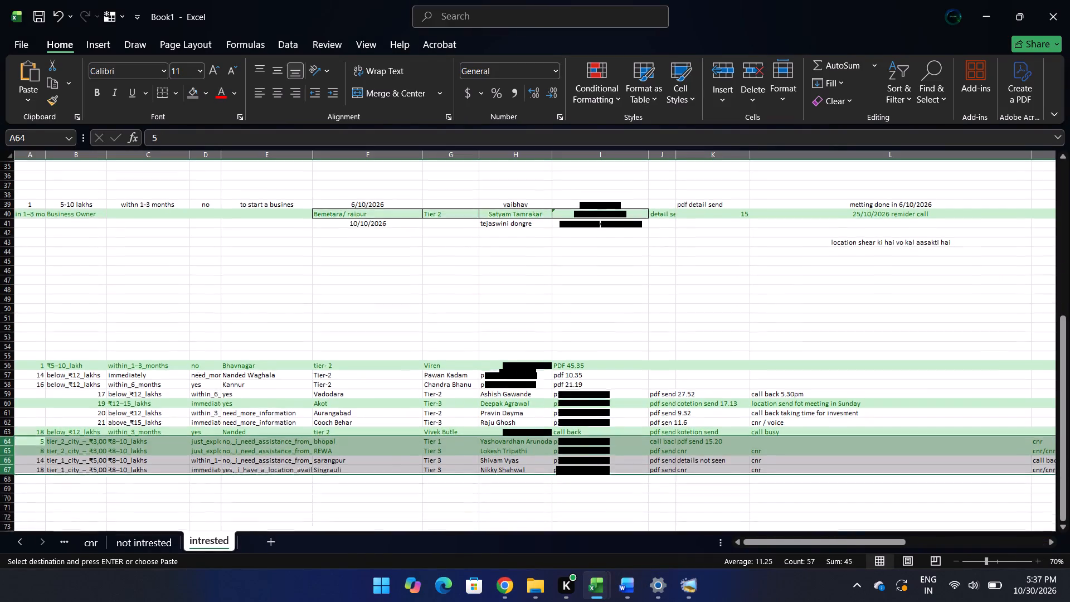
scroll(347, 473, "down", 1)
left_click(33, 401)
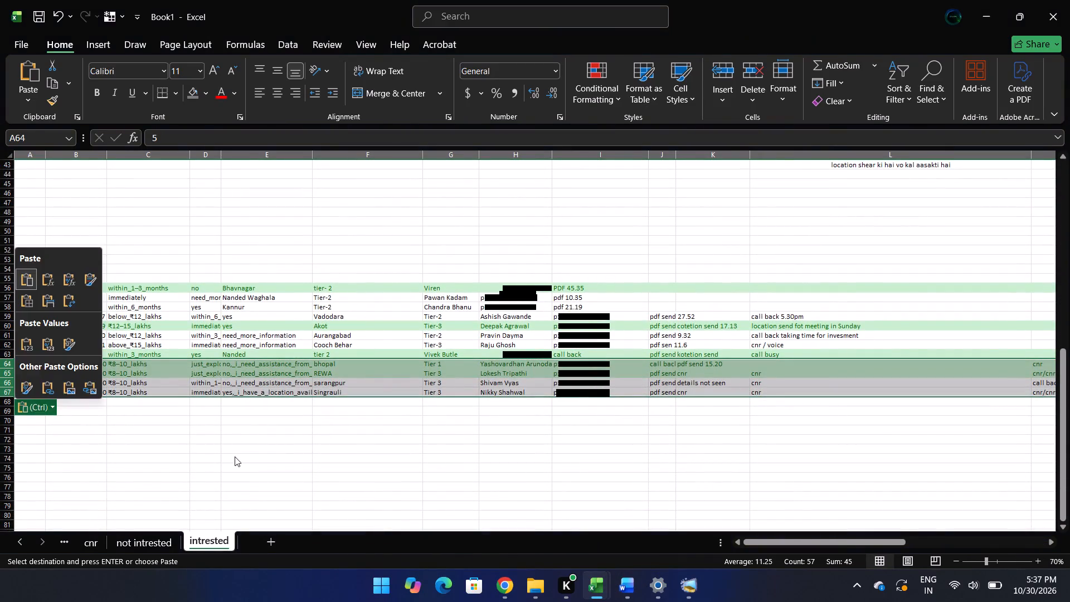
left_click(235, 457)
left_click(82, 445)
left_click(0, 446)
left_click(26, 423)
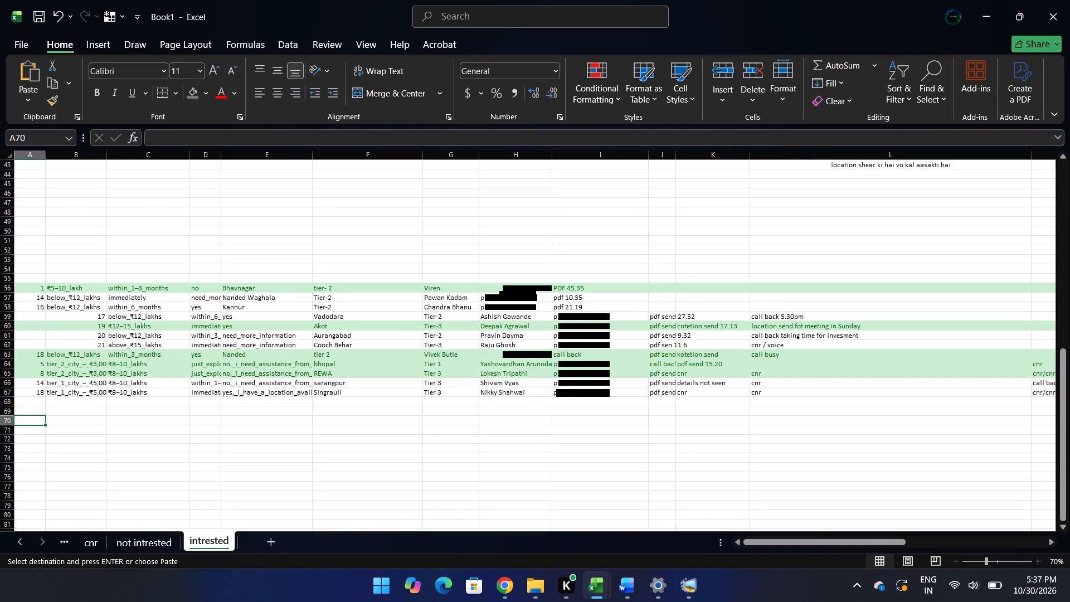
key("Up")
key("Up")
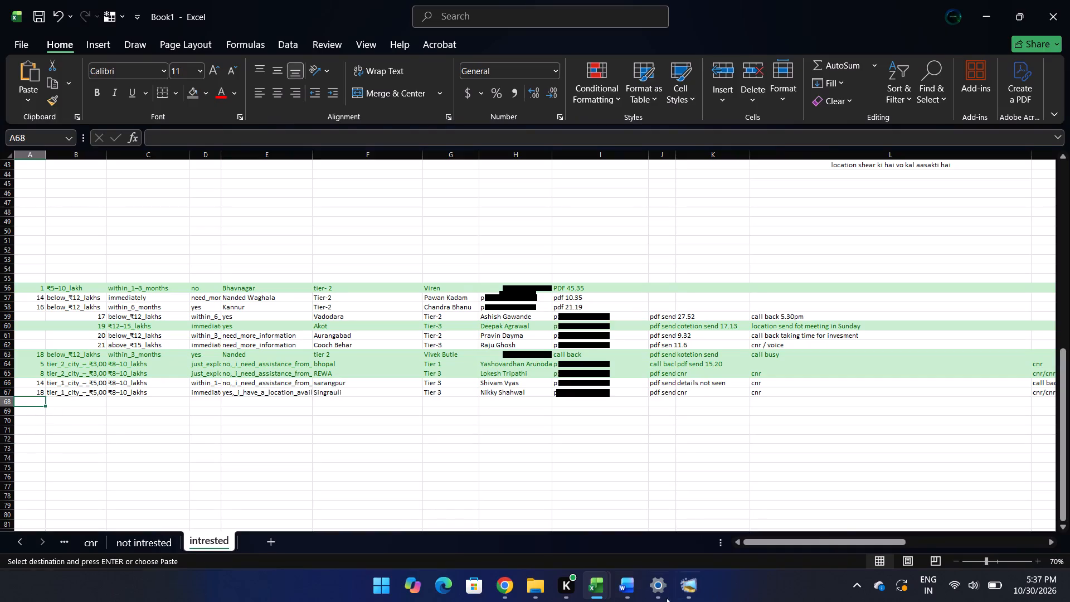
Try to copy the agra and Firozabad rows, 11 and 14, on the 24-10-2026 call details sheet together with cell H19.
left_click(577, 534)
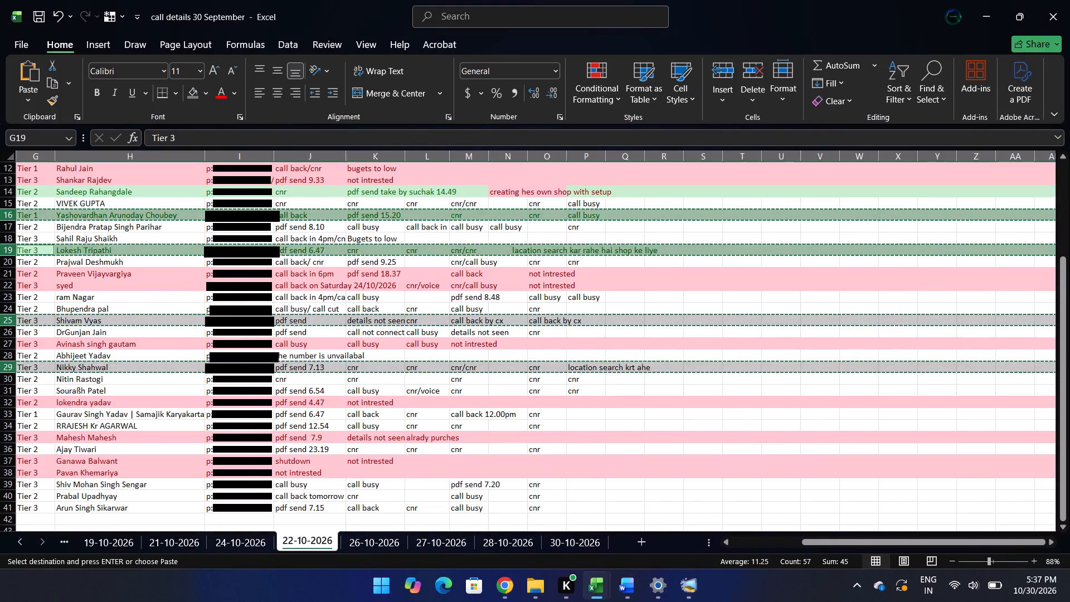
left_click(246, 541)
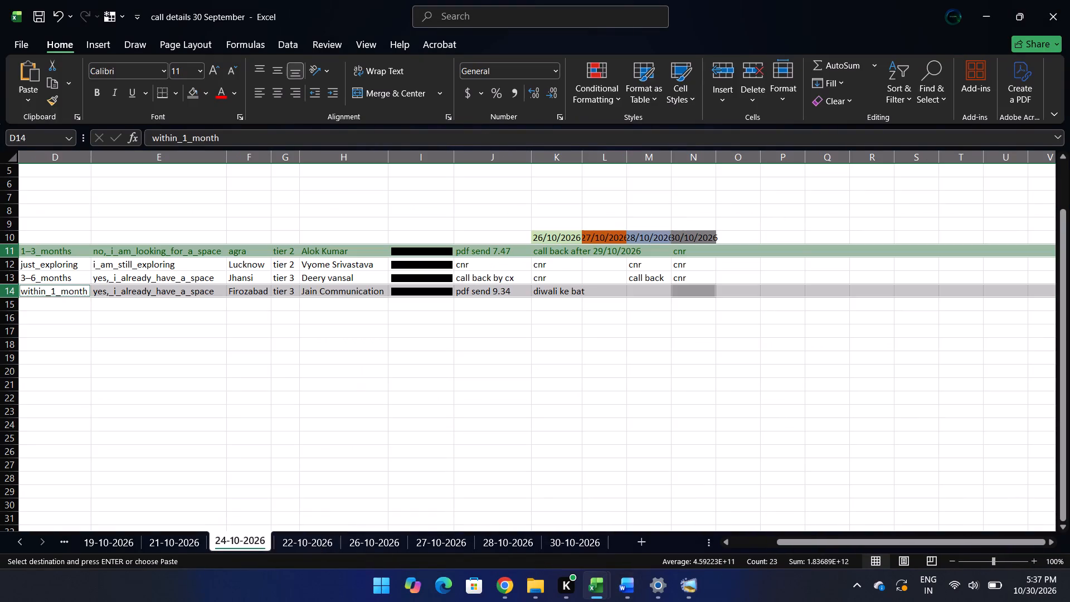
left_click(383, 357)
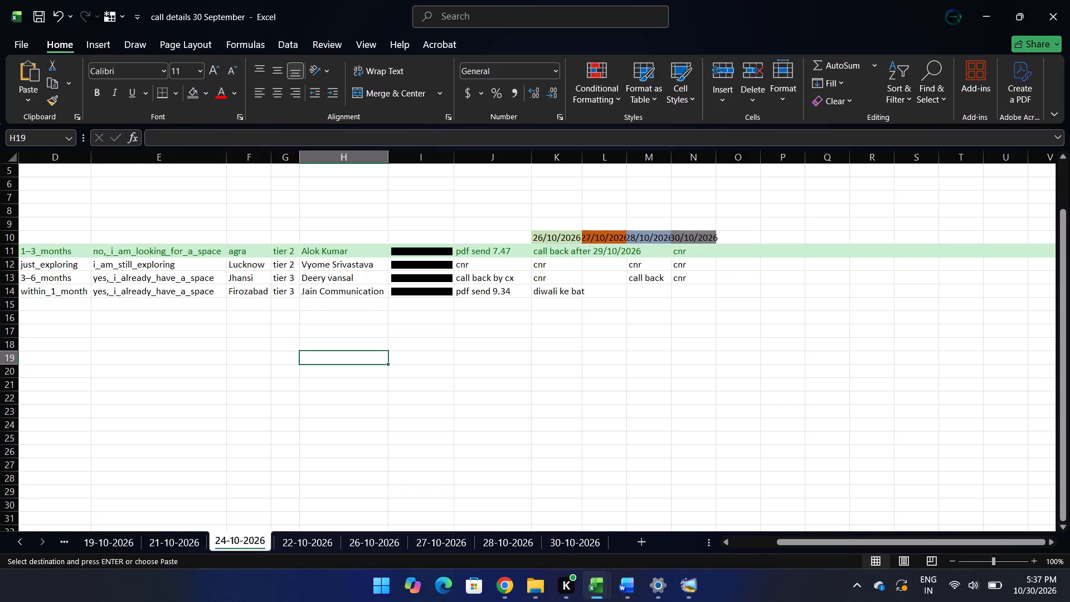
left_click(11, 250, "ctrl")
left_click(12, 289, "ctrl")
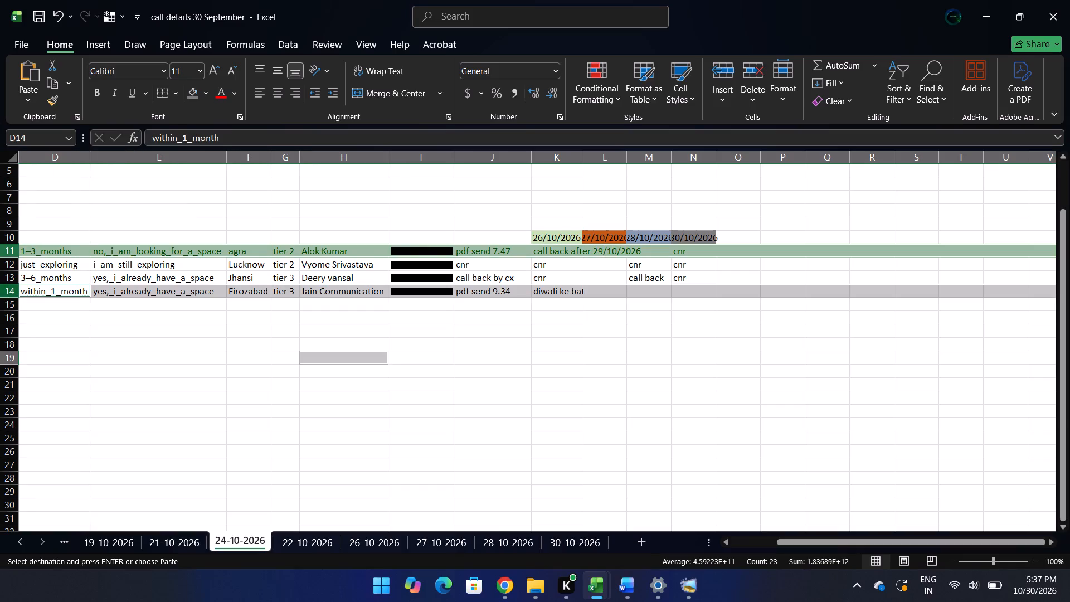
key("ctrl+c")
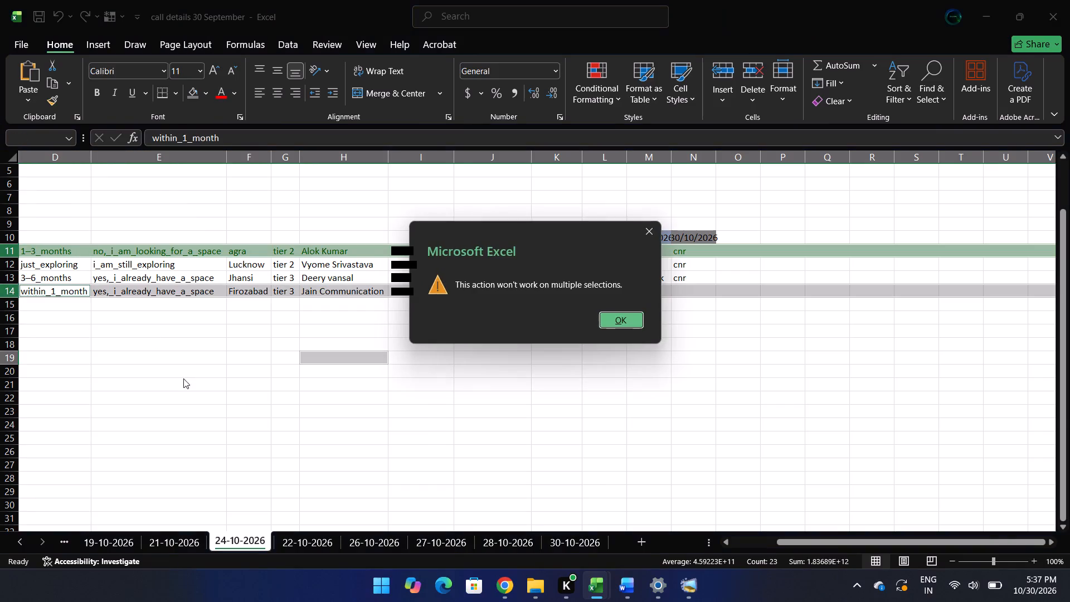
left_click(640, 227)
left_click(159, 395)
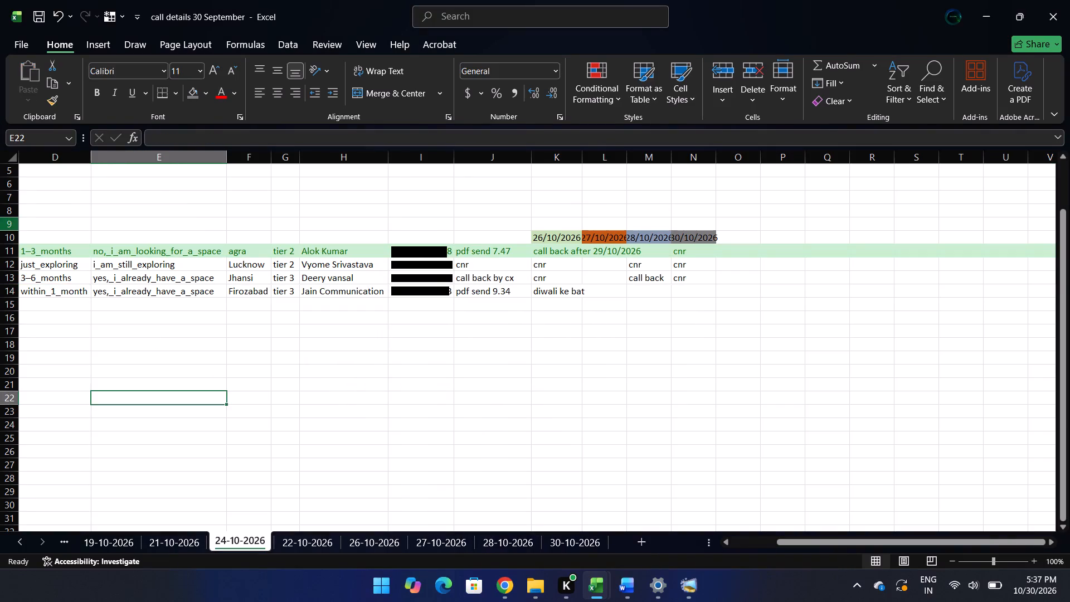
Copy only the agra and Firozabad rows, 11 and 14, from the 24-10-2026 call details sheet into Book1's intrested sheet at A68.
left_click(6, 252)
left_click(6, 252)
left_click(82, 253)
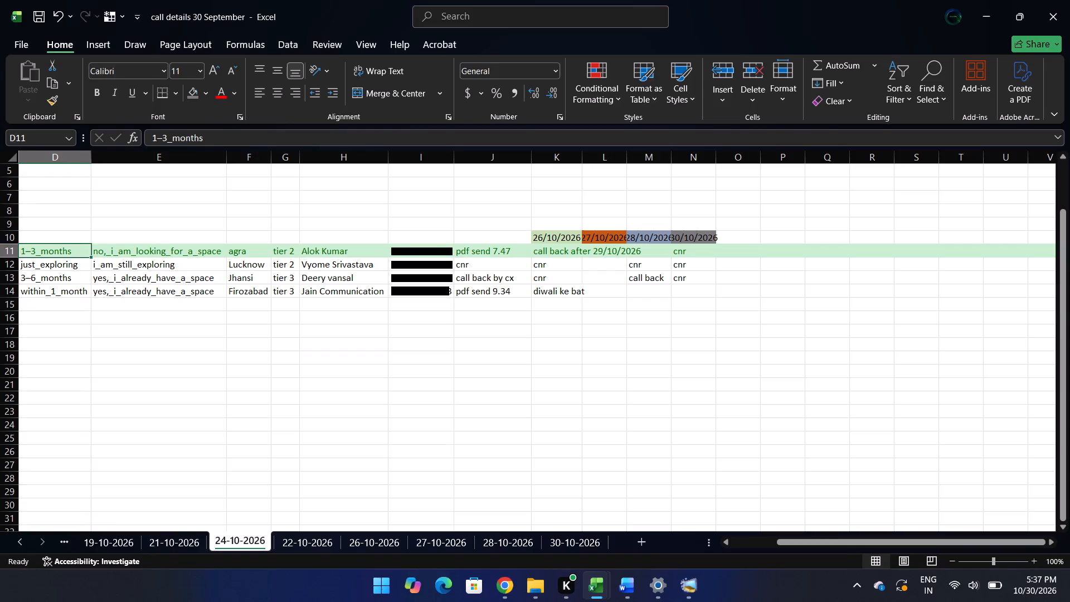
left_click(5, 289)
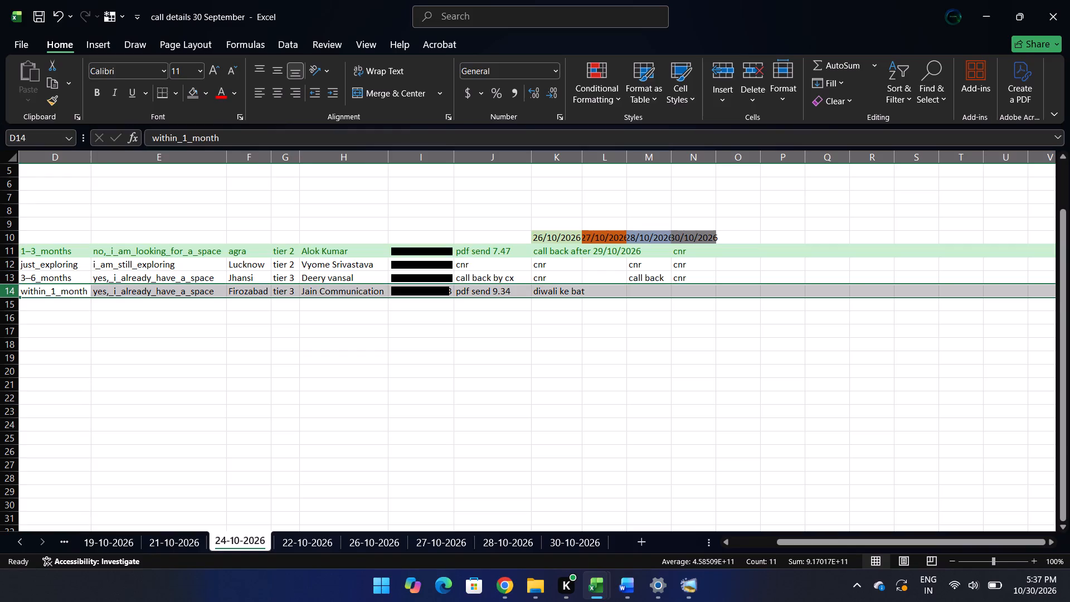
left_click(11, 250, "ctrl")
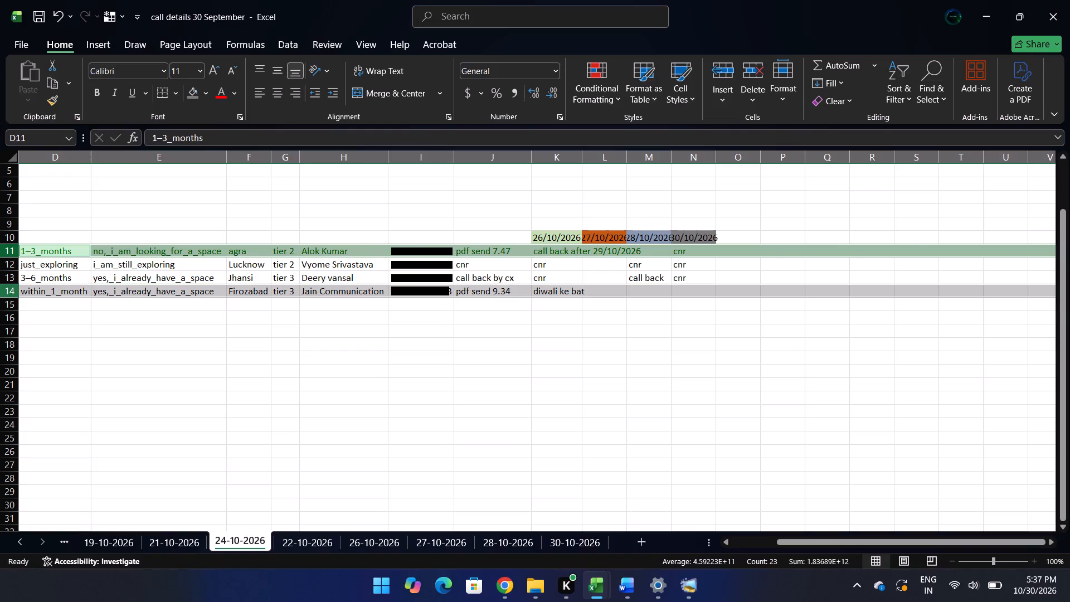
key("ctrl+c")
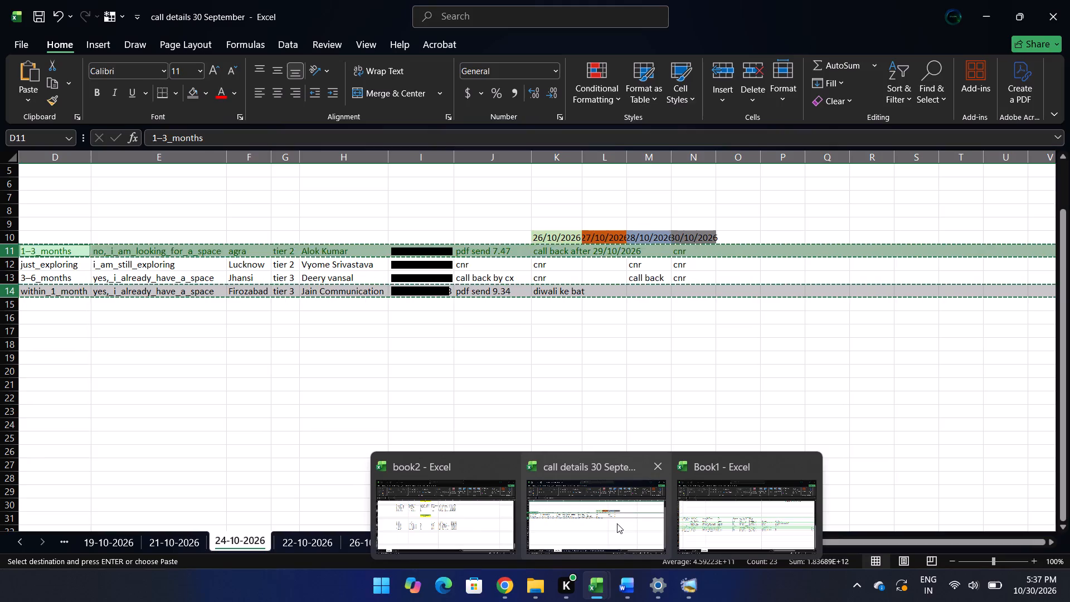
left_click(720, 526)
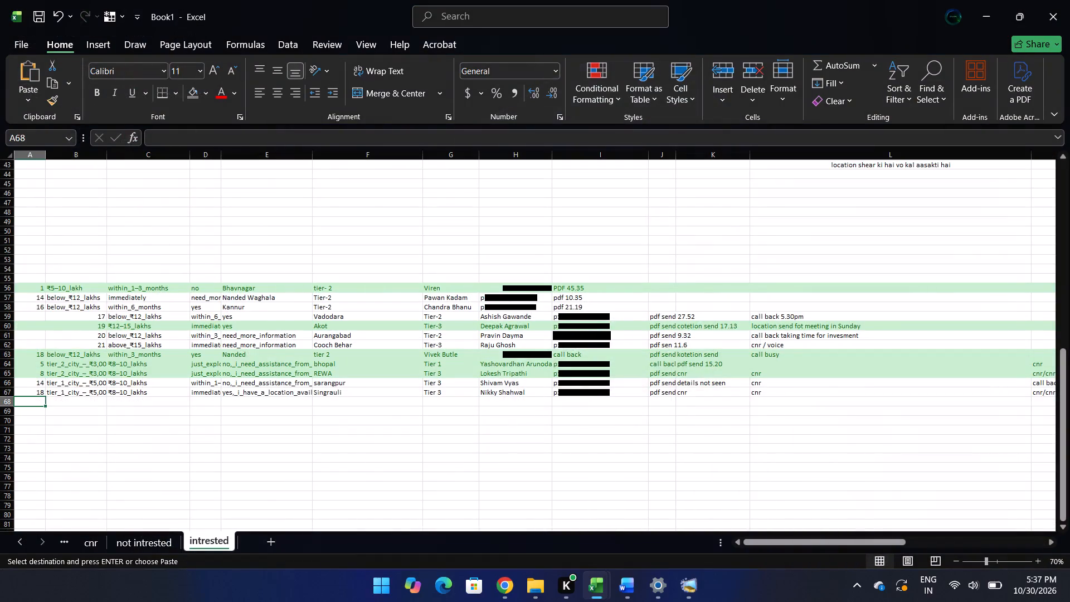
key("ctrl+v")
Select cell A70 in Book1's intrested sheet, directly below the pasted Firozabad row.
left_click(145, 429)
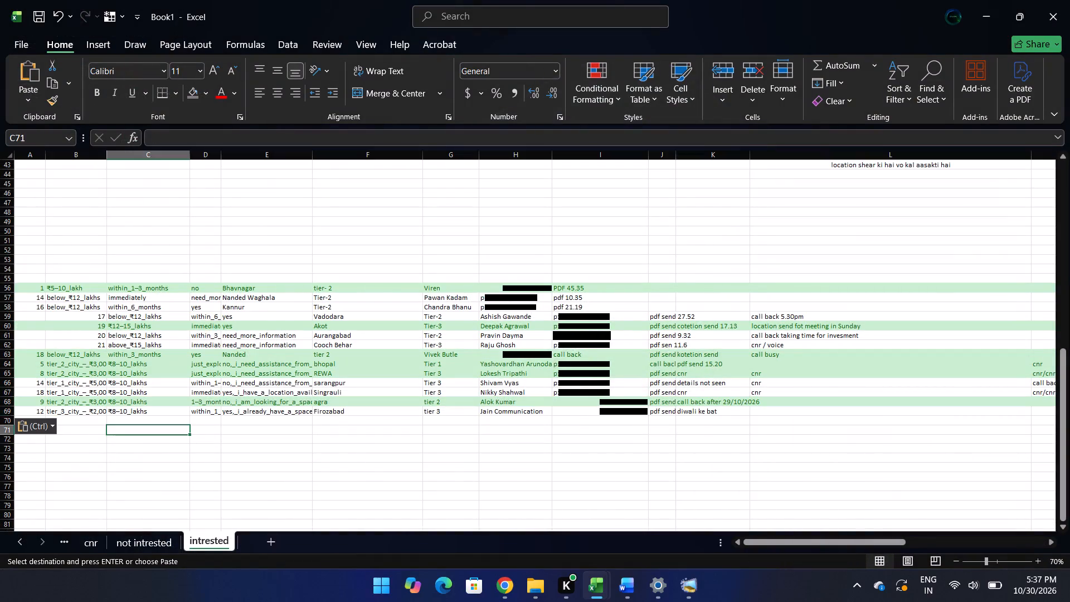
left_click(128, 482)
left_click(38, 458)
key("Up")
key("Up")
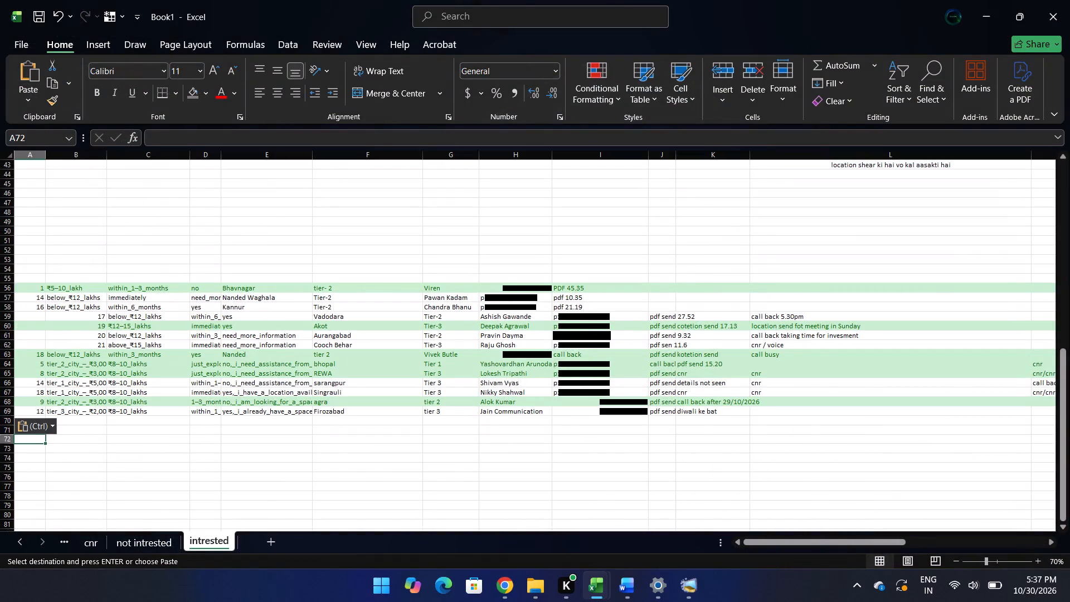
key("Up")
key("Up")
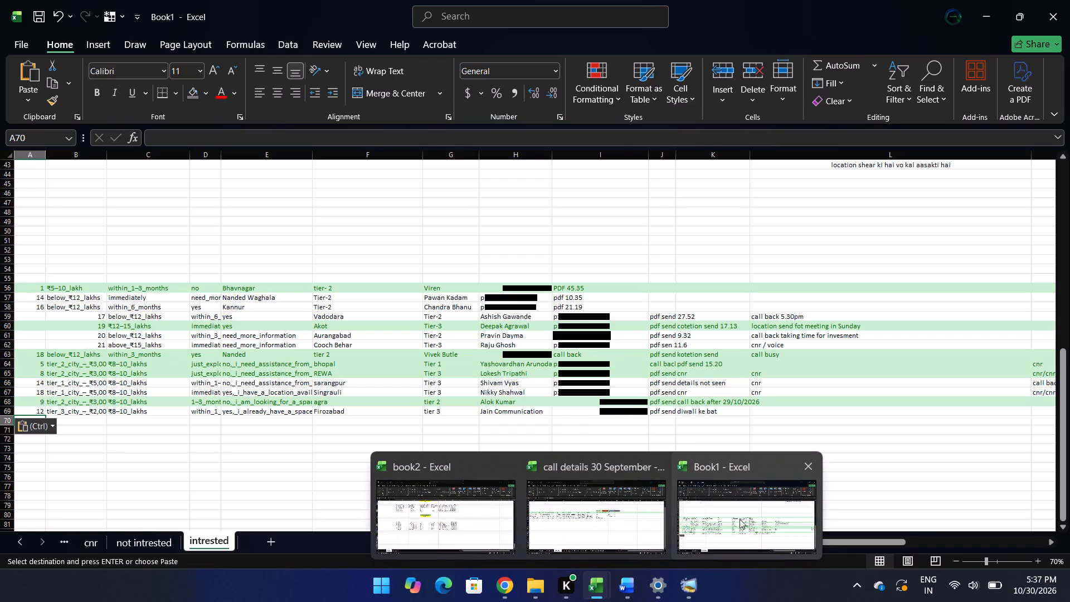
Copy the Junagadh row, 12, from the 30-10-2026 call details sheet into Book1's intrested sheet at A55, directly above the Bhavnagar row.
left_click(596, 509)
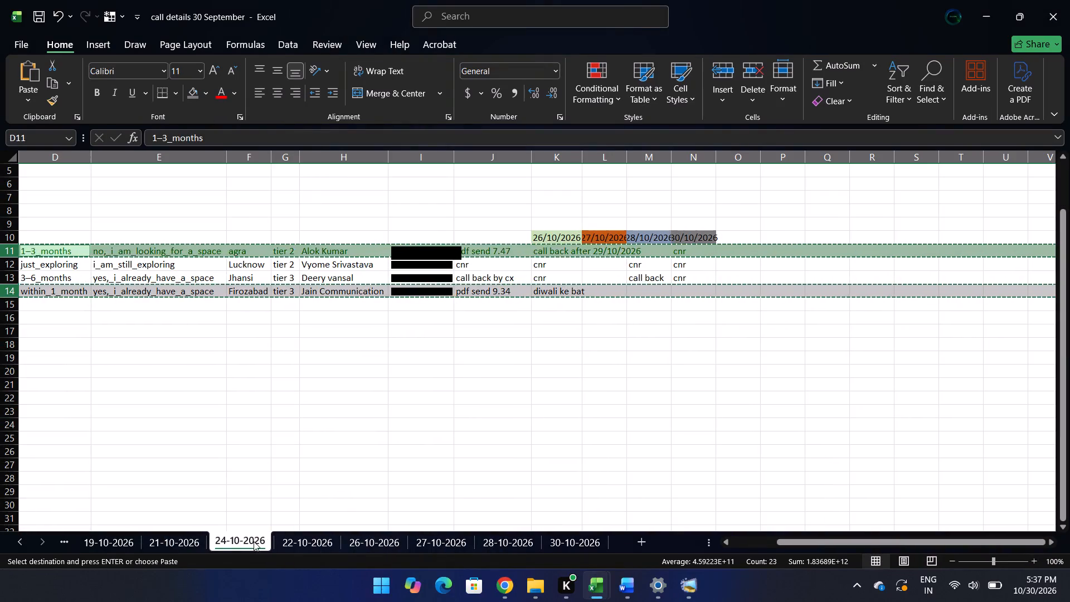
left_click(556, 545)
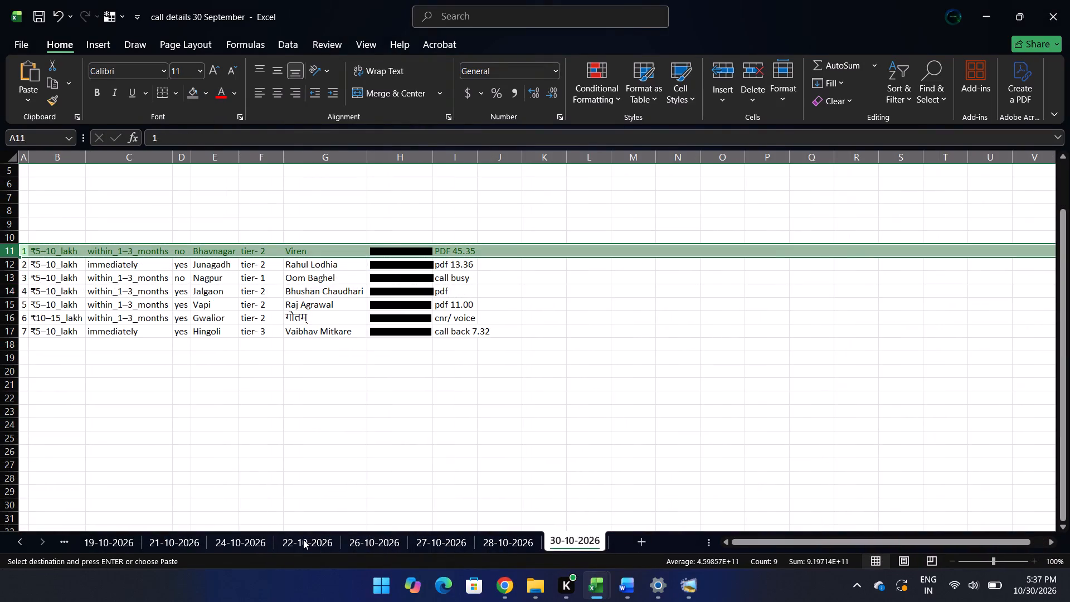
scroll(429, 463, "right", 2)
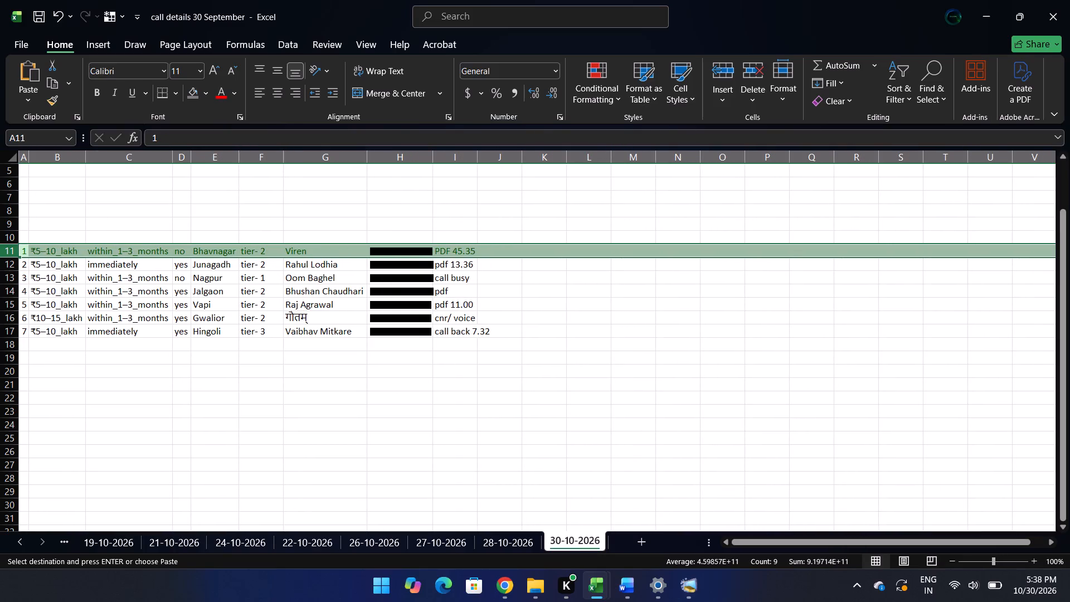
left_click(10, 265)
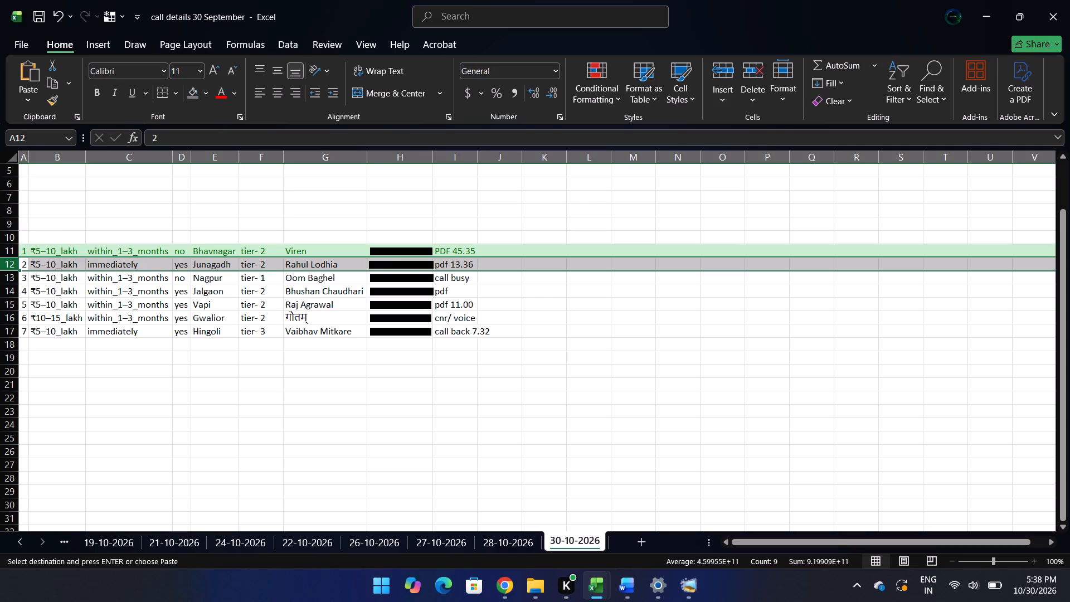
key("ctrl+c")
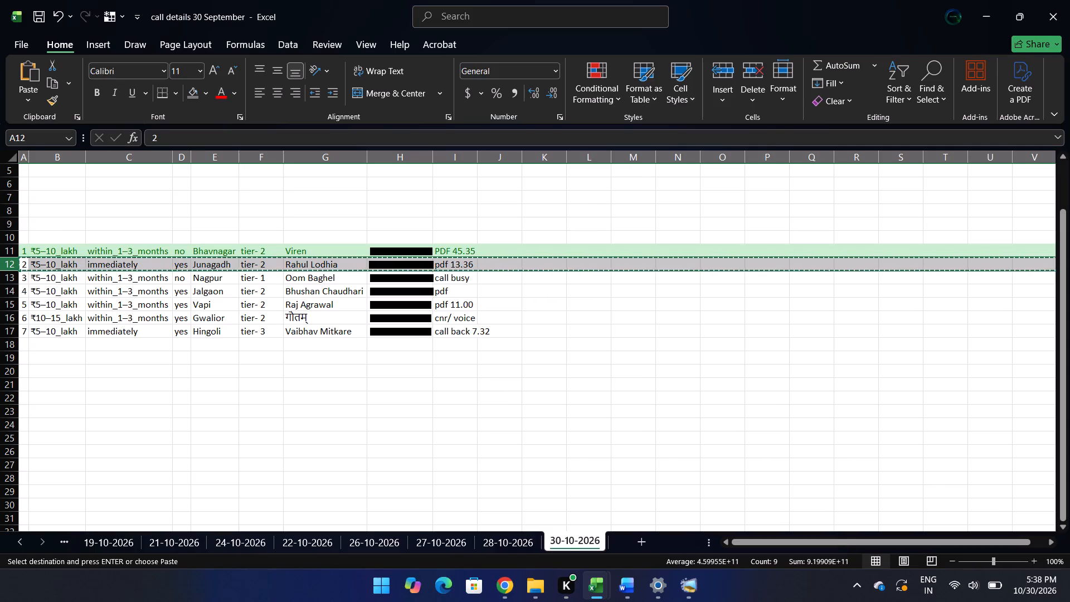
left_click(614, 518)
left_click(599, 578)
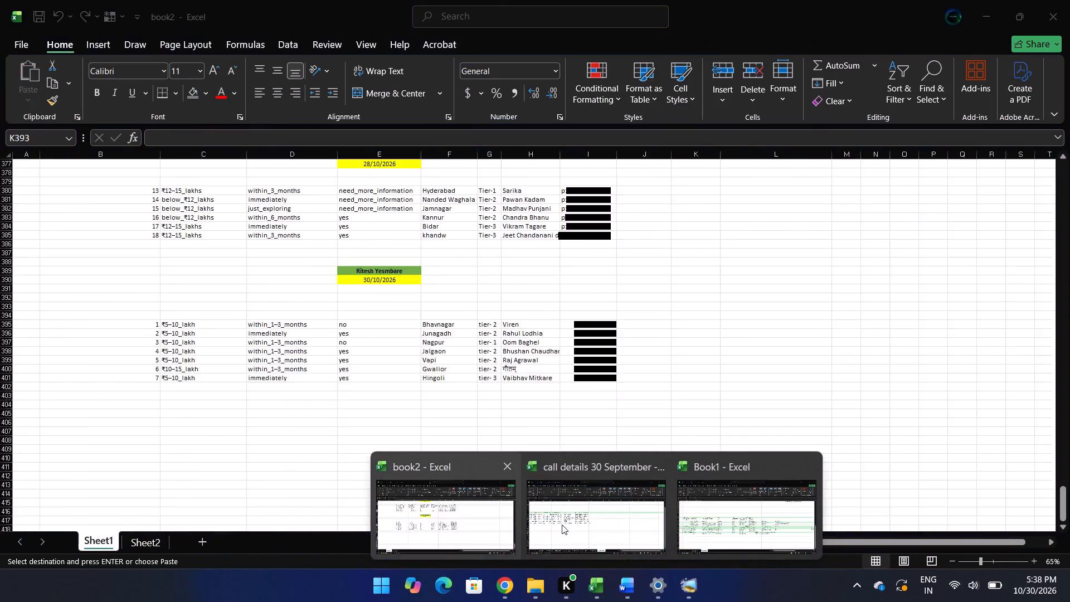
left_click(749, 507)
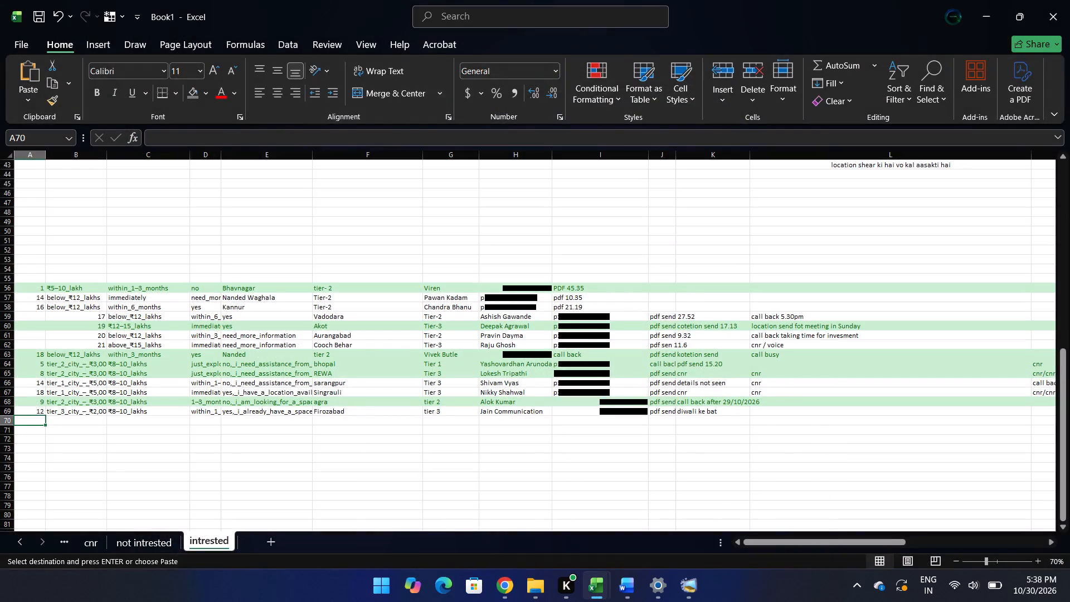
left_click(26, 275)
key("ctrl+v")
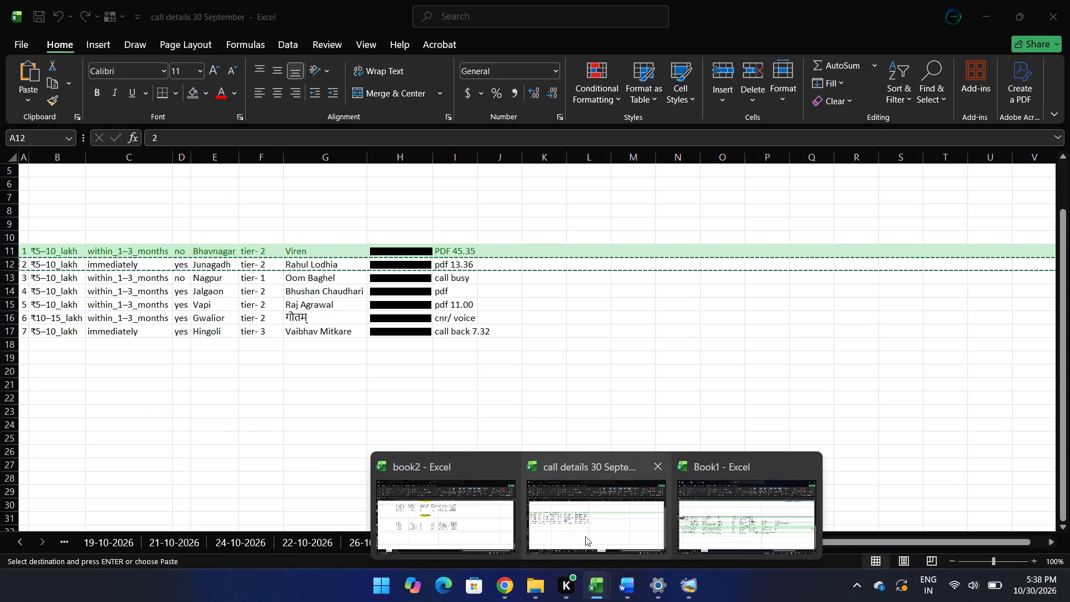
Review the lead rows and call remarks on the 24-10-2026 and 21-10-2026 call details sheets for interested leads.
left_click(585, 536)
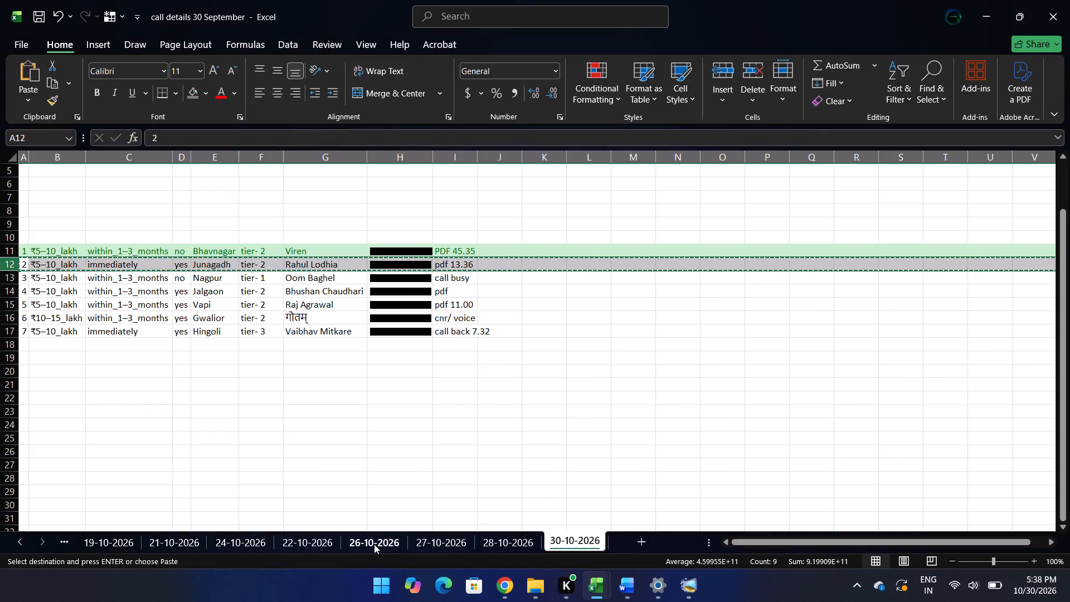
left_click(245, 539)
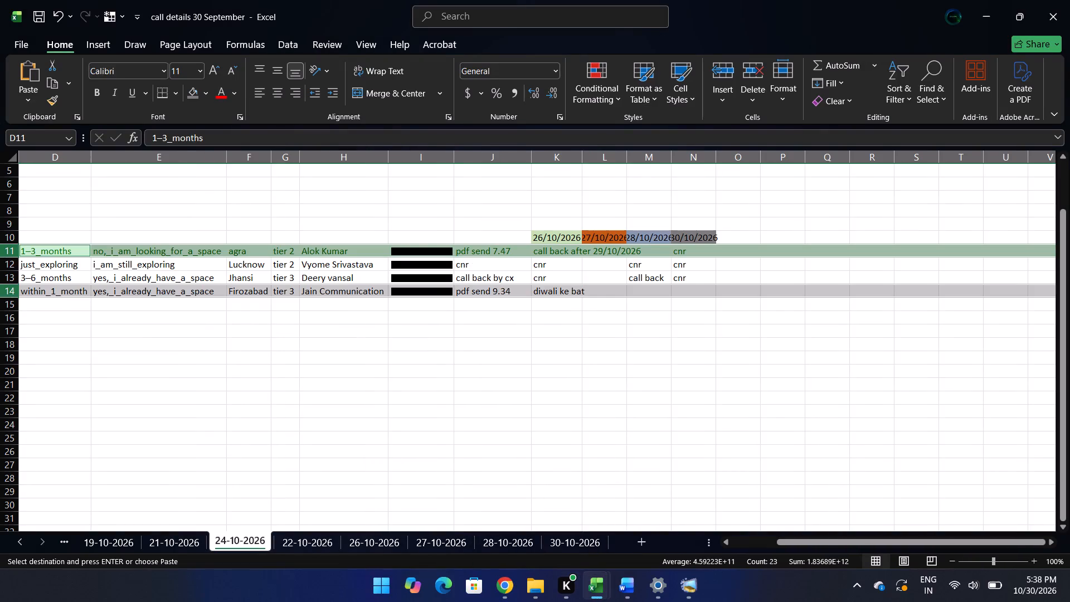
left_click(182, 537)
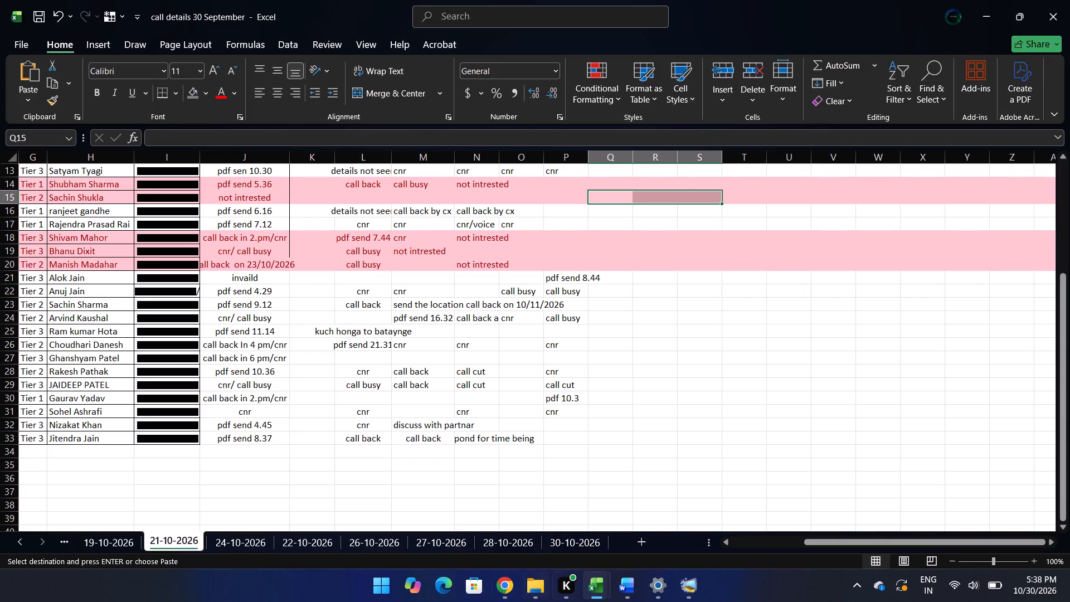
left_click(691, 521)
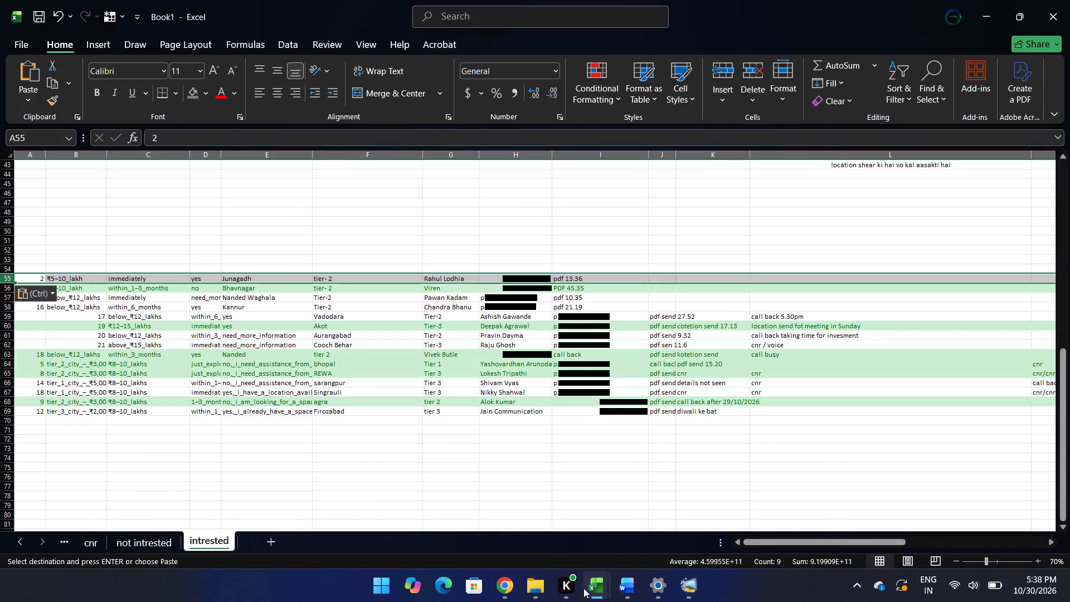
left_click(583, 522)
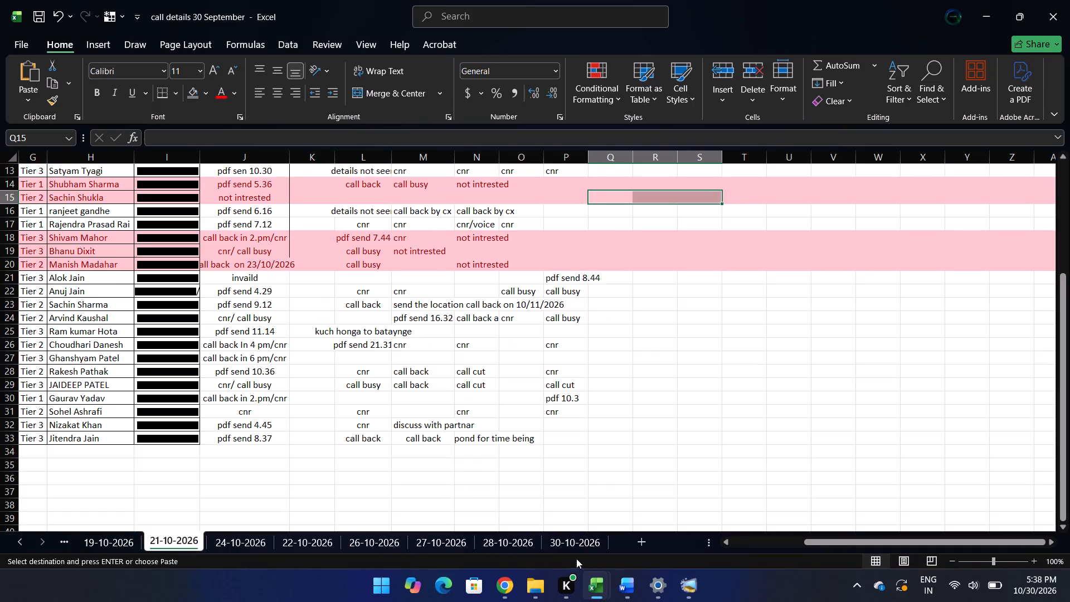
left_click(244, 541)
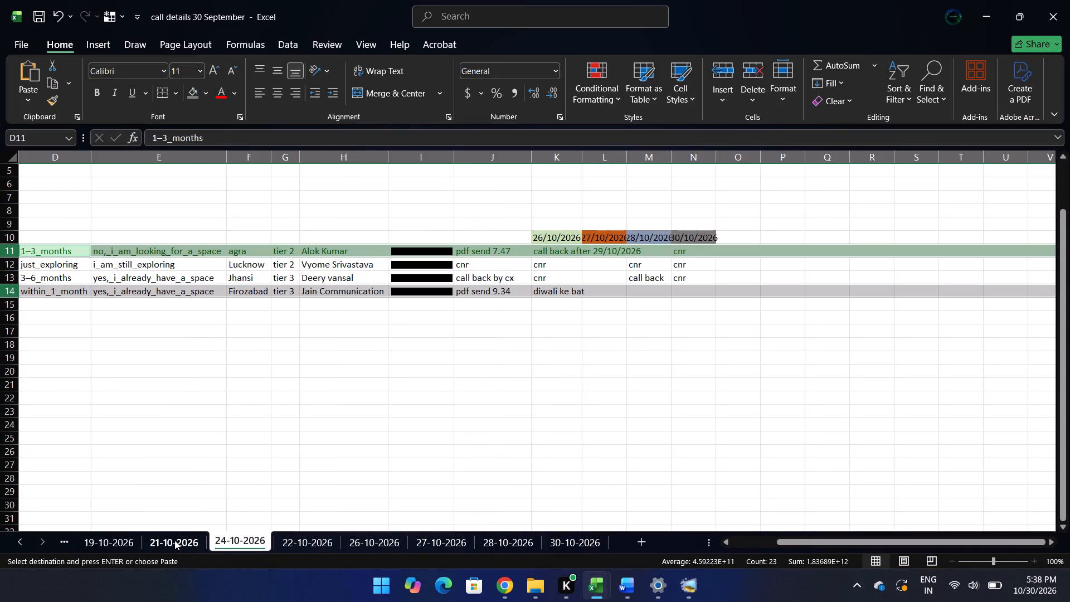
left_click(174, 540)
left_click(231, 541)
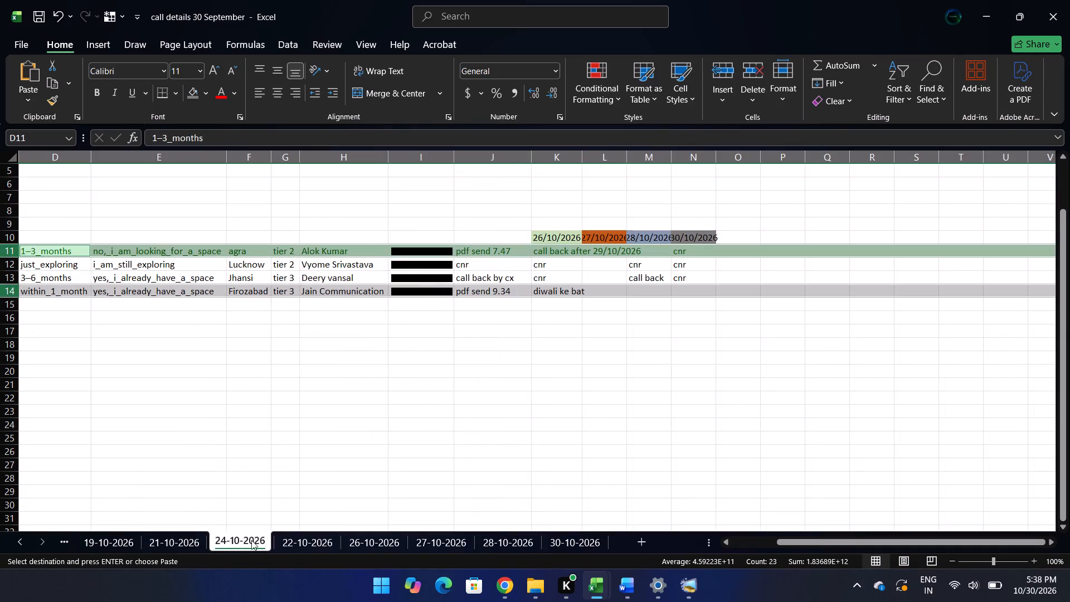
left_click(181, 536)
scroll(628, 270, "right", 1)
scroll(628, 270, "up", 1)
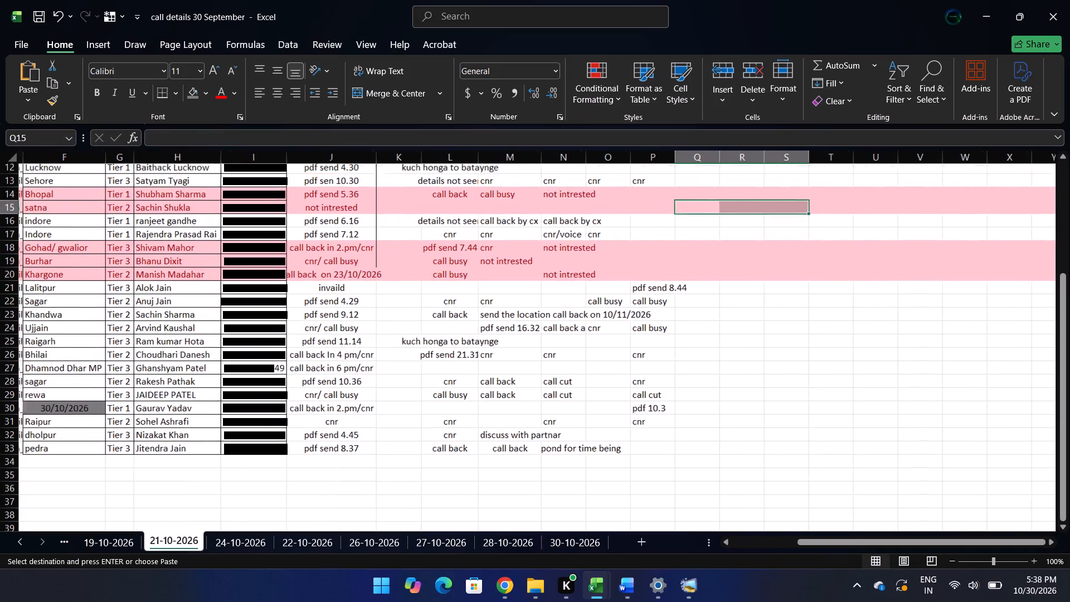
scroll(628, 270, "up", 1)
scroll(628, 270, "right", 2)
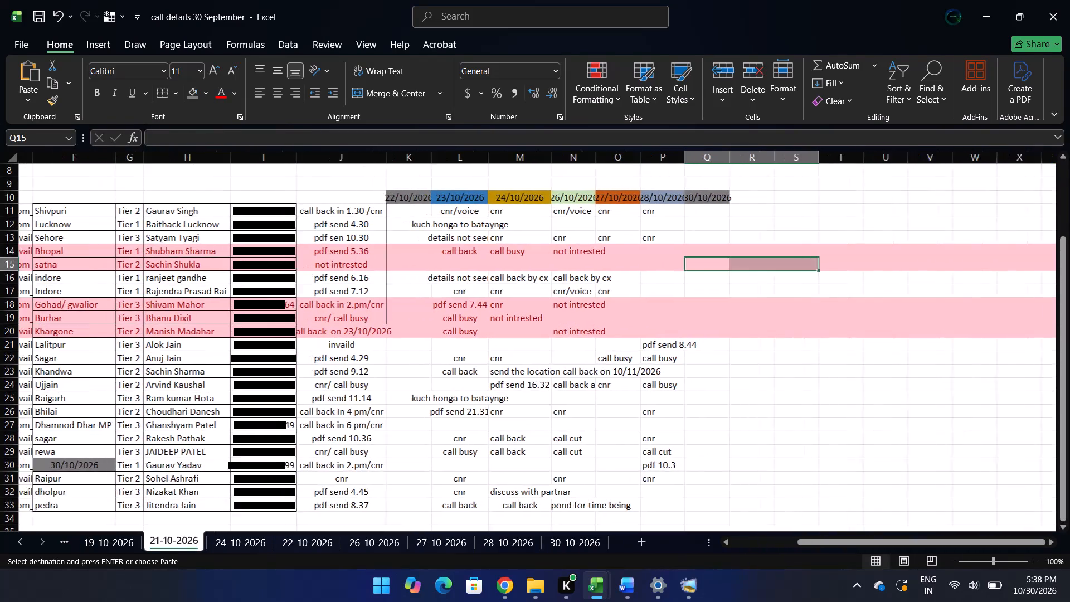
scroll(628, 270, "right", 1)
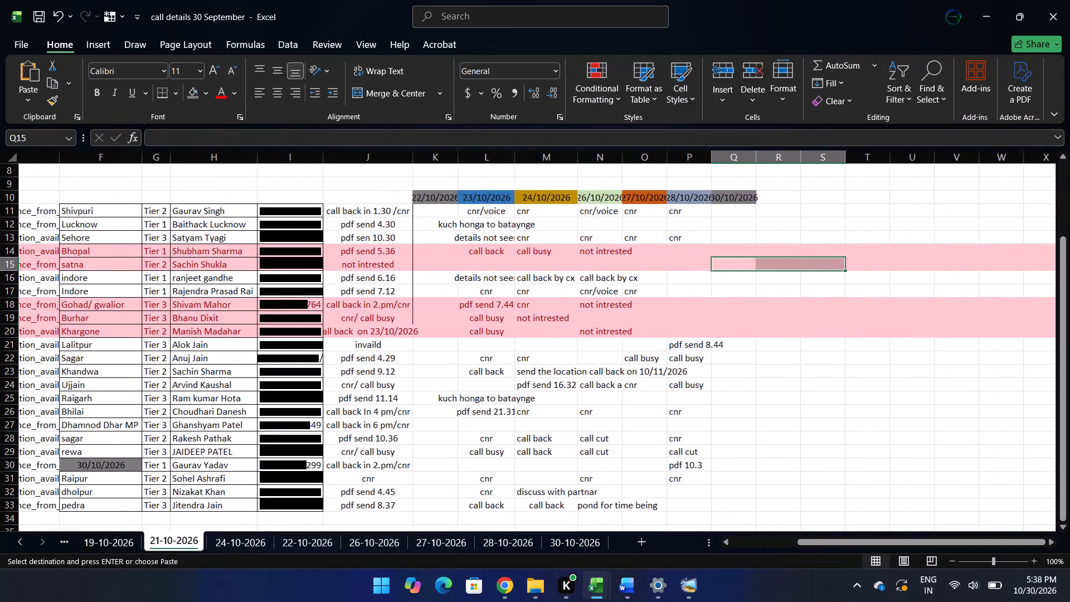
left_click(628, 270)
left_click(660, 292)
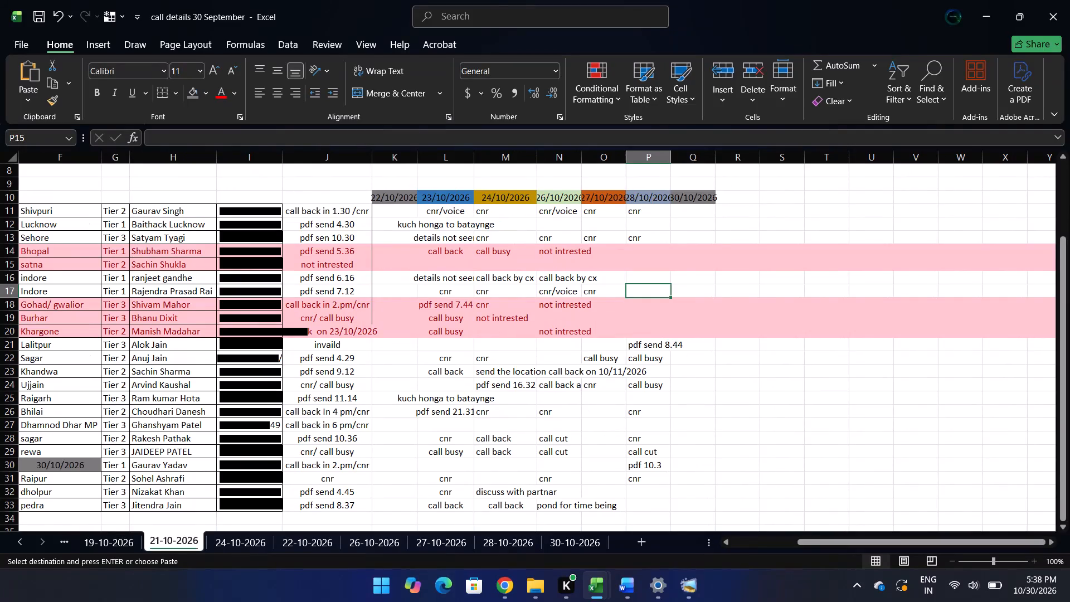
scroll(664, 307, "down", 1)
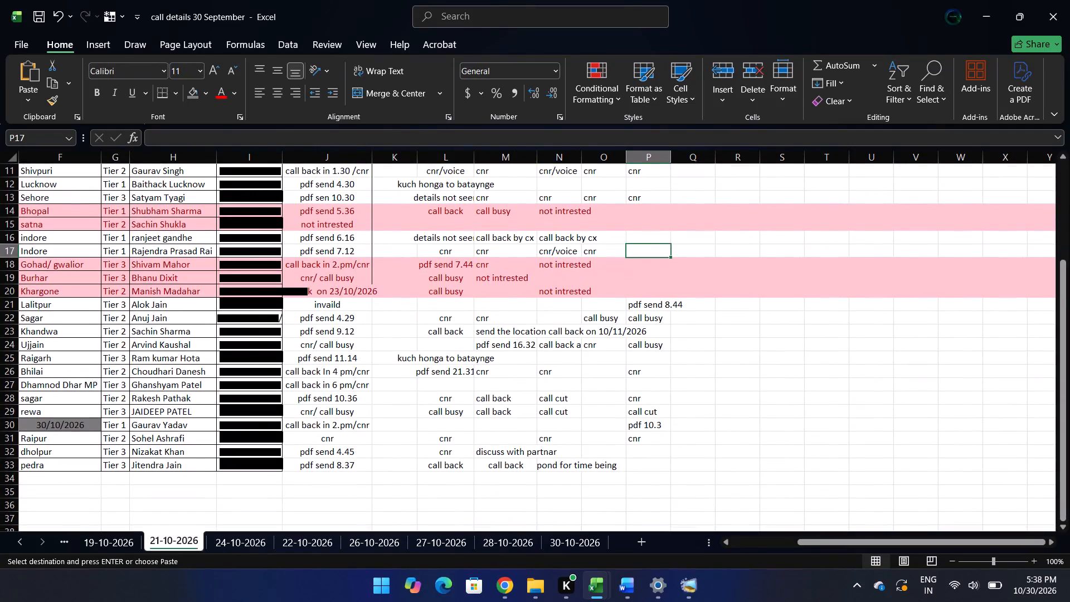
left_click(357, 447)
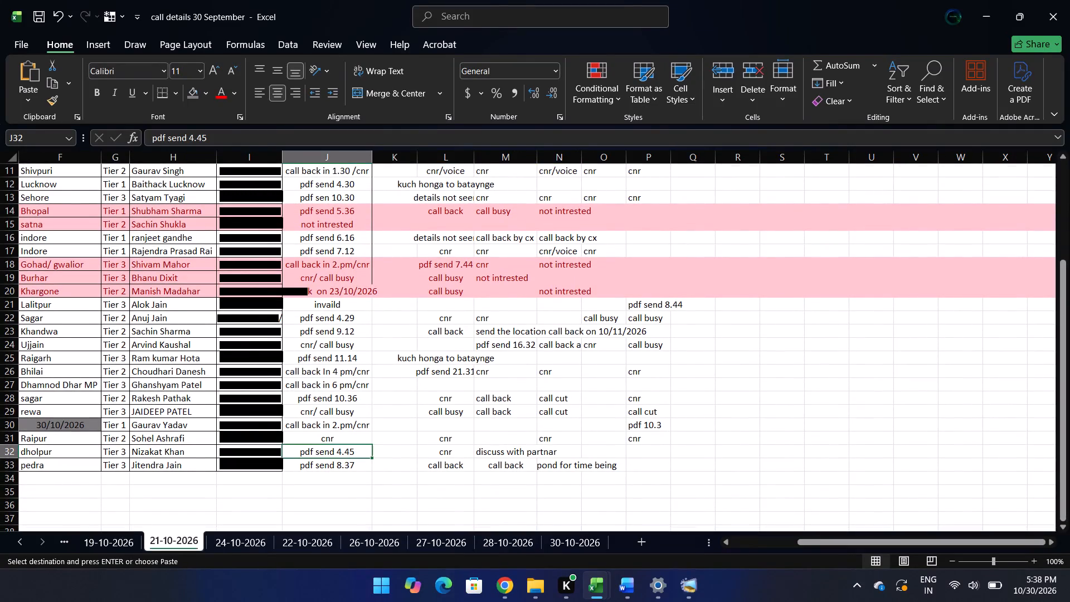
left_click(92, 429)
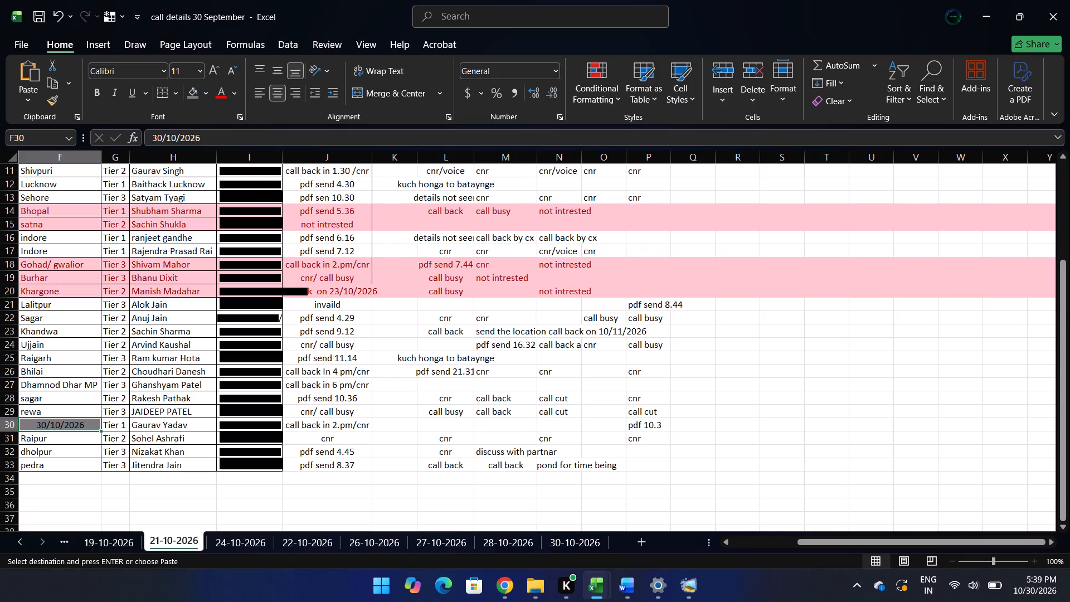
Copy the bhopal and Azamgarh rows, 10 and 11, from the 19-10-2026 call details sheet into Book1's intrested sheet at A70.
left_click(123, 545)
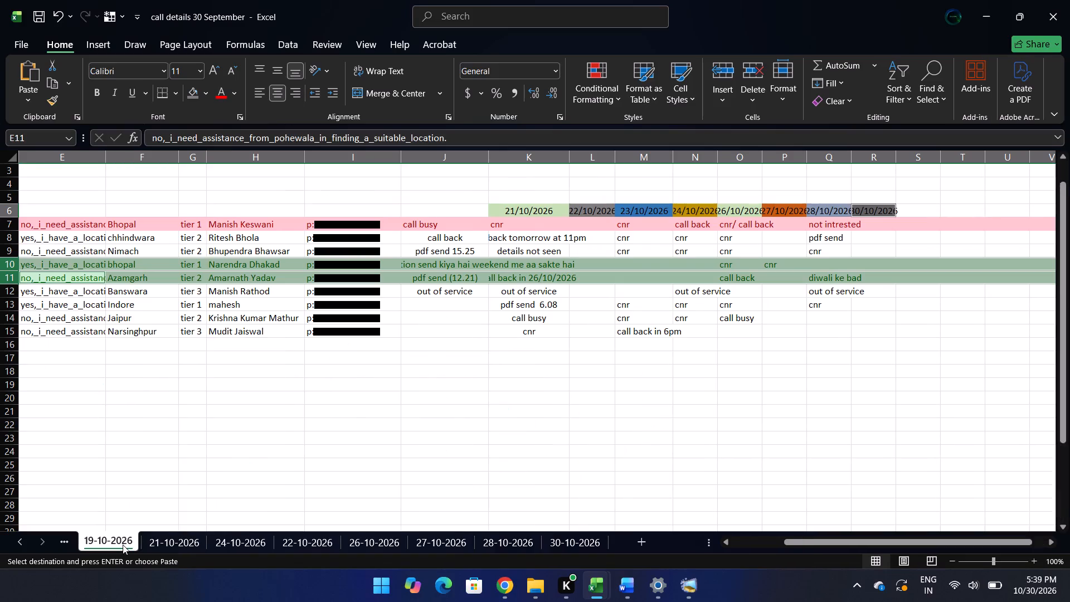
left_click(254, 437)
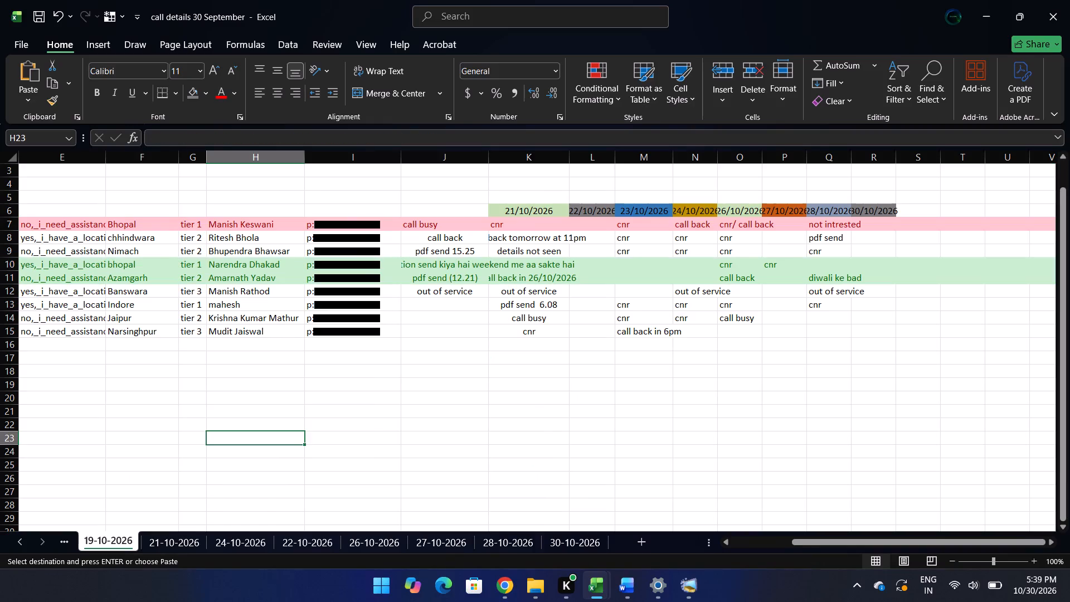
left_click(8, 278, "ctrl")
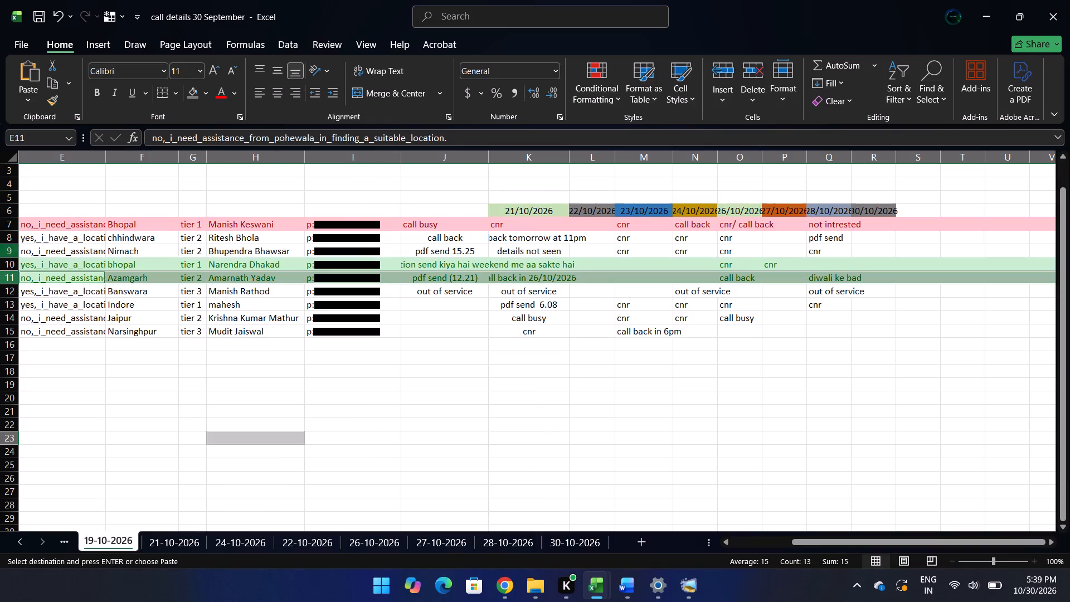
left_click(9, 265, "ctrl")
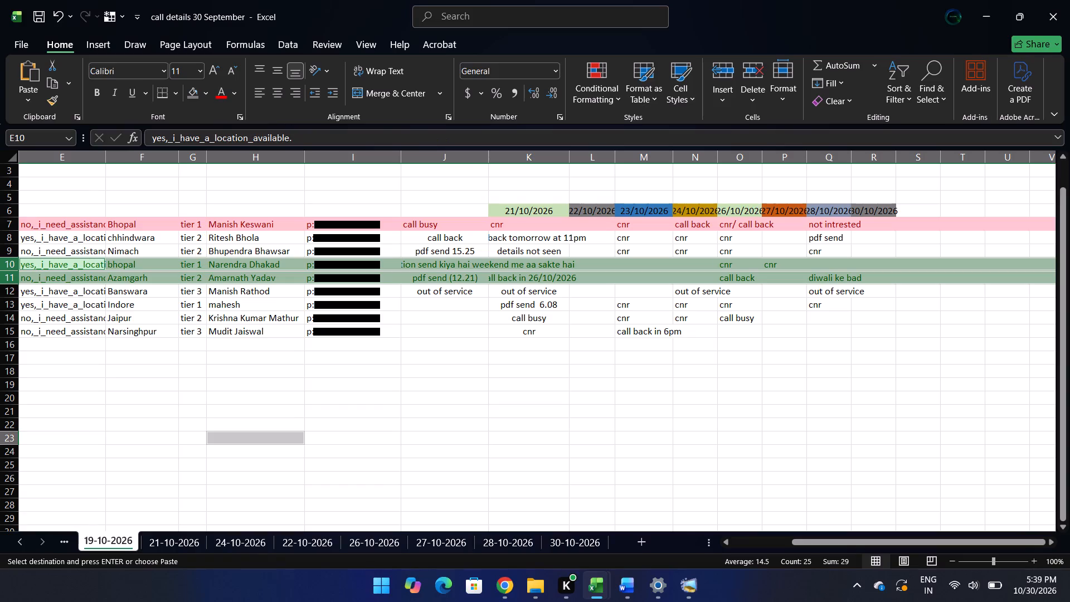
key("ctrl+c")
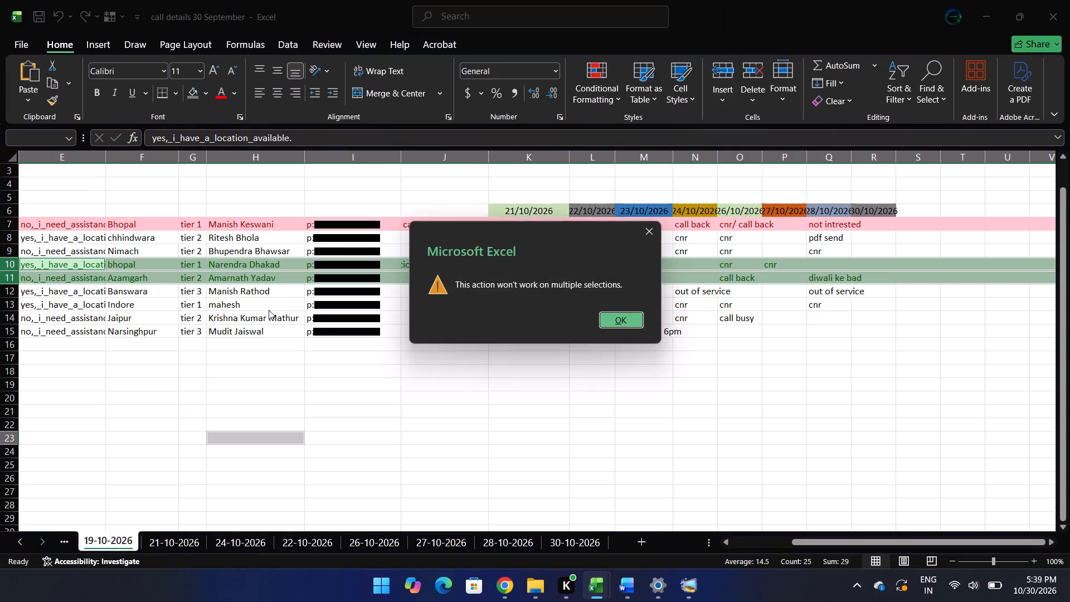
left_click(656, 223)
left_click(551, 400)
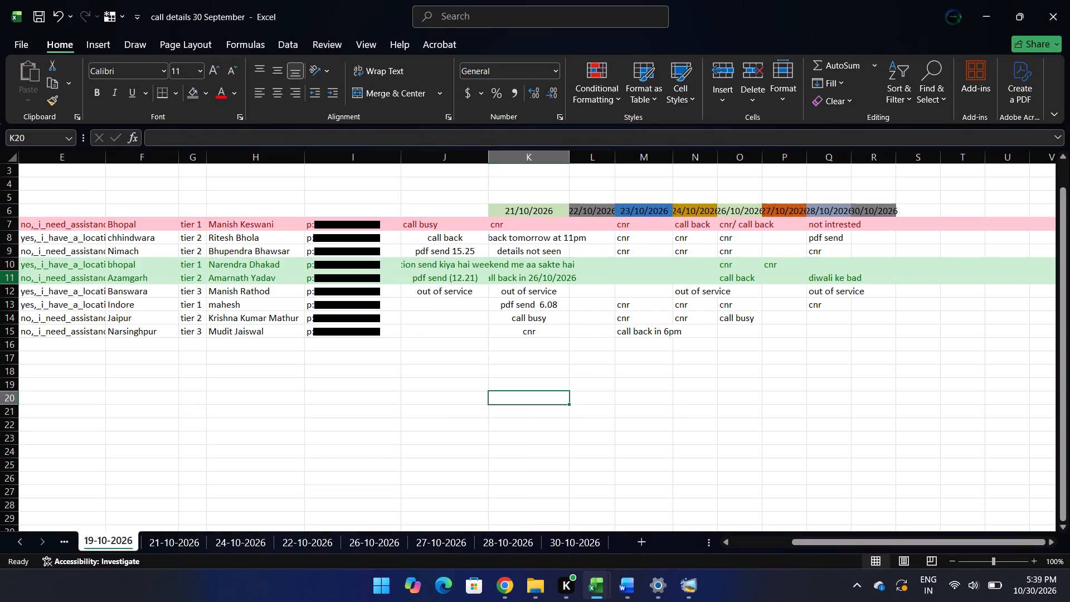
left_click(4, 262)
left_click(4, 278, "ctrl")
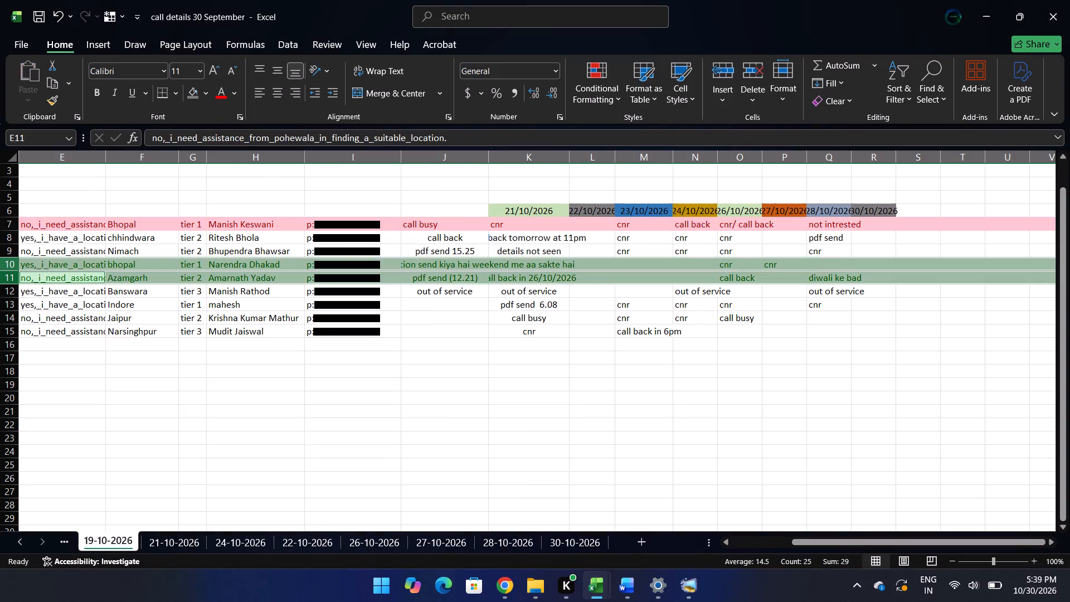
key("ctrl+c")
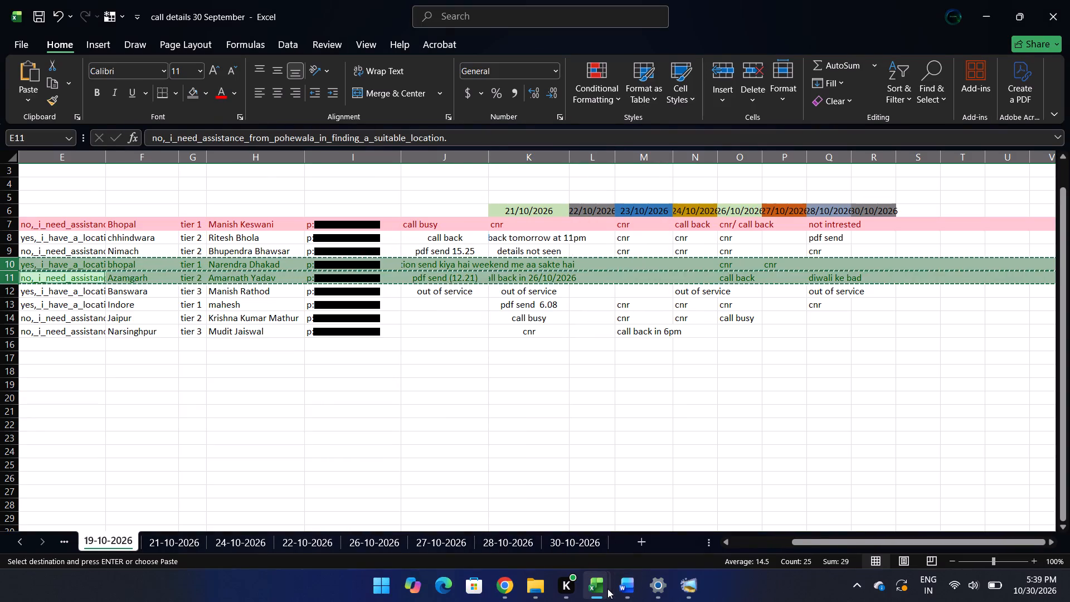
left_click(743, 524)
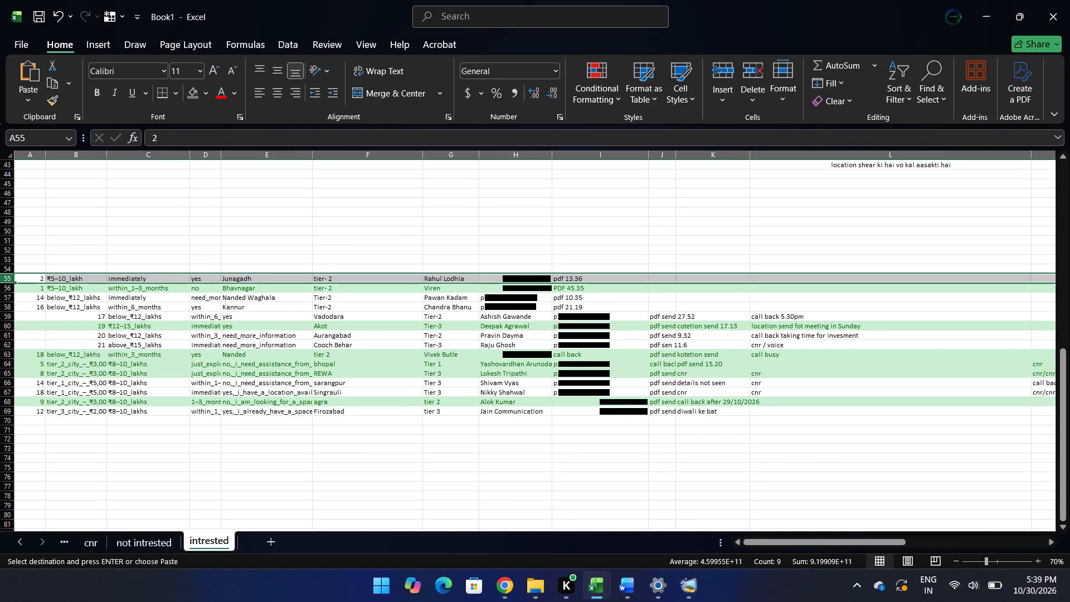
left_click(26, 421)
key("ctrl+v")
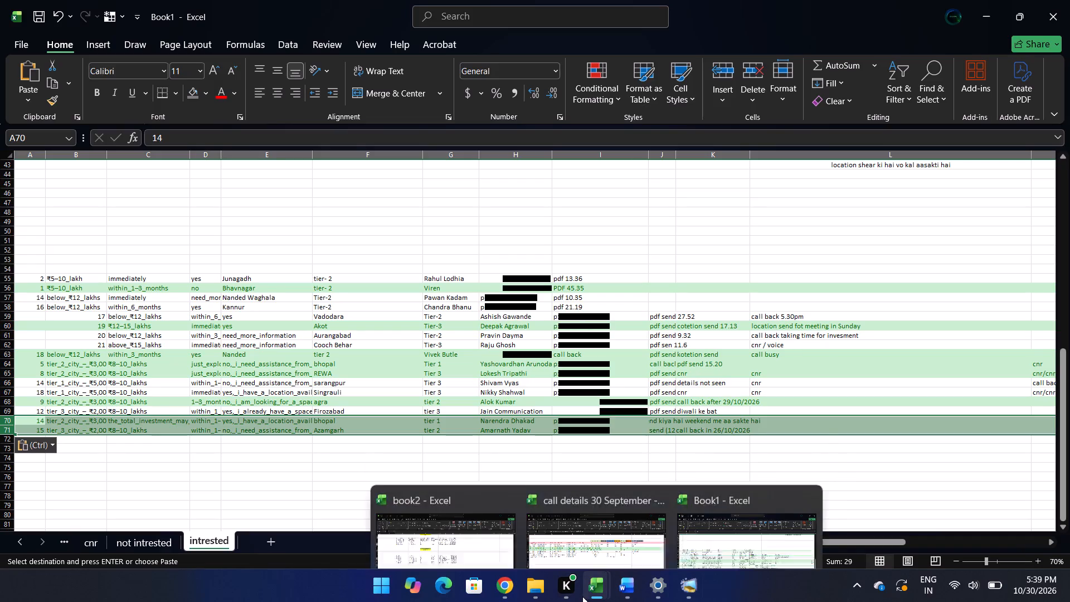
Copy the sidhi row, 8, from the 17-10-2026 call details sheet into Book1's intrested sheet at A72.
left_click(611, 533)
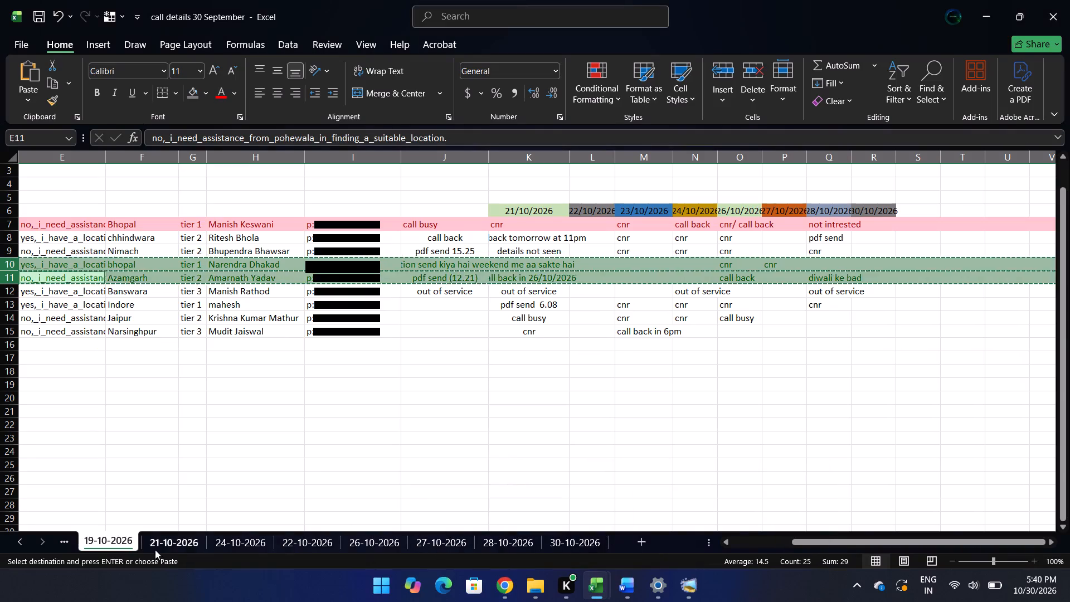
left_click(65, 545)
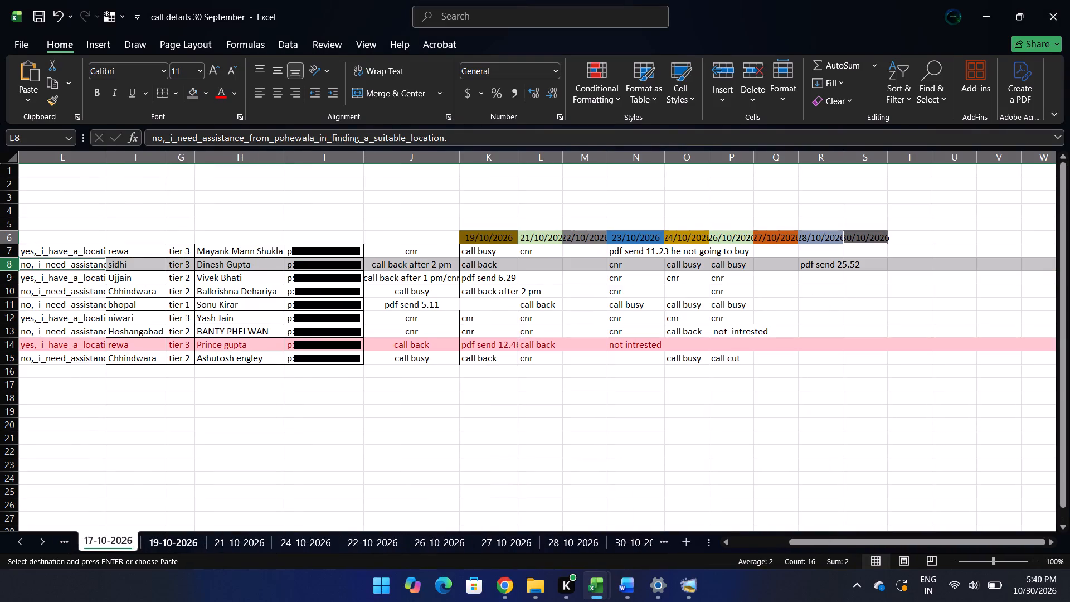
left_click(932, 406)
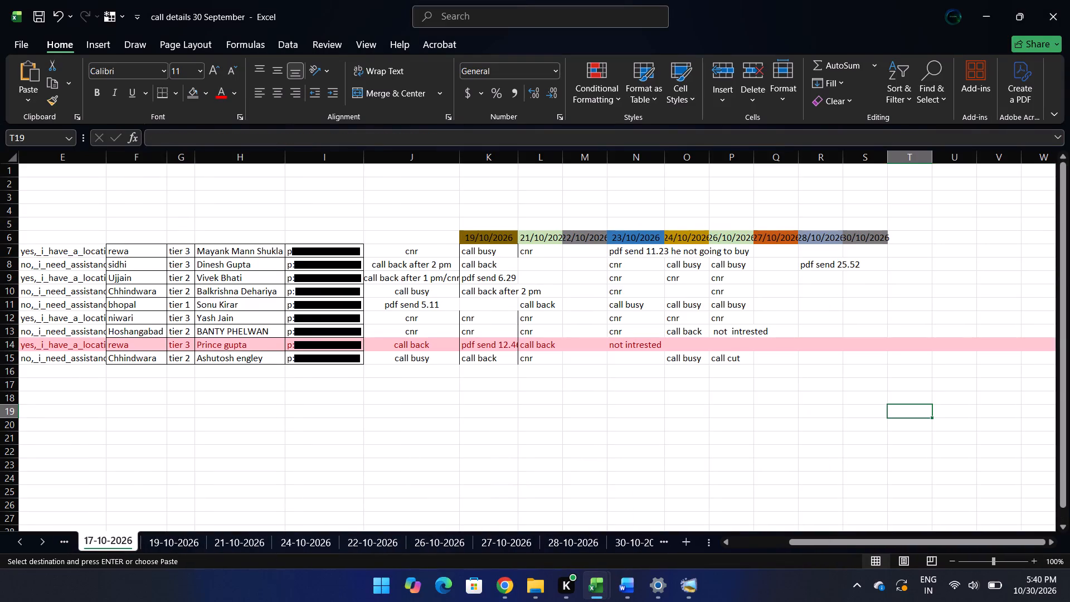
left_click(11, 263, "ctrl")
left_click(11, 263)
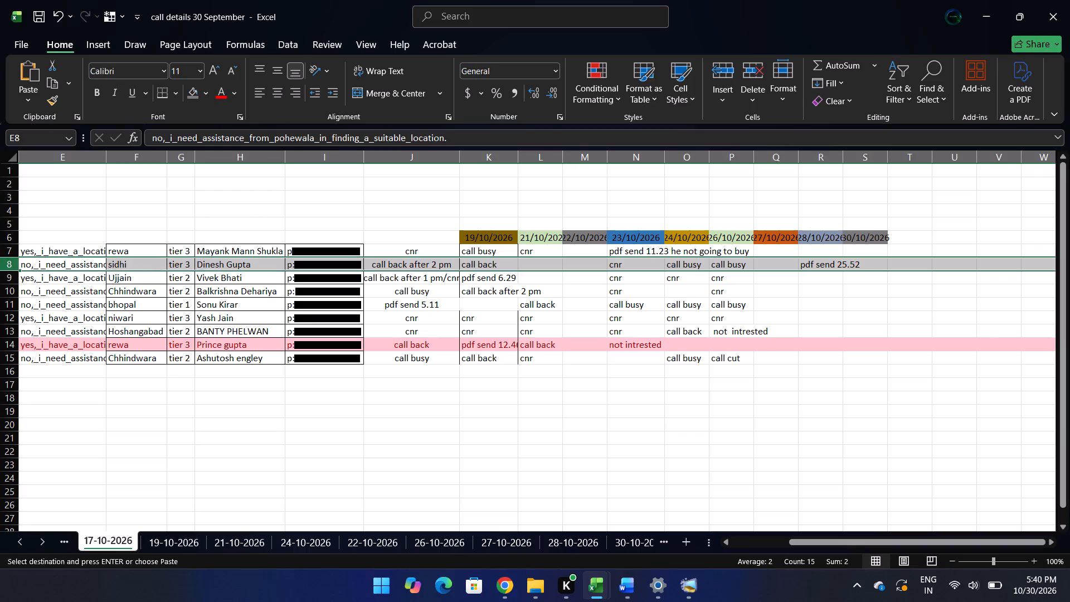
left_click(82, 288)
left_click(125, 445)
left_click(7, 265)
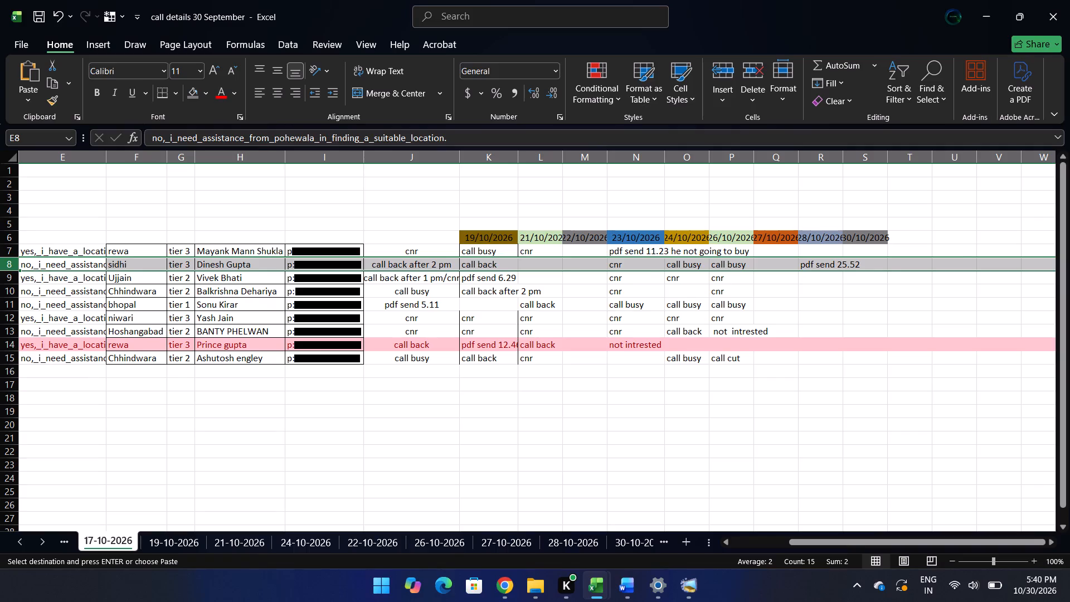
key("ctrl+c")
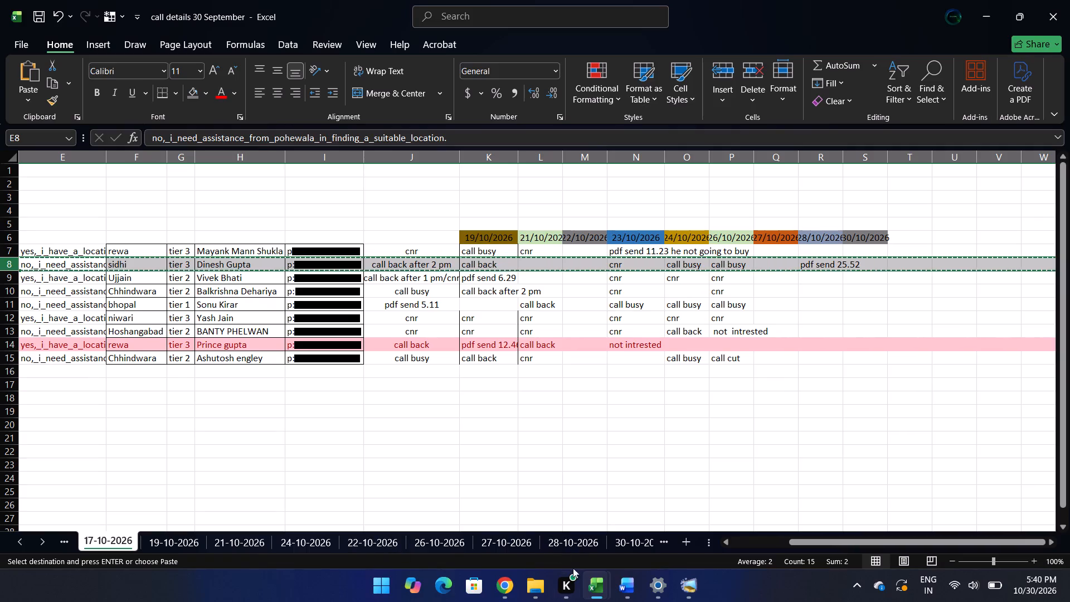
left_click(615, 549)
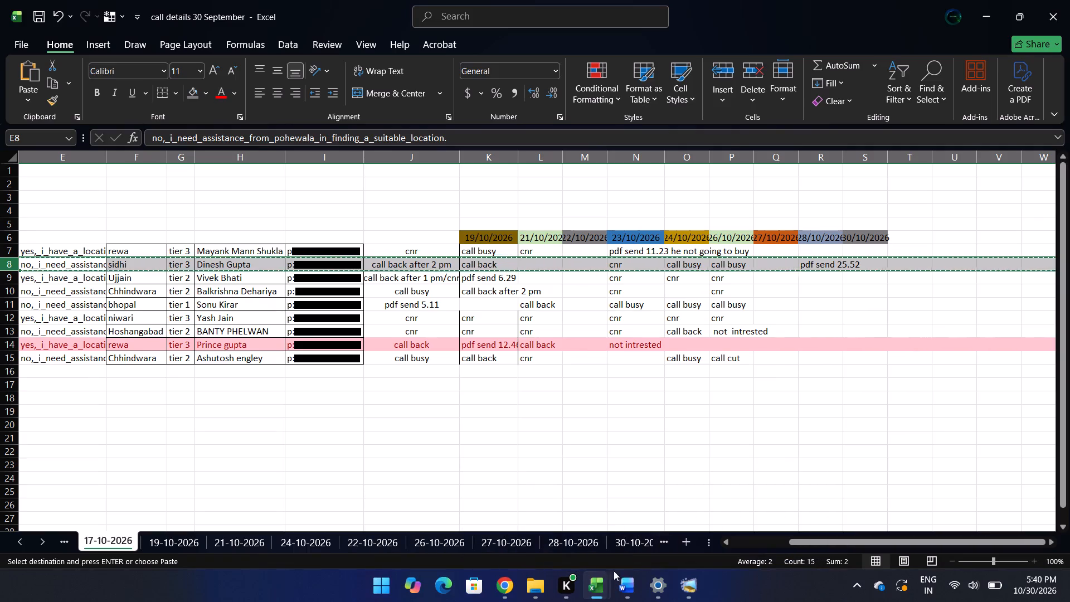
left_click(592, 589)
left_click(723, 530)
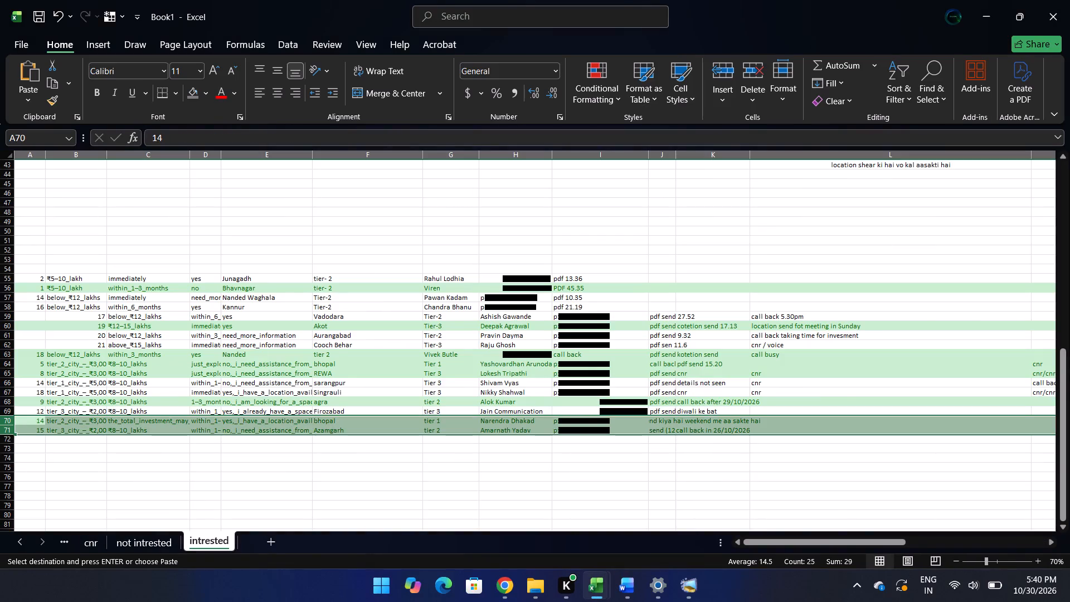
left_click(36, 443)
key("ctrl+v")
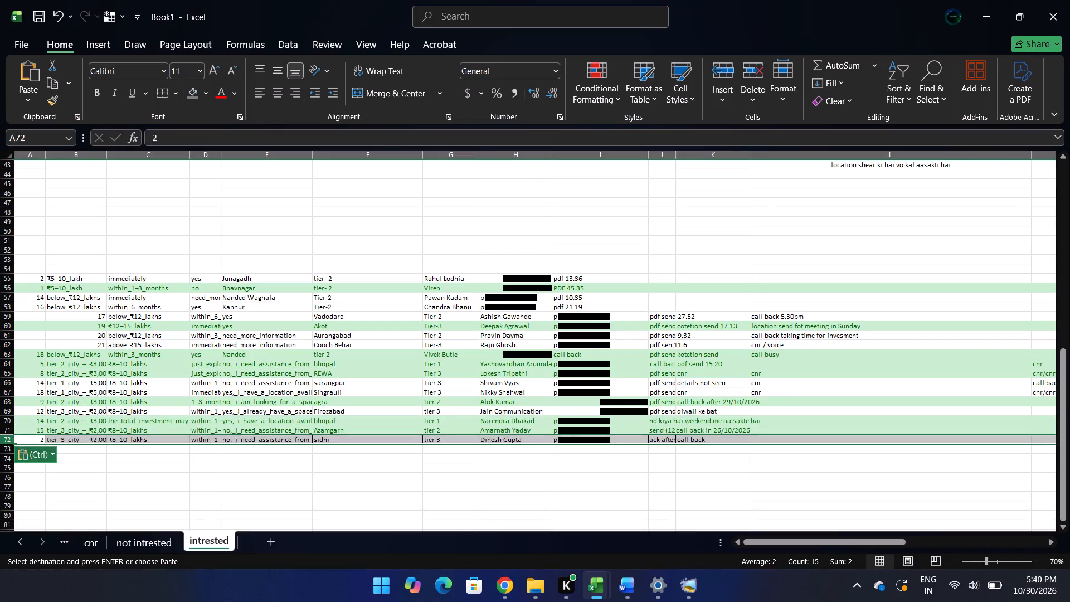
Copy the Chhindwara, Karad and Kawardha rows, 5, 16 and 17, from the 15-10-2026 call details sheet into Book1's intrested sheet at A73.
left_click(100, 482)
left_click(61, 448)
key("Left")
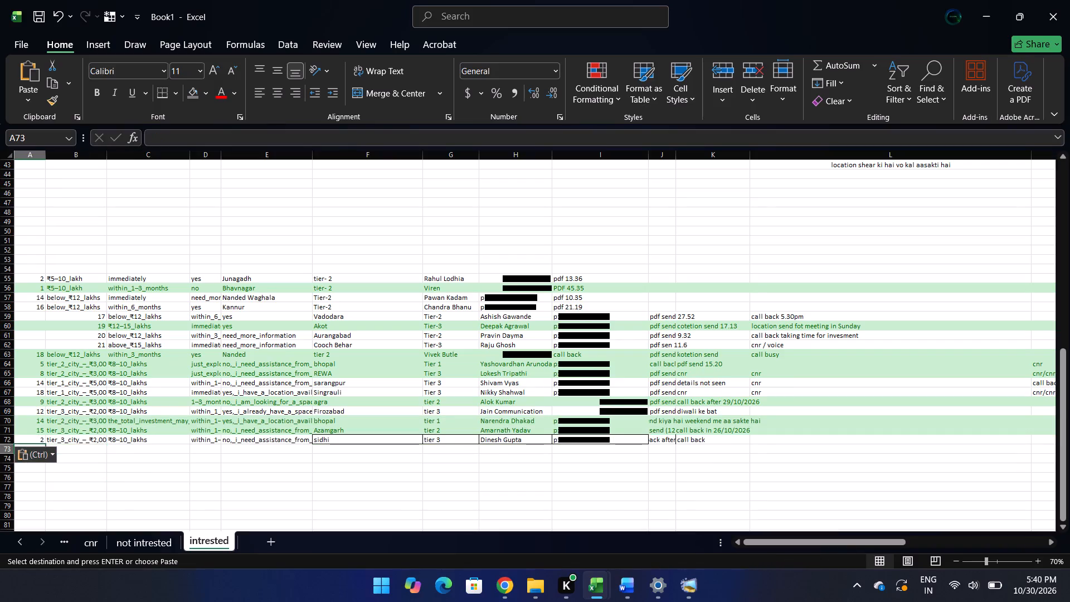
left_click(599, 582)
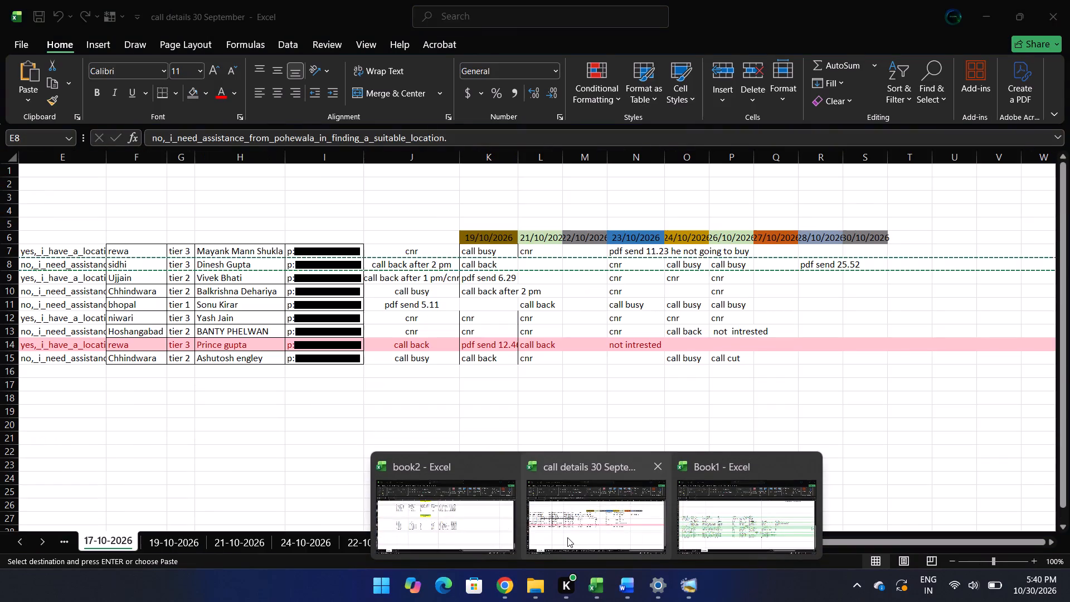
left_click(568, 537)
left_click(63, 542)
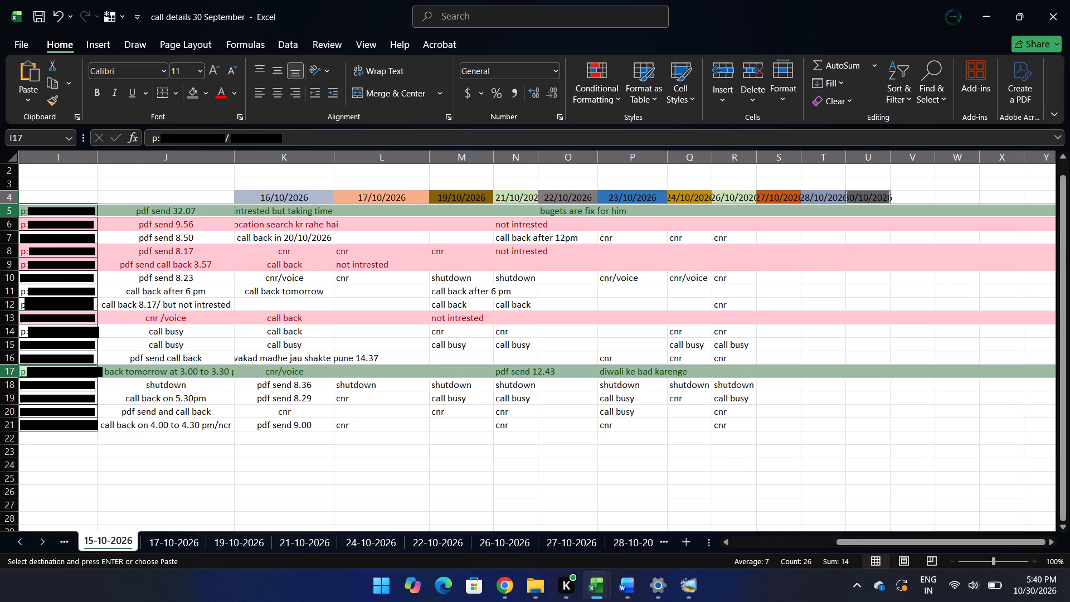
left_click(80, 485)
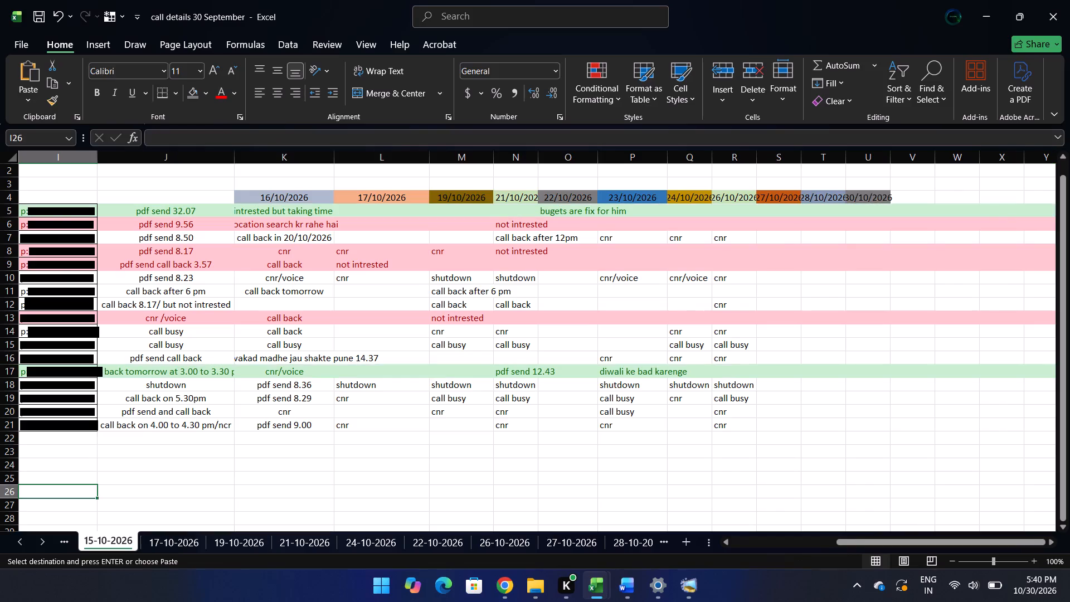
left_click(10, 369)
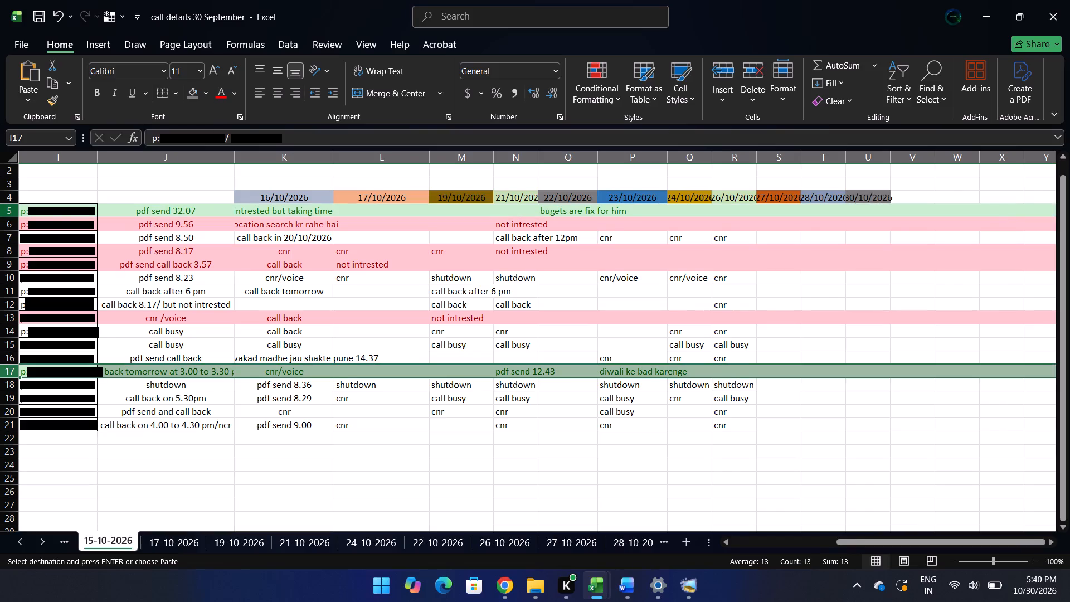
left_click(9, 209, "ctrl")
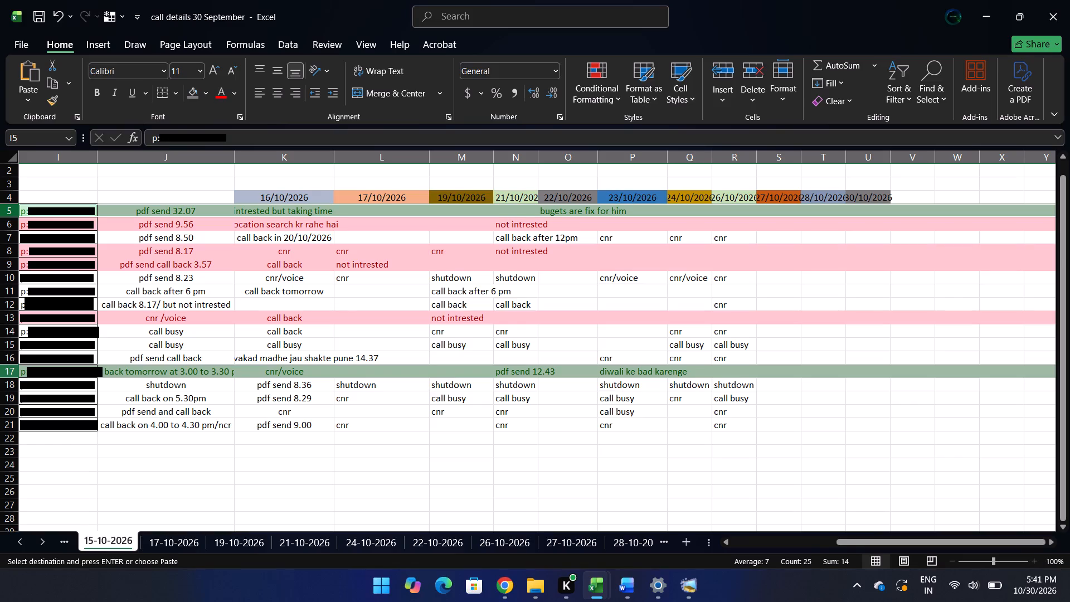
left_click(10, 358, "ctrl")
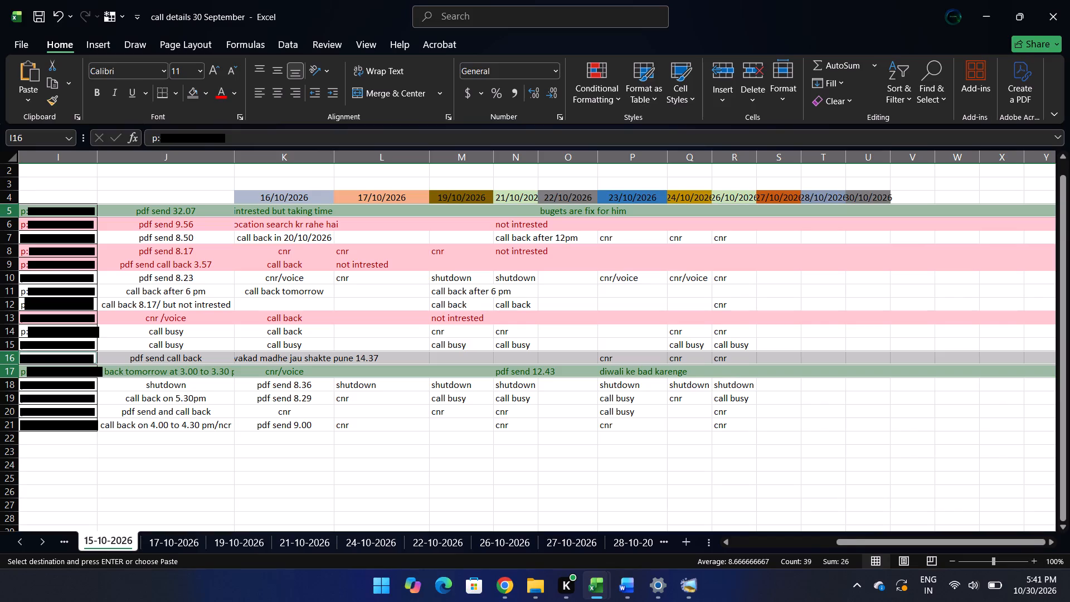
scroll(66, 344, "right", 4)
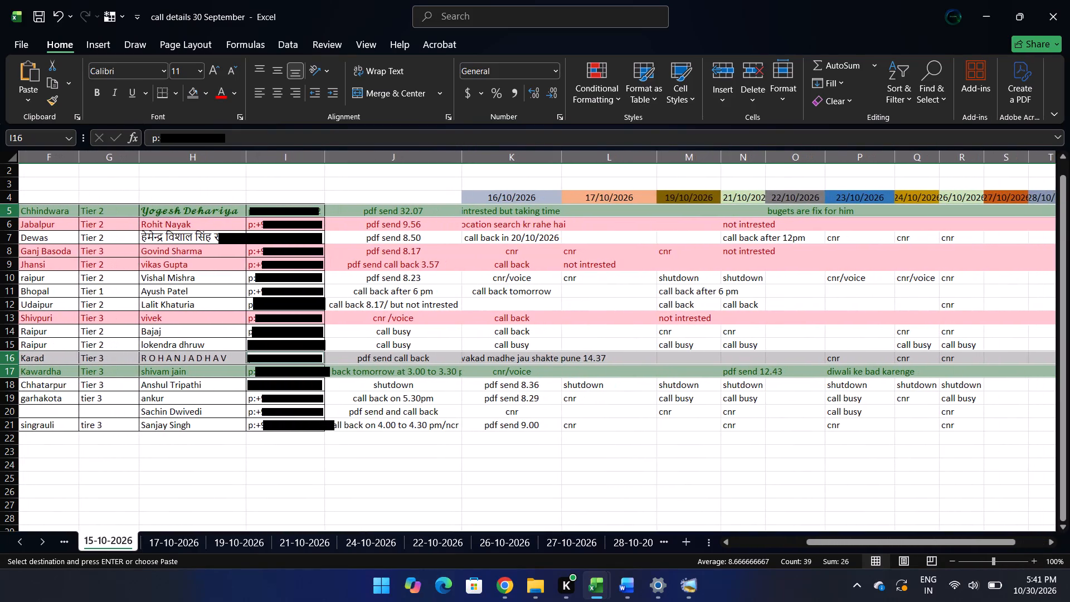
key("ctrl+c")
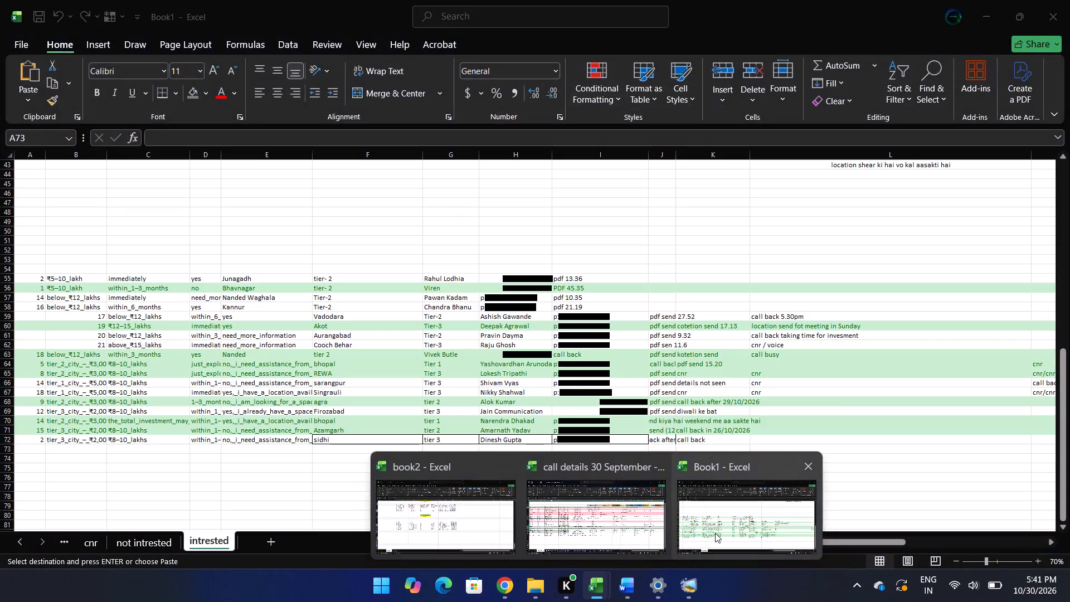
left_click(715, 533)
key("ctrl+v")
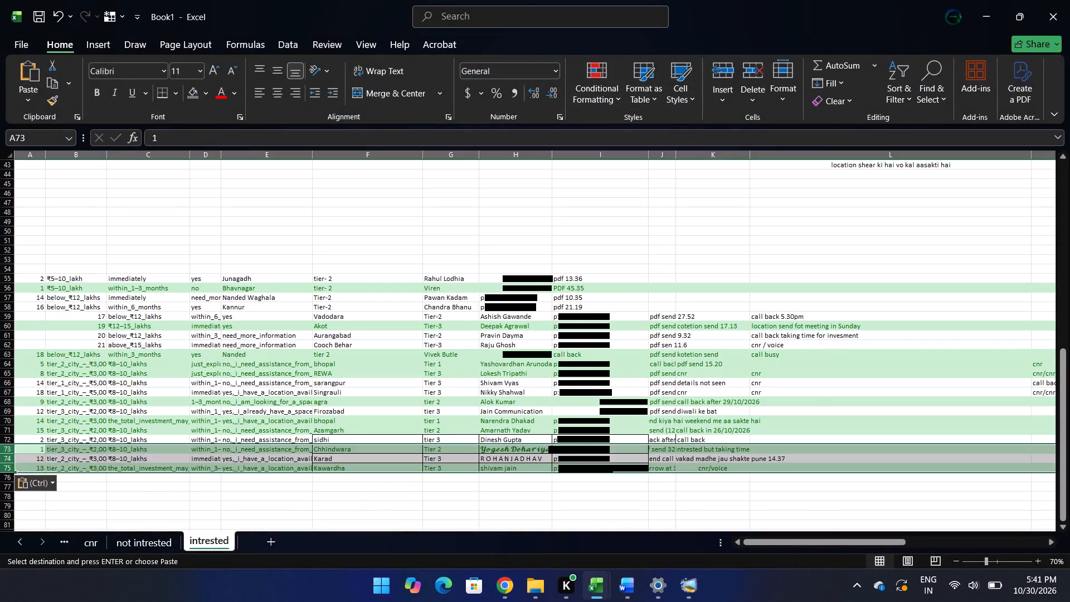
Copy the singrauli row, 21, from the 15-10-2026 call details sheet into Book1's intrested sheet at A76.
left_click(227, 492)
left_click(74, 489)
key("Left")
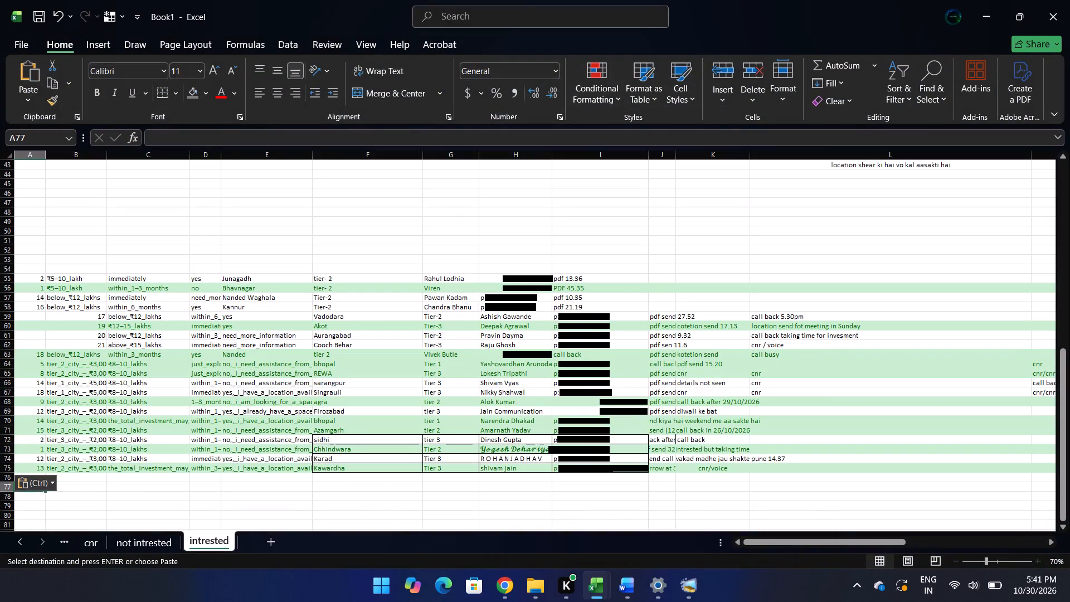
key("Up")
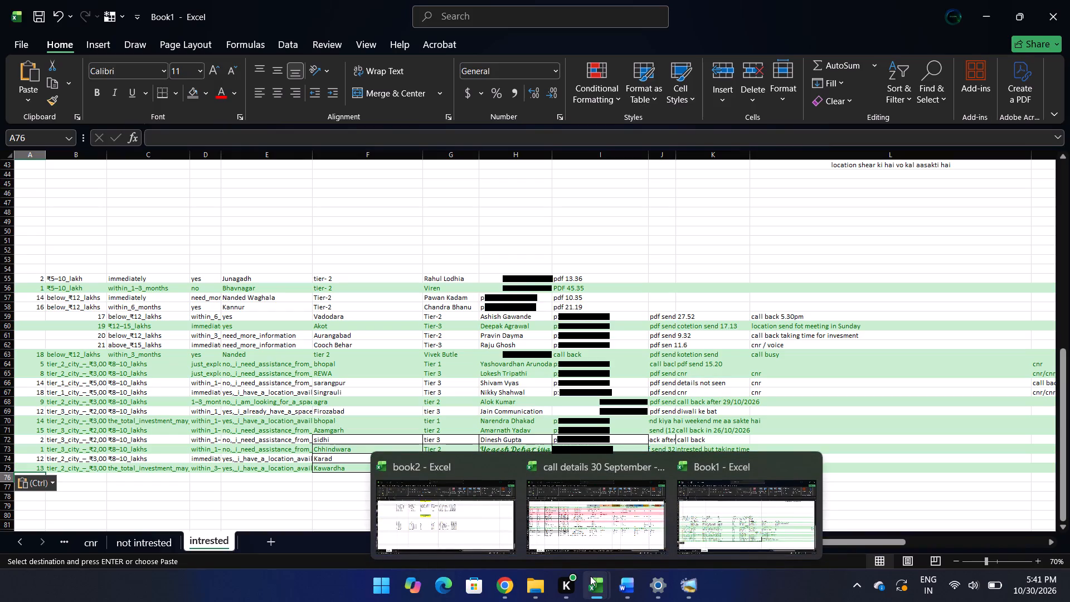
left_click(610, 535)
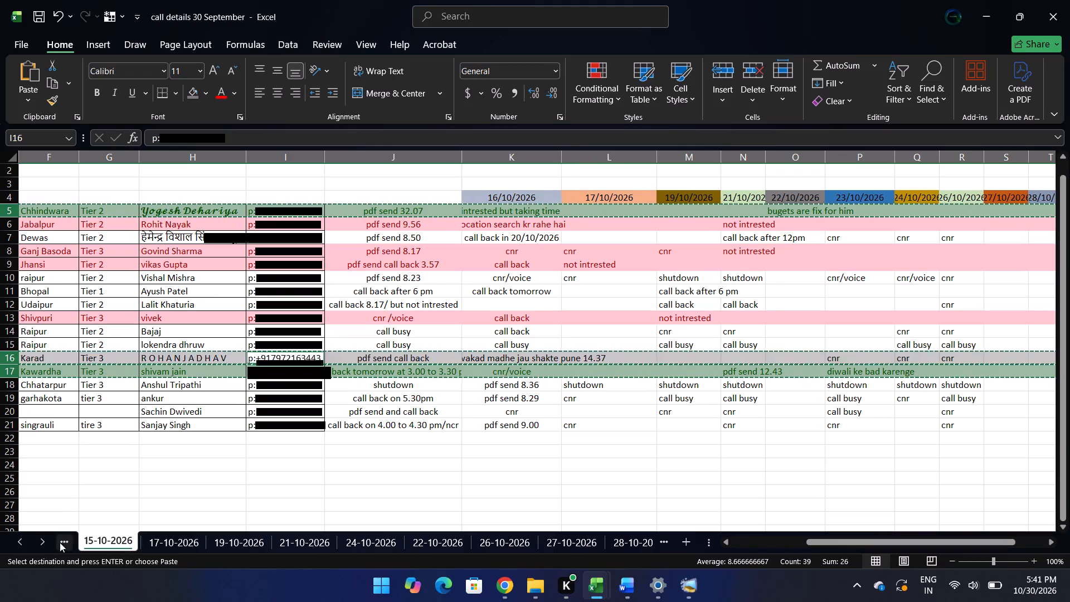
left_click(12, 427)
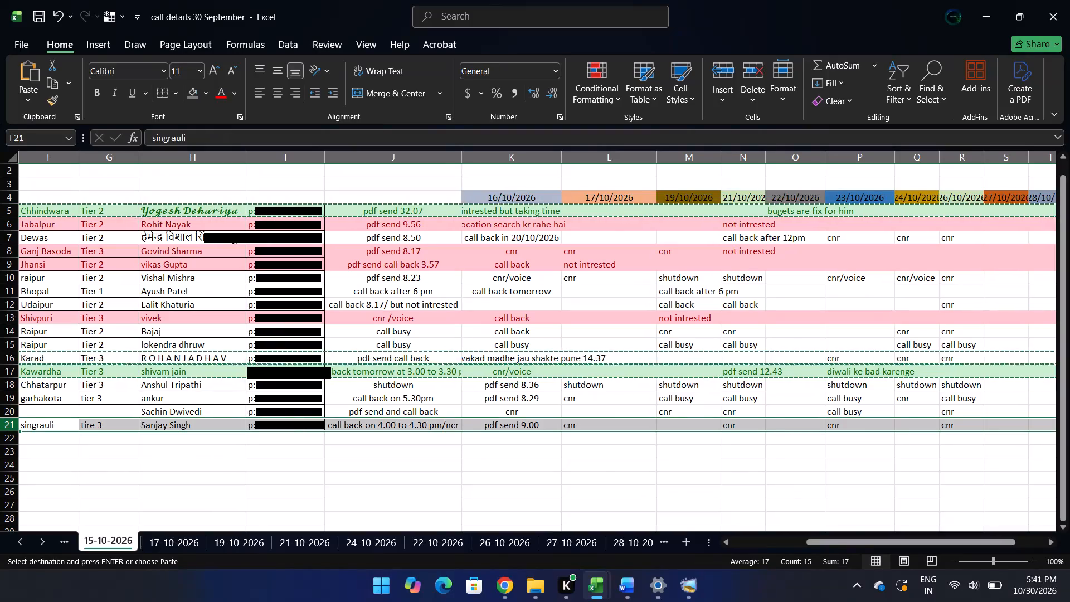
key("ctrl+c")
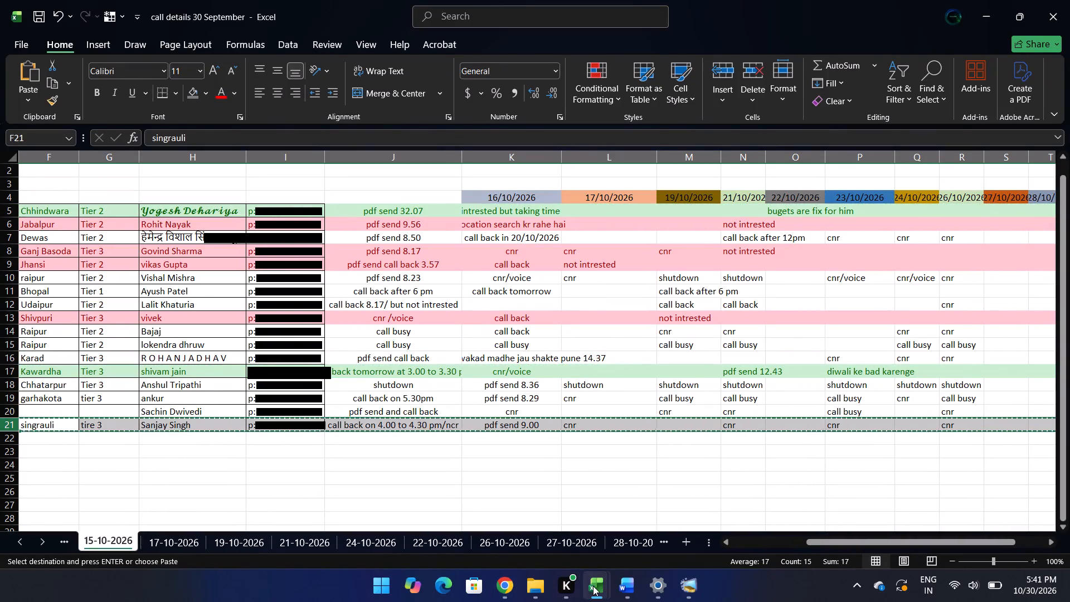
left_click(722, 518)
key("ctrl+v")
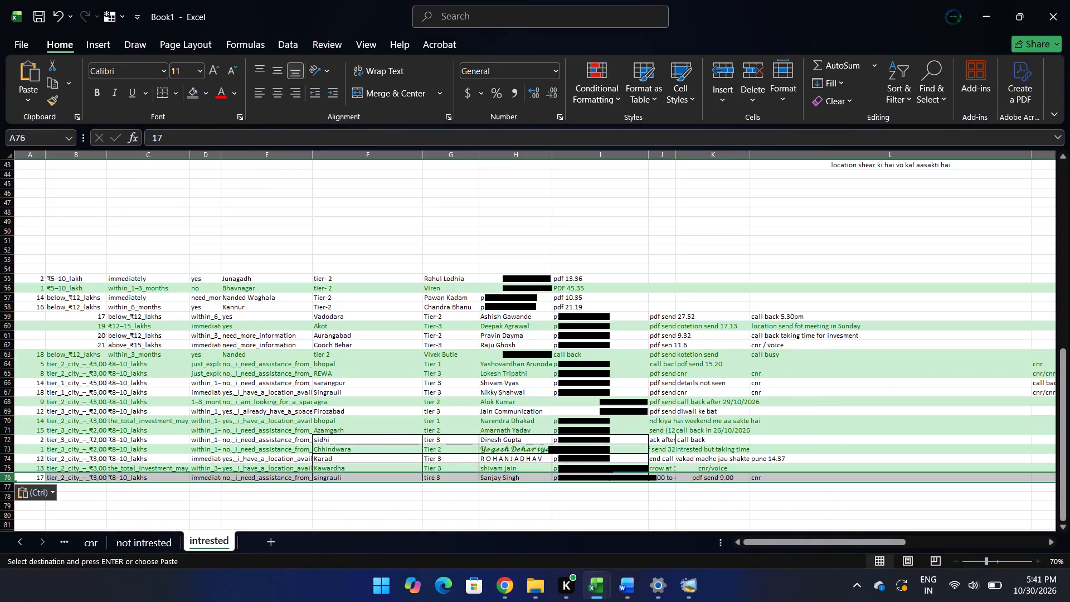
Examine the follow-up notes on the 14-10-2026 and 12-10-2026 sheets of the call details workbook for interested leads.
left_click(598, 590)
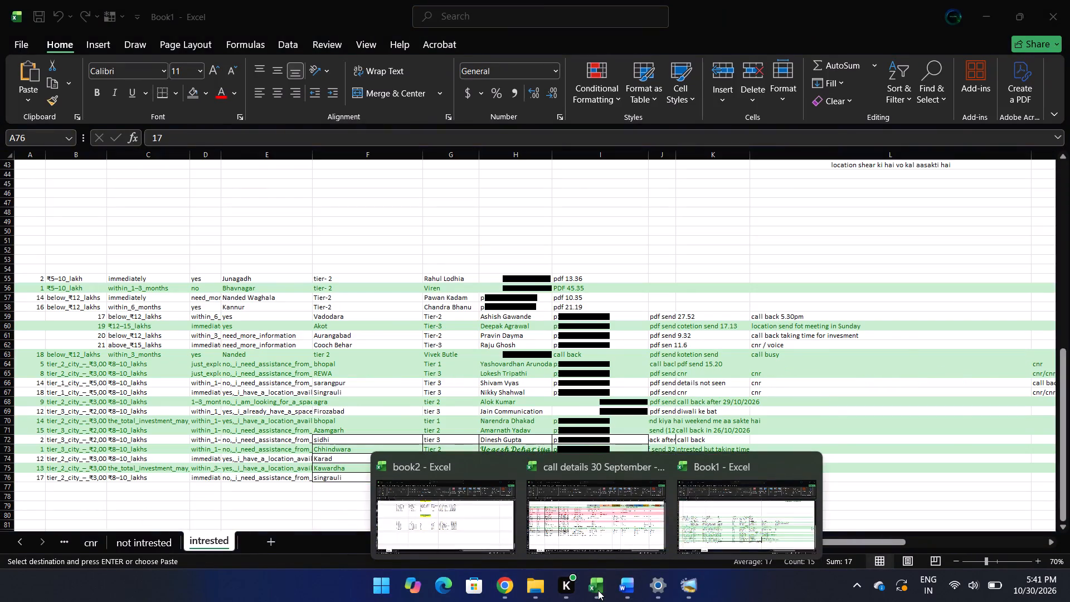
left_click(571, 527)
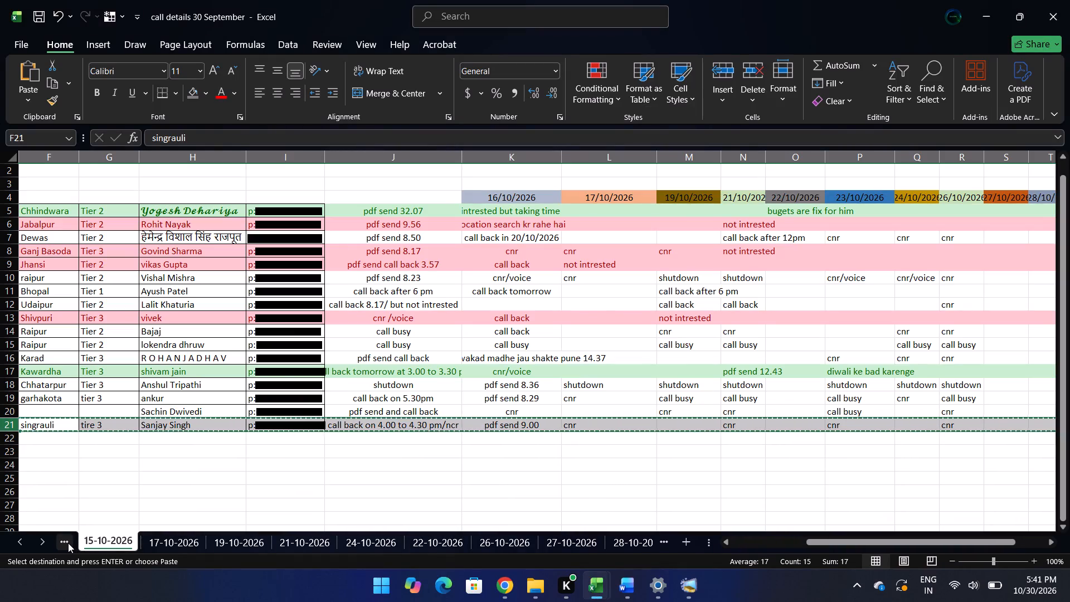
left_click(68, 543)
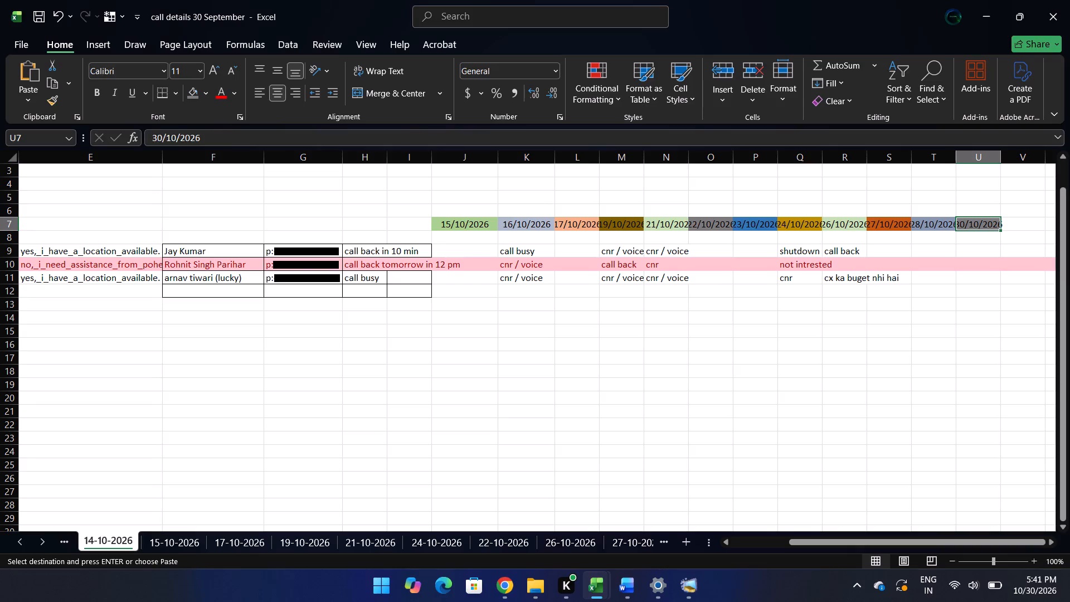
left_click(61, 542)
scroll(658, 279, "left", 1)
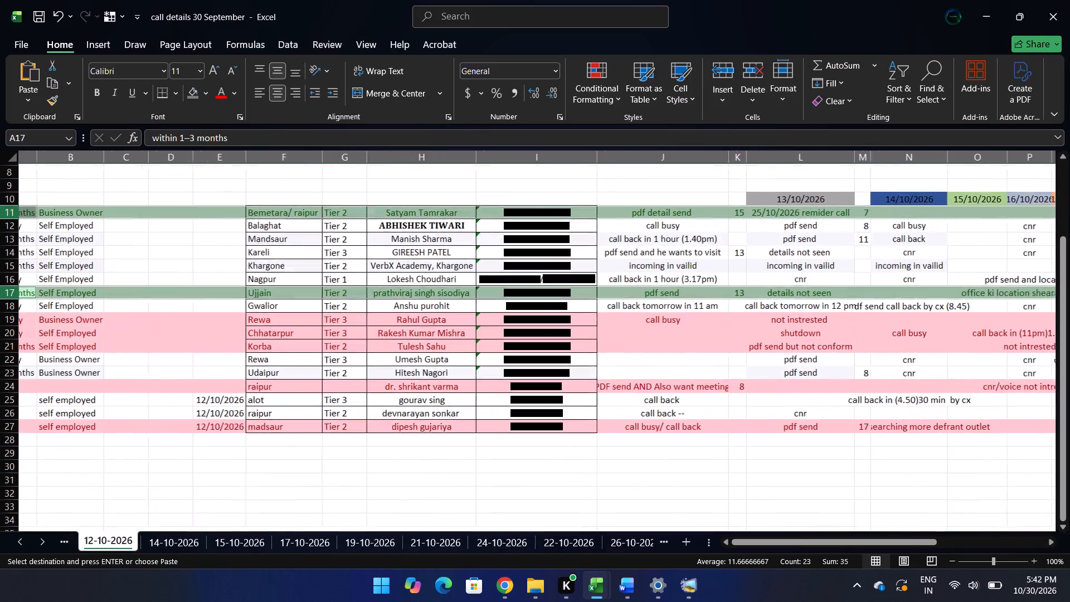
scroll(658, 279, "left", 1)
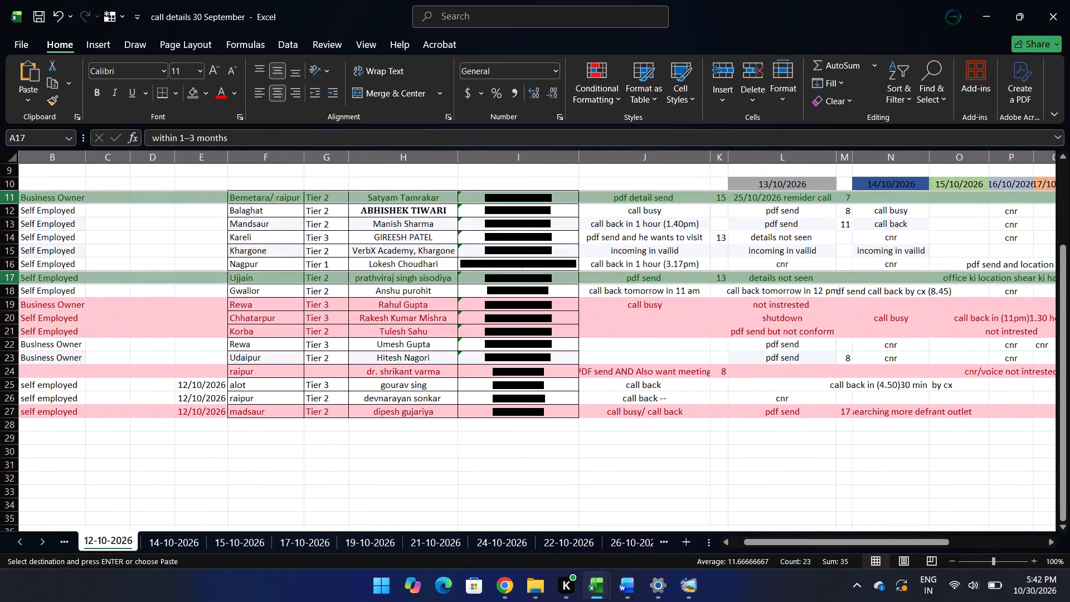
scroll(661, 448, "left", 4)
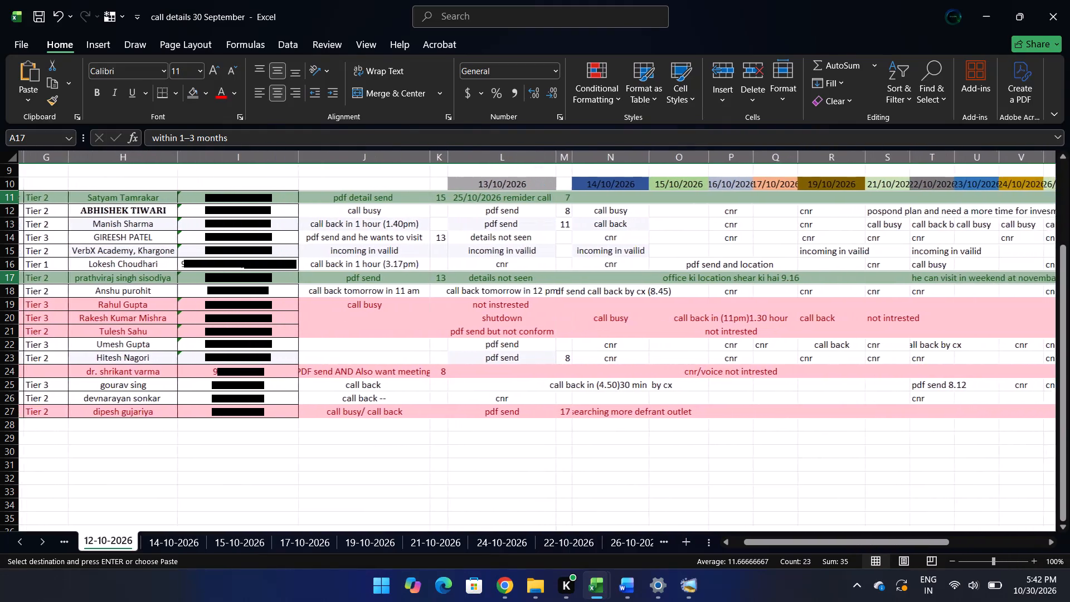
scroll(661, 448, "left", 3)
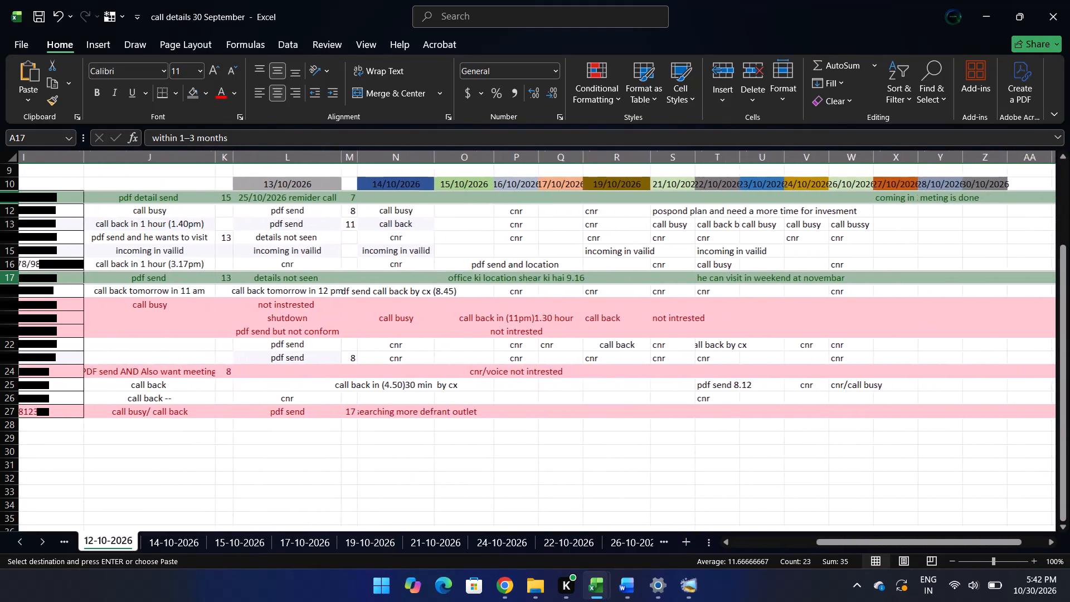
scroll(661, 448, "left", 2)
scroll(661, 448, "right", 1)
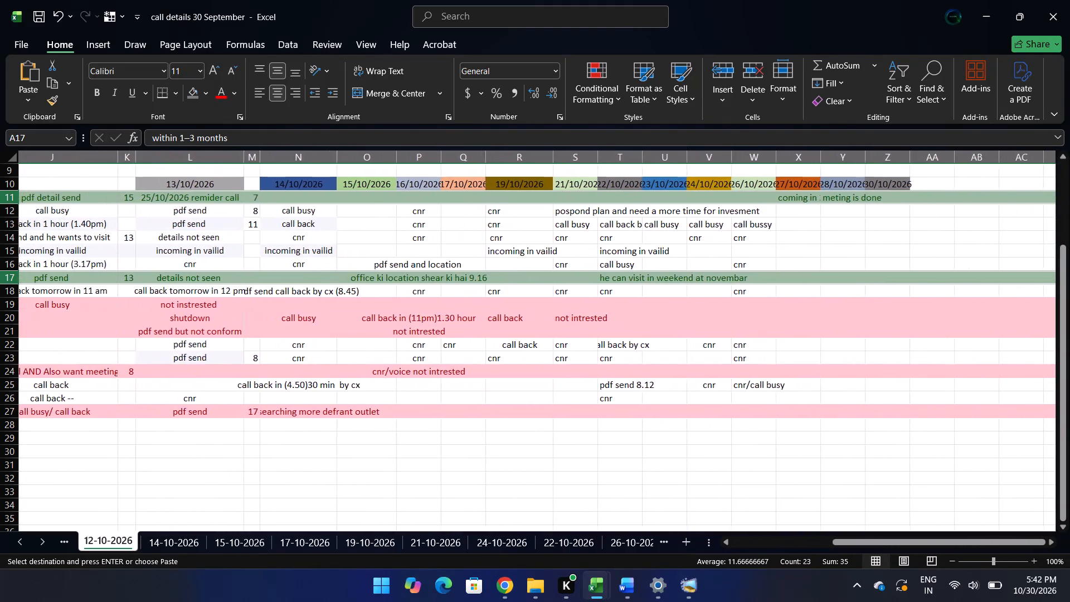
scroll(661, 448, "right", 2)
scroll(661, 448, "left", 1)
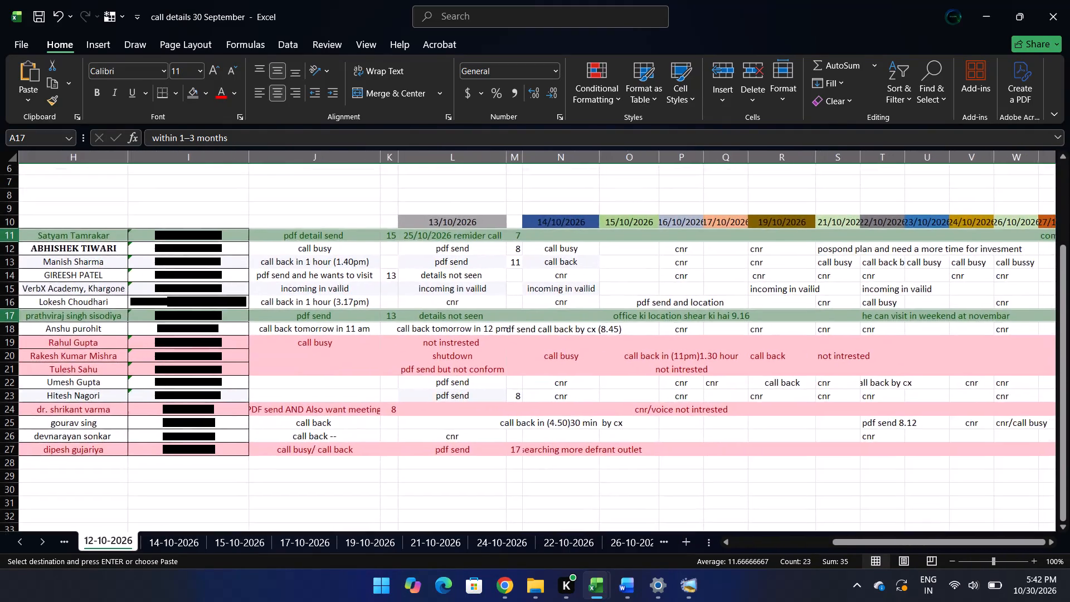
scroll(661, 448, "left", 1)
scroll(660, 448, "up", 1)
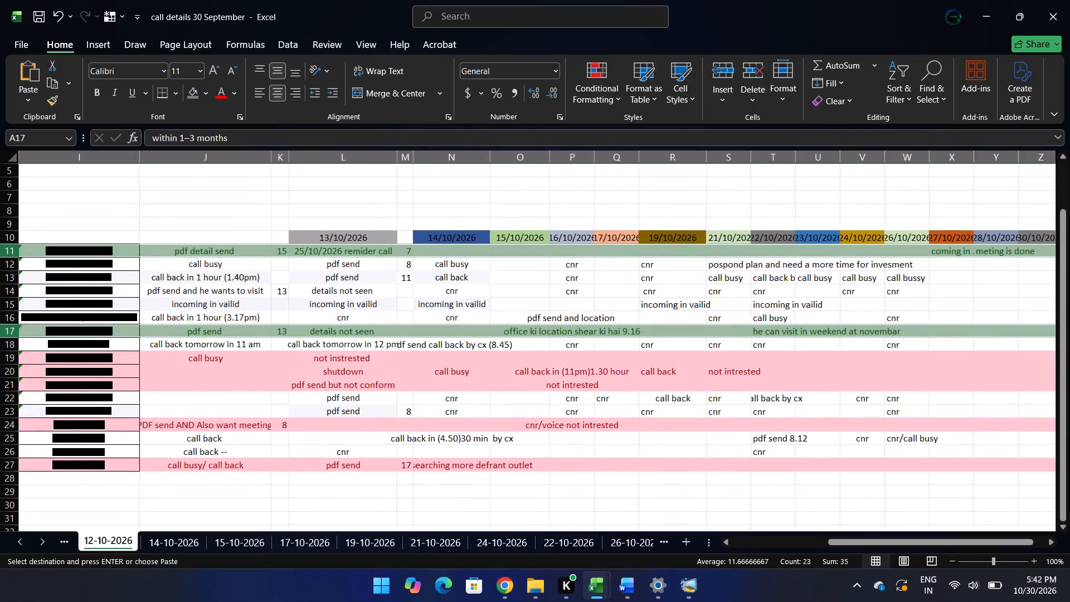
scroll(660, 448, "right", 3)
Copy the Bemetara/ raipur and Ujjain rows, 11 and 17, from the 12-10-2026 call details sheet into Book1's intrested sheet at A77.
left_click(205, 220)
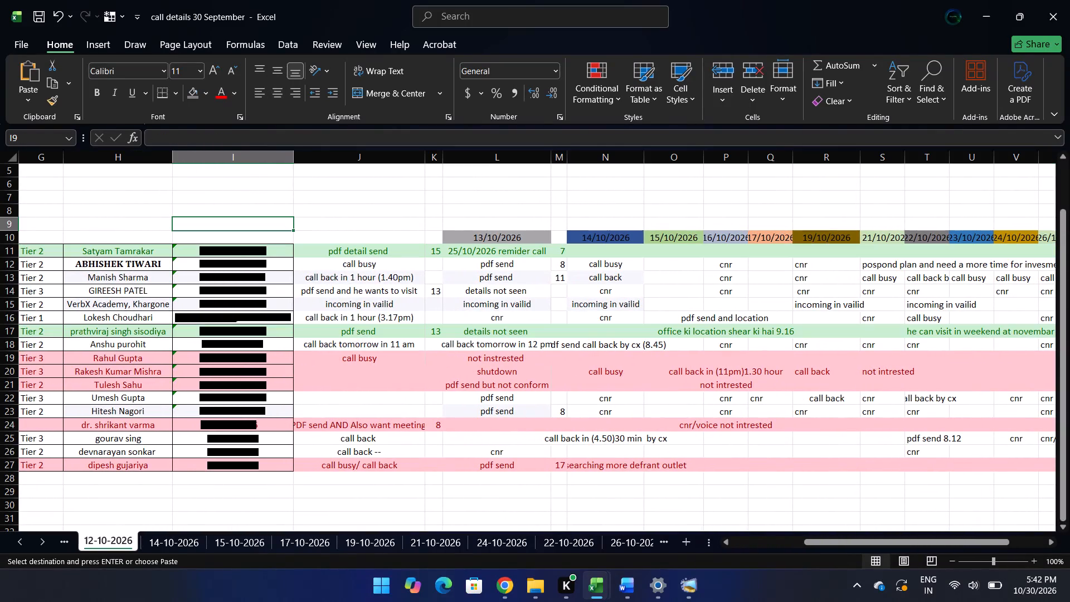
left_click(8, 248)
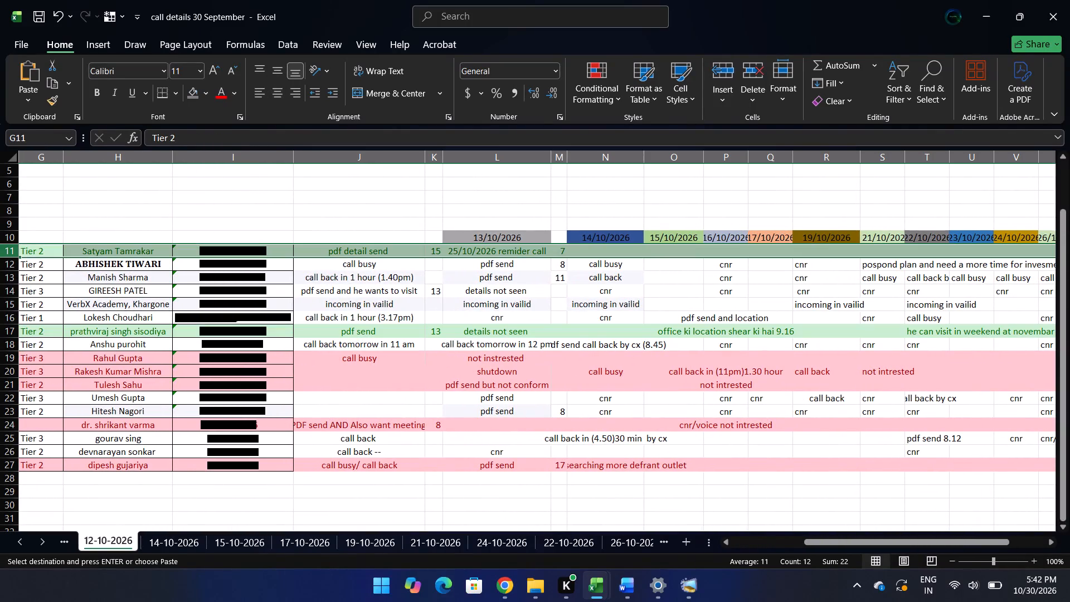
left_click(7, 329, "ctrl")
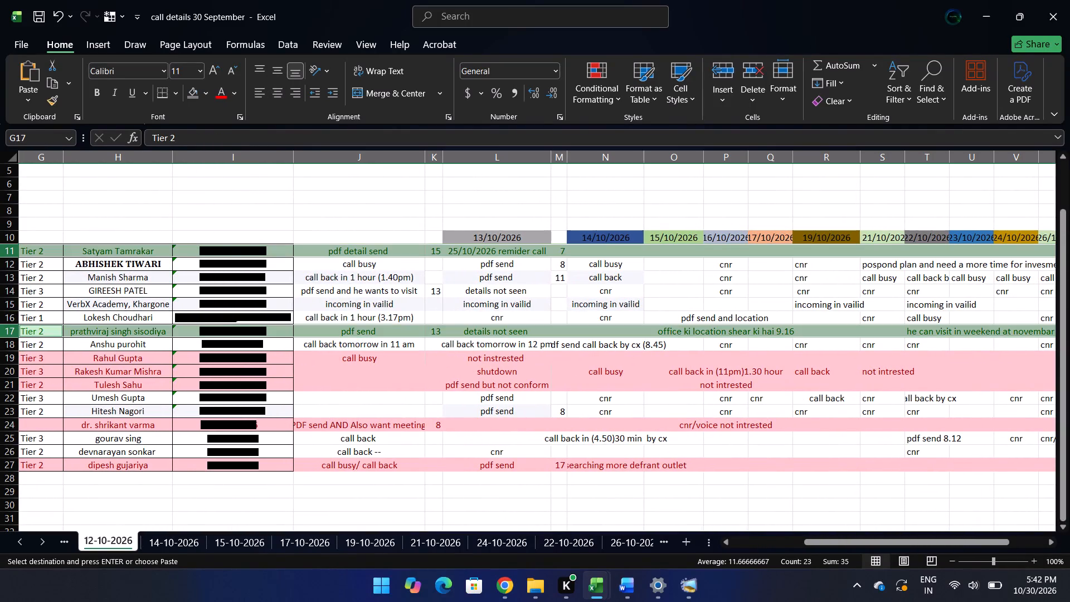
left_click(197, 221)
left_click(10, 254)
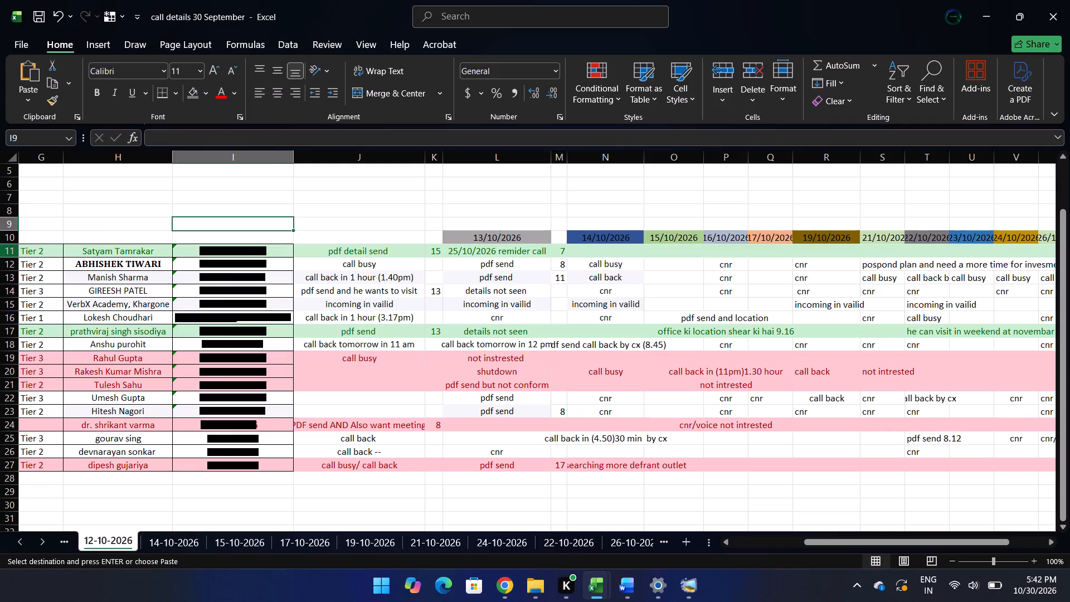
left_click(4, 251)
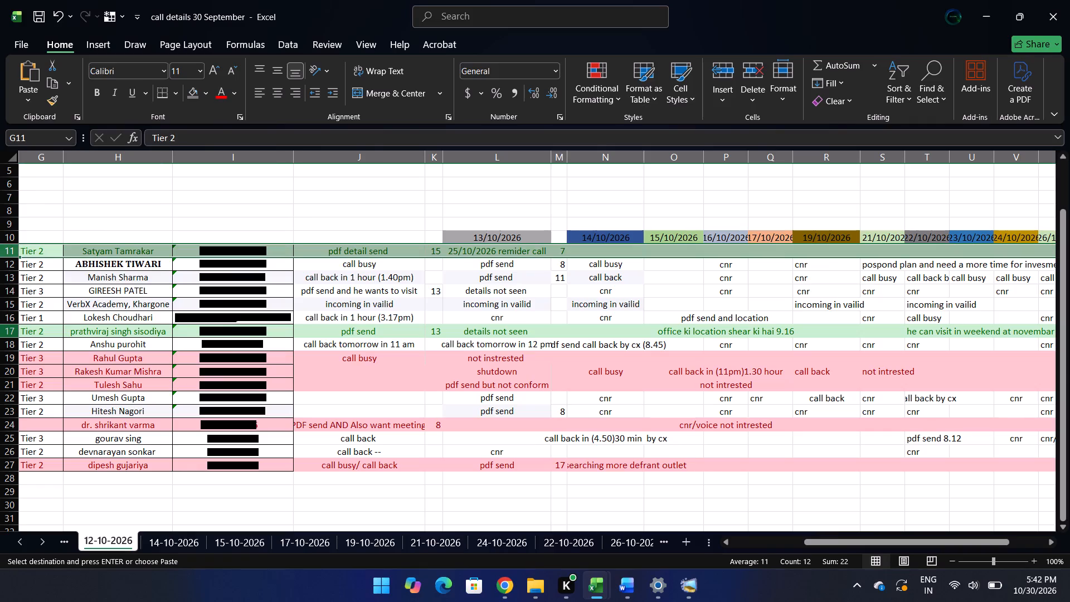
left_click(7, 332, "ctrl")
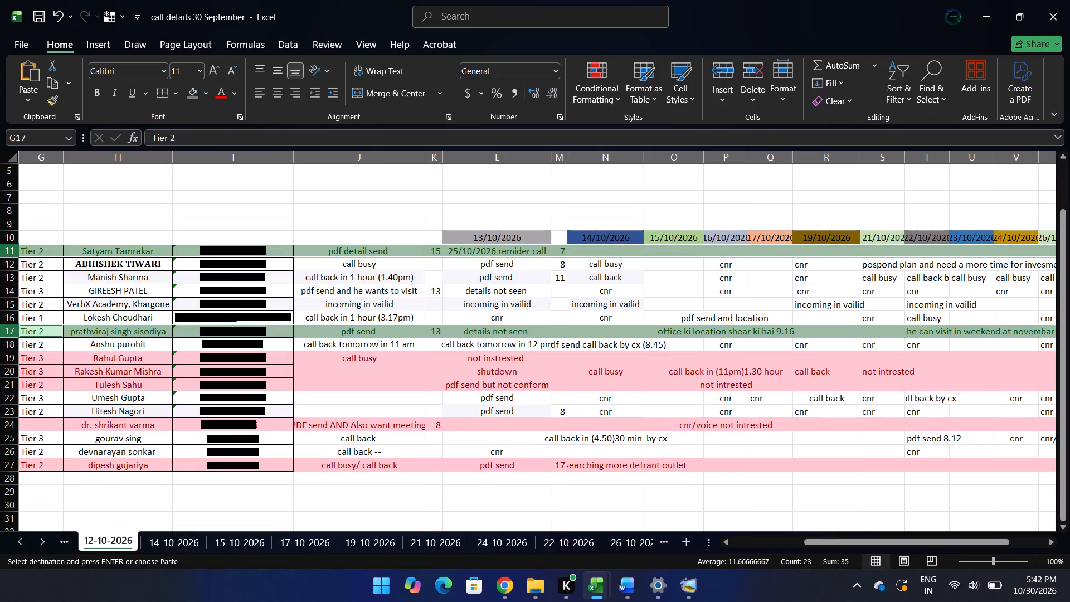
scroll(389, 285, "left", 1)
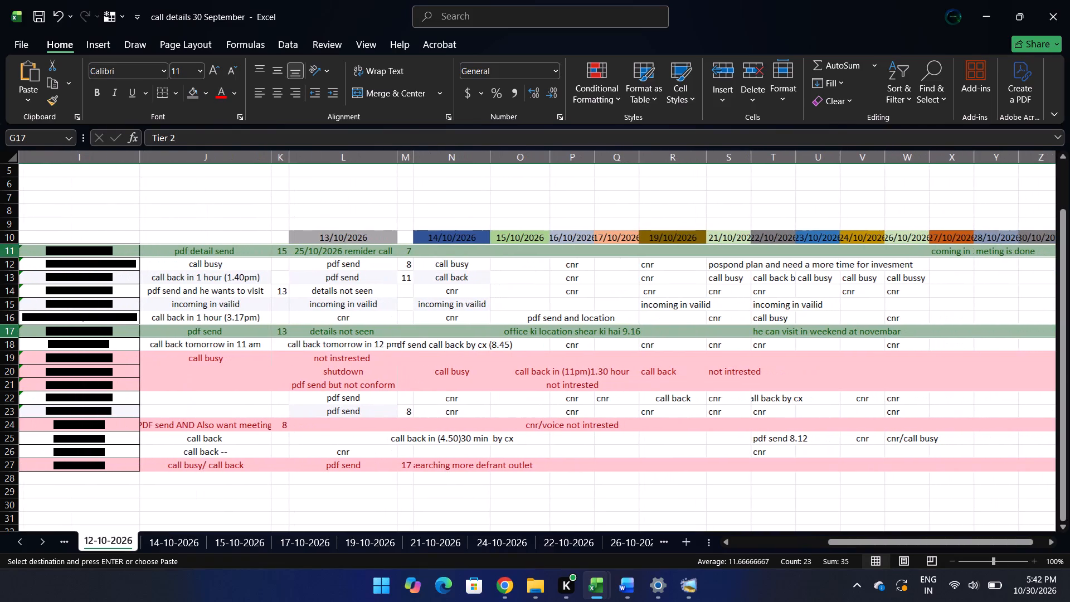
scroll(389, 285, "right", 2)
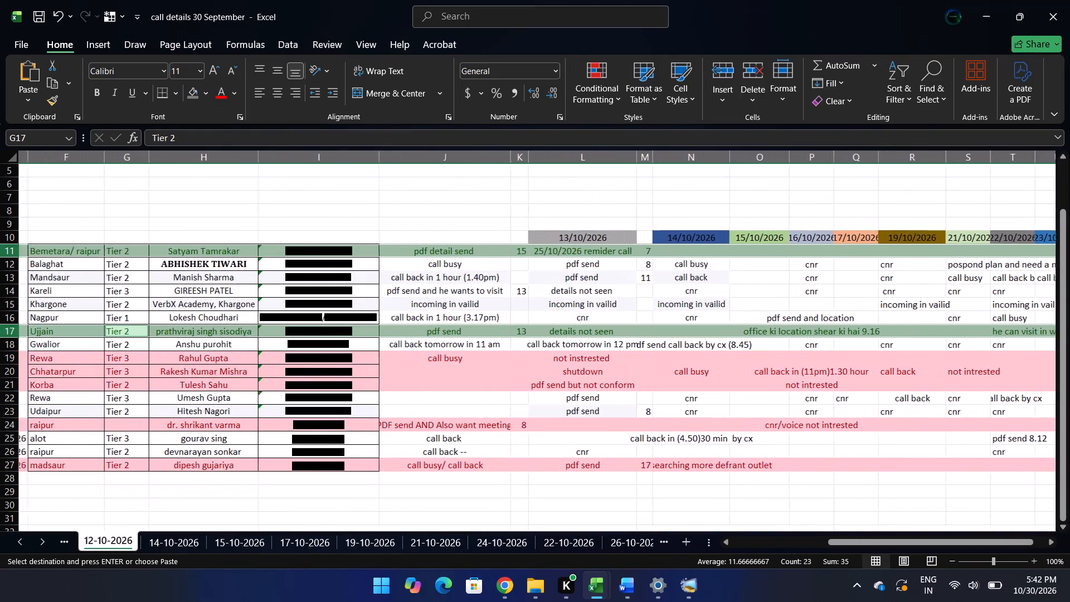
scroll(406, 247, "left", 1)
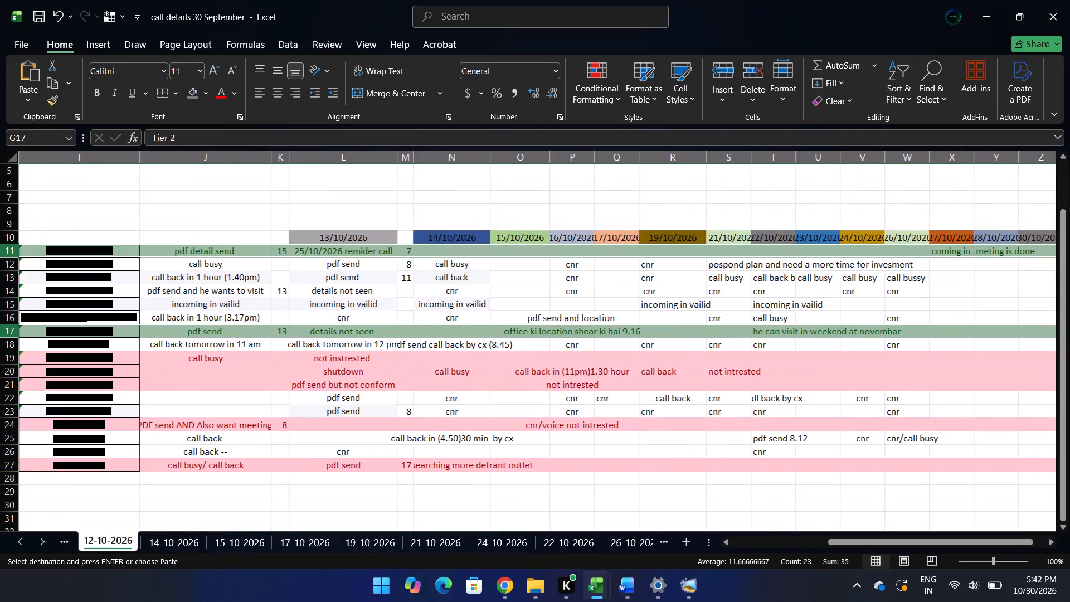
scroll(406, 247, "down", 2)
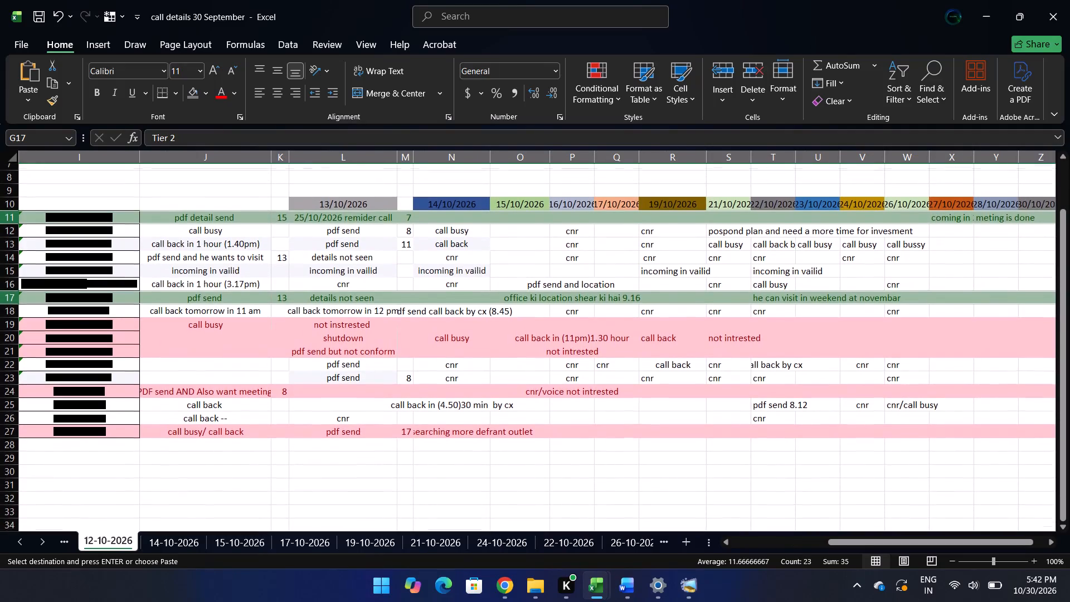
scroll(406, 247, "down", 1)
key("ctrl+c")
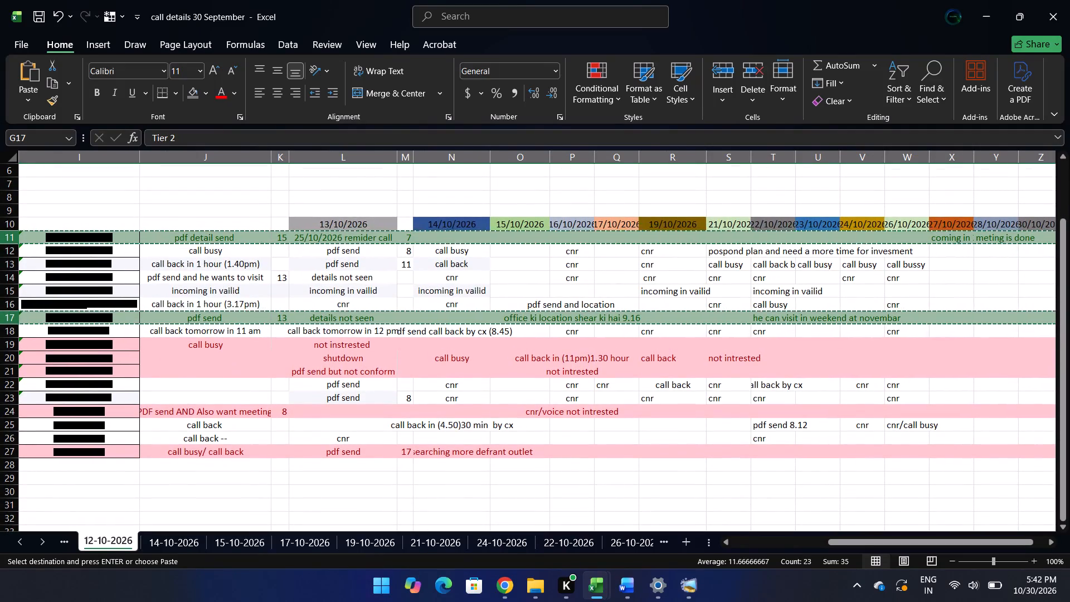
left_click(591, 581)
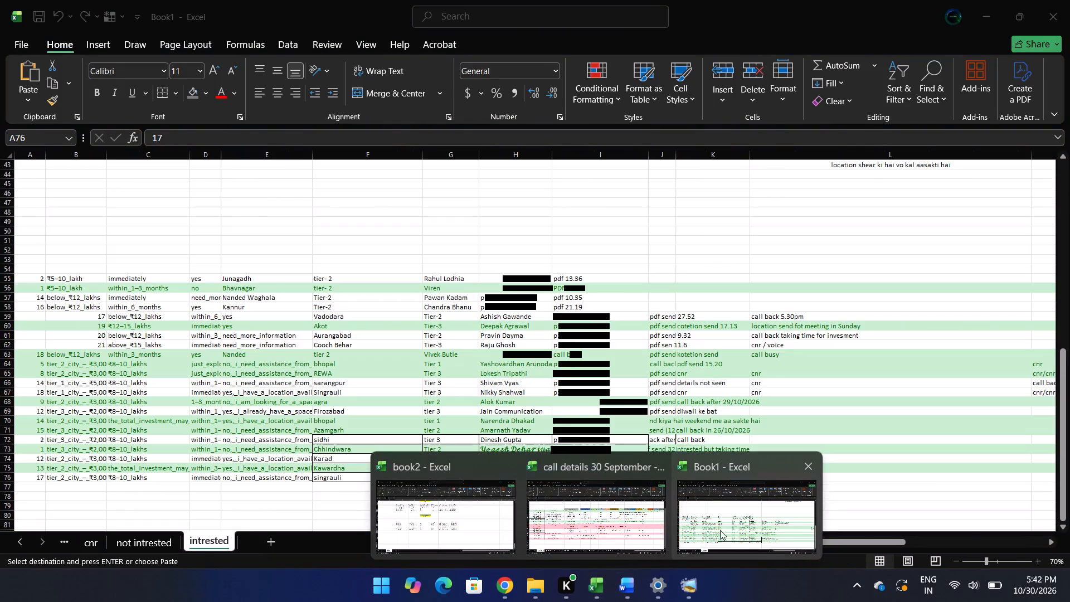
left_click(727, 527)
scroll(94, 479, "right", 1)
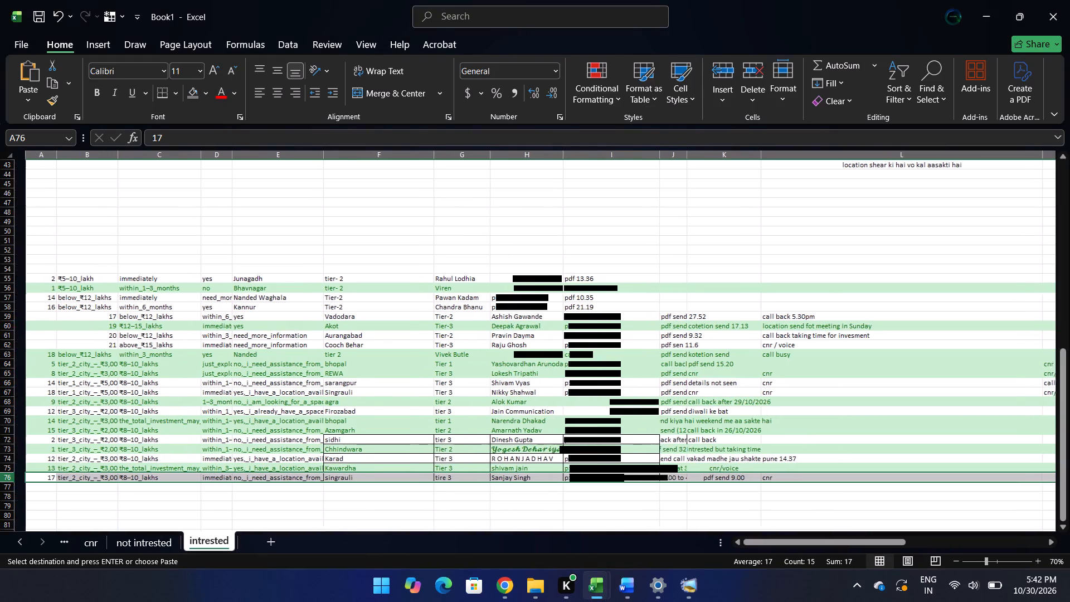
scroll(46, 479, "right", 1)
left_click(38, 487)
key("ctrl+v")
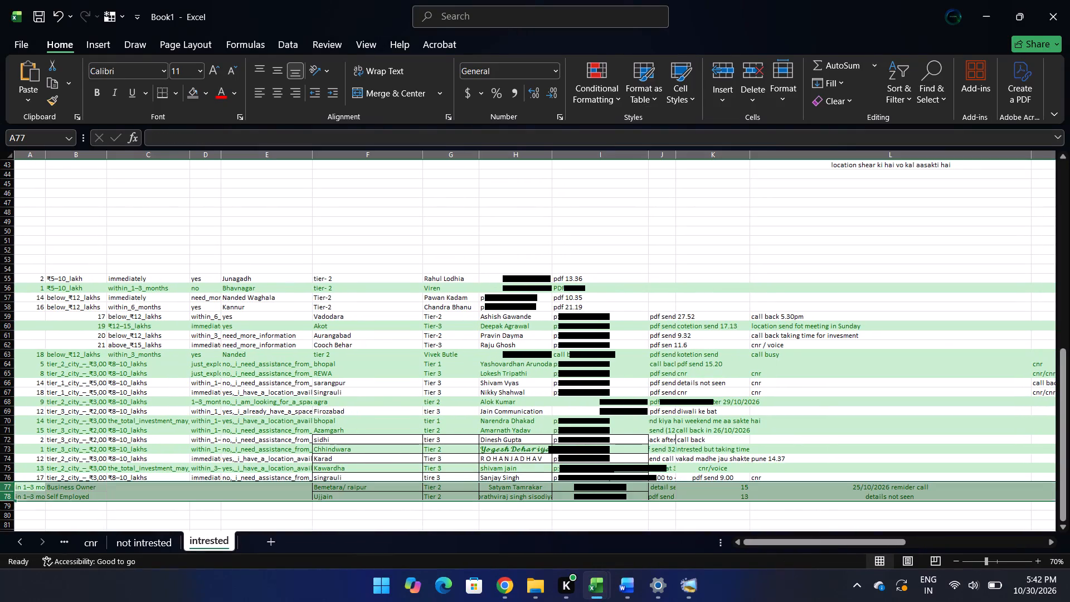
scroll(515, 439, "right", 2)
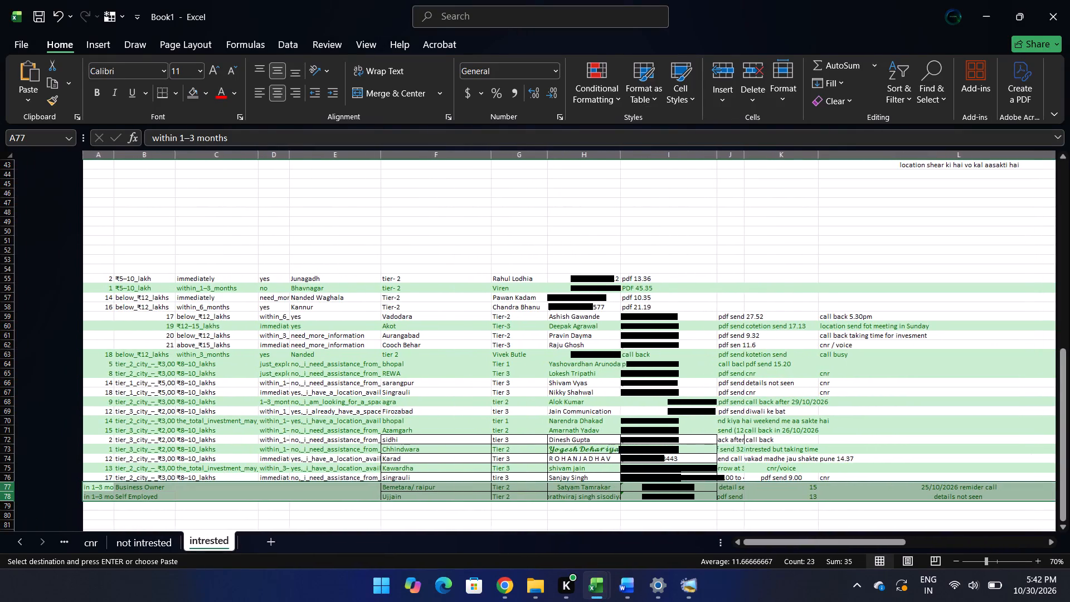
scroll(515, 439, "right", 2)
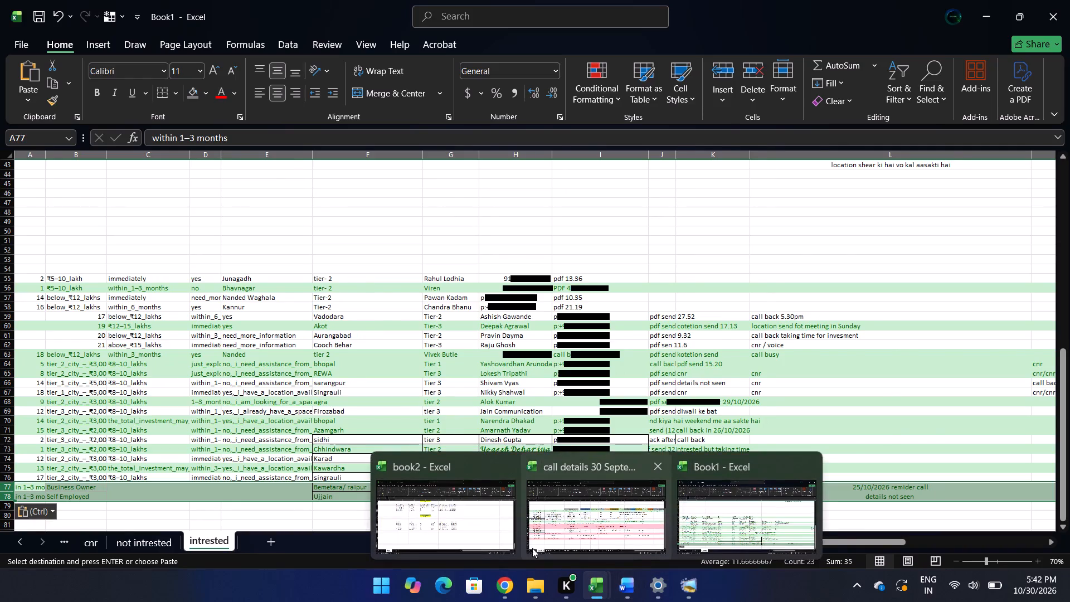
Examine the follow-up notes on the 10-10-2026 and 9-10-2026 sheets of the call details workbook for interested leads.
left_click(568, 534)
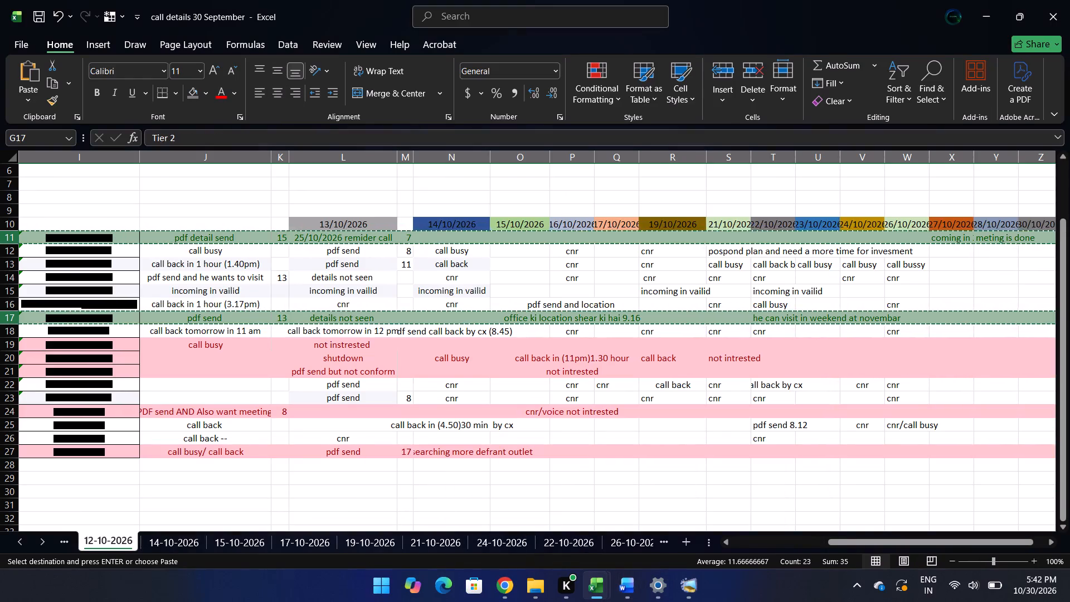
left_click(59, 541)
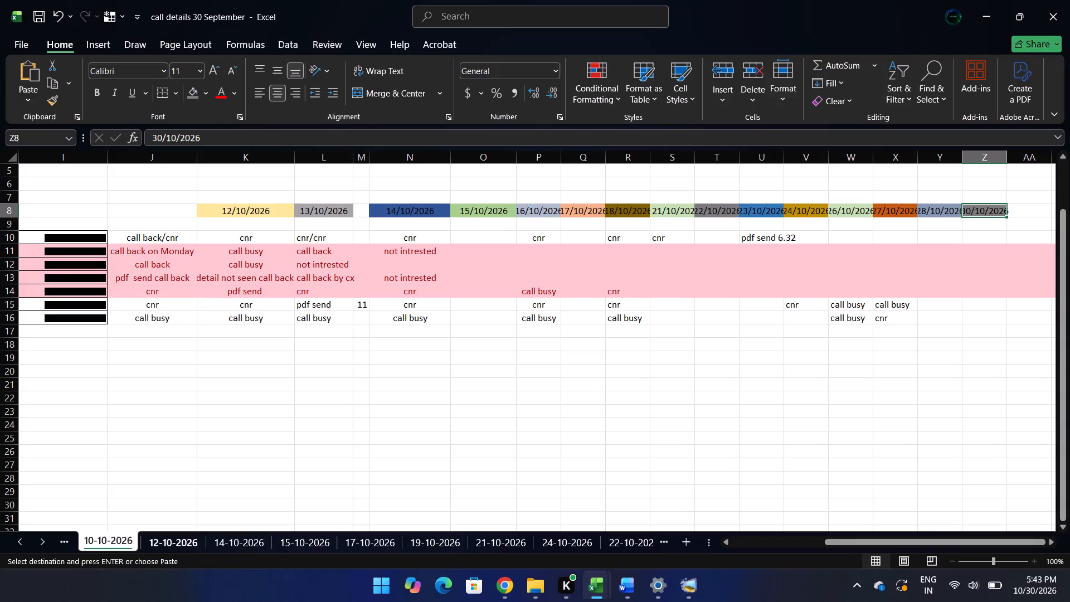
scroll(556, 361, "right", 2)
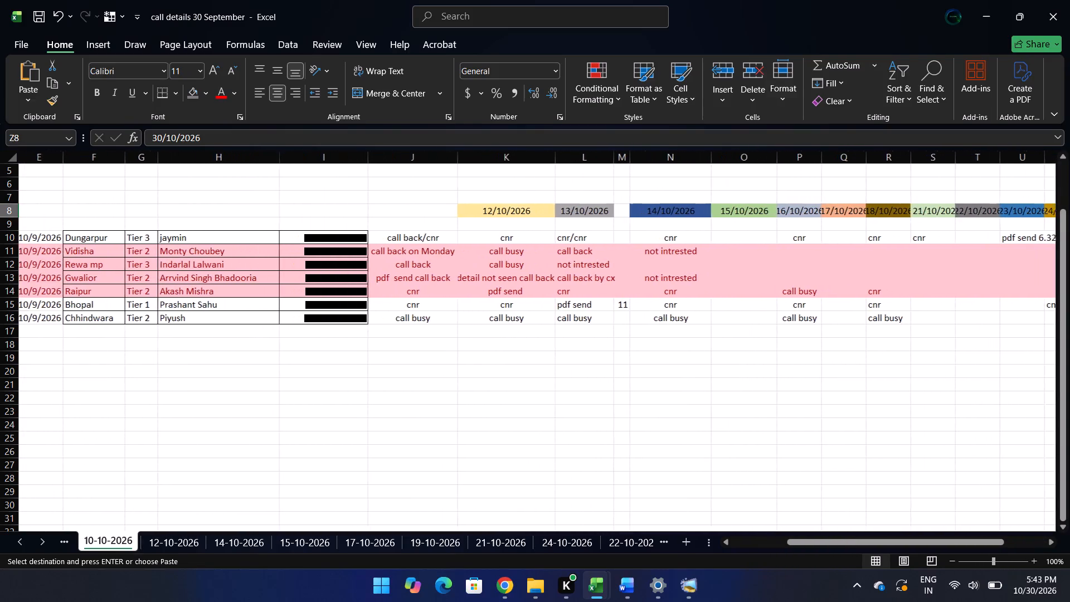
left_click(55, 548)
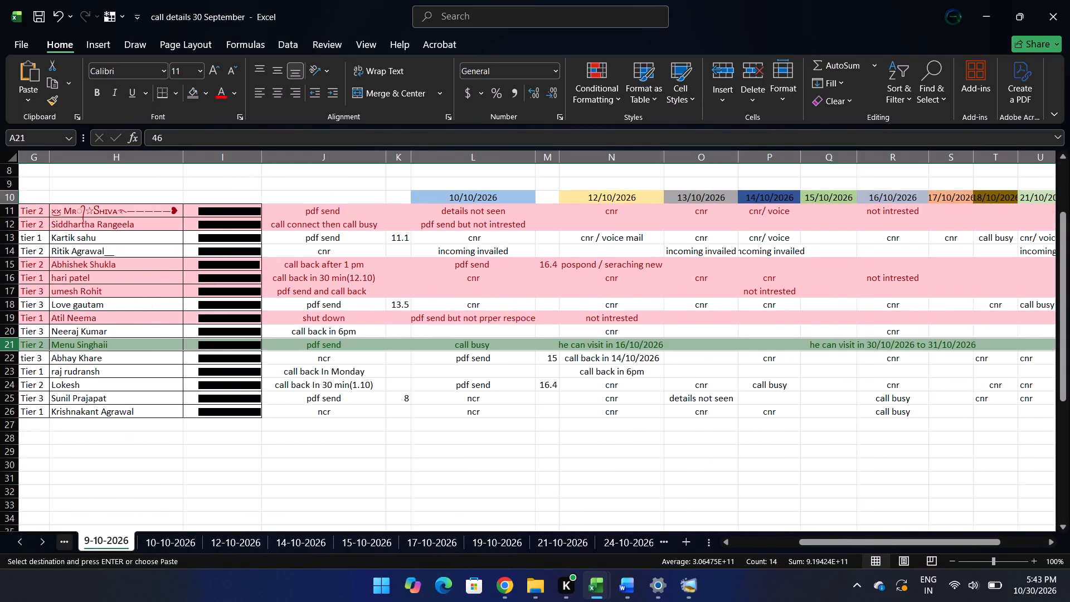
left_click(718, 466)
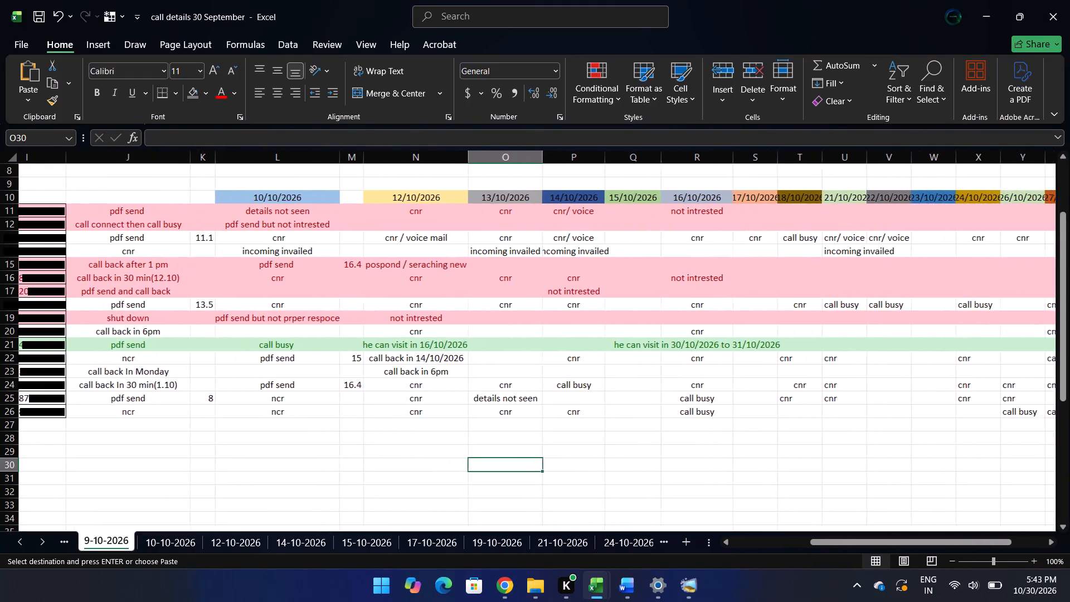
scroll(781, 361, "right", 1)
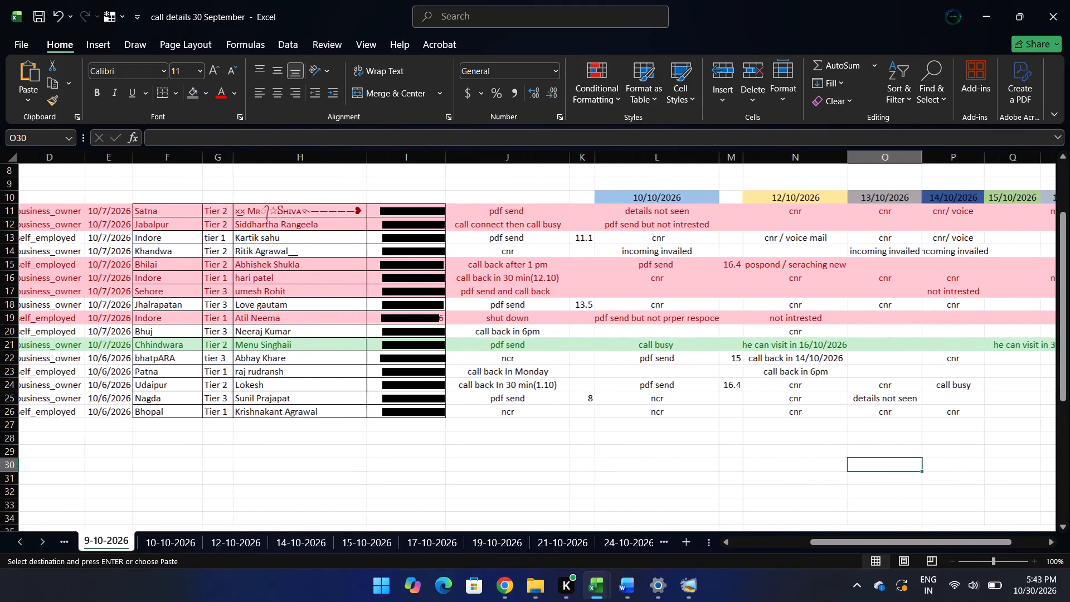
Copy the Chhindwara and bhatpARA rows, 21 and 22, from the 9-10-2026 call details sheet into Book1's intrested sheet at A79.
left_click(7, 343)
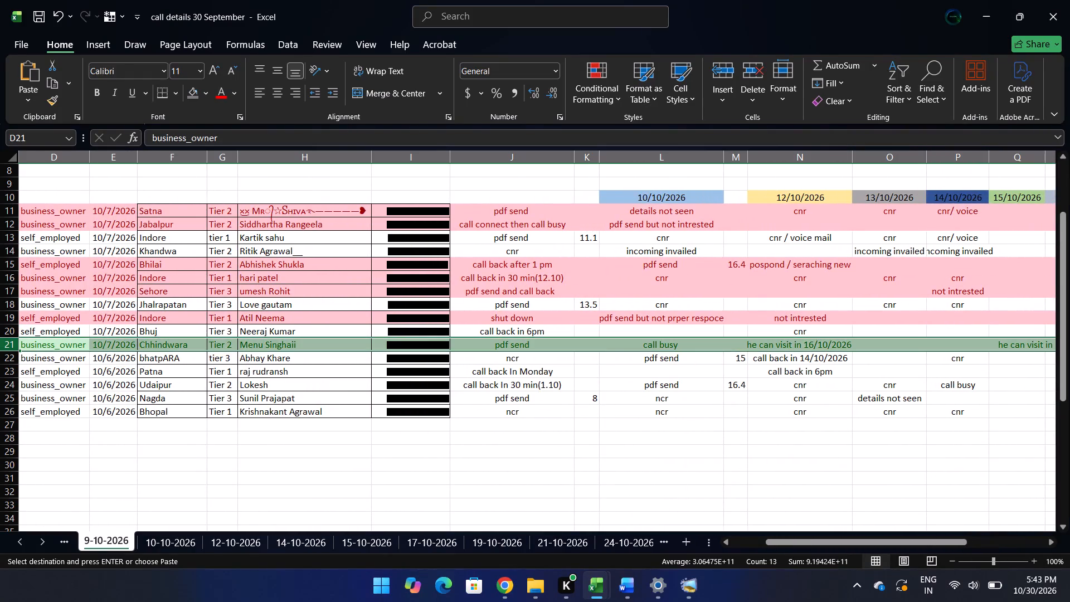
scroll(480, 353, "left", 2)
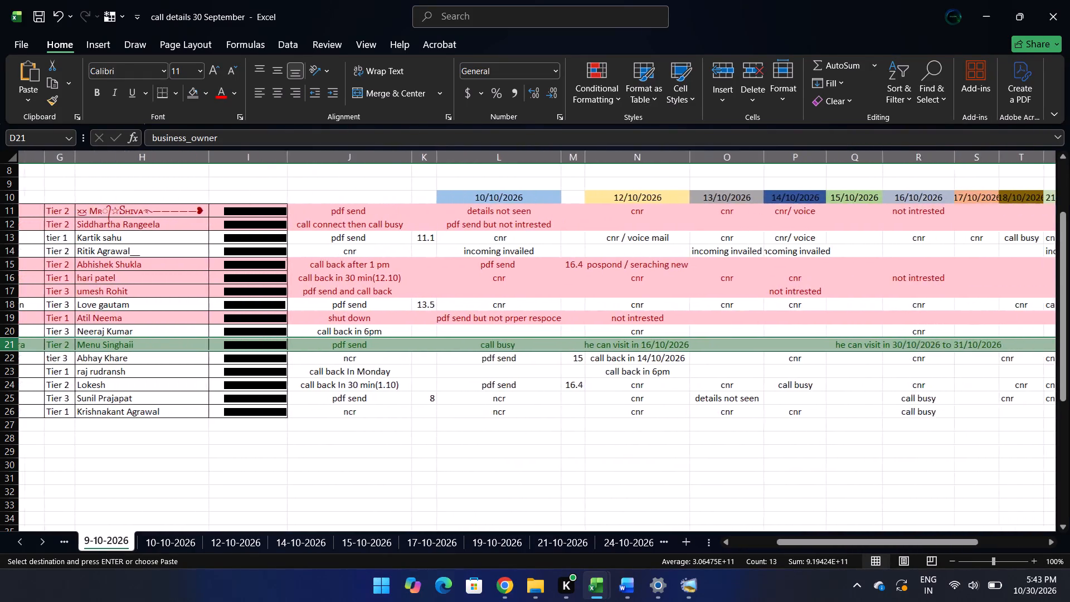
scroll(480, 353, "left", 2)
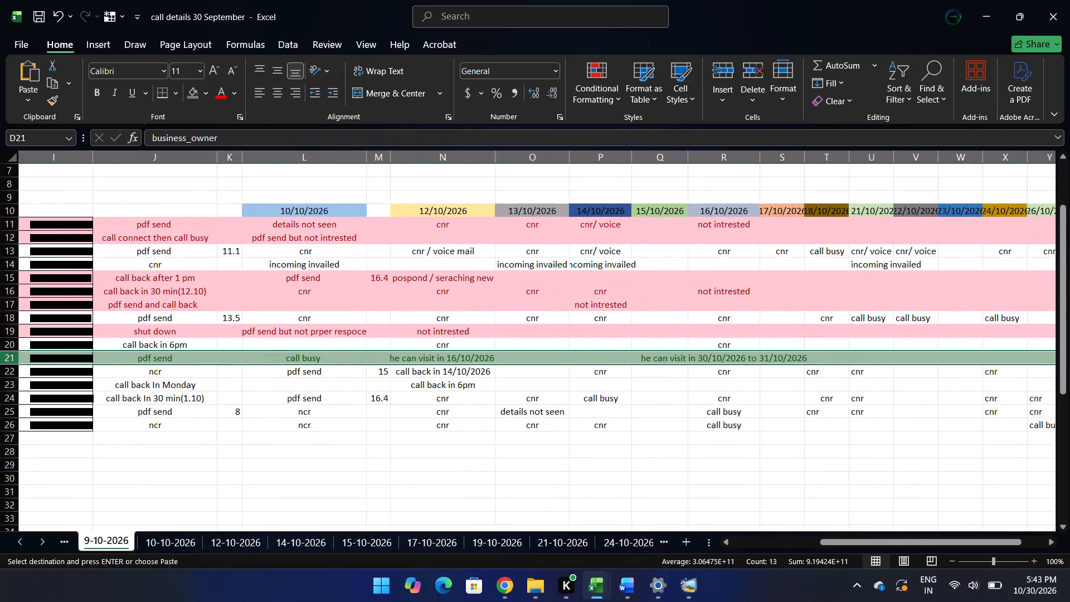
scroll(480, 353, "up", 1)
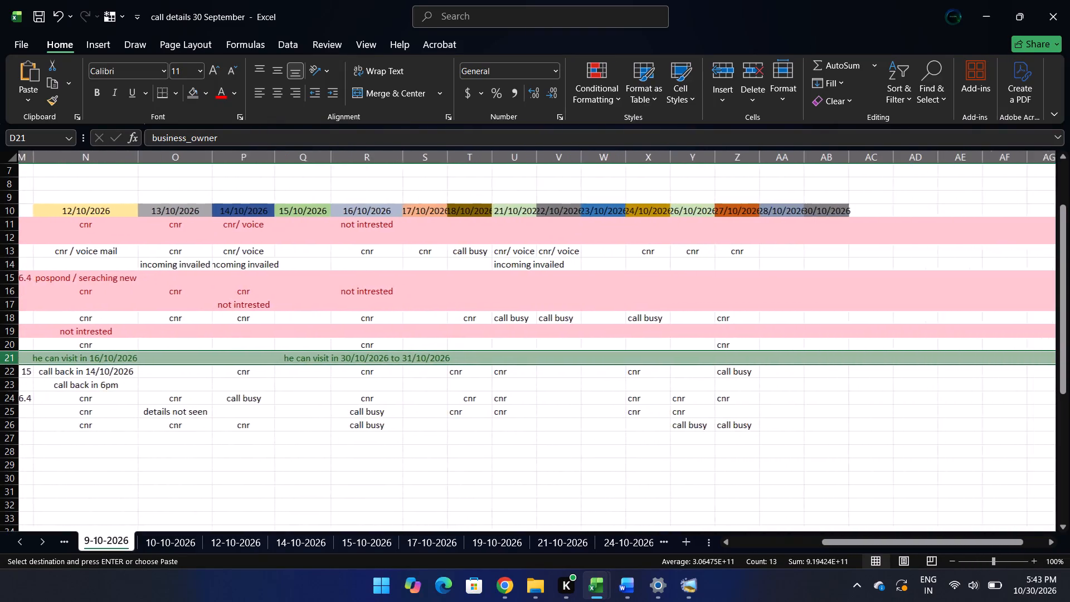
scroll(480, 353, "right", 2)
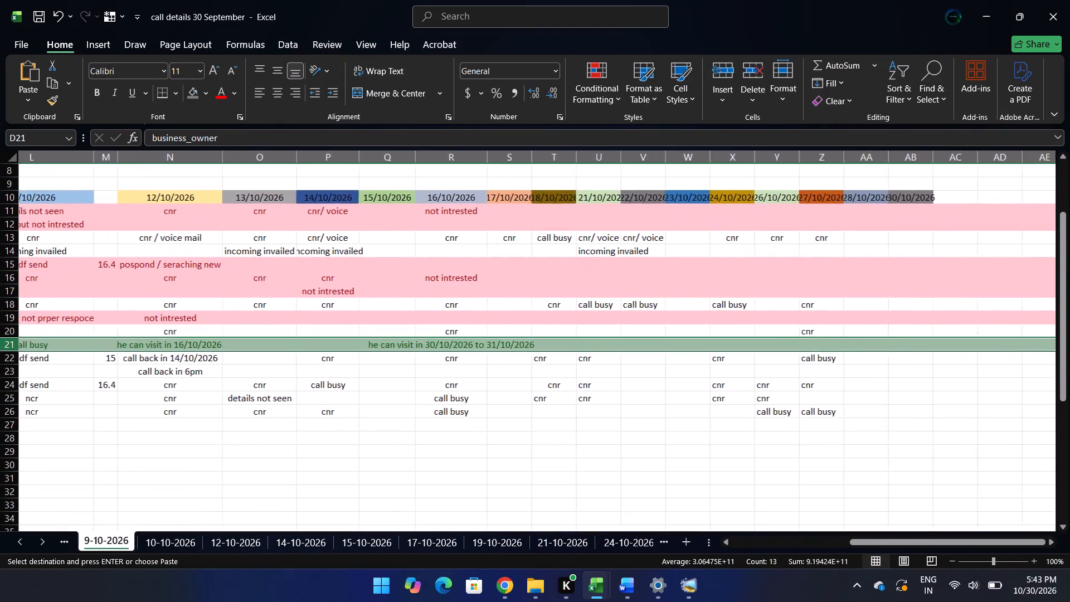
scroll(484, 341, "right", 1)
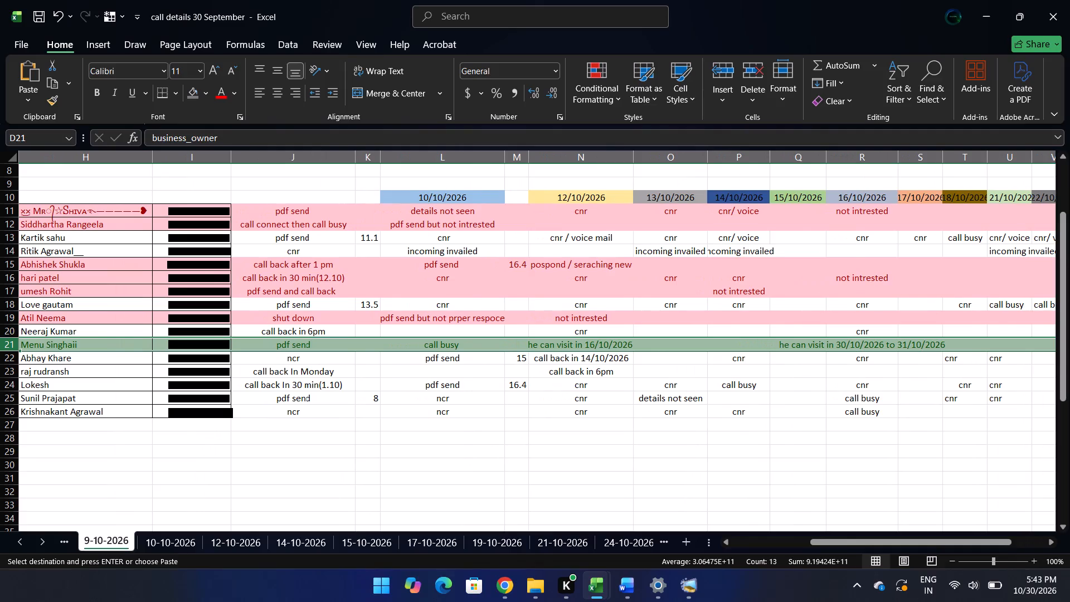
scroll(484, 341, "left", 2)
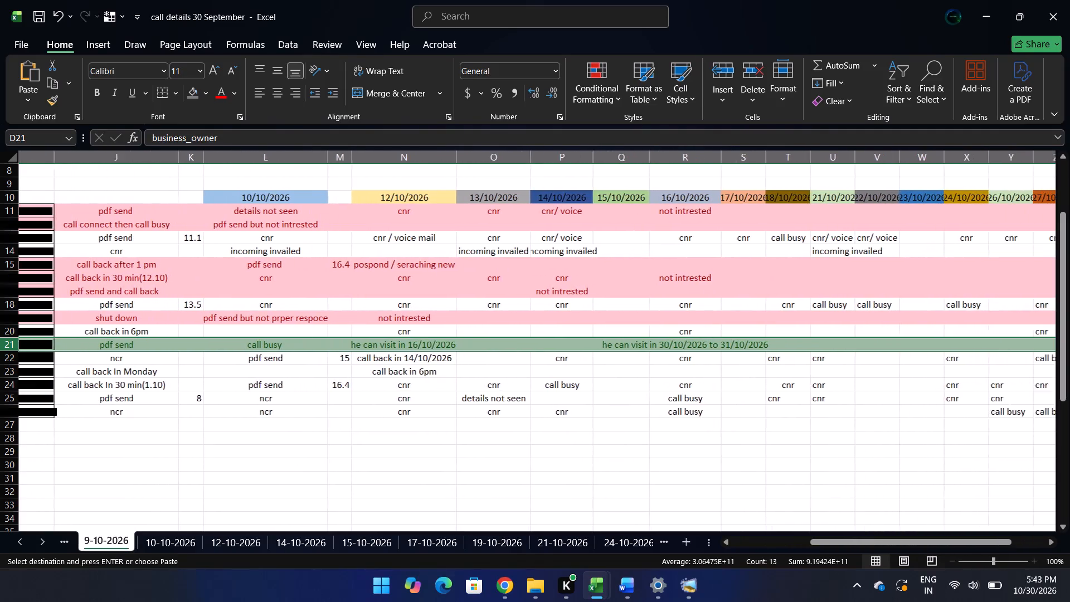
scroll(484, 341, "right", 2)
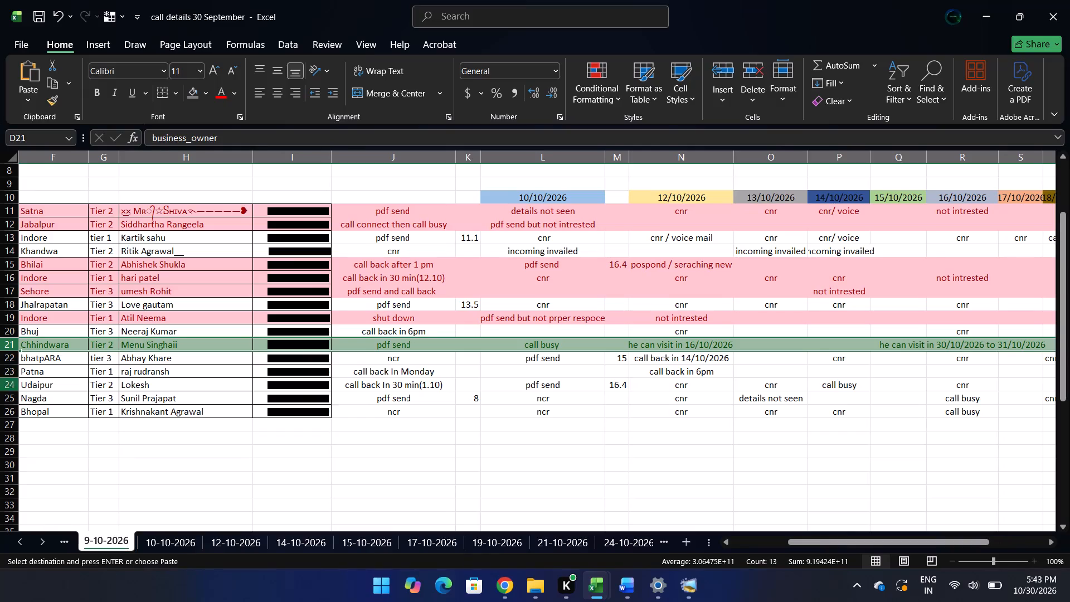
left_click(6, 357, "ctrl")
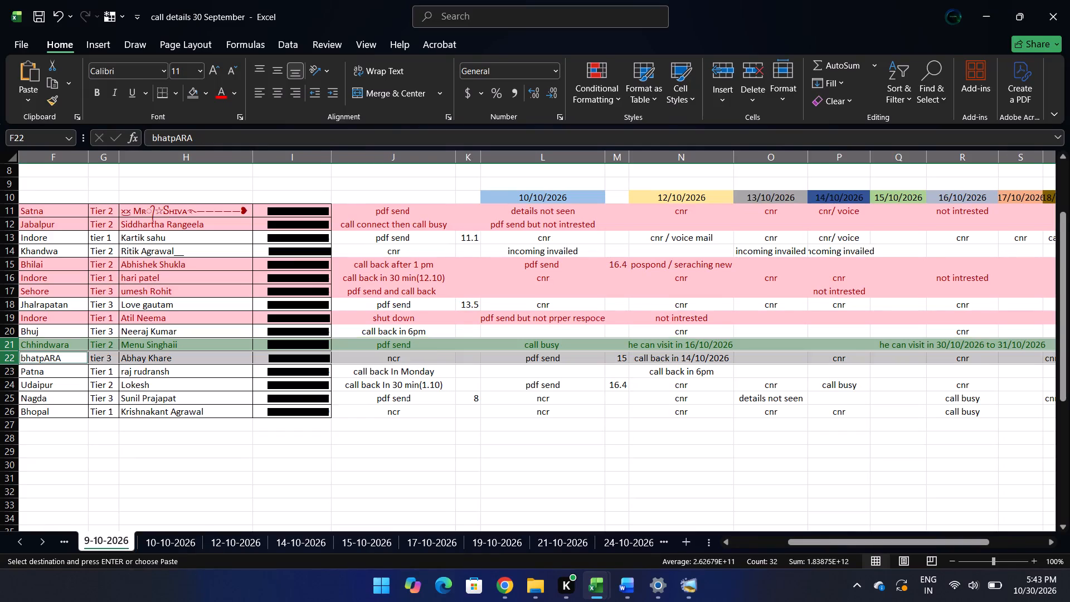
key("ctrl+c")
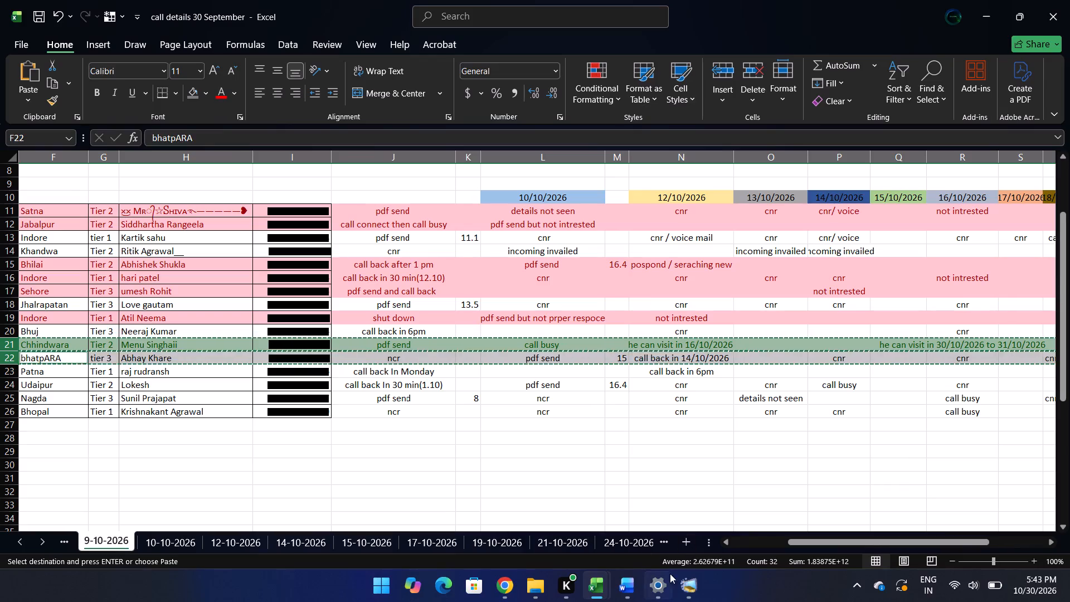
left_click(719, 537)
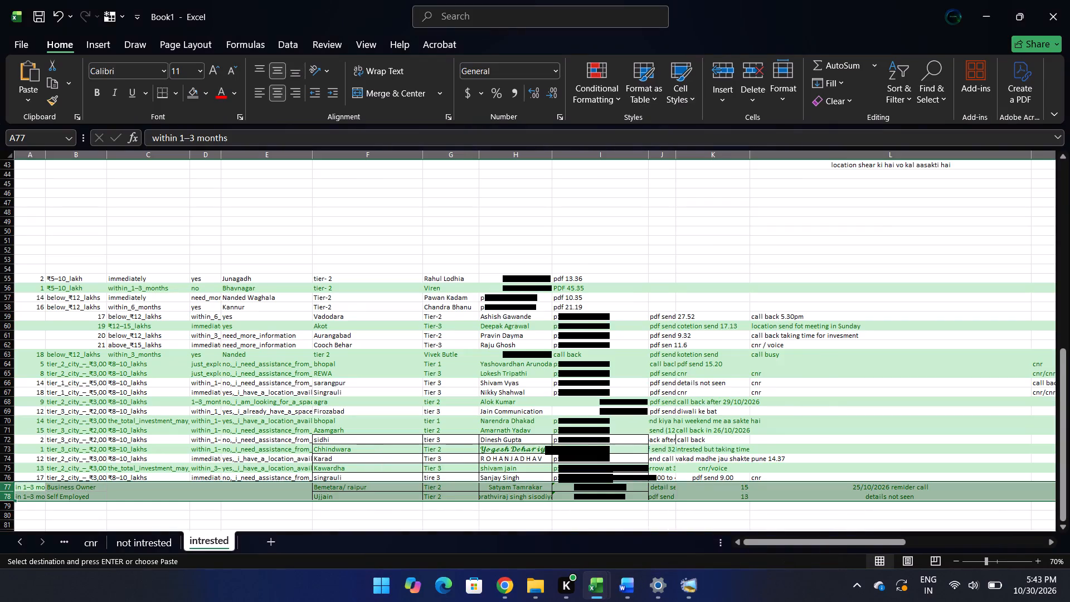
scroll(294, 514, "down", 2)
left_click(24, 424)
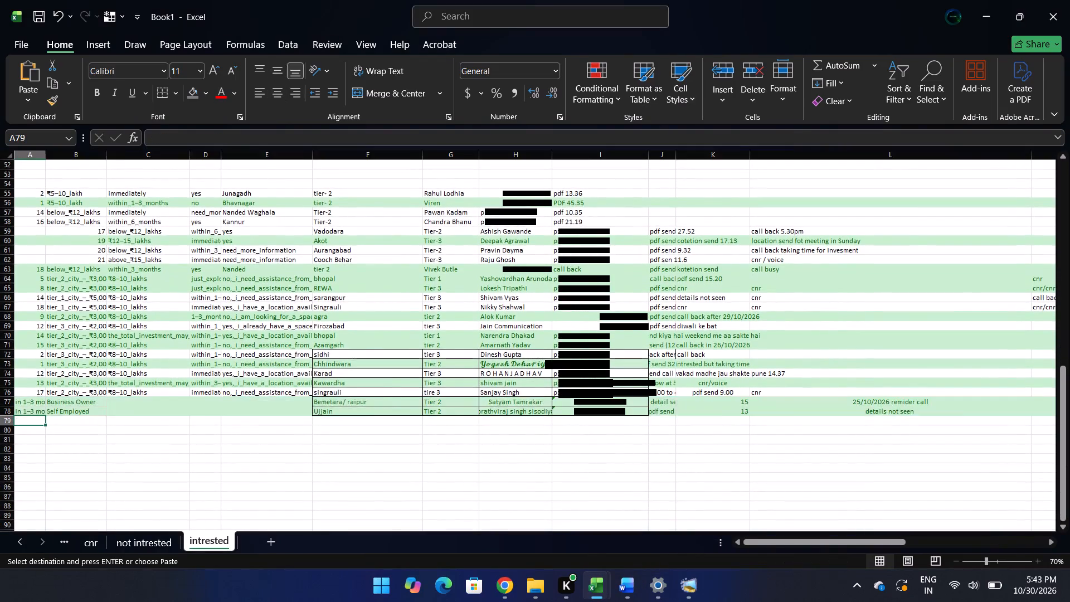
scroll(82, 421, "right", 3)
key("ctrl+v")
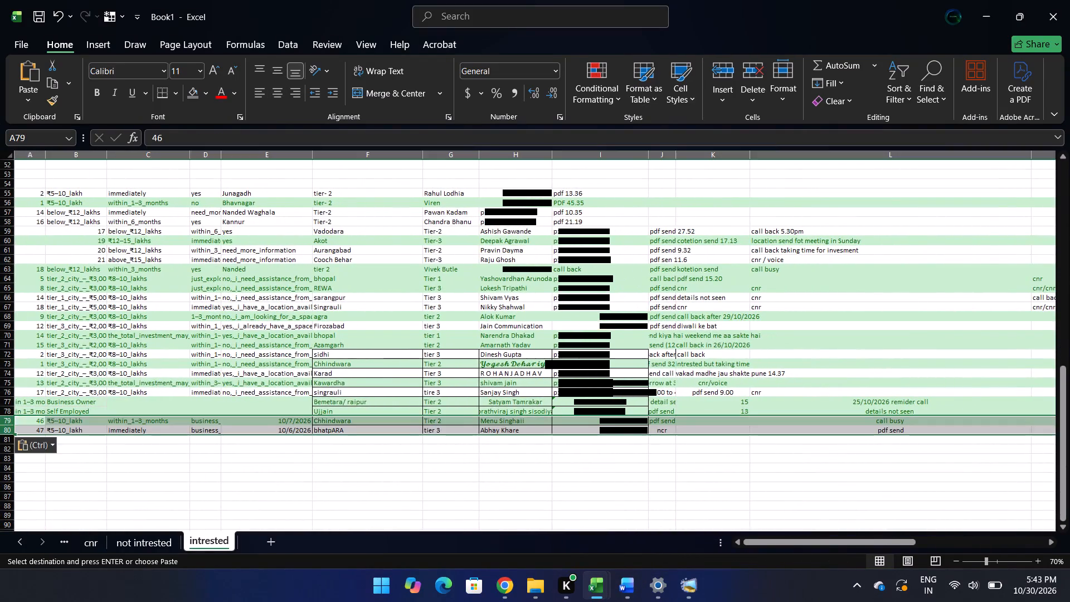
Review the collected lead rows and their follow-up notes in Book1's intrested sheet.
scroll(262, 346, "up", 6)
scroll(262, 346, "down", 2)
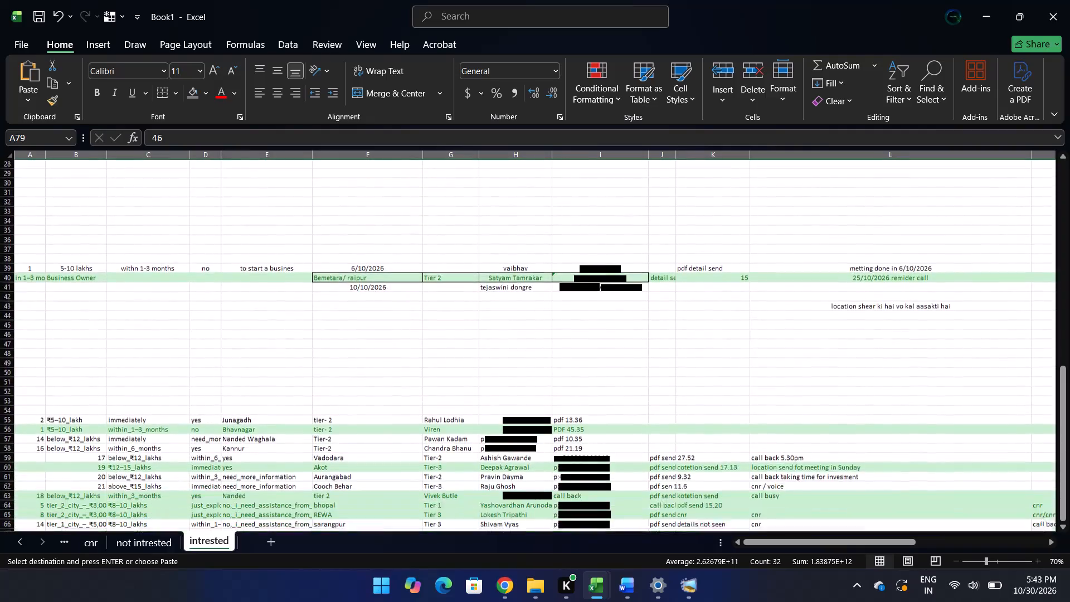
scroll(262, 346, "down", 2)
left_click(111, 453)
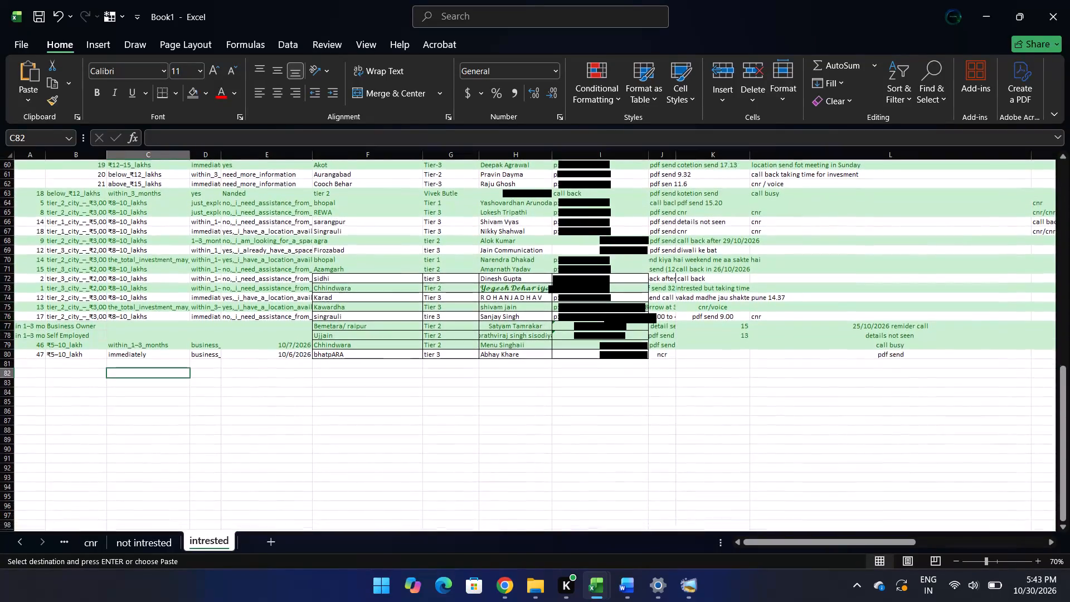
left_click(28, 365)
left_click(118, 381)
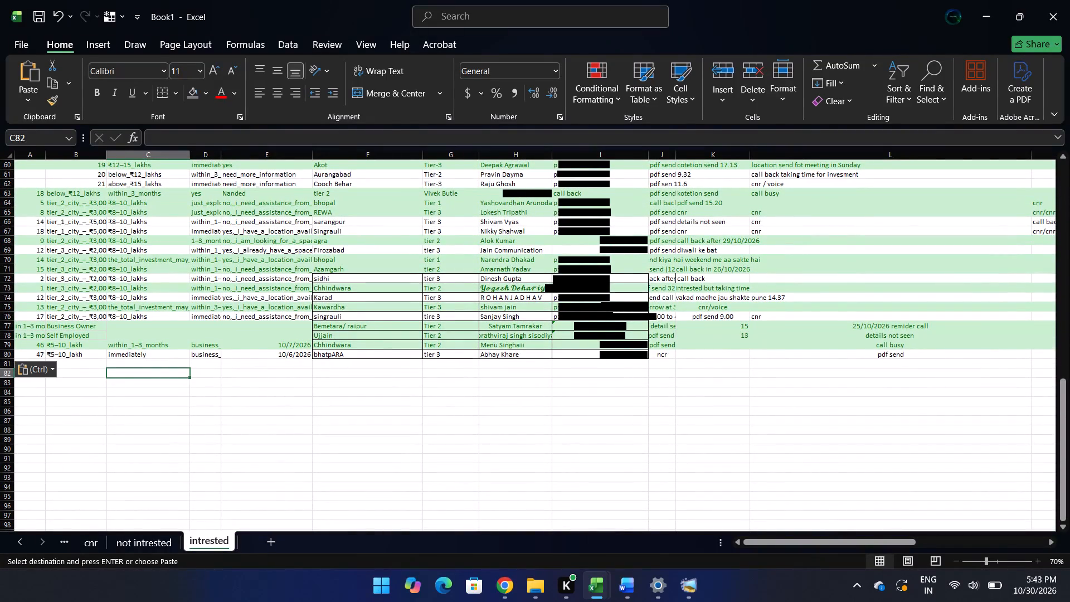
left_click(89, 363)
key("Left")
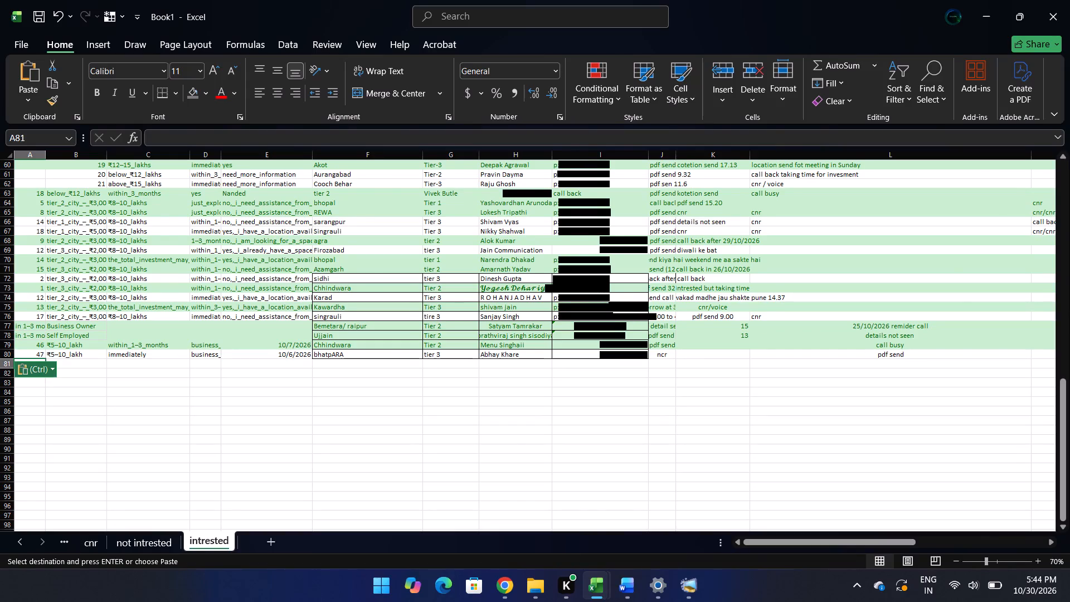
scroll(500, 406, "left", 3)
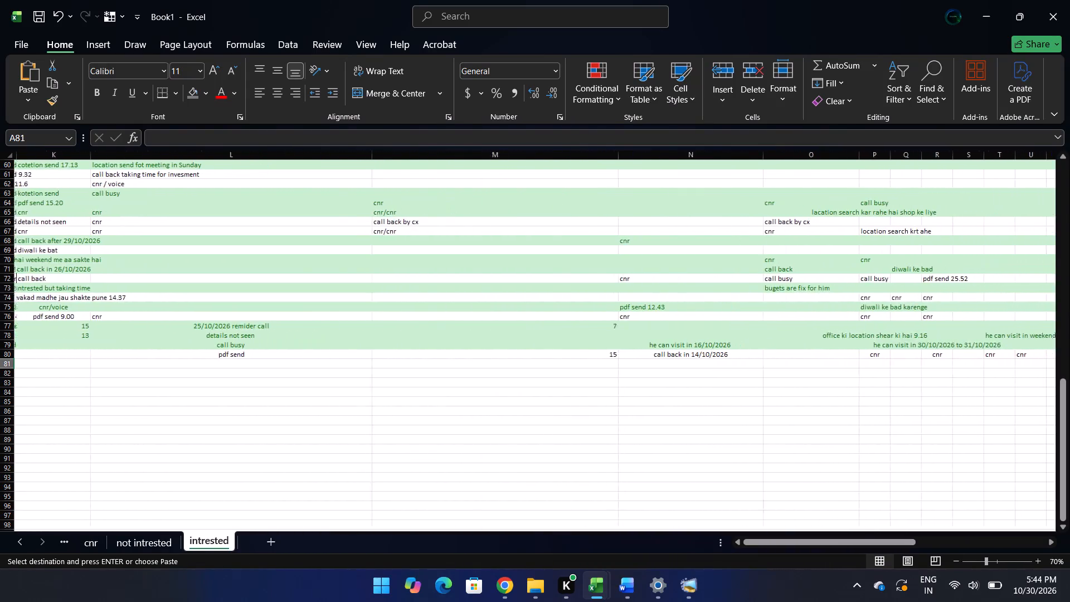
scroll(500, 406, "left", 1)
scroll(500, 406, "right", 4)
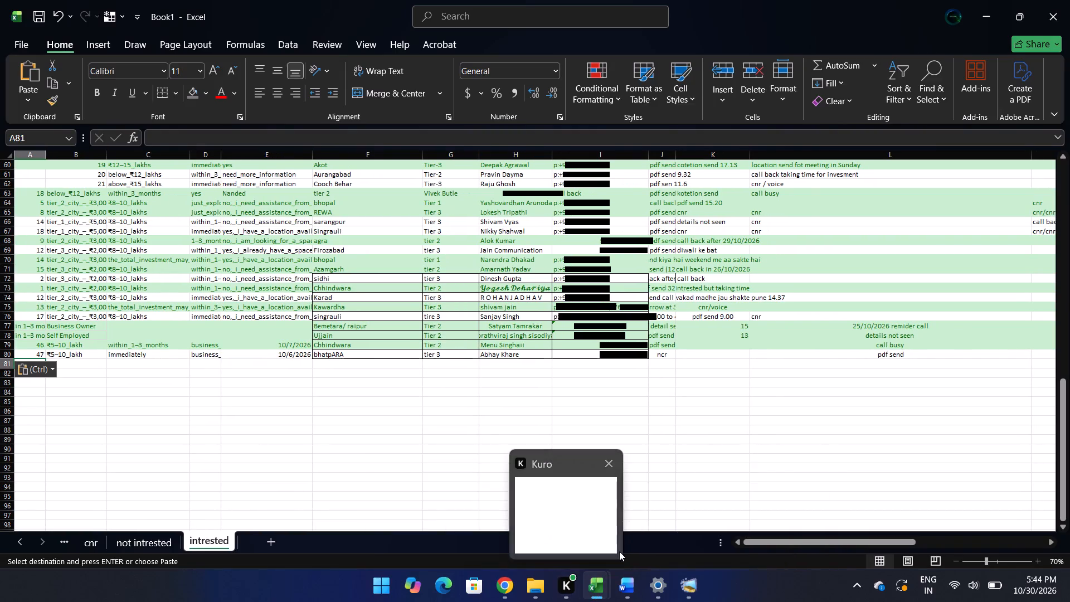
Examine the follow-up notes on the 7-10-2026 sheet of the call details workbook for interested leads.
left_click(609, 518)
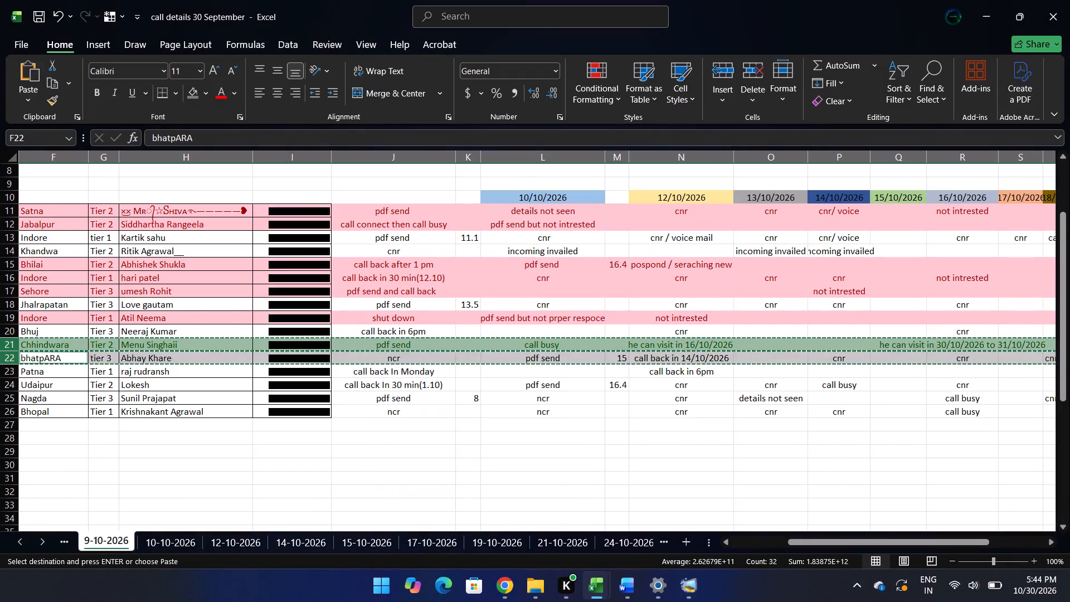
left_click(62, 540)
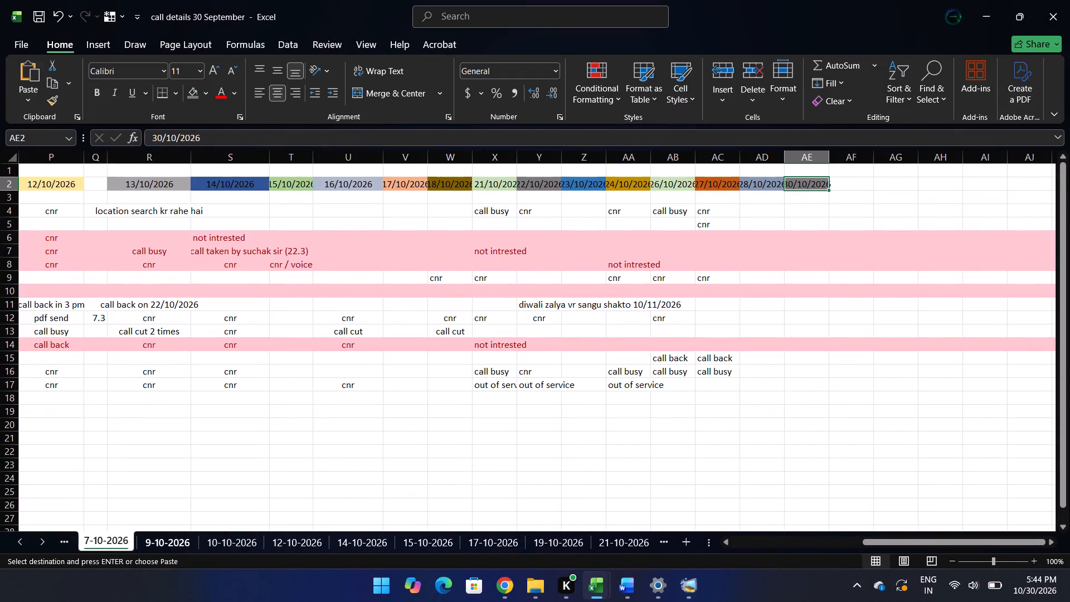
scroll(497, 396, "right", 1)
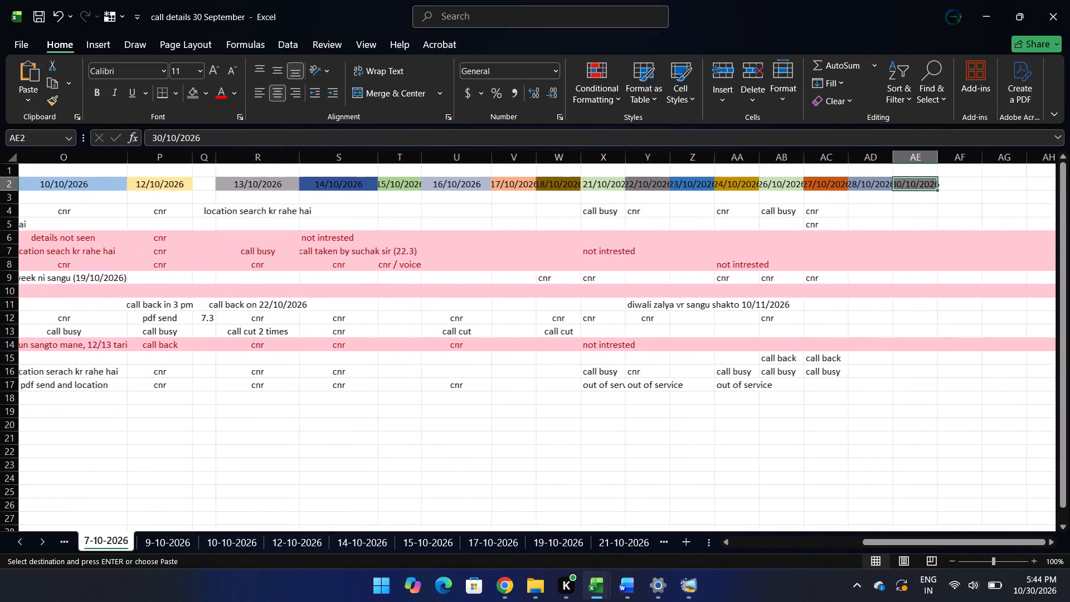
scroll(497, 396, "right", 3)
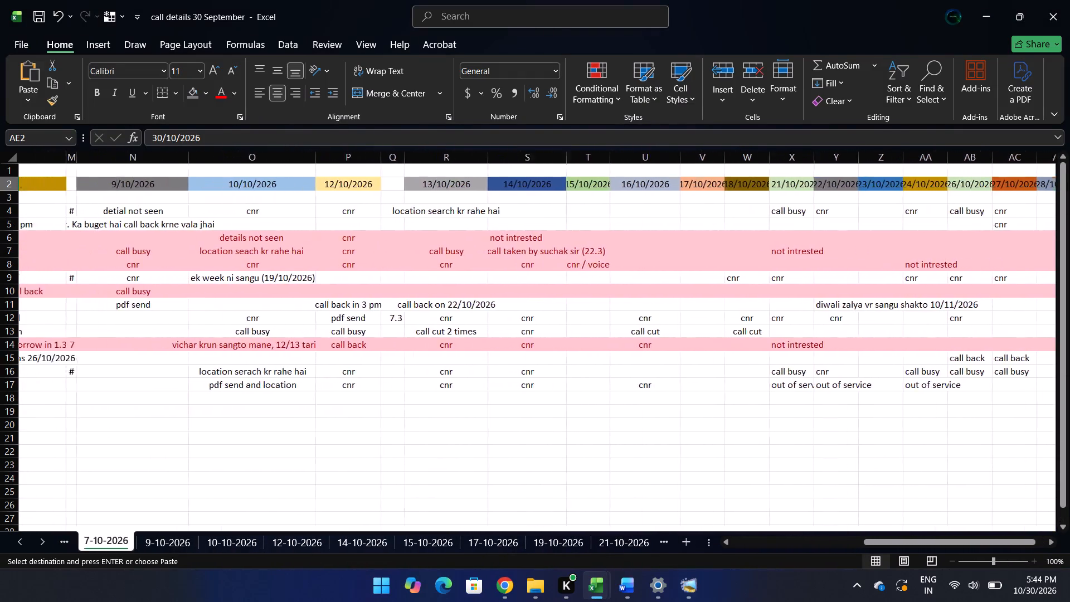
scroll(497, 396, "right", 2)
scroll(497, 396, "left", 1)
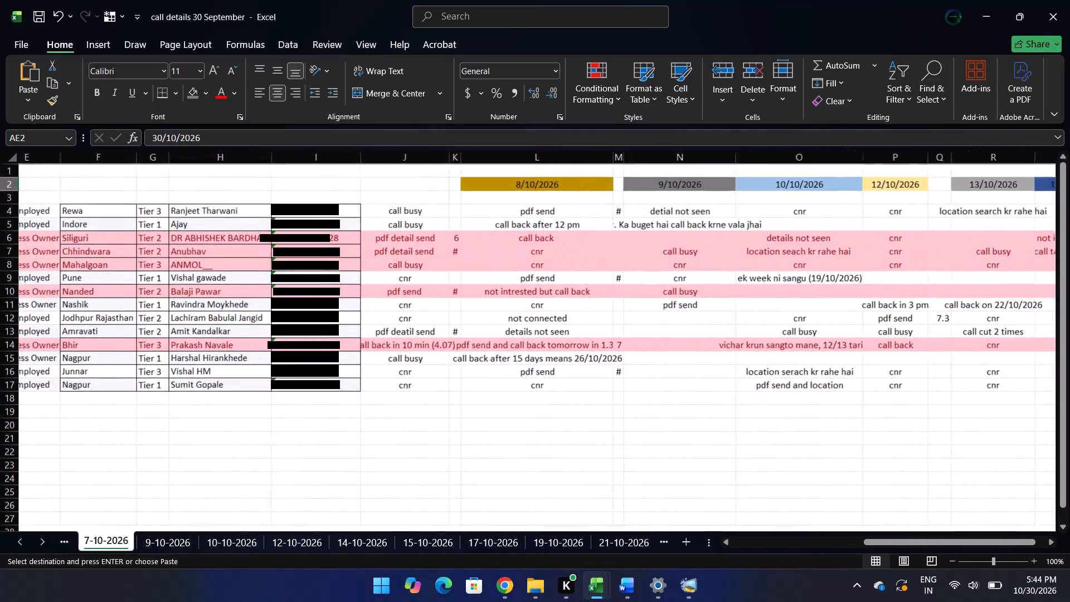
scroll(497, 396, "left", 1)
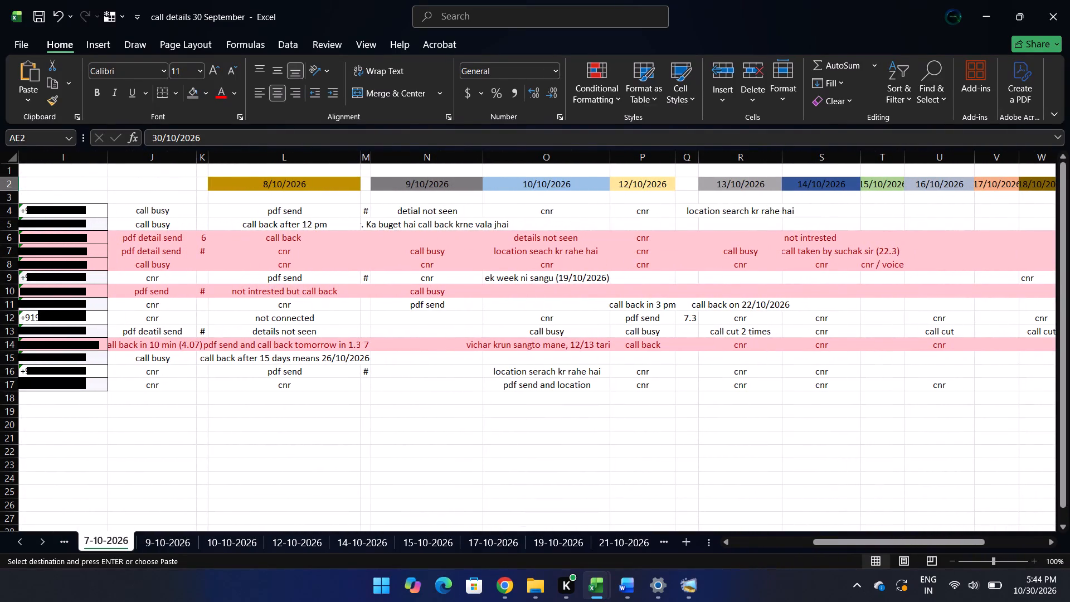
left_click(9, 330)
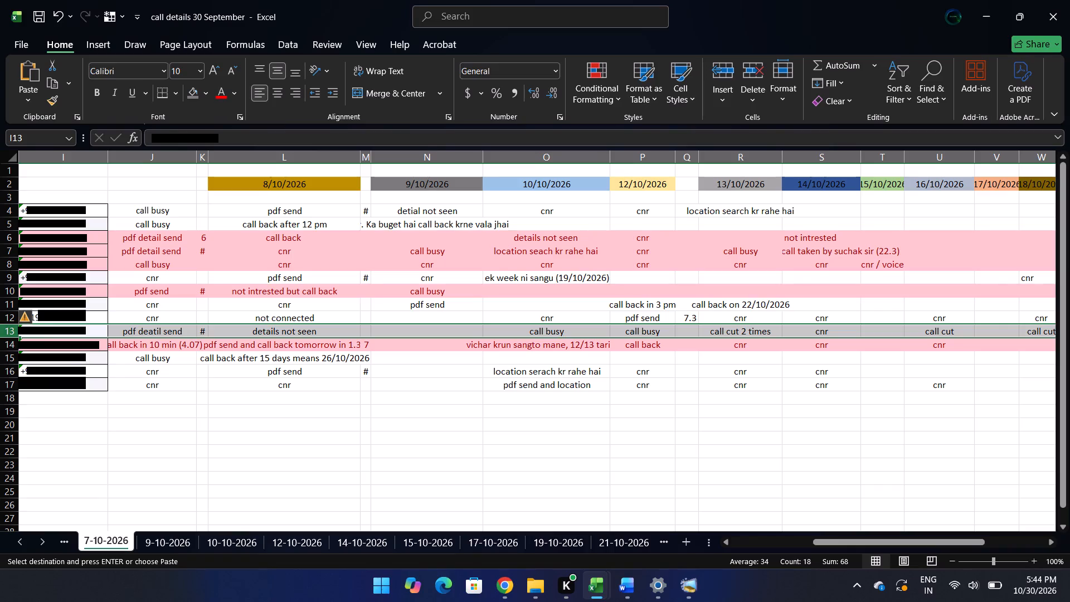
left_click(401, 221)
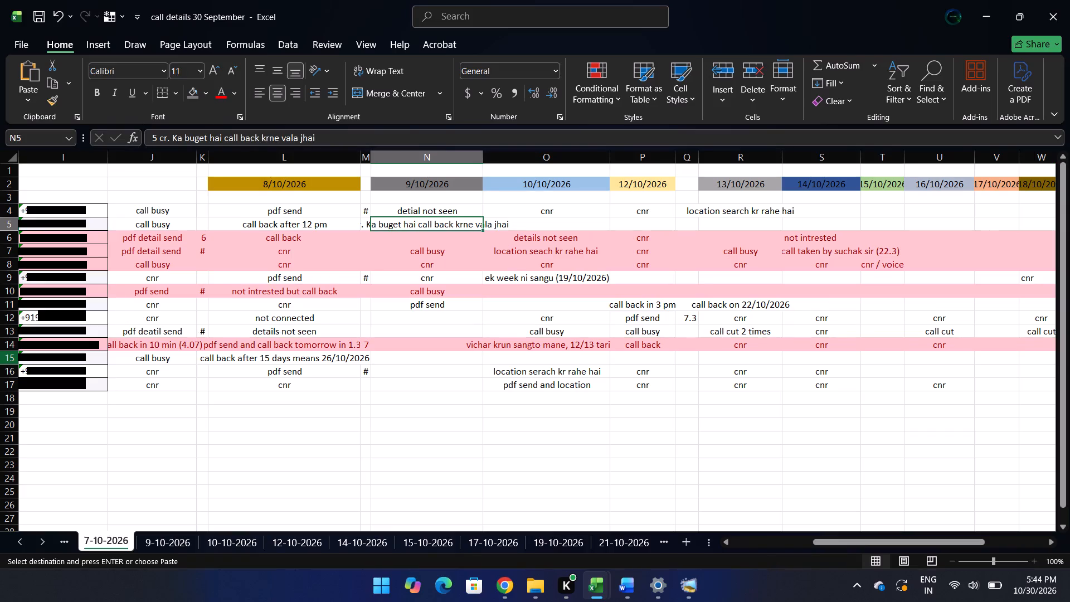
left_click(3, 330)
scroll(697, 381, "left", 1)
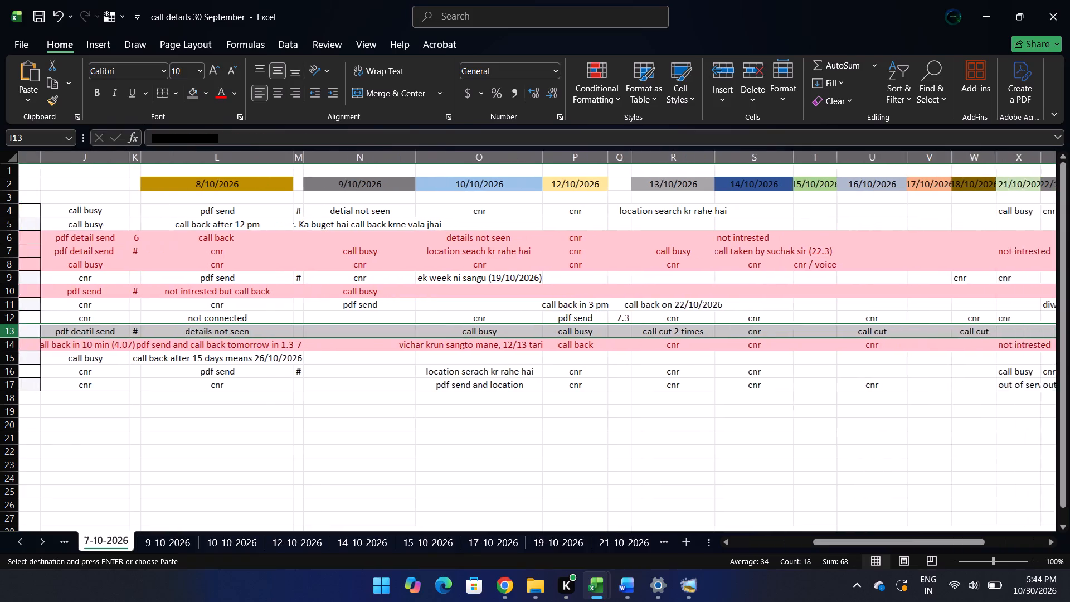
scroll(697, 381, "left", 1)
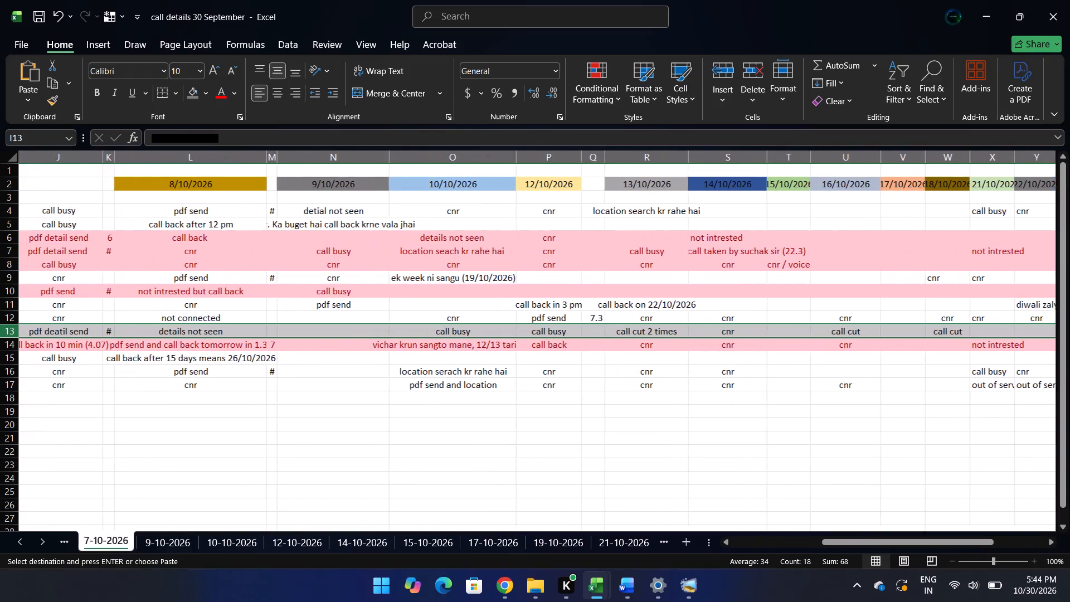
Copy the Rewa, Nashik and Junnar rows, 4, 11 and 16, from the 7-10-2026 call details sheet into Book1's intrested sheet at A81.
left_click(6, 304)
scroll(561, 331, "left", 1)
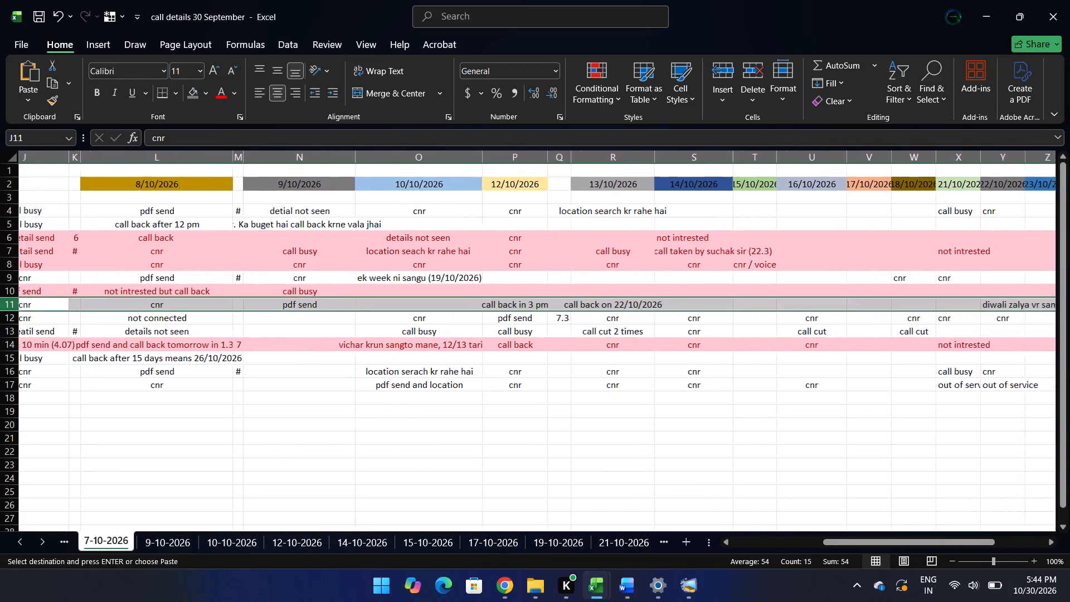
scroll(561, 331, "left", 2)
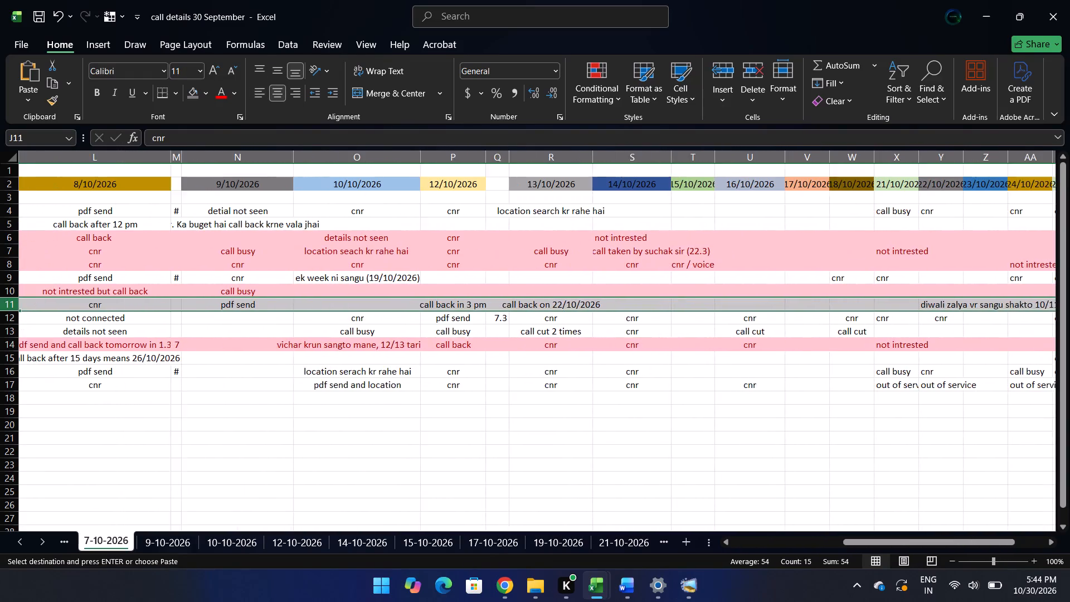
scroll(561, 331, "left", 2)
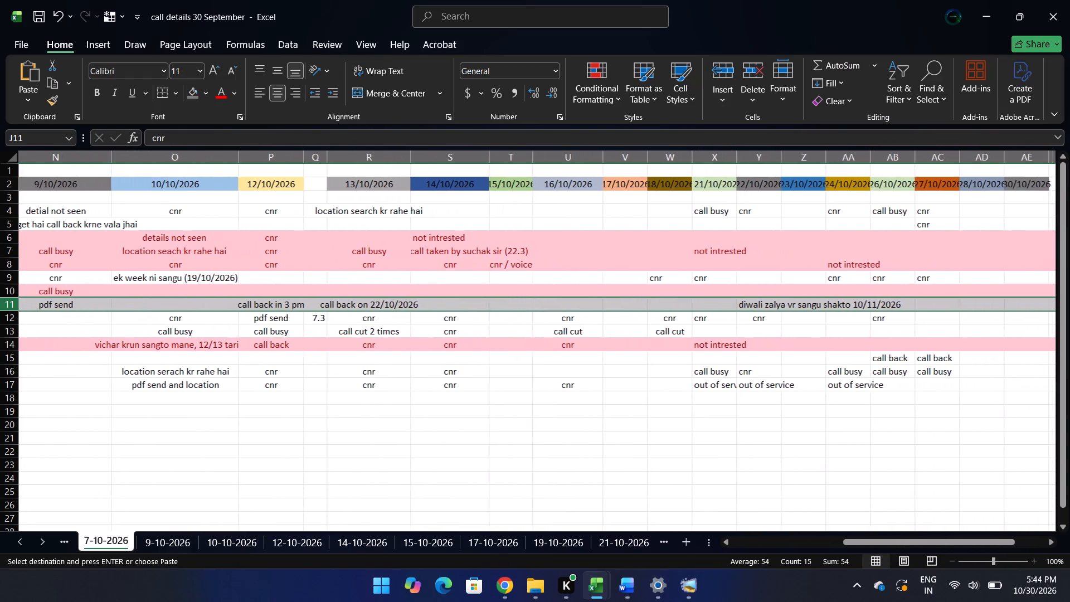
scroll(561, 331, "right", 2)
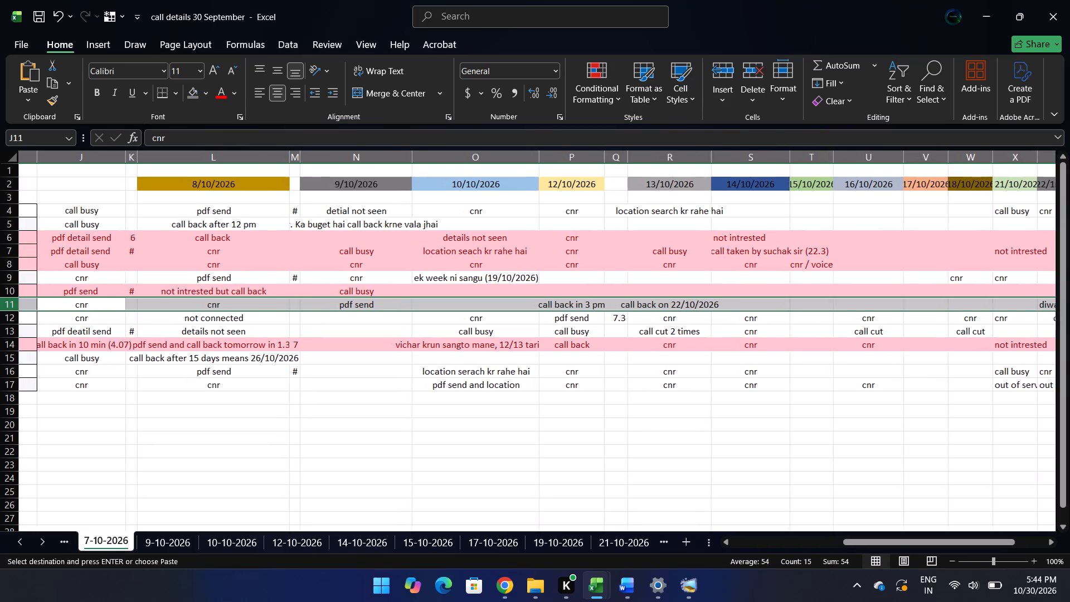
left_click(8, 373, "ctrl")
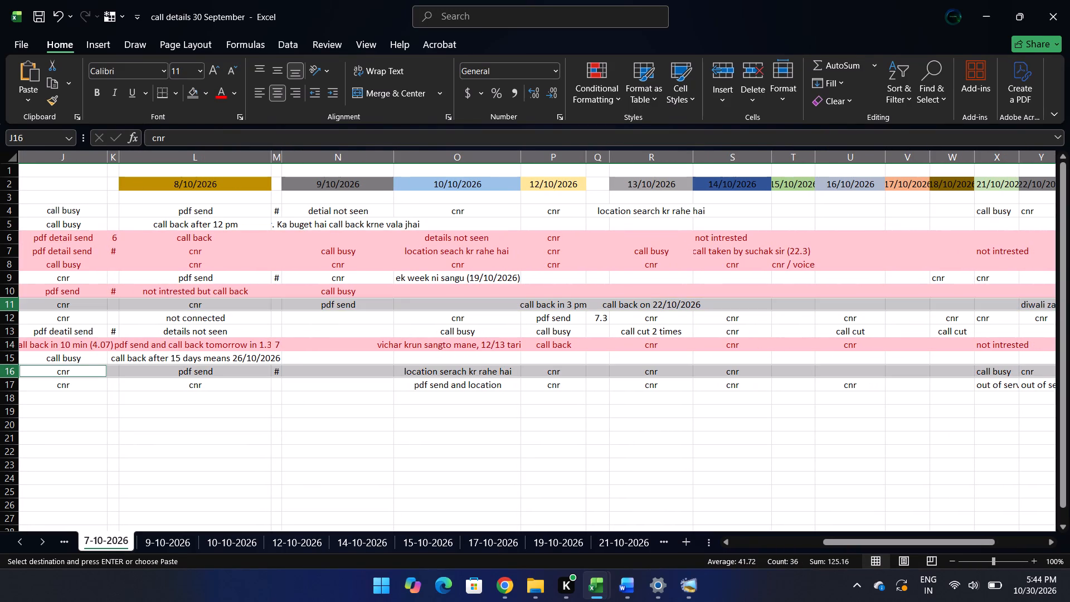
left_click(4, 212, "ctrl")
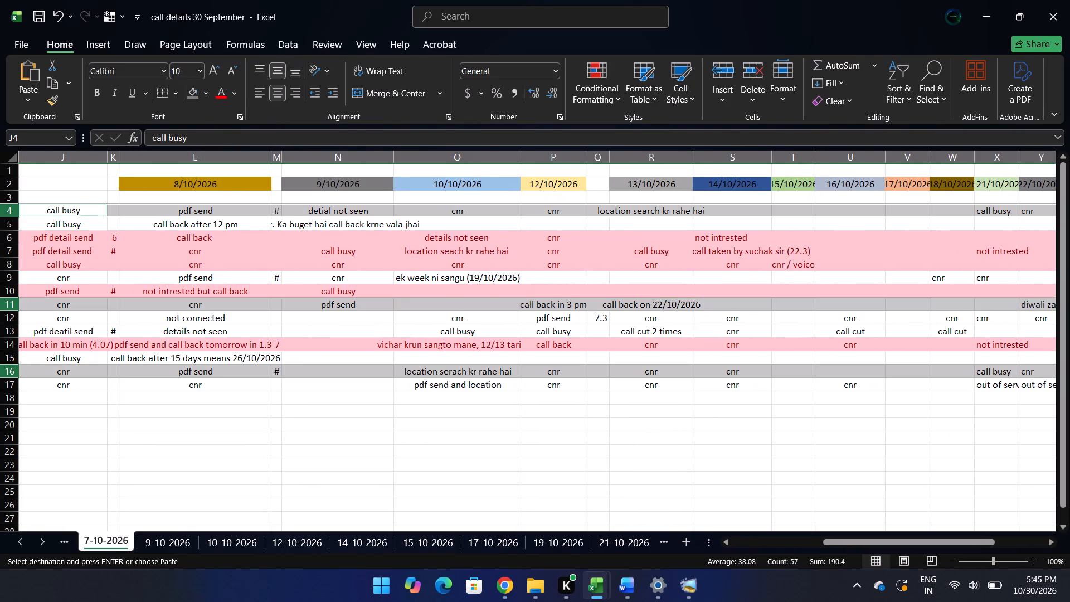
scroll(511, 302, "left", 2)
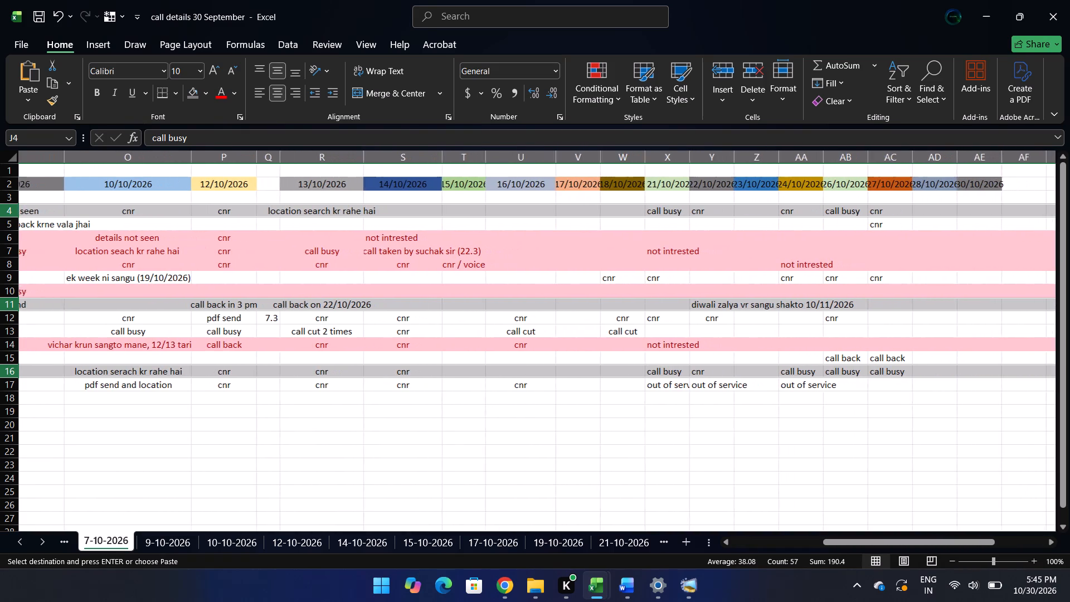
scroll(511, 302, "left", 1)
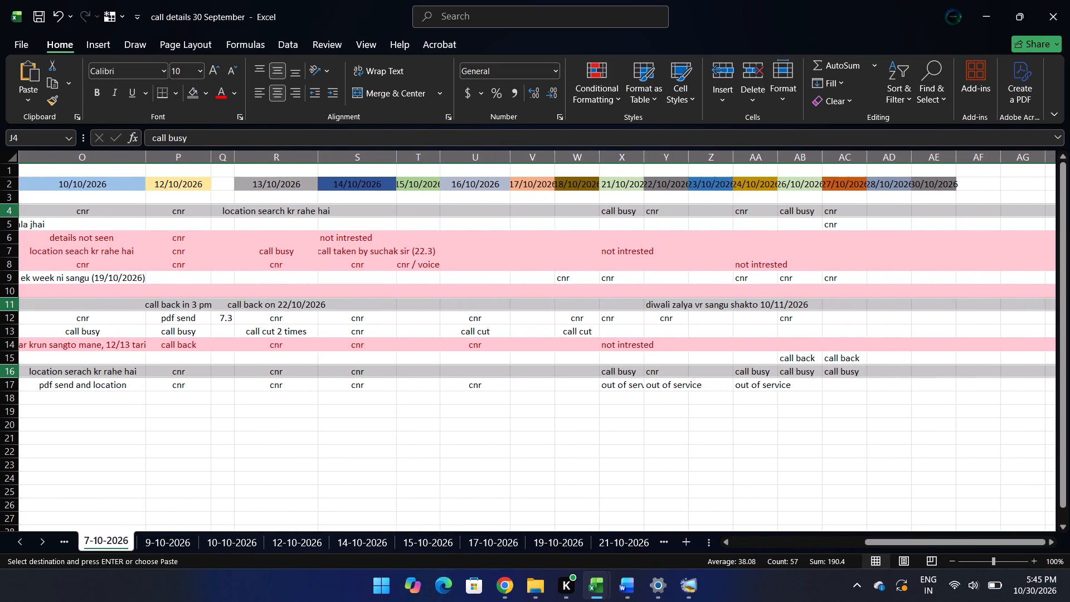
scroll(511, 302, "right", 2)
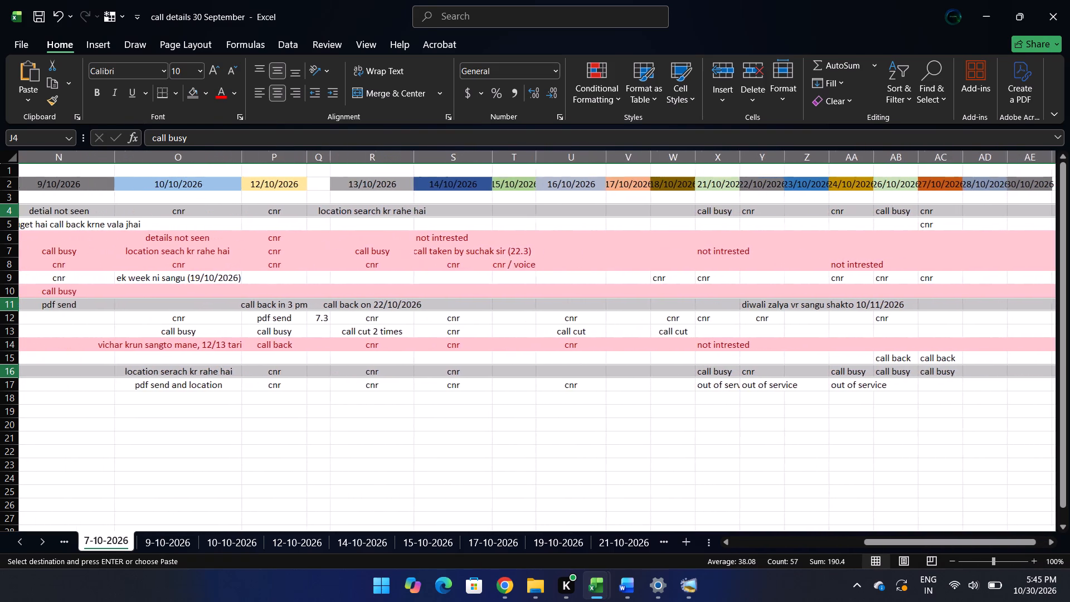
scroll(511, 302, "right", 1)
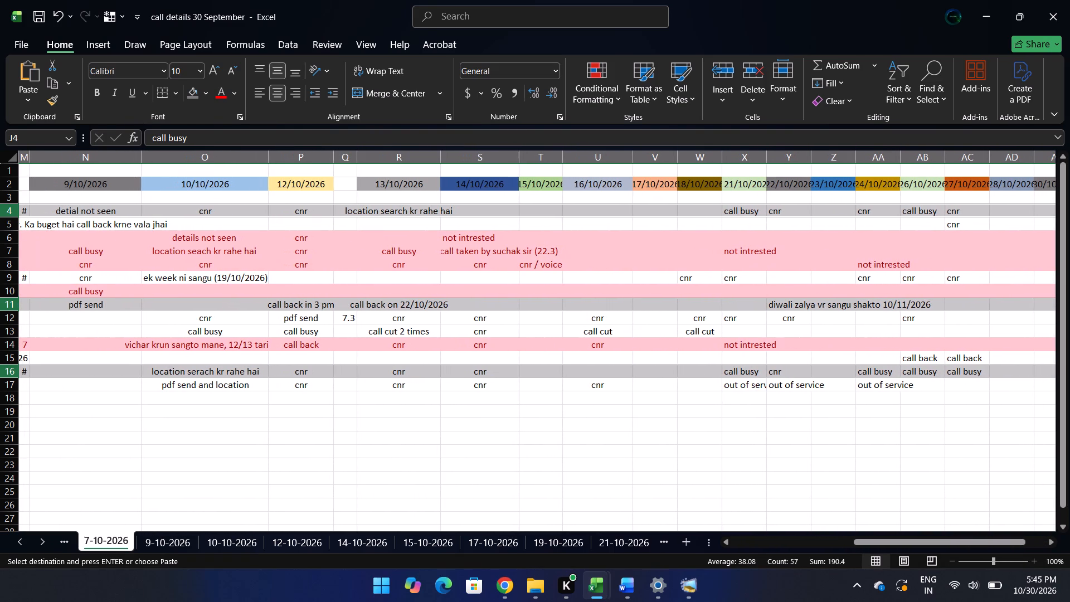
scroll(511, 302, "right", 2)
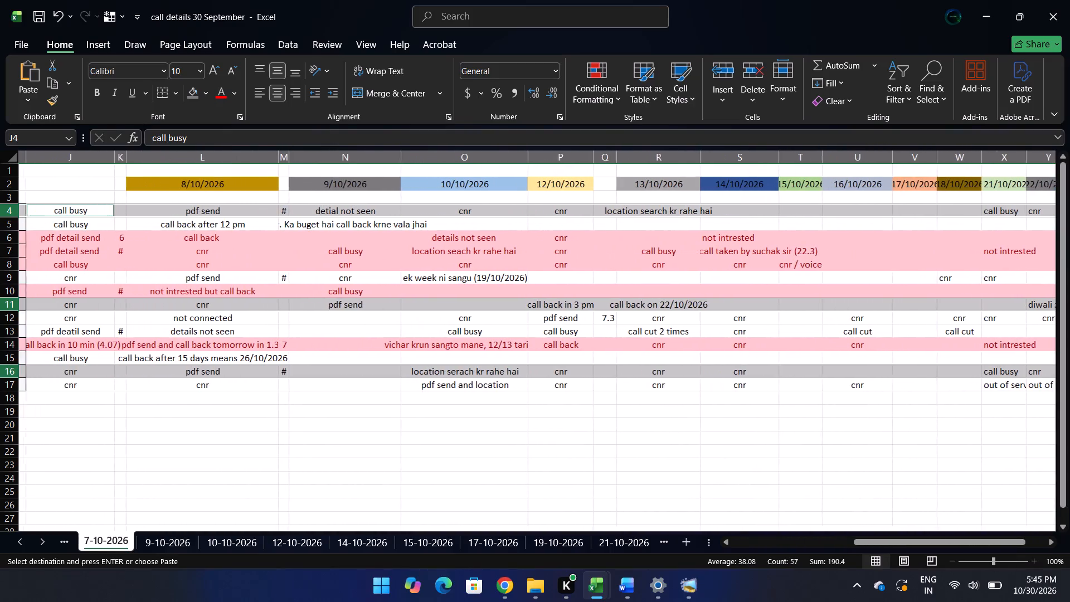
key("ctrl+c")
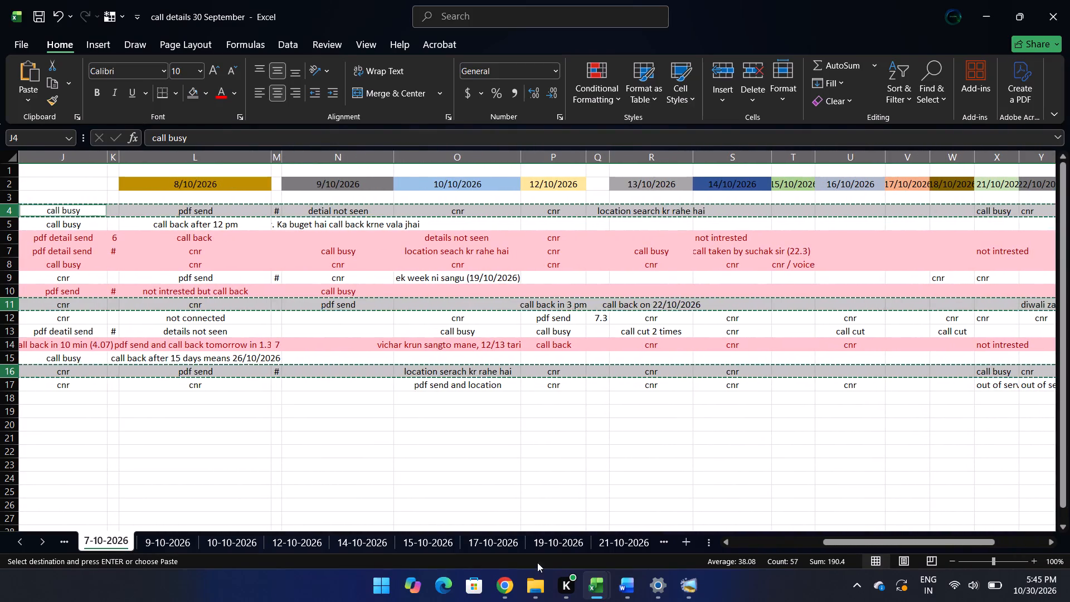
left_click(604, 585)
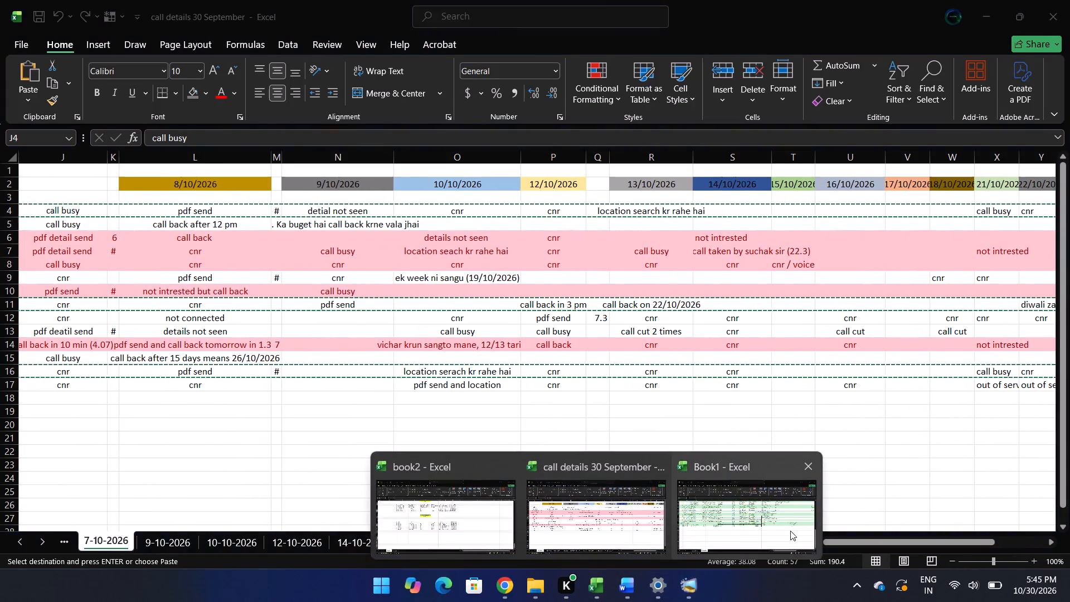
left_click(791, 528)
key("ctrl+v")
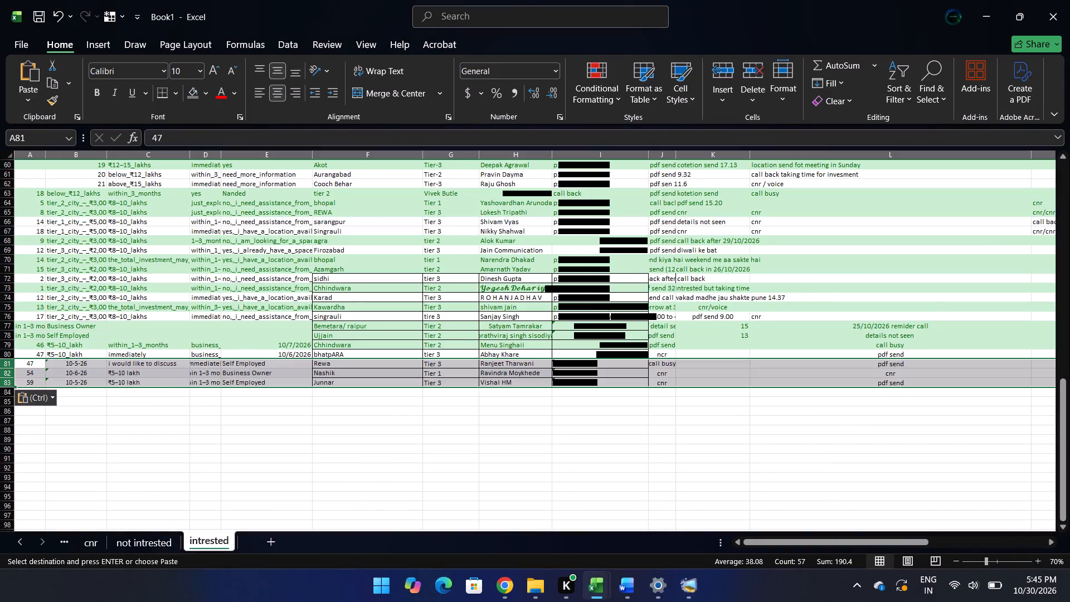
Copy the pune and NAGPUR rows, 10 and 17, from the 6-10-2026 call details sheet into Book1's intrested sheet at A84.
left_click(179, 426)
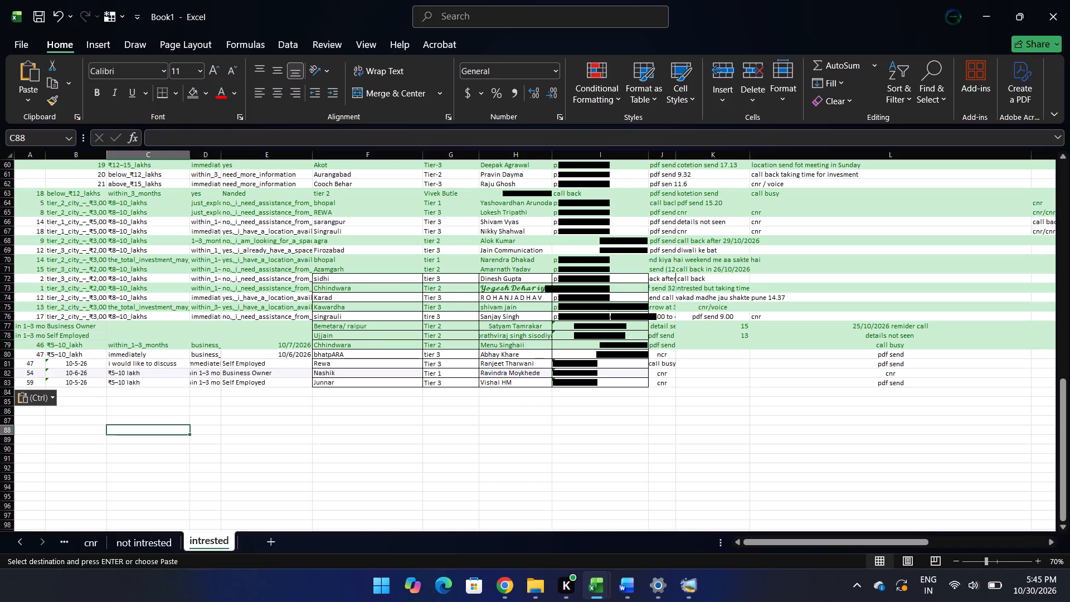
left_click(82, 395)
key("Left")
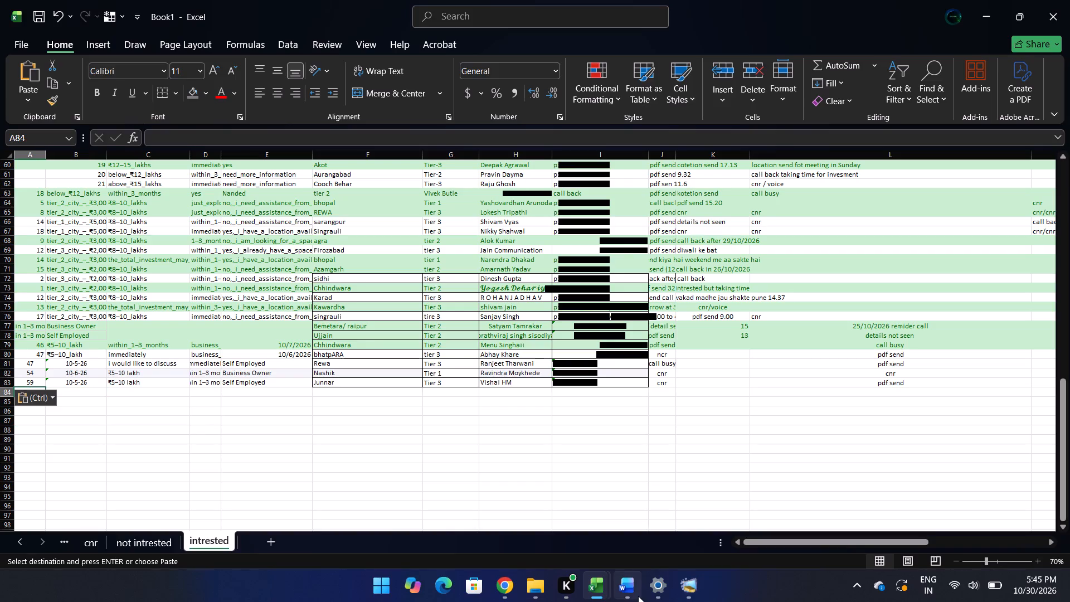
left_click(578, 542)
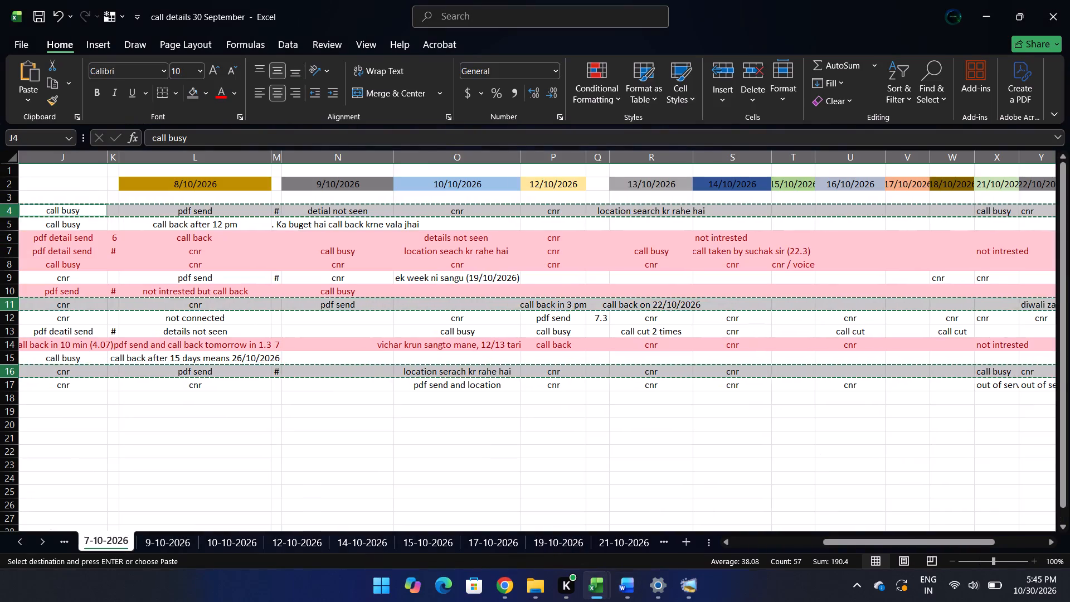
left_click(71, 542)
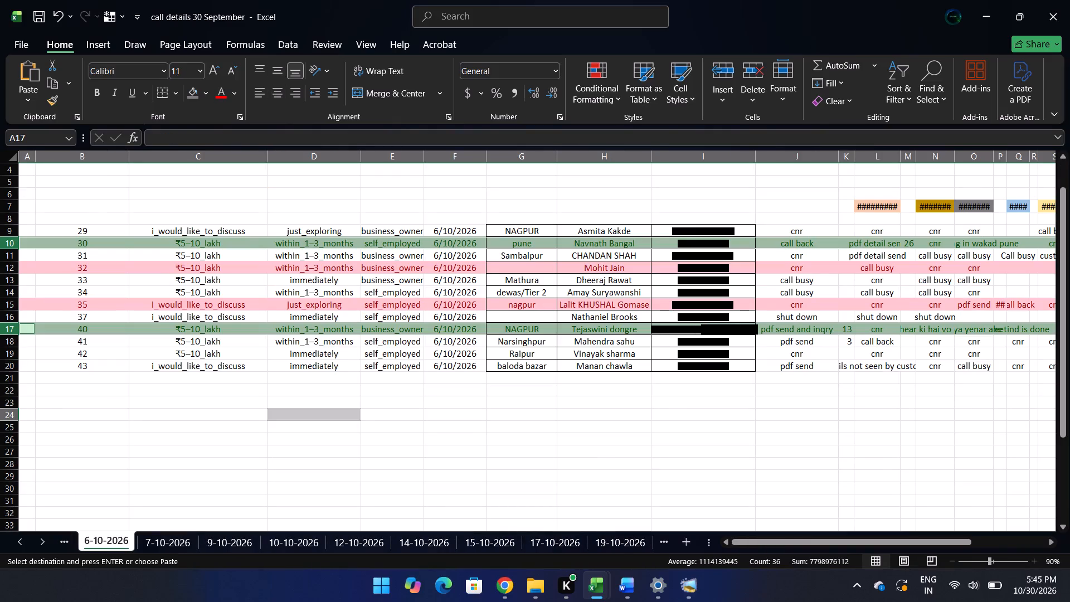
scroll(451, 333, "left", 1)
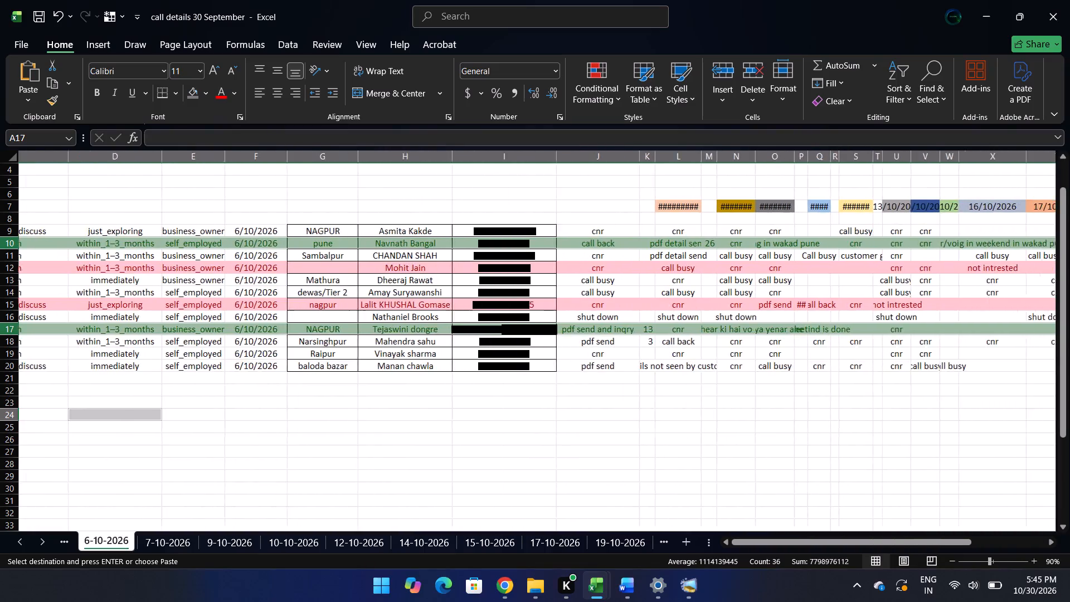
scroll(451, 333, "left", 2)
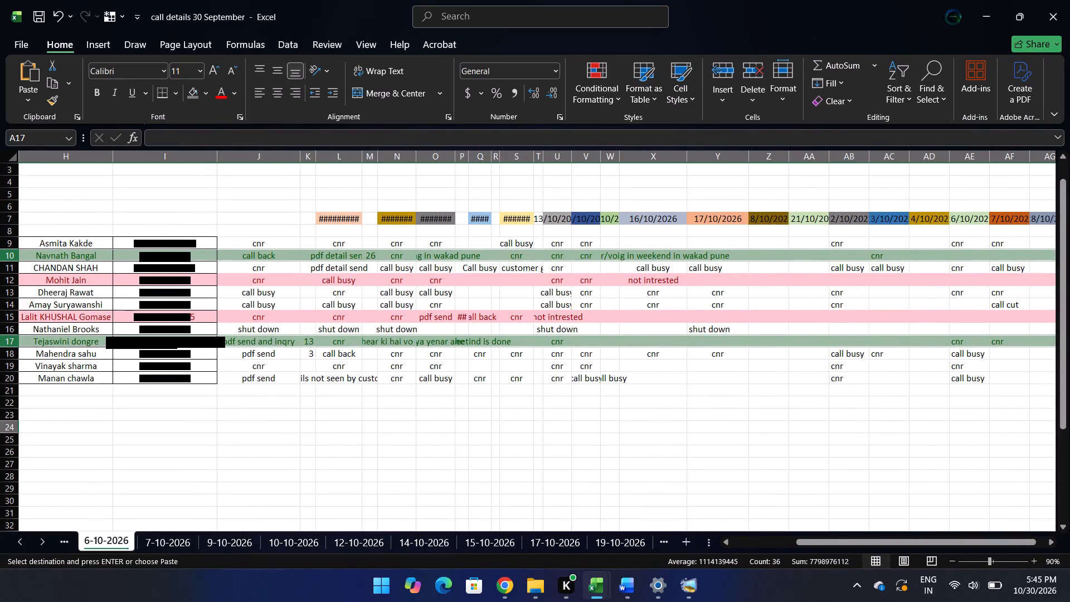
left_click(130, 190)
left_click(1, 257)
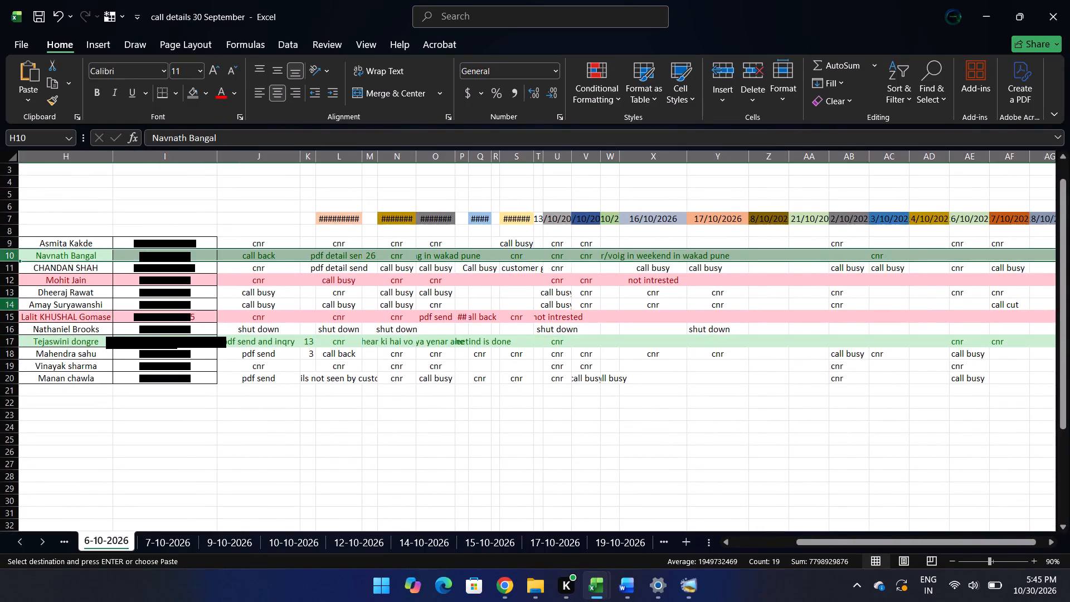
left_click(4, 339, "ctrl")
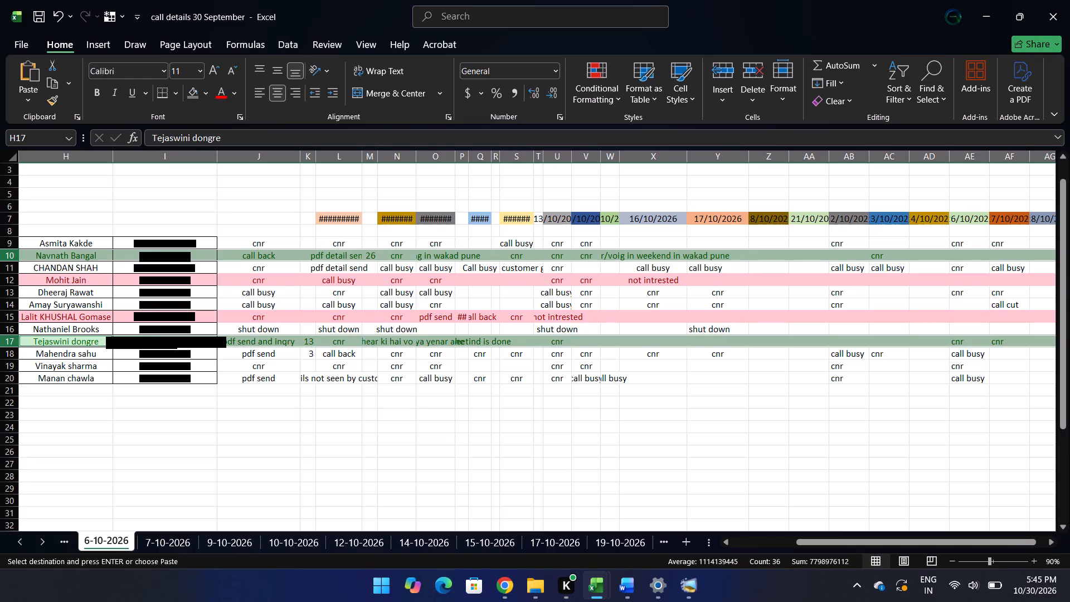
key("ctrl+c")
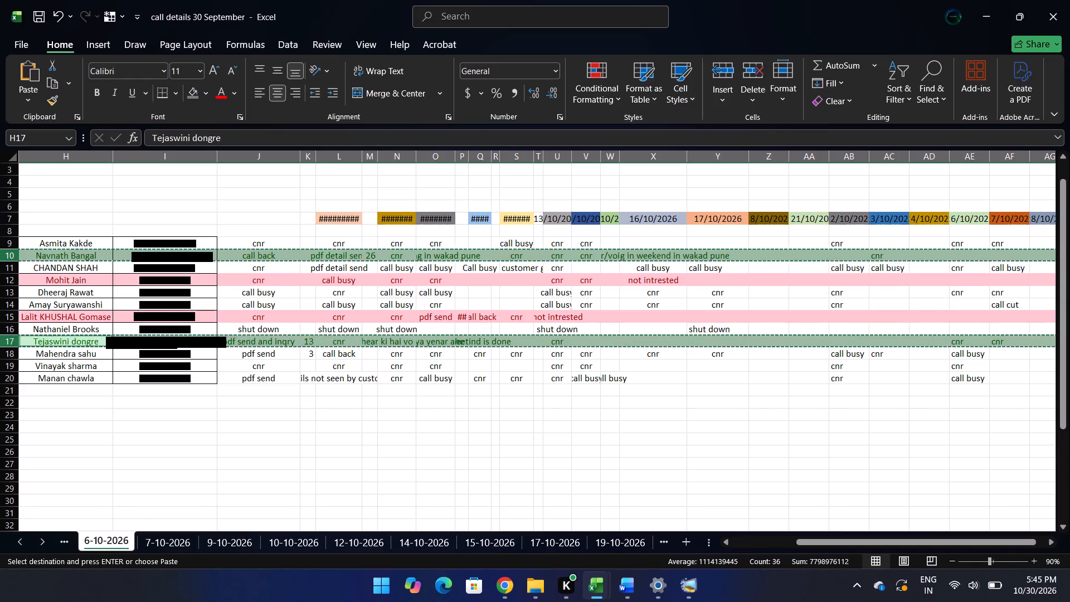
left_click(596, 574)
left_click(726, 523)
key("ctrl+v")
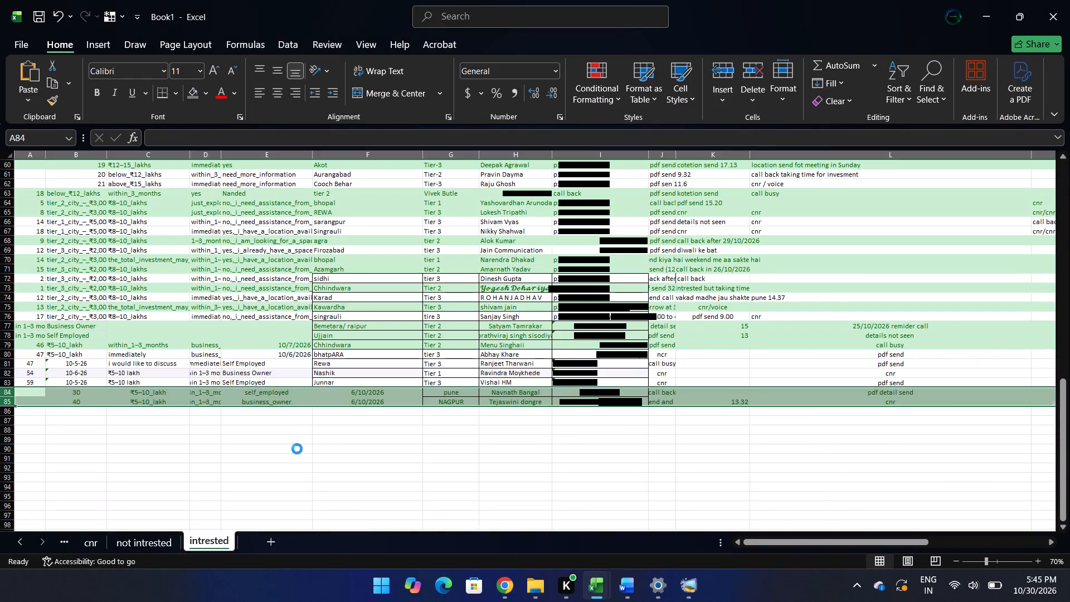
left_click(240, 480)
left_click(21, 434)
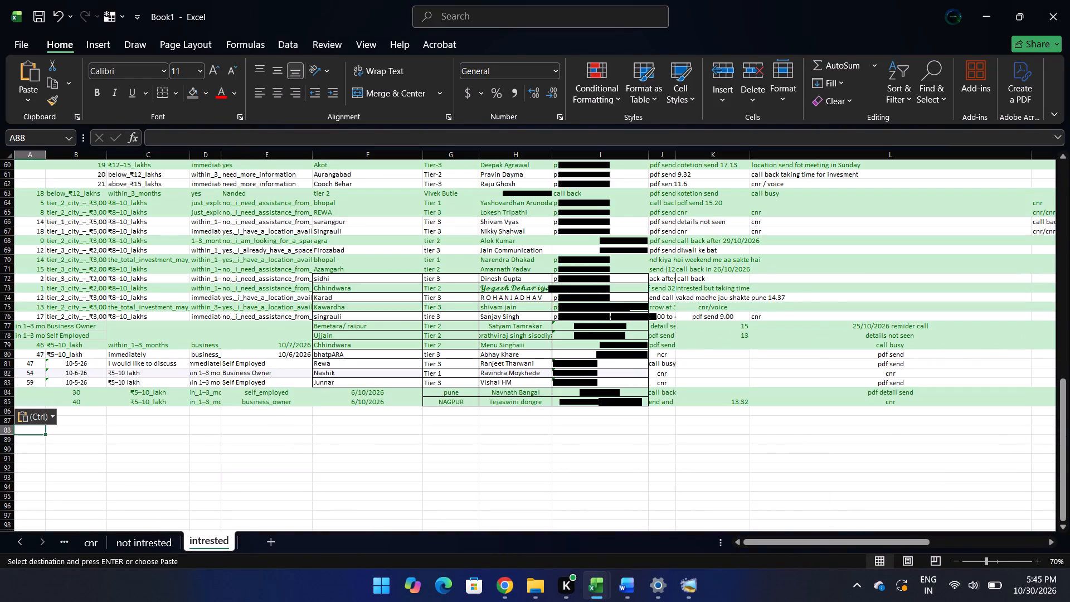
Examine the follow-up notes on the 5-10-2026 sheet of the call details workbook for interested leads.
key("Up")
key("Up")
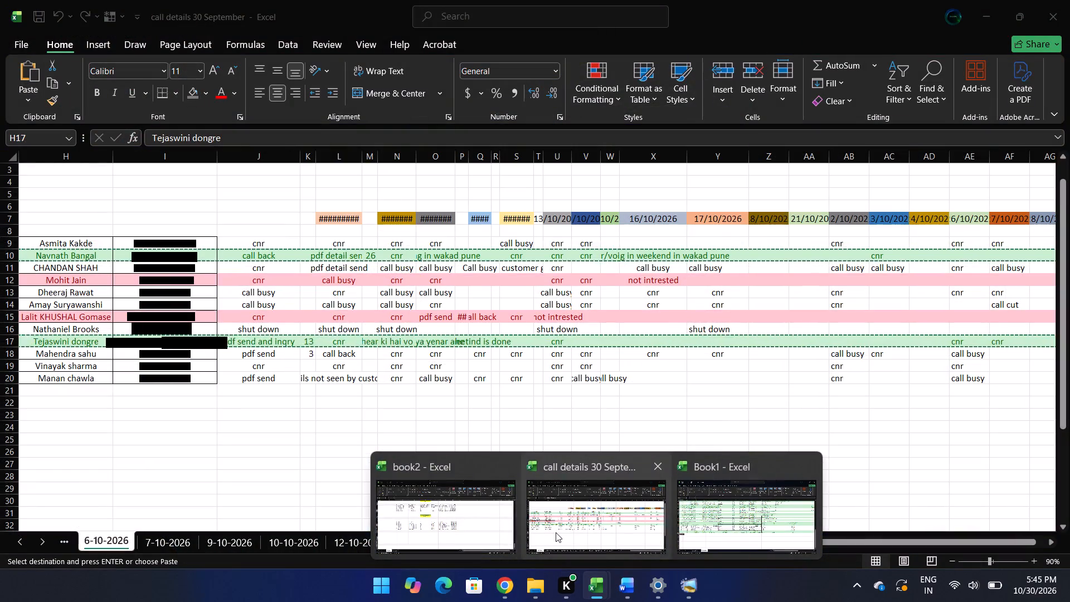
left_click(556, 532)
left_click(64, 540)
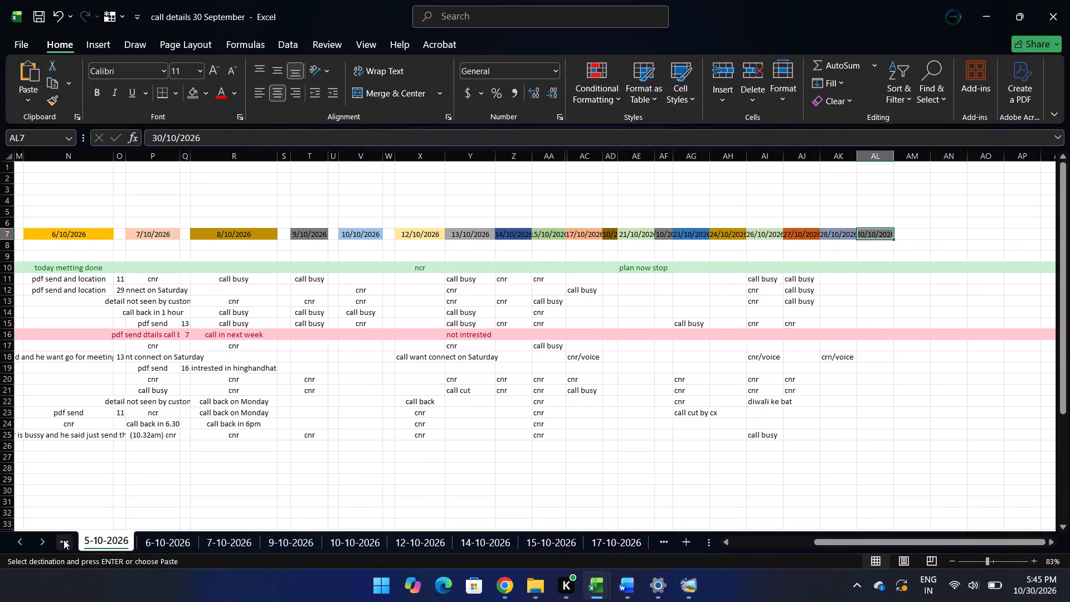
scroll(430, 343, "right", 2)
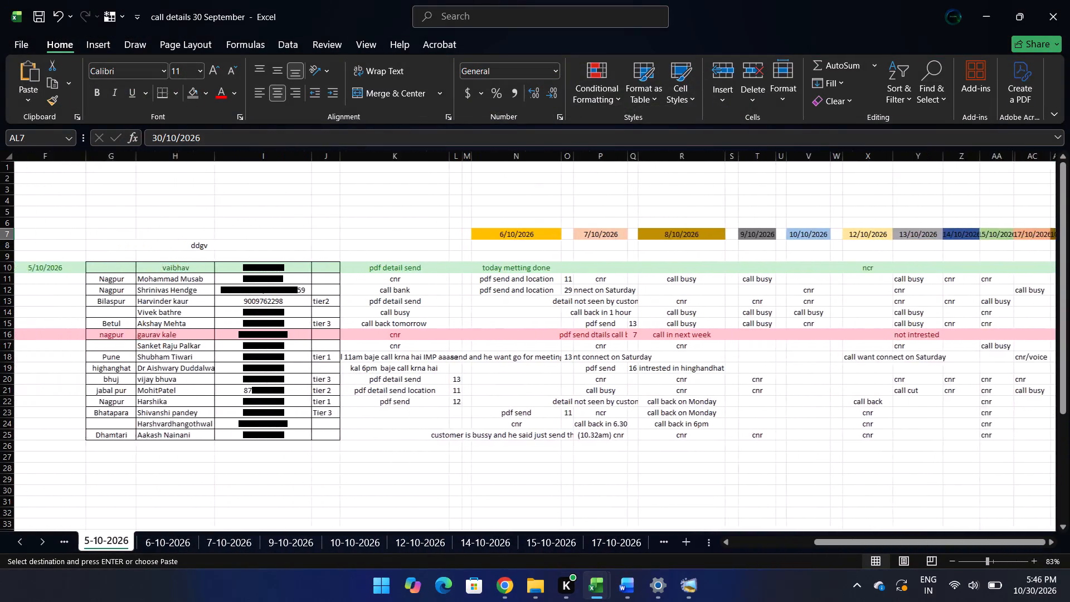
scroll(430, 343, "right", 1)
scroll(307, 316, "right", 1)
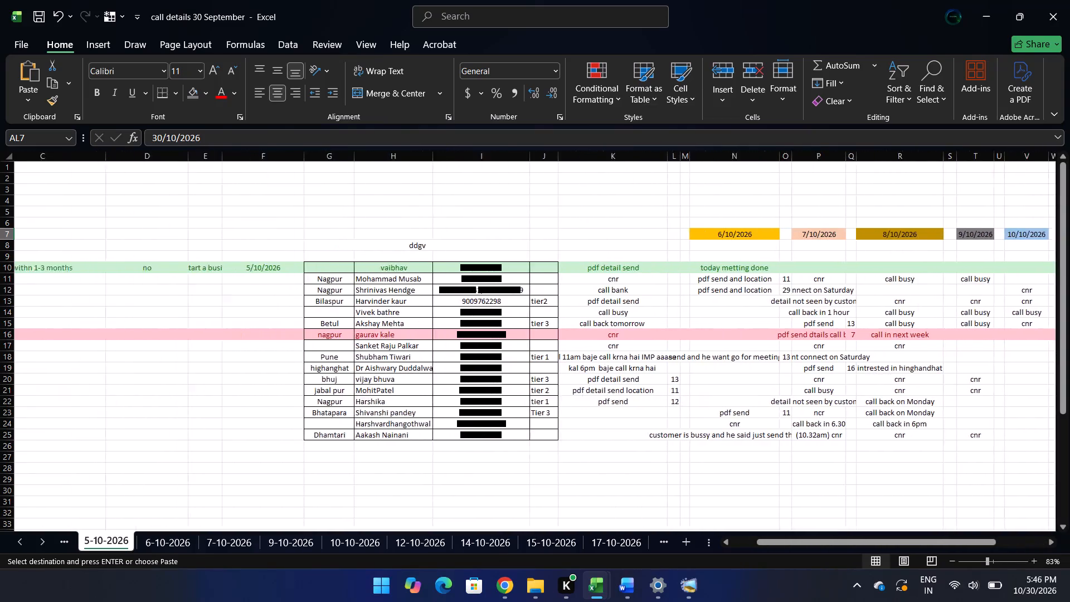
scroll(302, 316, "right", 2)
scroll(295, 316, "left", 3)
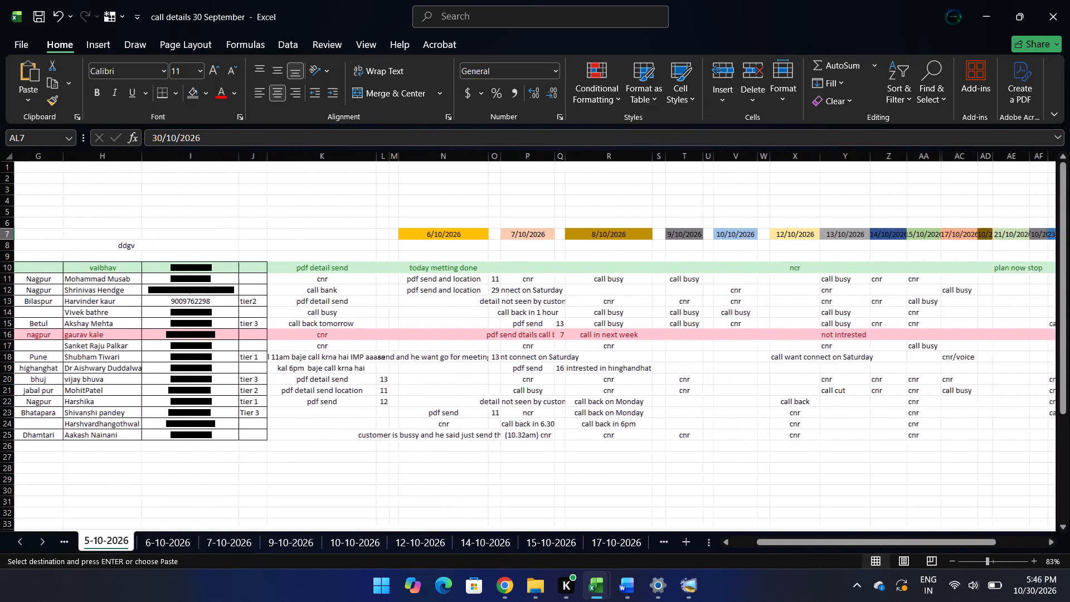
scroll(302, 319, "left", 2)
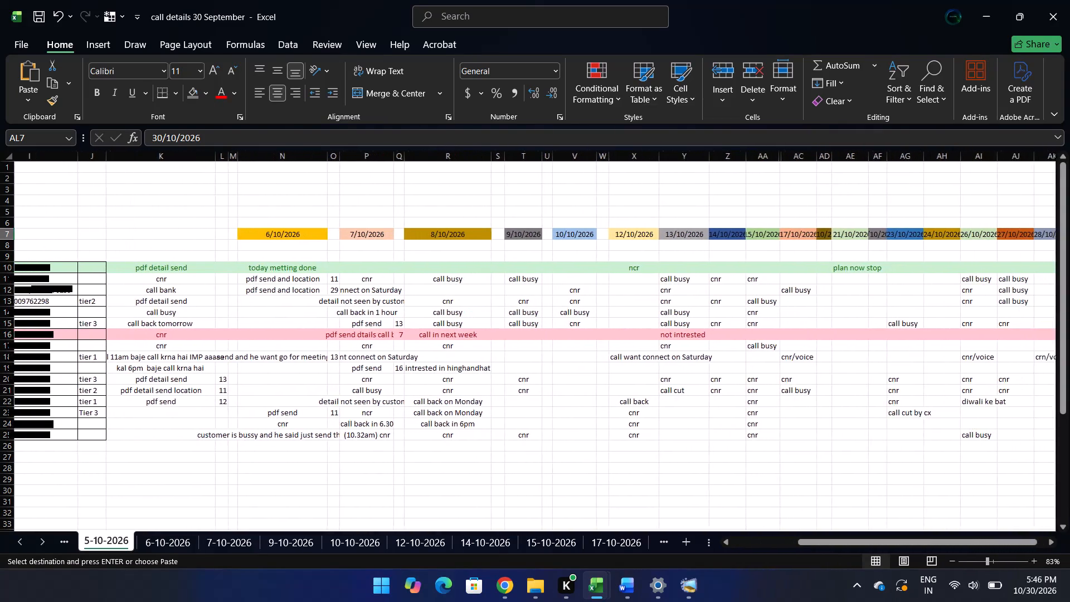
scroll(302, 319, "left", 2)
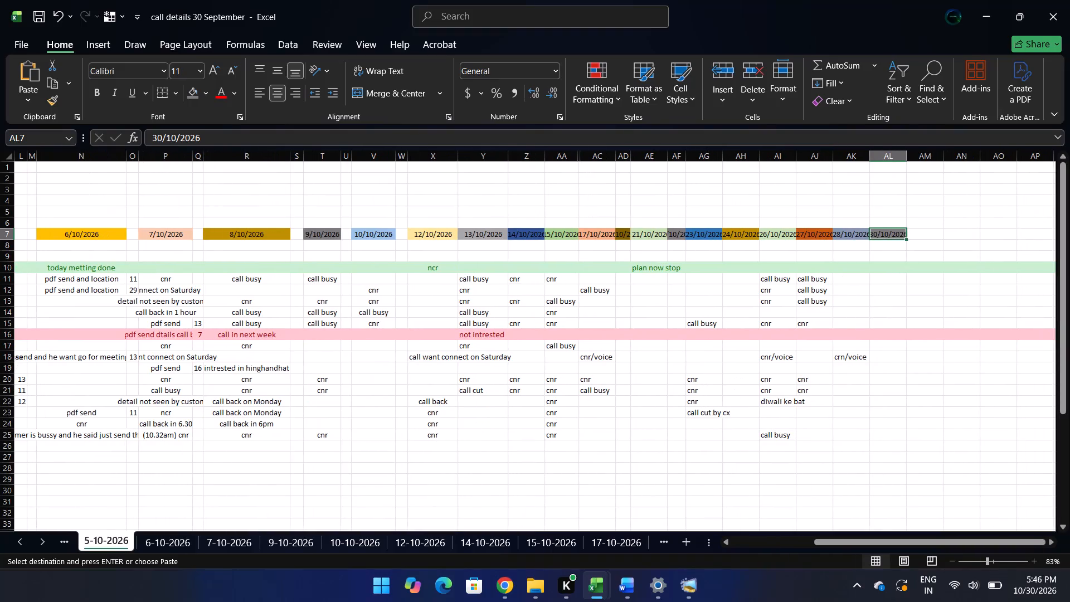
Copy the green row 10, Nagpur rows 12 and 22, and Pune row 18 from the 5-10-2026 call details sheet into Book1's intrested sheet at A86.
left_click(783, 404)
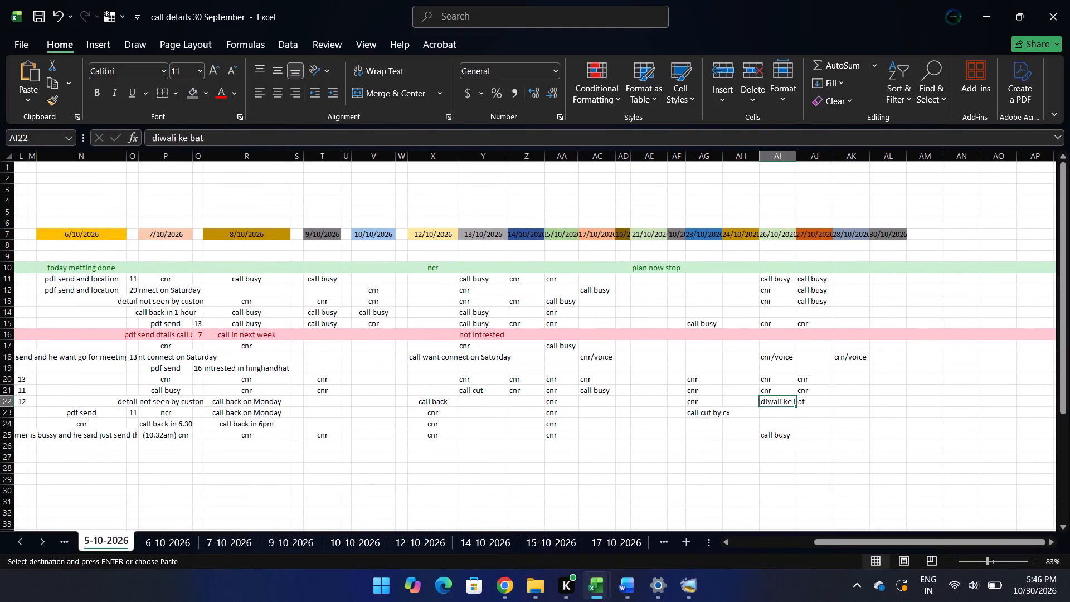
left_click(6, 400)
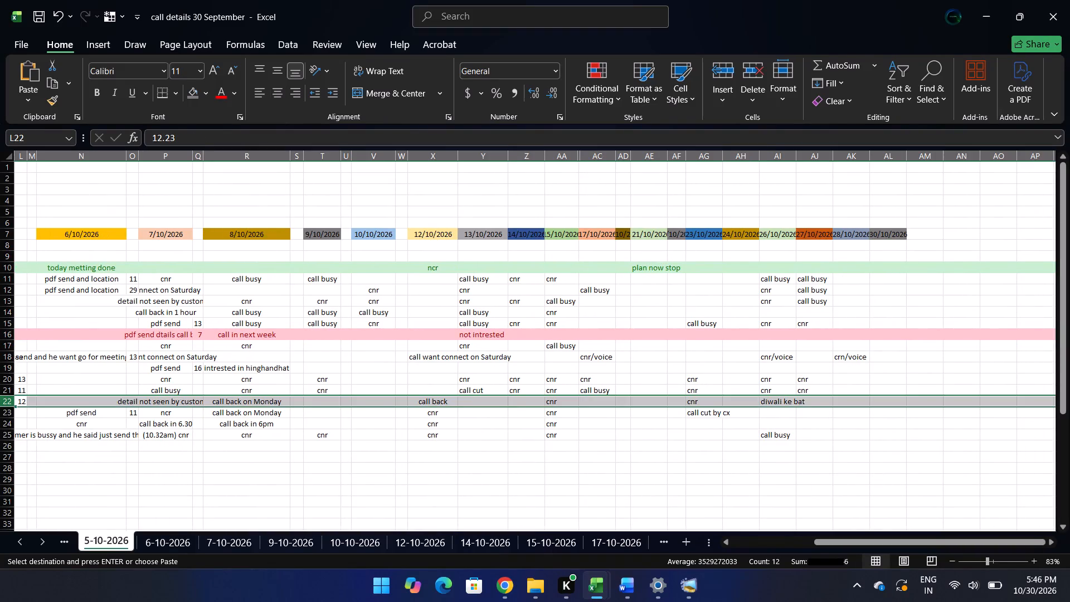
scroll(288, 344, "right", 1)
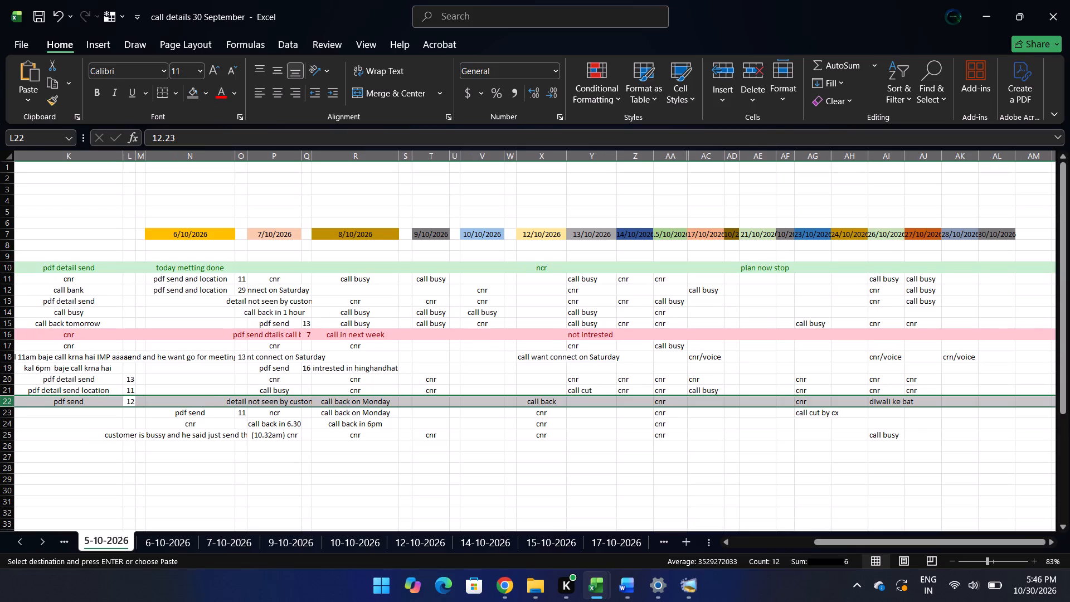
scroll(288, 344, "right", 2)
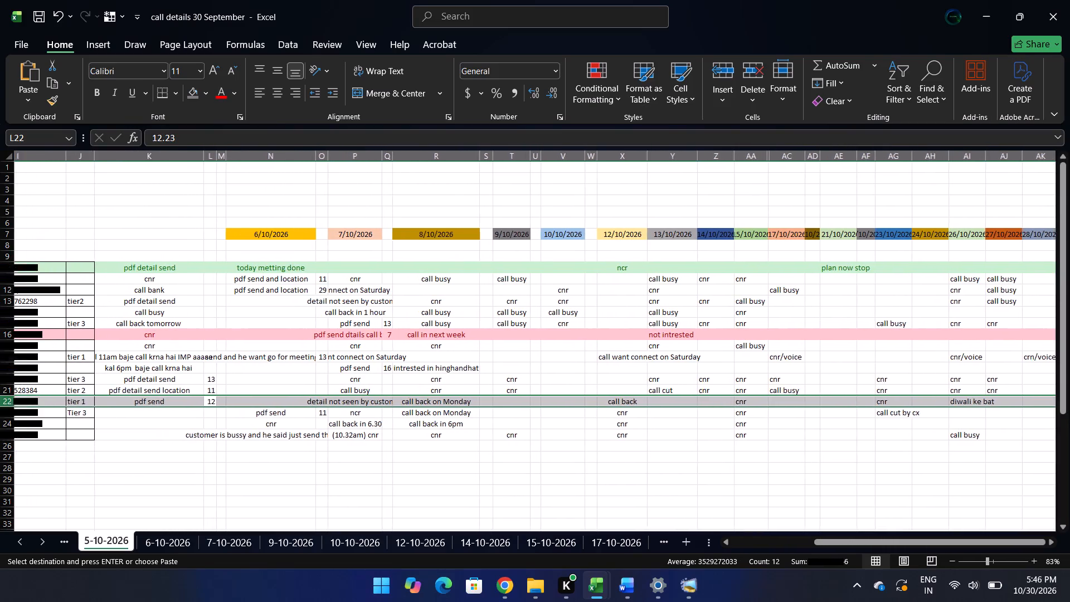
scroll(288, 344, "right", 3)
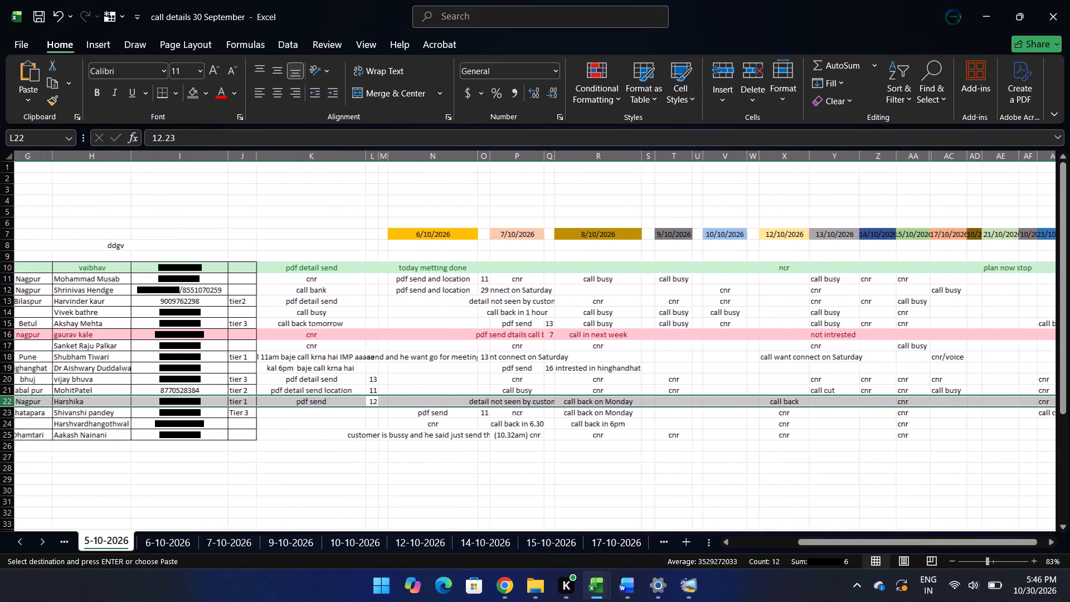
scroll(288, 344, "right", 1)
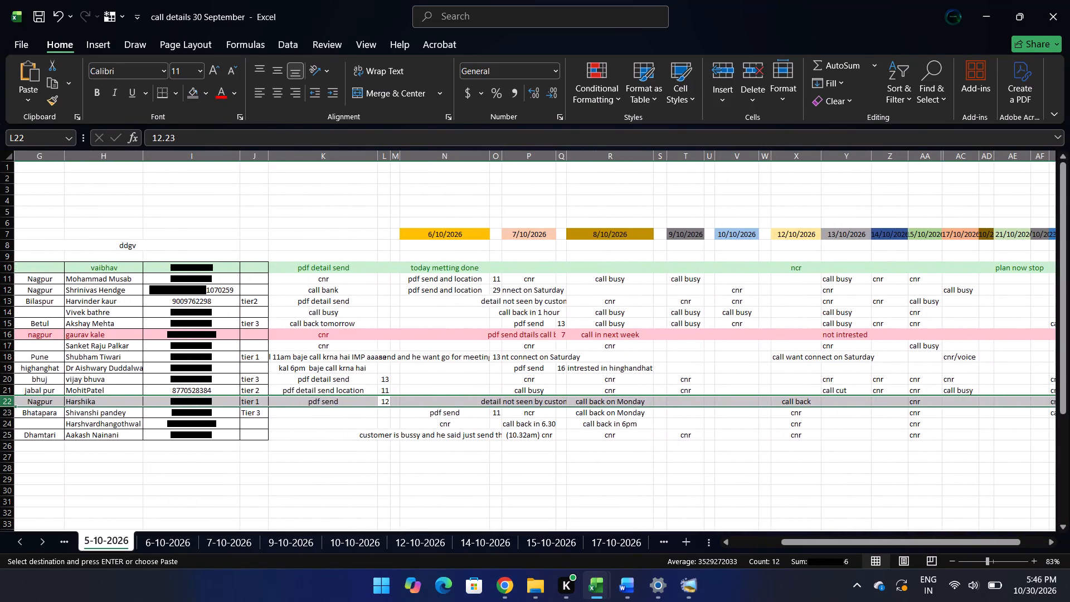
left_click(4, 356, "ctrl")
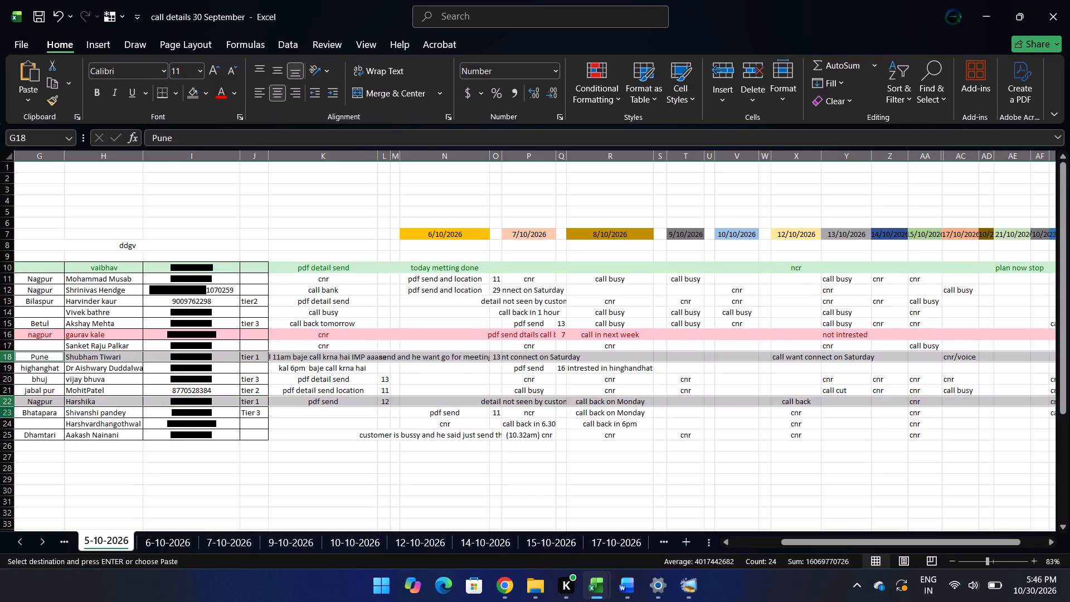
left_click(5, 402)
left_click(4, 357, "ctrl")
left_click(5, 397)
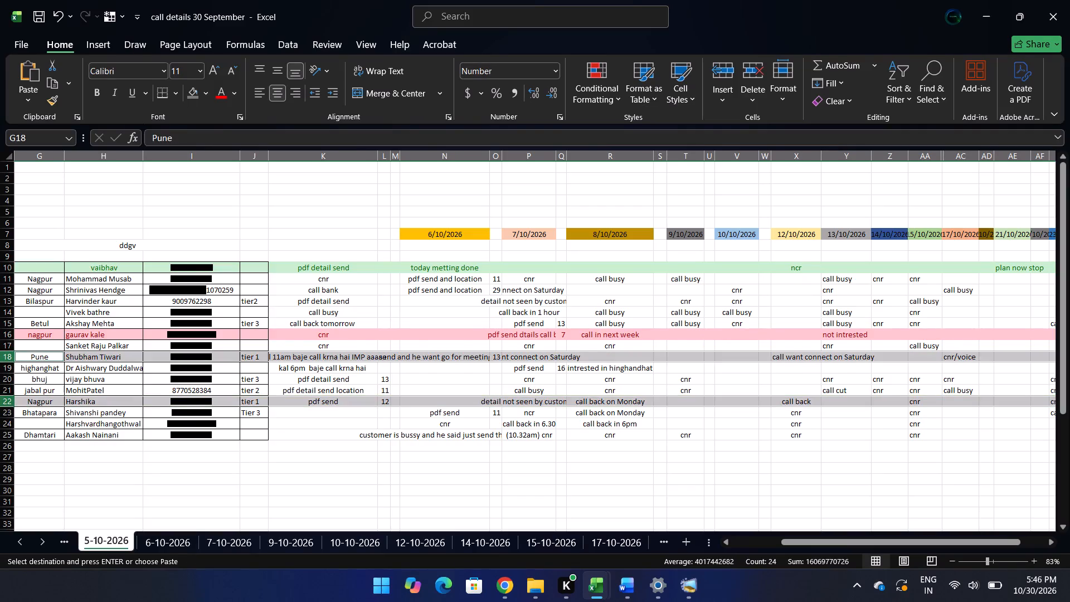
left_click(7, 401)
left_click(7, 401)
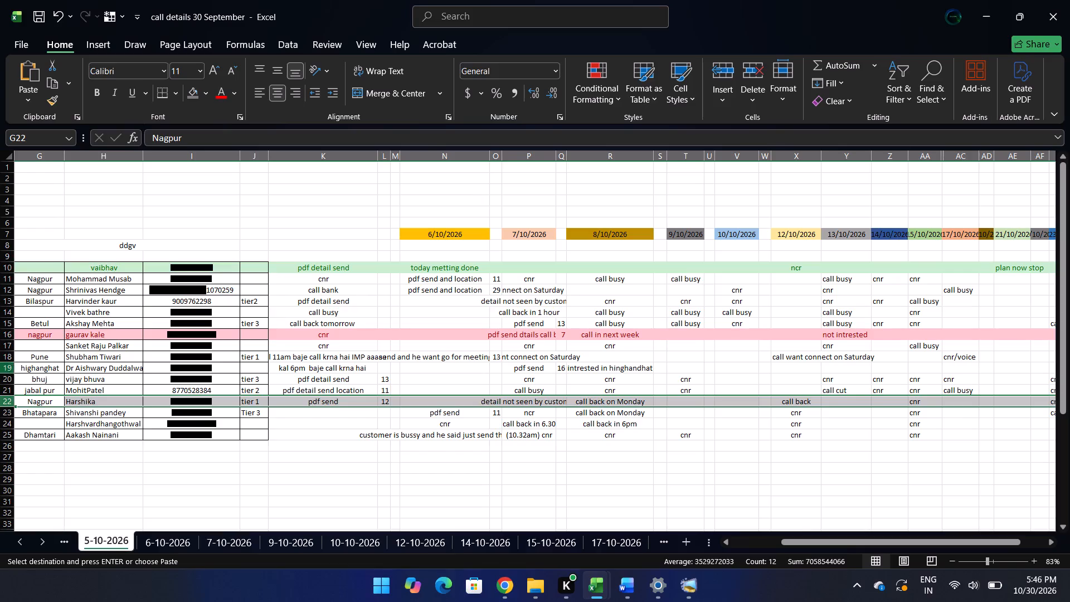
left_click(7, 356, "ctrl")
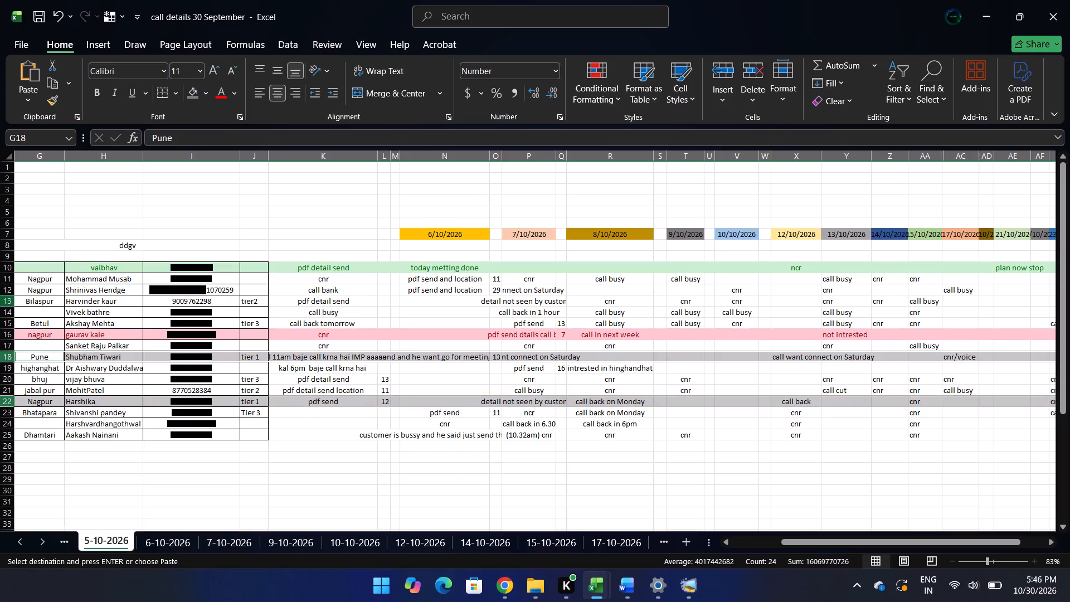
left_click(7, 269, "ctrl")
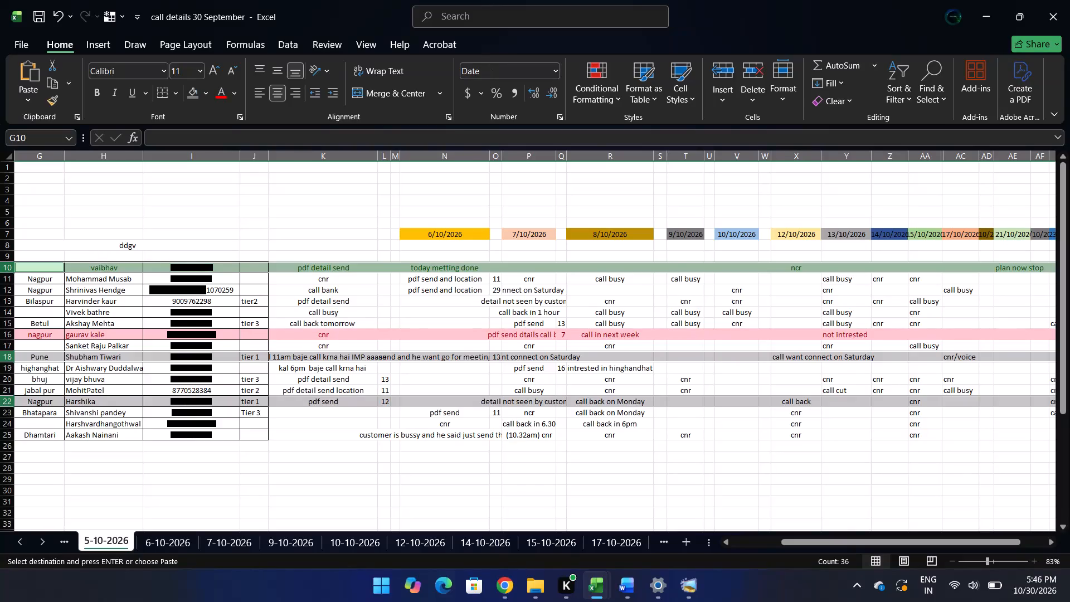
left_click(7, 300, "ctrl")
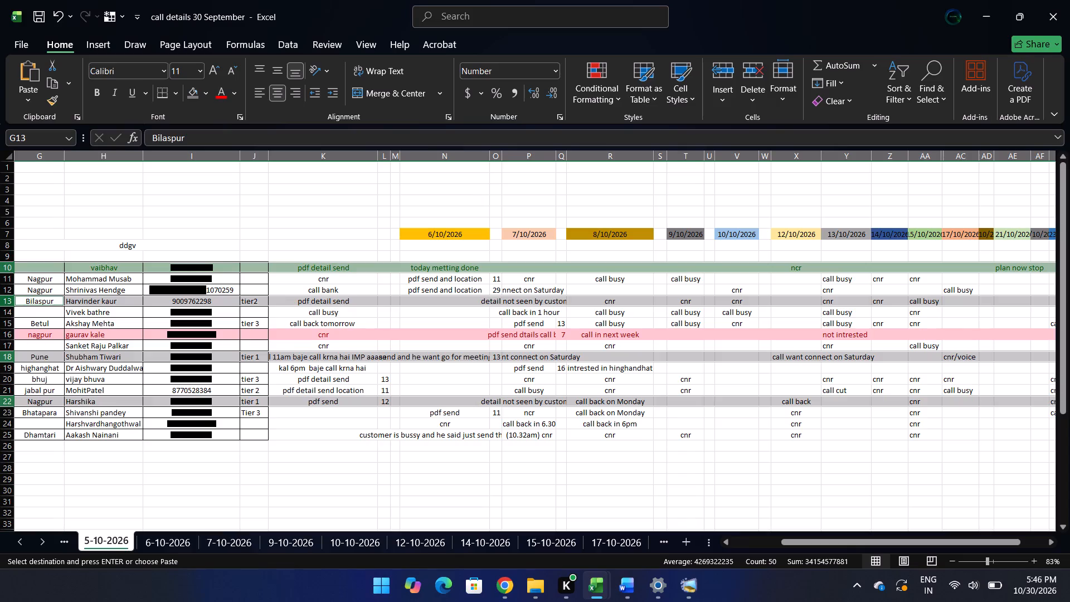
left_click(8, 302, "ctrl")
left_click(6, 289, "ctrl")
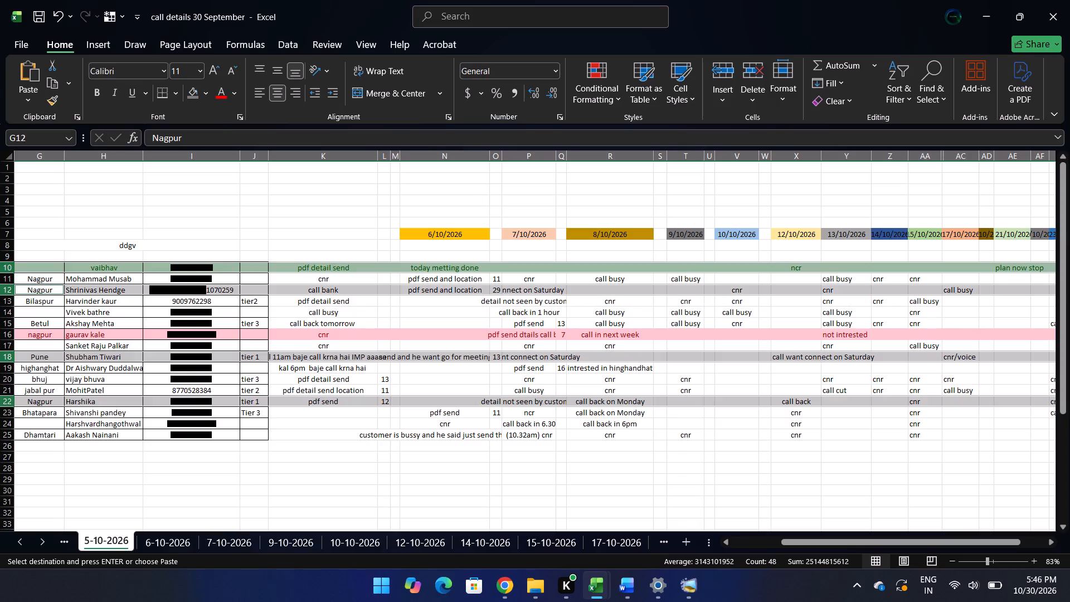
scroll(599, 342, "left", 1)
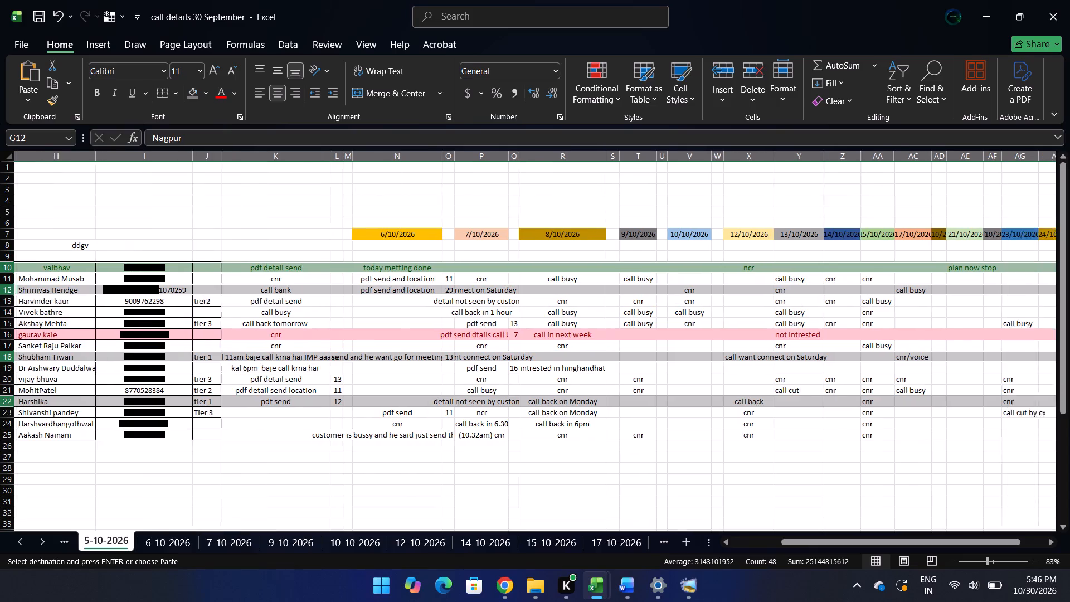
scroll(599, 342, "left", 2)
scroll(599, 342, "right", 2)
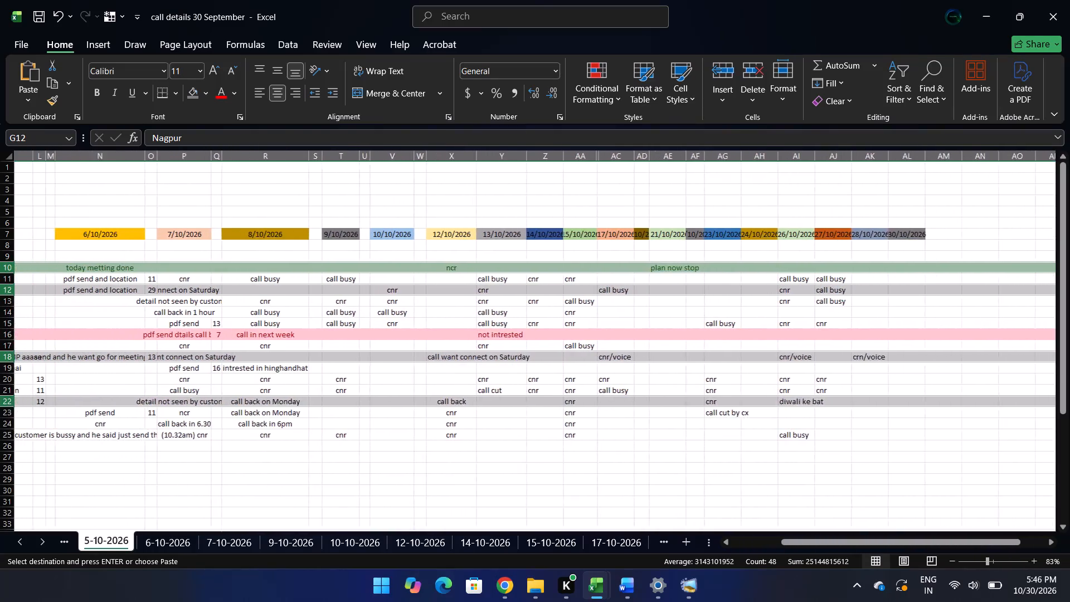
scroll(599, 342, "right", 1)
scroll(601, 343, "left", 1)
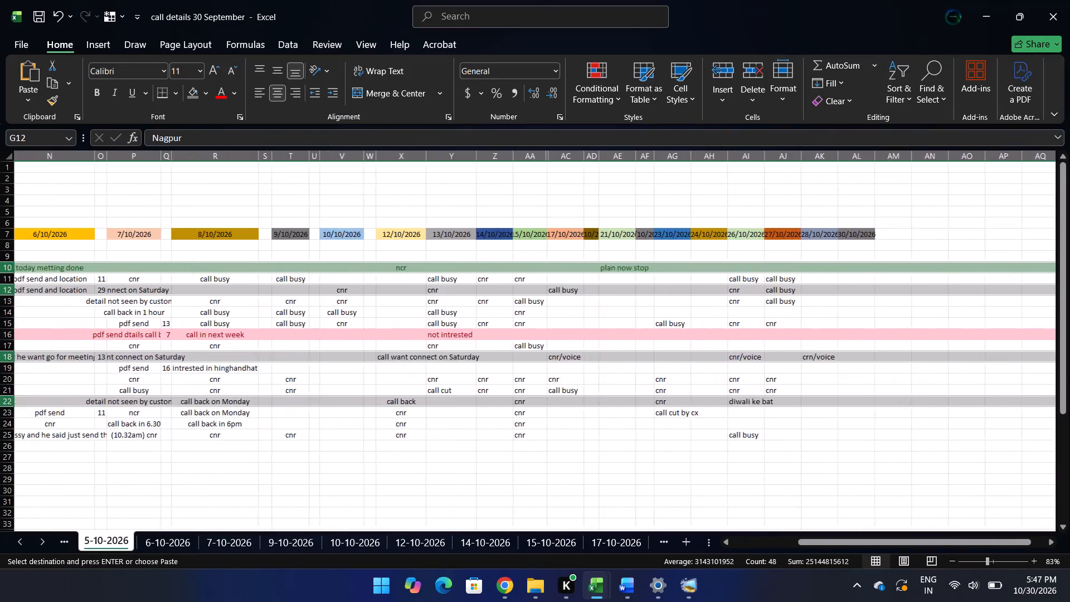
scroll(601, 343, "right", 6)
scroll(601, 343, "left", 1)
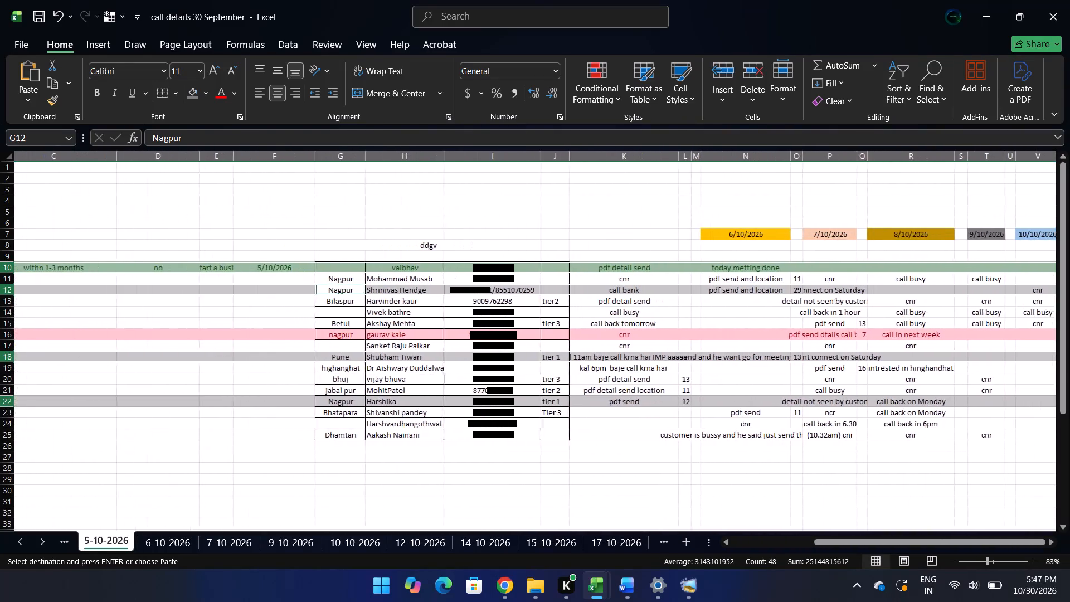
scroll(601, 343, "left", 1)
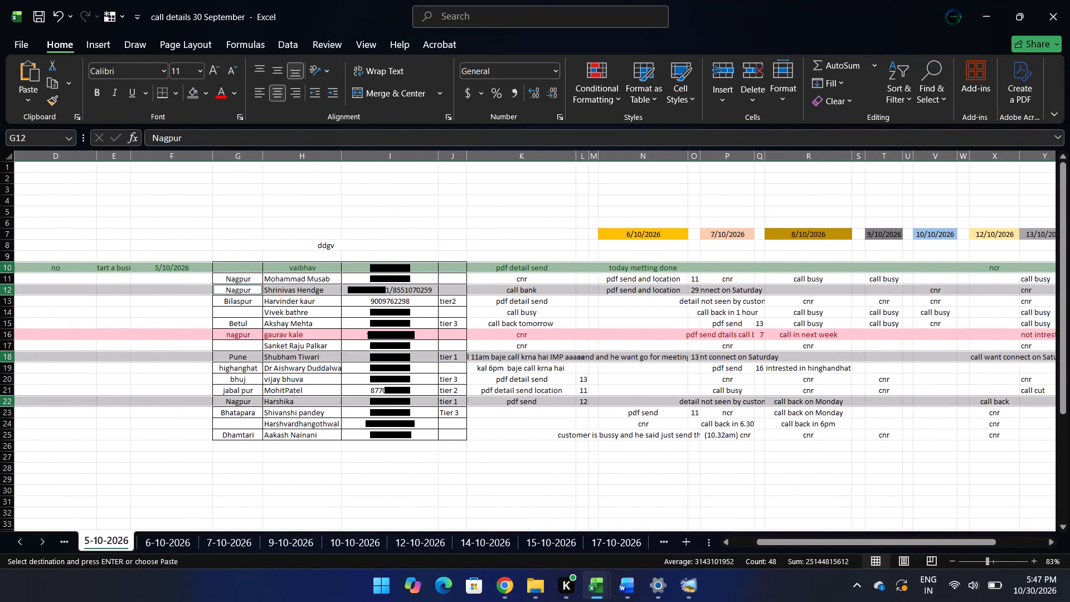
key("ctrl+c")
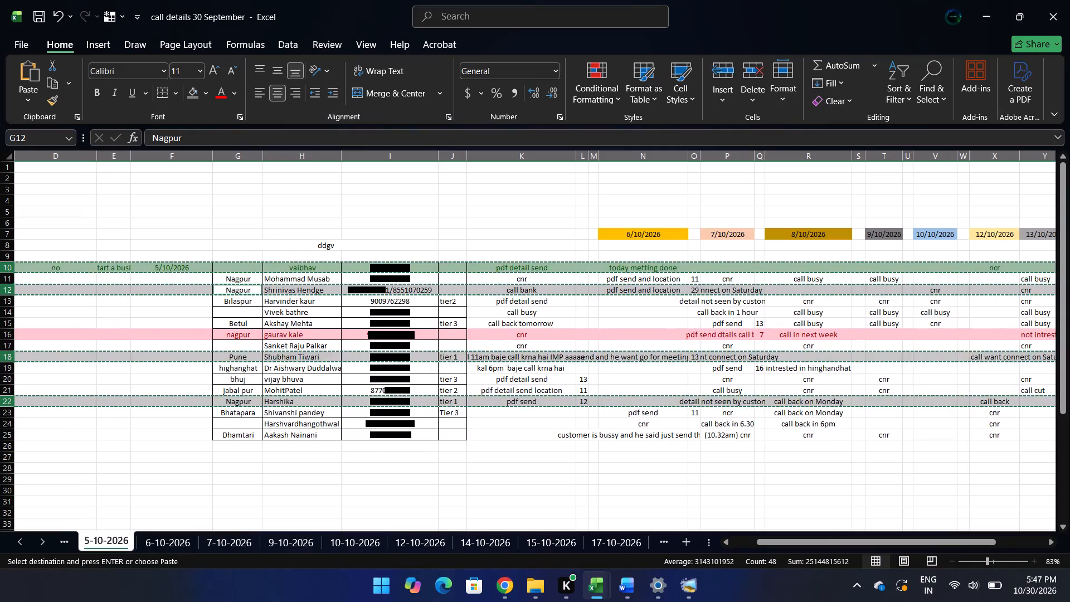
left_click(705, 516)
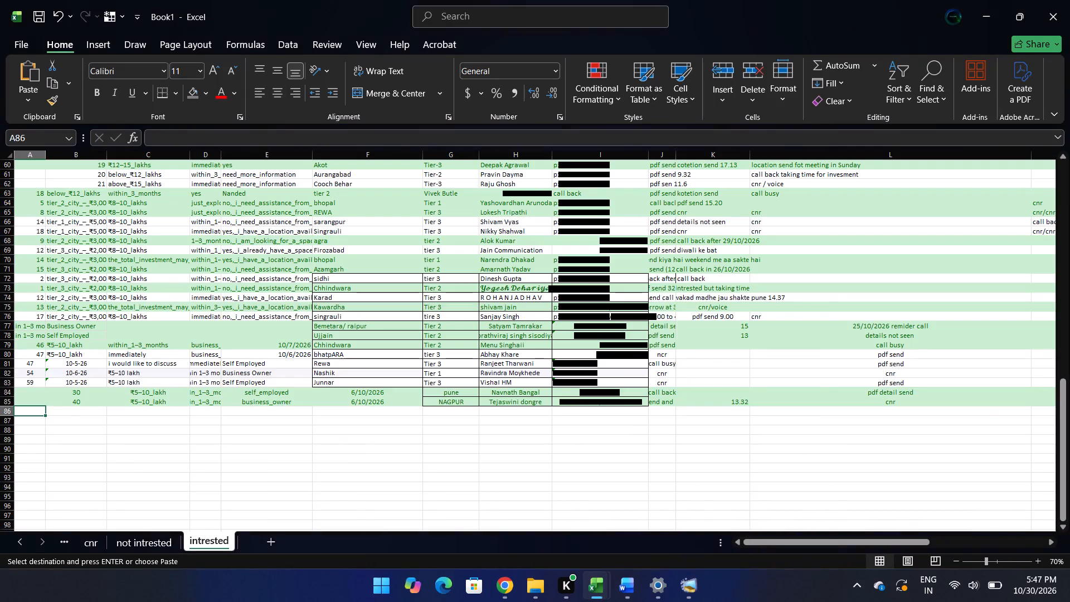
key("ctrl+v")
left_click(191, 470)
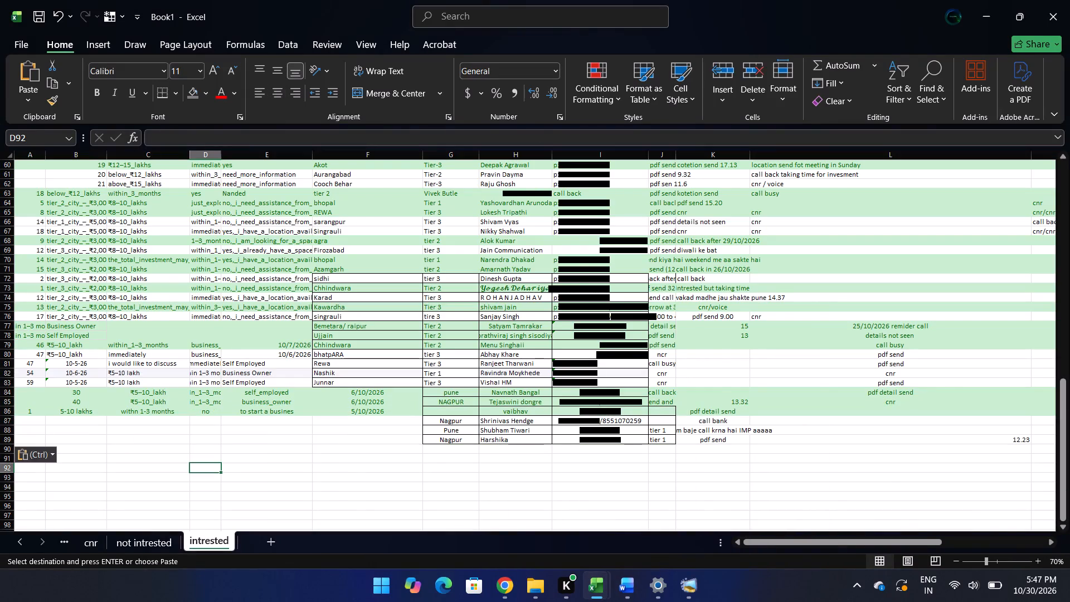
left_click(459, 452)
key("Left")
key("Left")
key("Left")
key("Left")
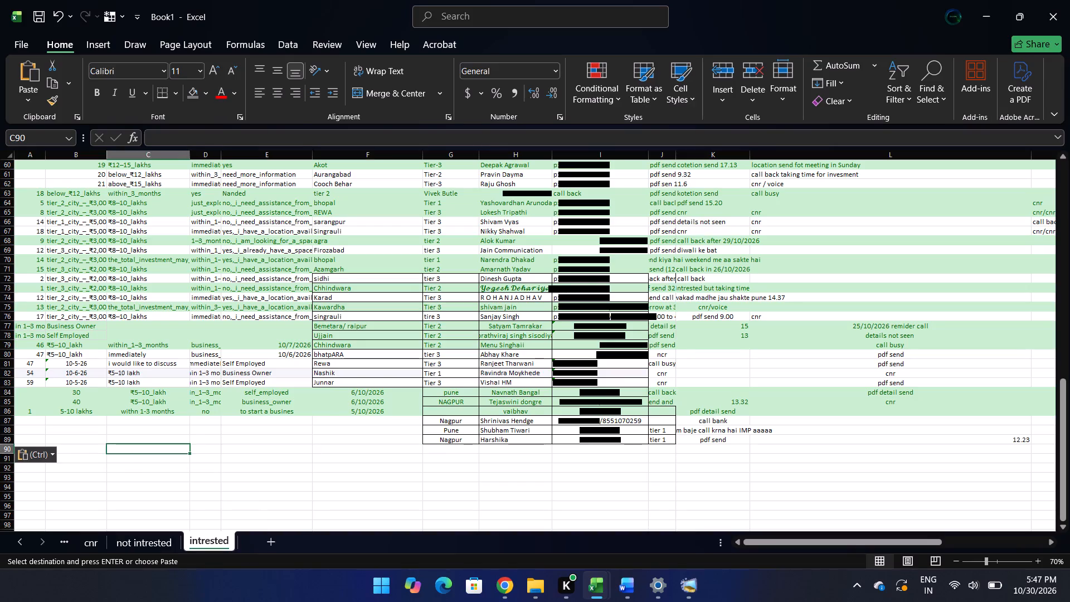
key("Left")
key("Left")
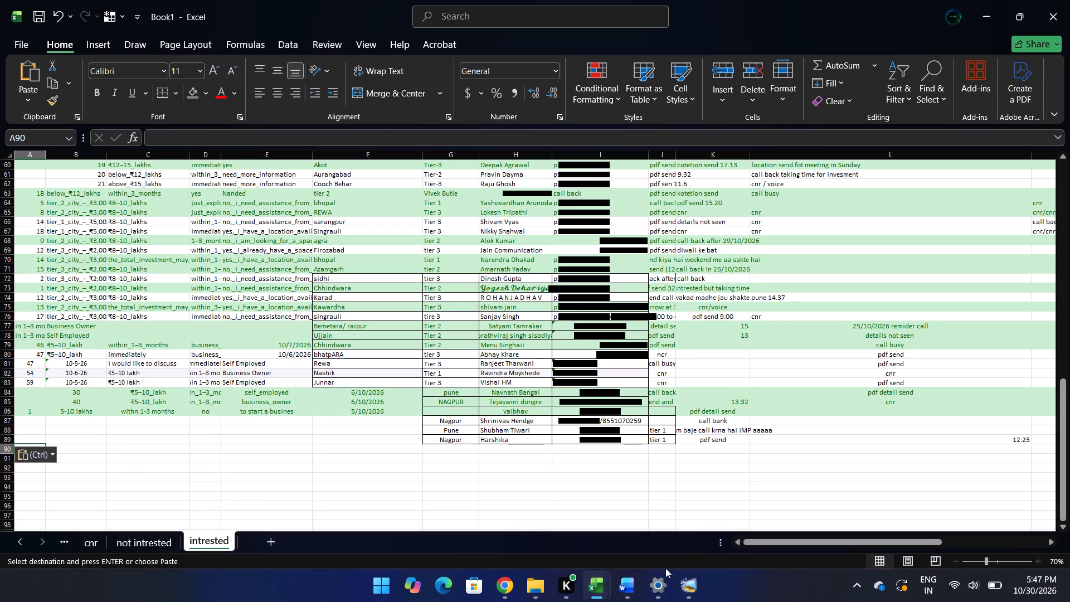
Copy the Meerut row 13 from the 3-10-2026 call details sheet into Book1's intrested sheet at A90.
left_click(602, 585)
left_click(709, 509)
left_click(602, 581)
left_click(578, 511)
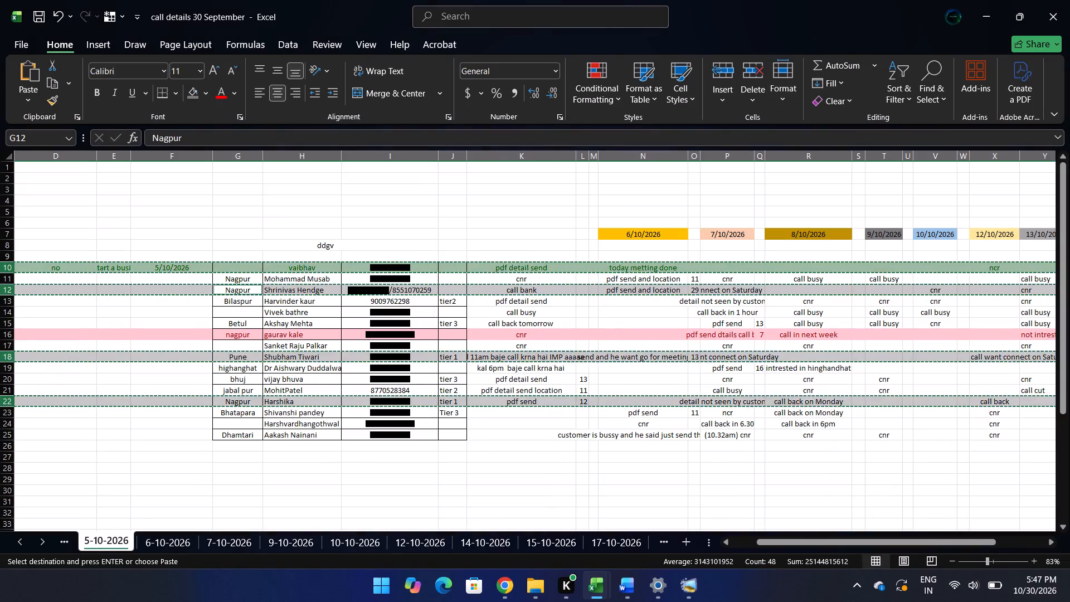
left_click(64, 541)
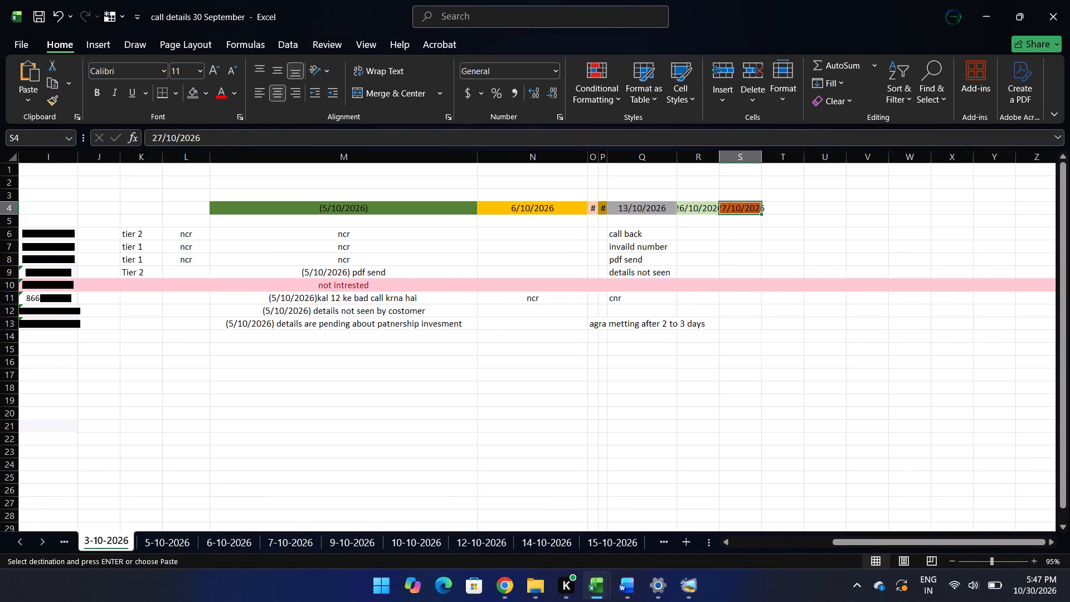
scroll(545, 355, "right", 1)
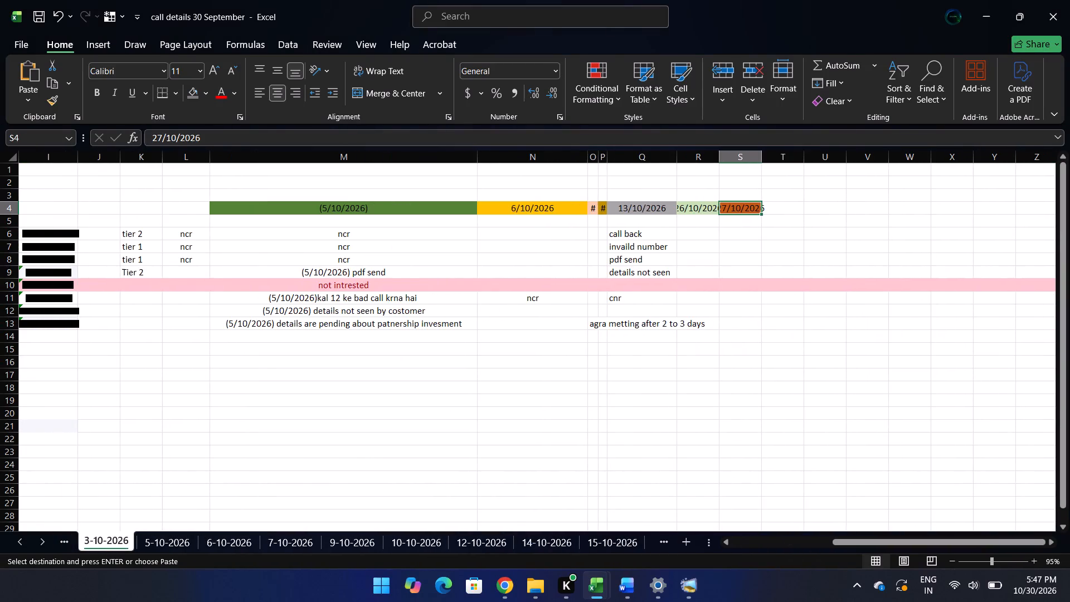
scroll(545, 355, "right", 2)
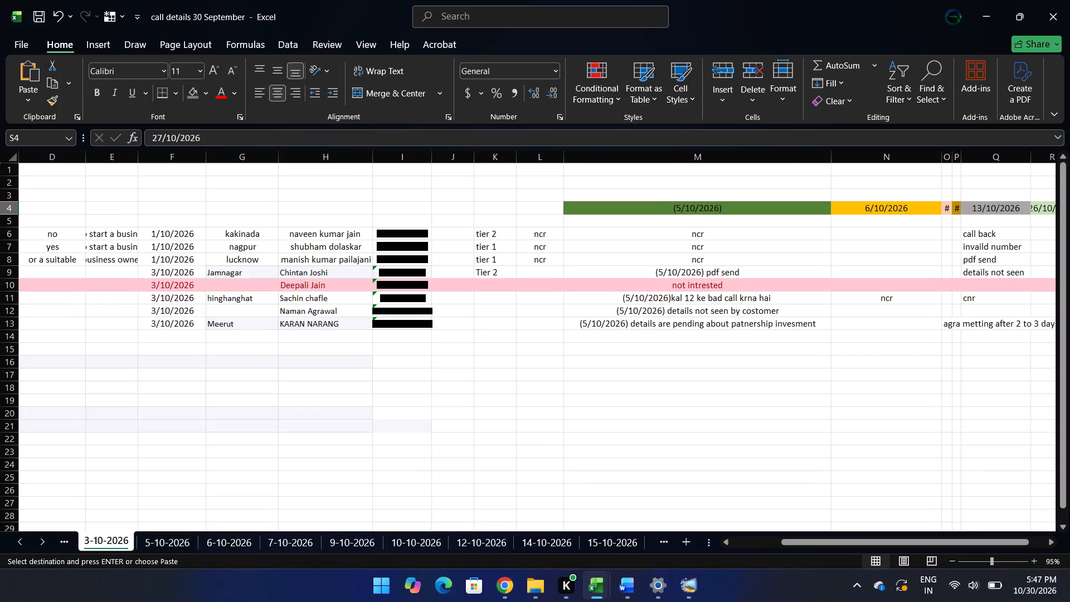
left_click(6, 327)
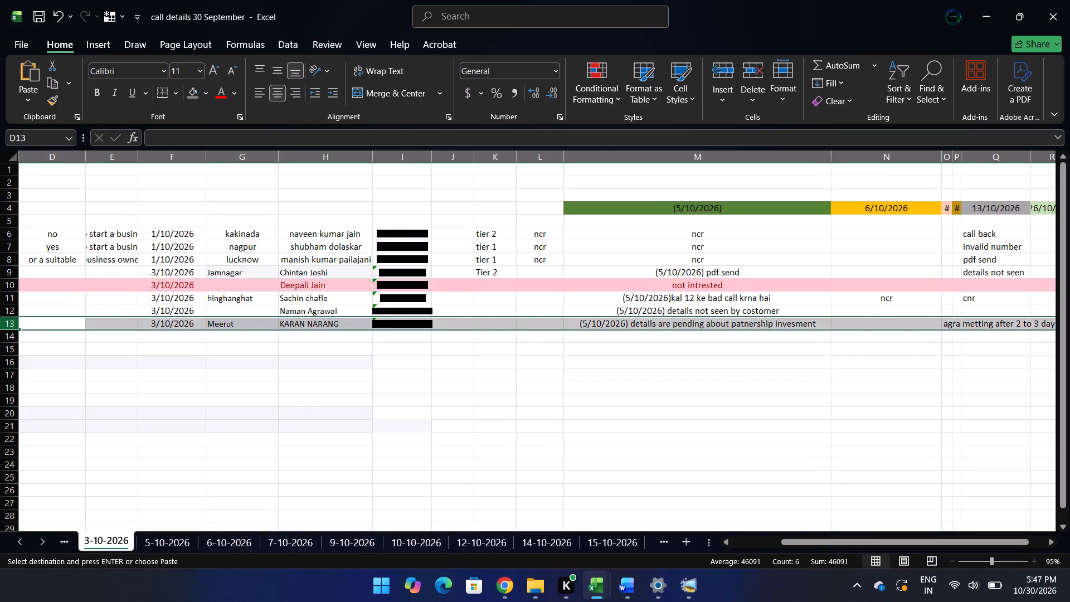
key("ctrl+c")
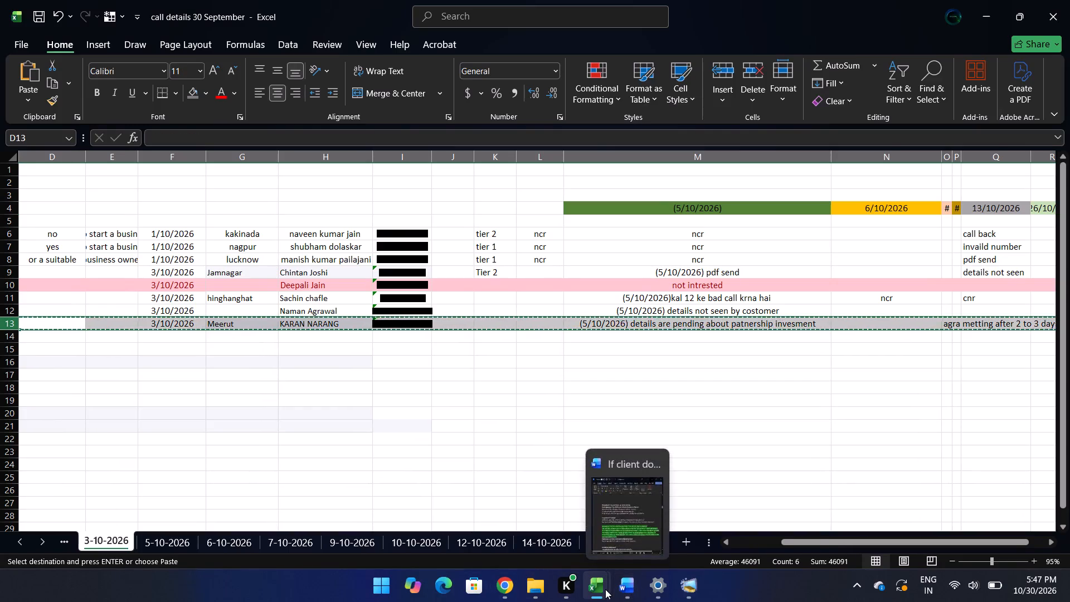
left_click(605, 589)
left_click(728, 535)
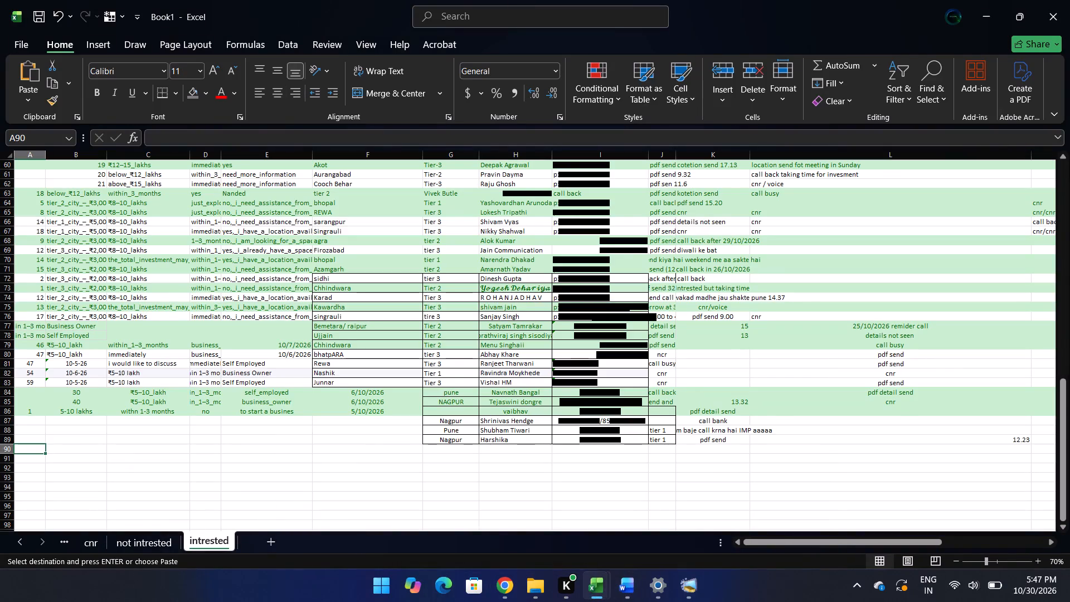
key("ctrl+v")
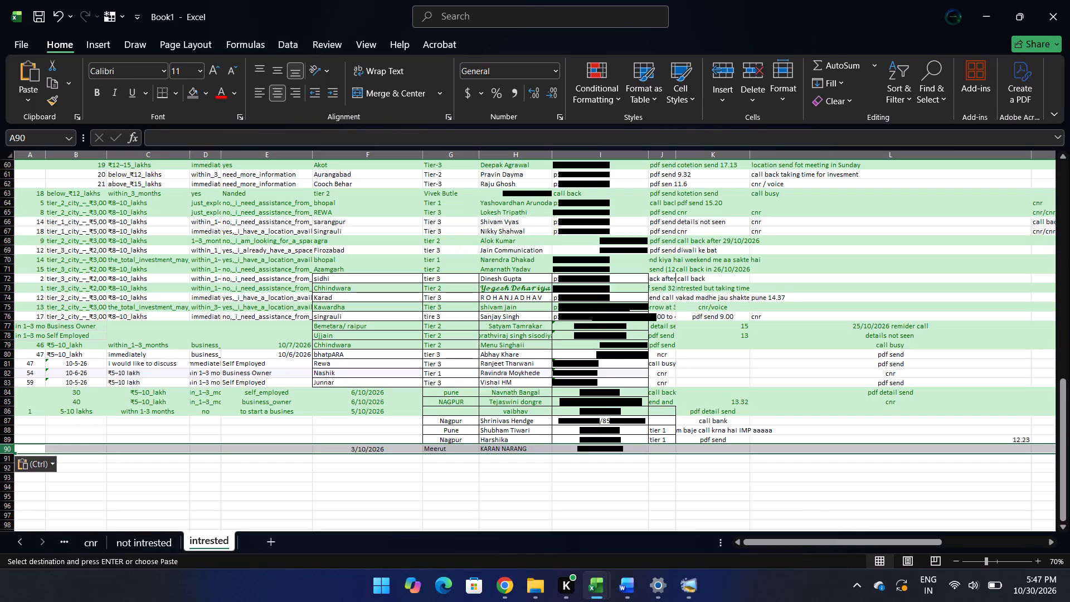
Look along the columns of the pasted Meerut row in Book1's intrested sheet, ending at cell A91.
key("Down")
key("Down")
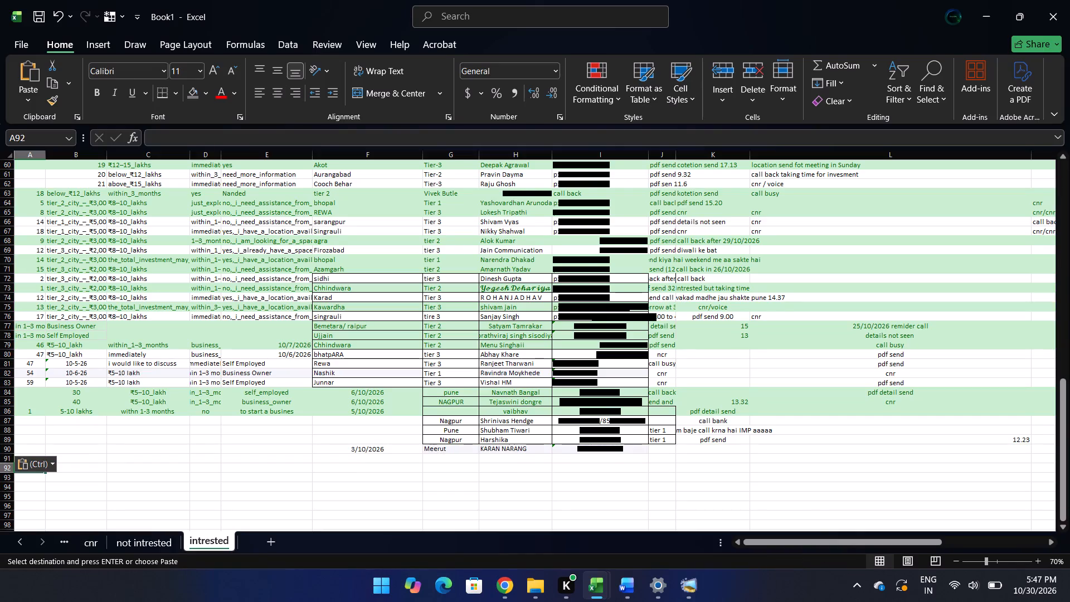
key("Up")
key("Right")
key("Right")
key("Right")
key("Right")
key("Right")
key("Right")
key("Right")
key("Right")
key("Right")
key("Right")
key("Right")
key("Right")
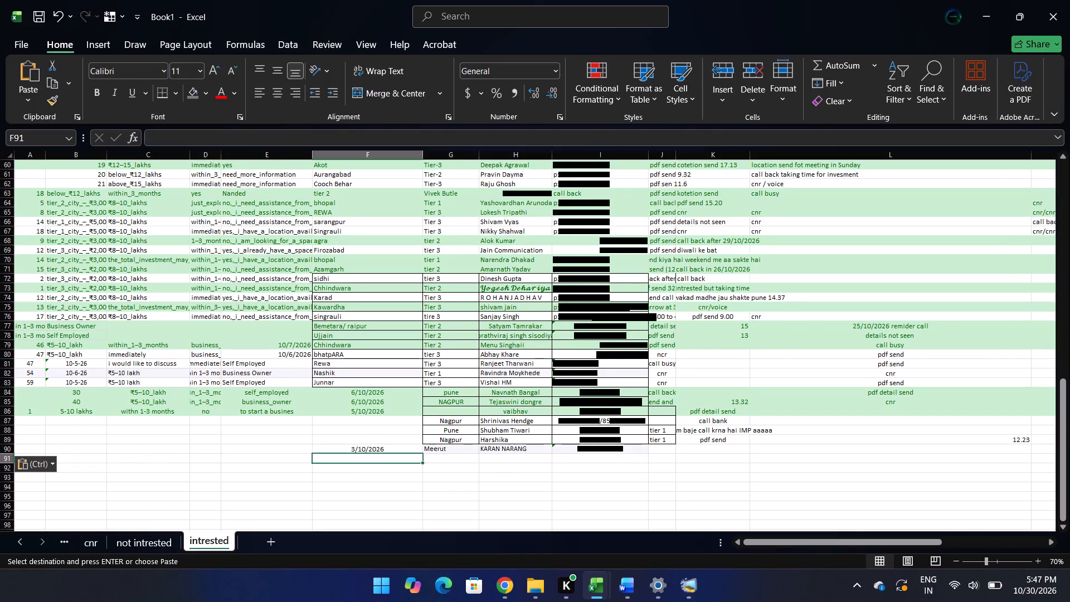
key("Left")
key("Left")
key("Left")
key("Left")
key("Left")
key("Left")
key("Left")
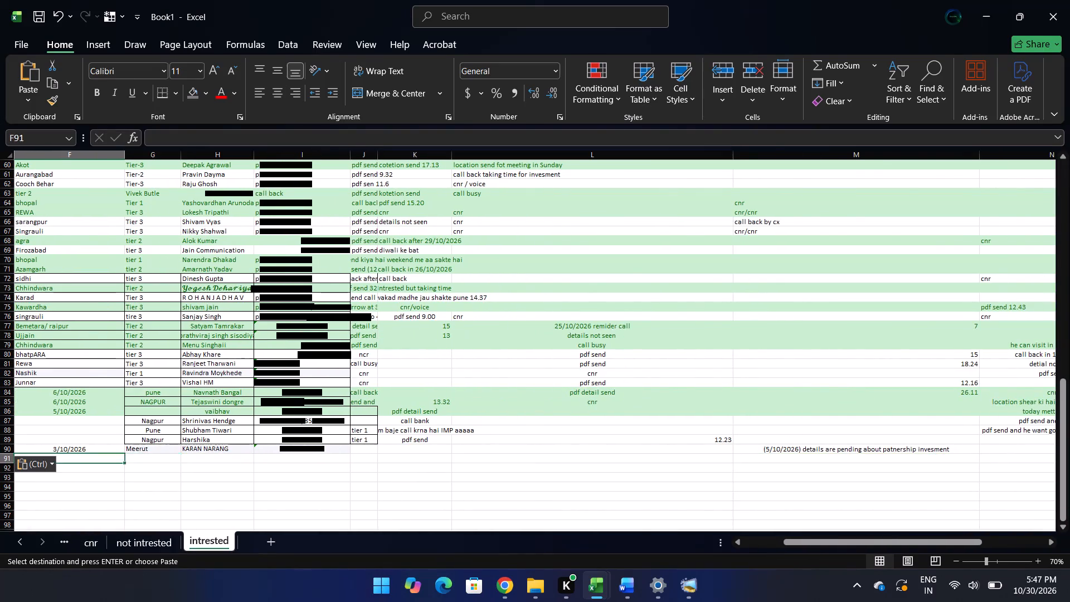
key("Left")
key("Left")
key("Left")
key("Left")
key("Left")
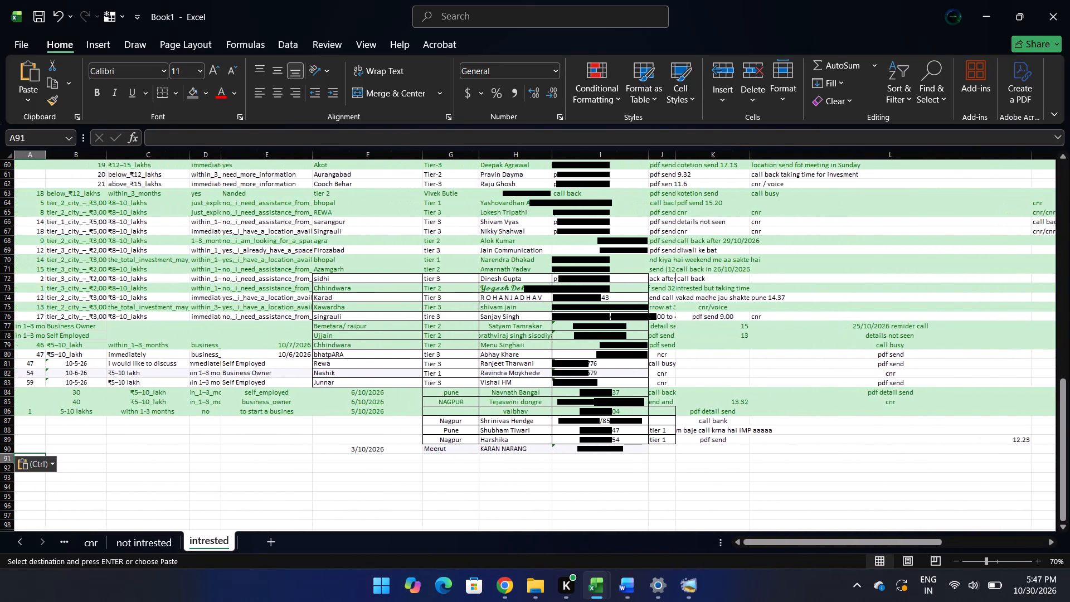
Examine the follow-up notes on the 1-10-2026 sheet of the call details workbook for interested leads.
left_click(602, 581)
left_click(574, 518)
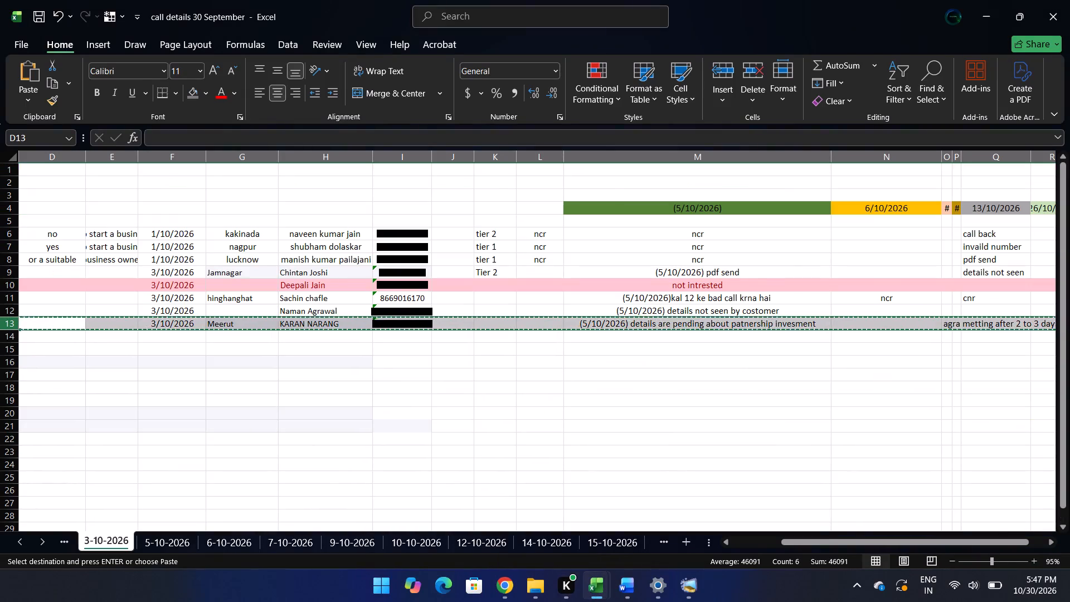
left_click(67, 545)
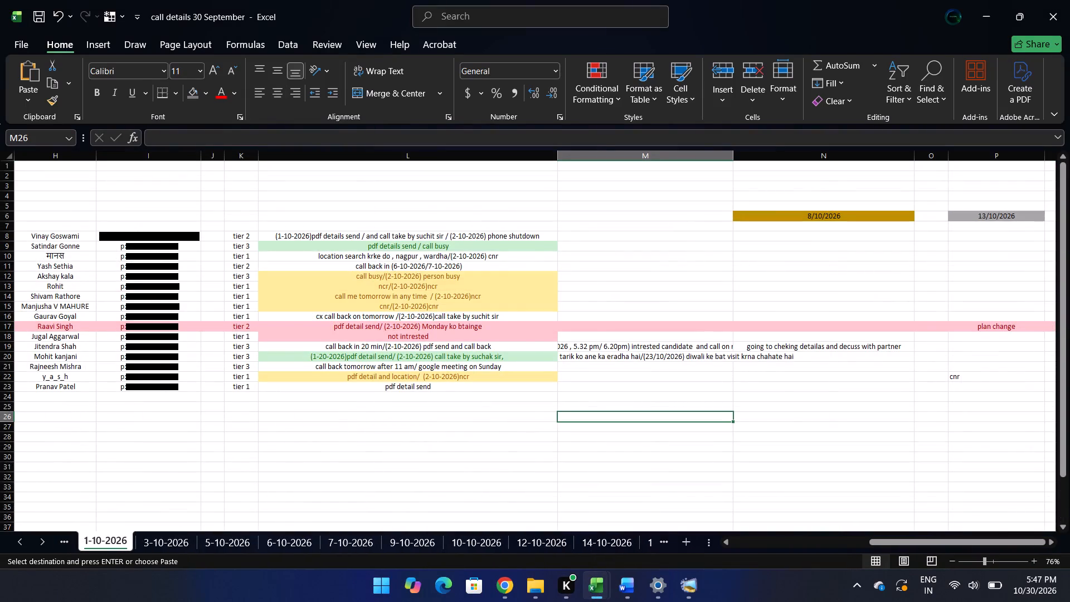
scroll(490, 443, "right", 2)
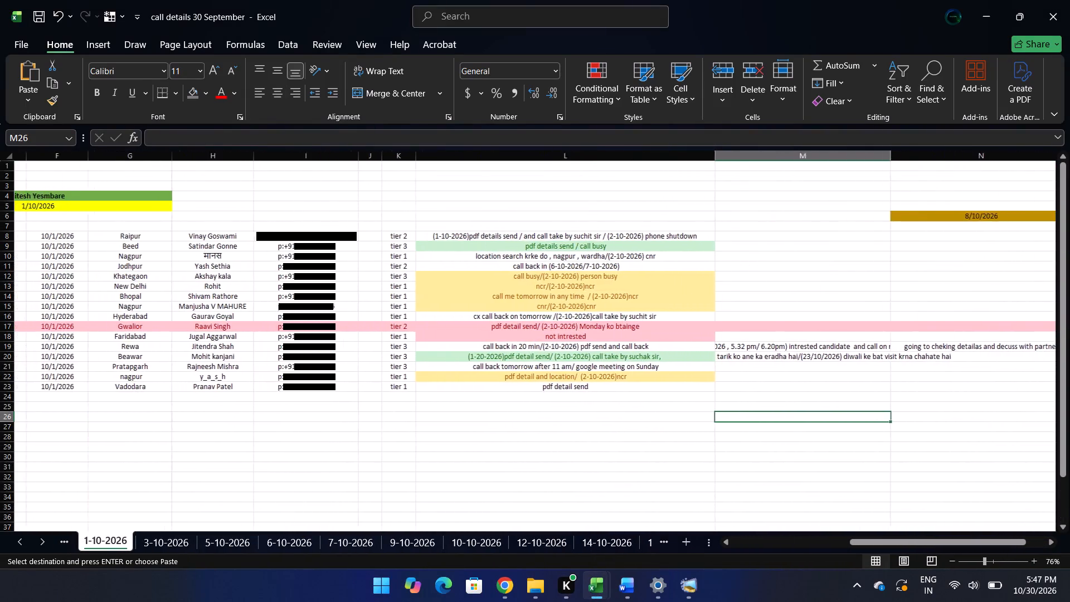
scroll(490, 443, "right", 1)
scroll(490, 443, "left", 2)
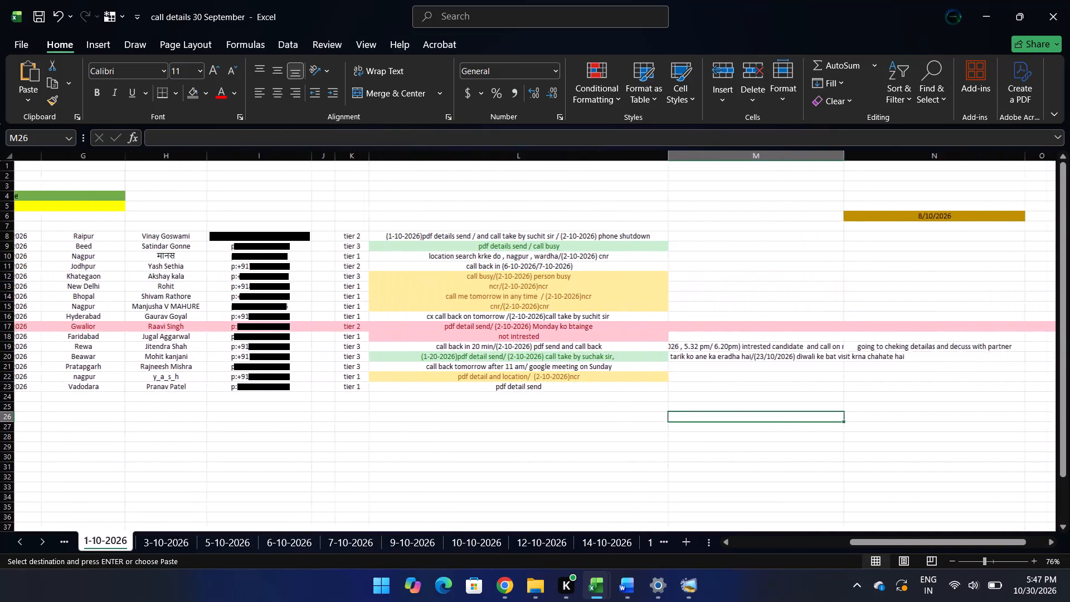
scroll(490, 443, "left", 1)
scroll(490, 443, "right", 1)
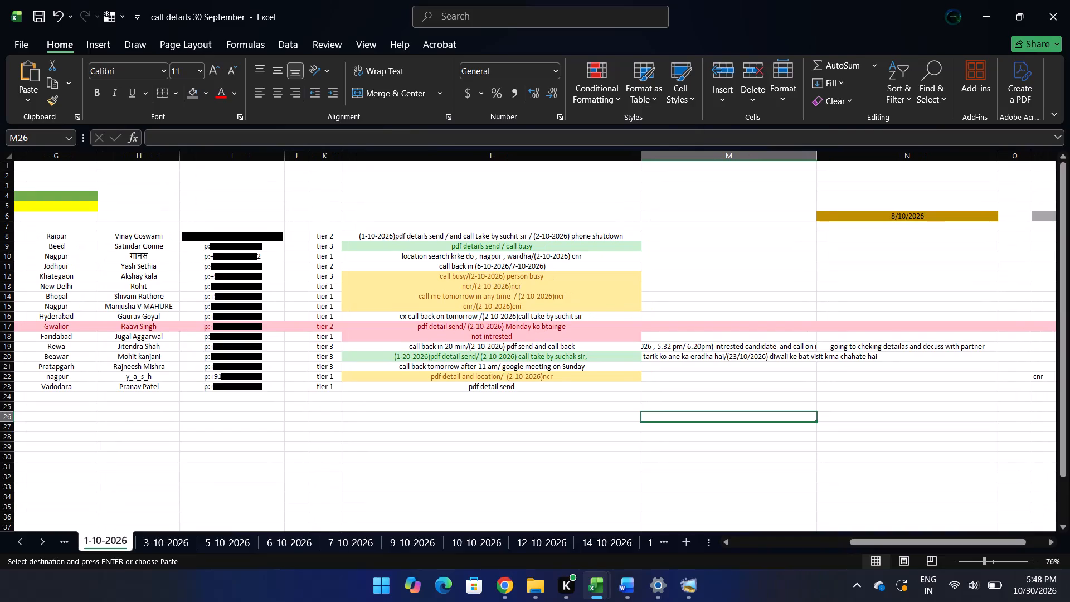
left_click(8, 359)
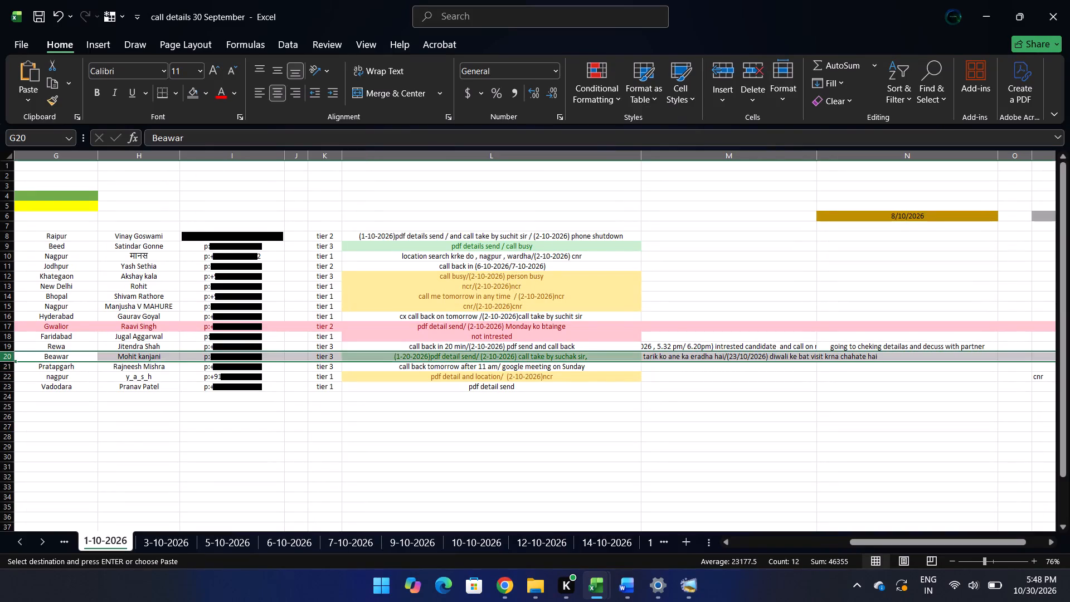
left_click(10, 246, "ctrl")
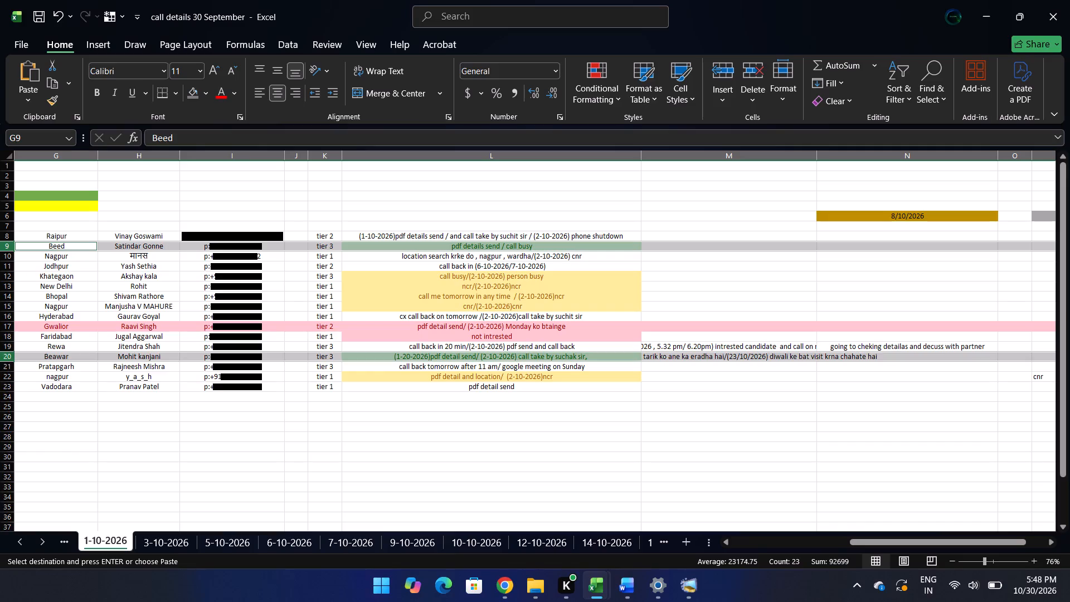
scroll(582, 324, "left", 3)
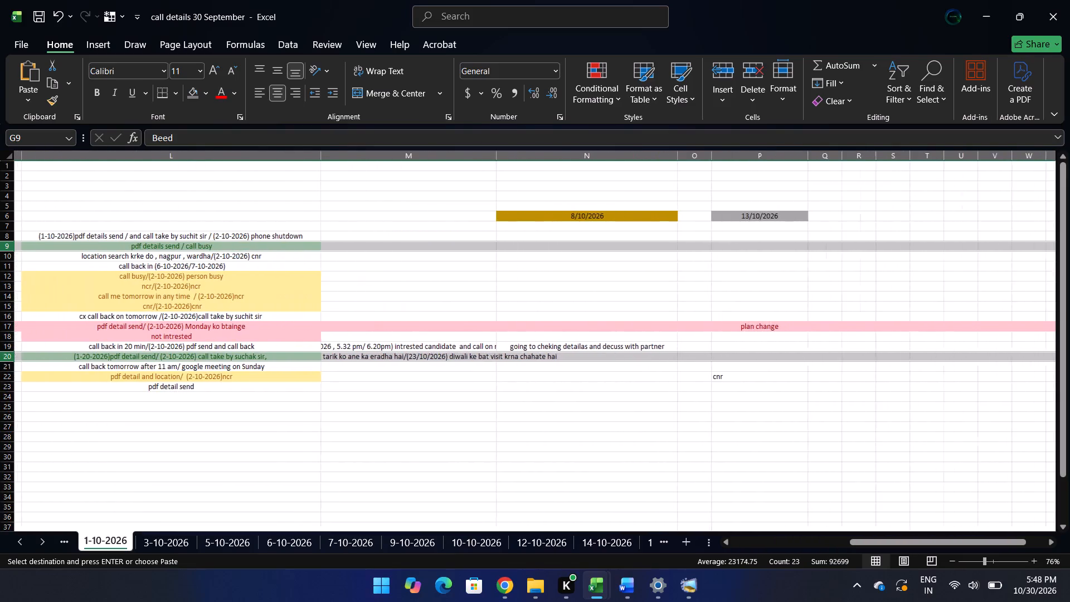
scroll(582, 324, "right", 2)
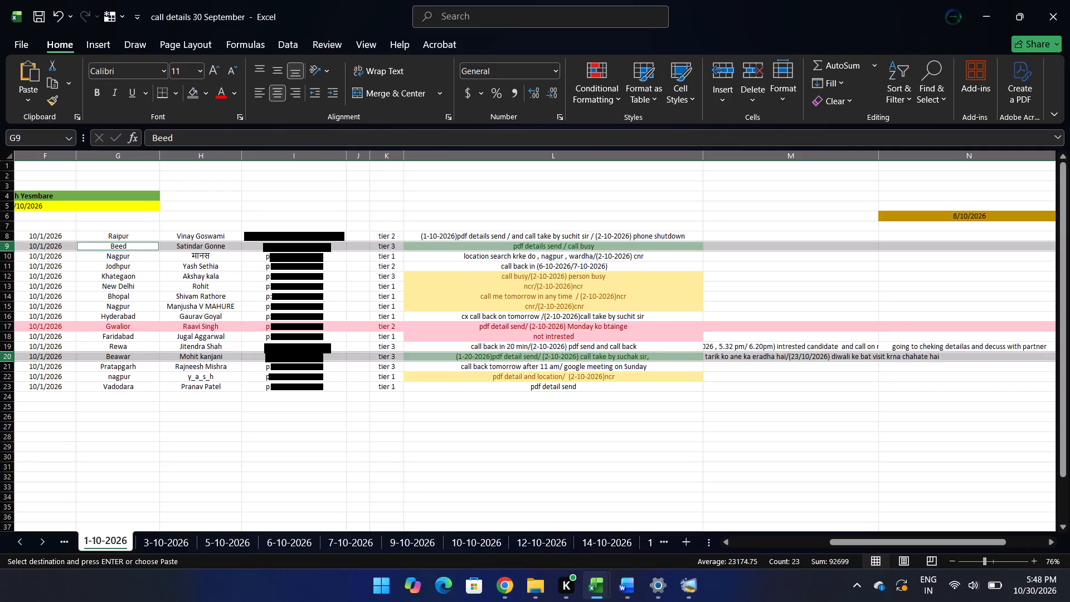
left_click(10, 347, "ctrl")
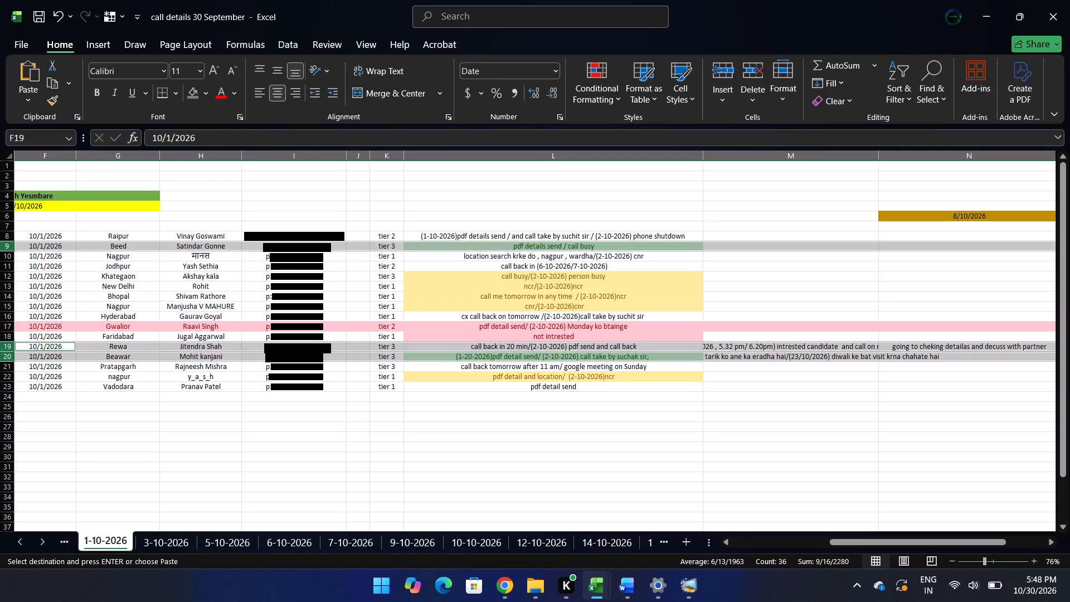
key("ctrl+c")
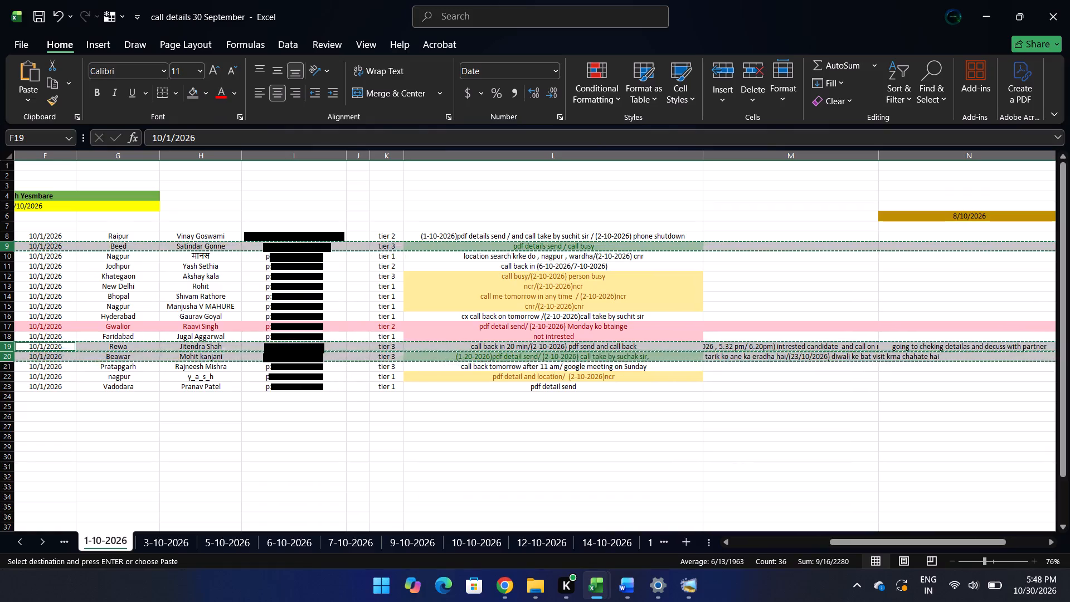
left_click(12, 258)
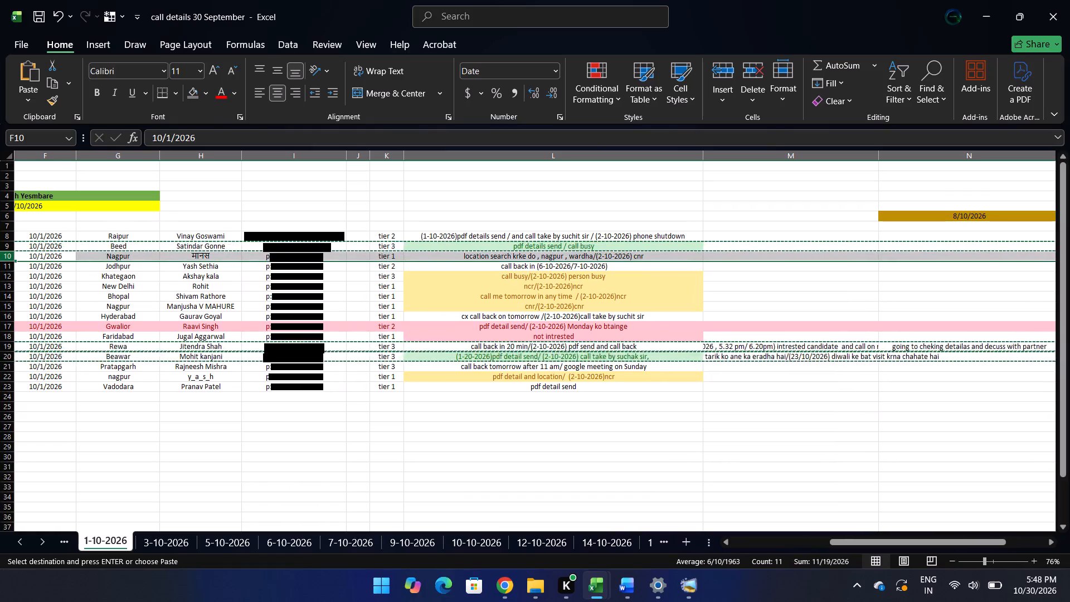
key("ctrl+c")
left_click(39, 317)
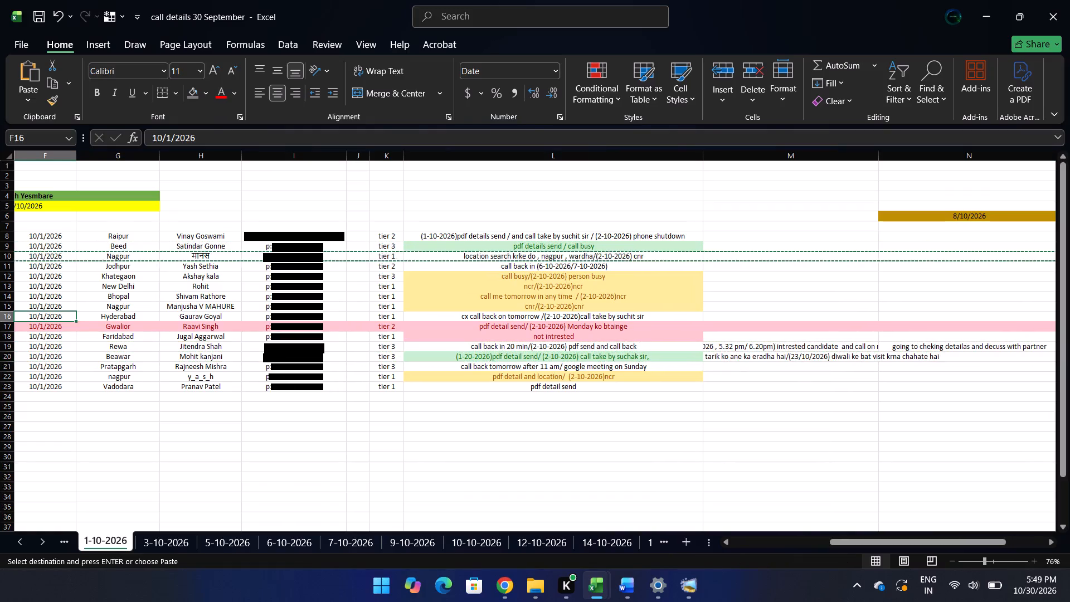
Copy the Beed, Nagpur, Rewa and Beawar rows, 9, 10, 19 and 20, from the 1-10-2026 call details sheet into Book1's intrested sheet at A91.
left_click(4, 246)
left_click(4, 246)
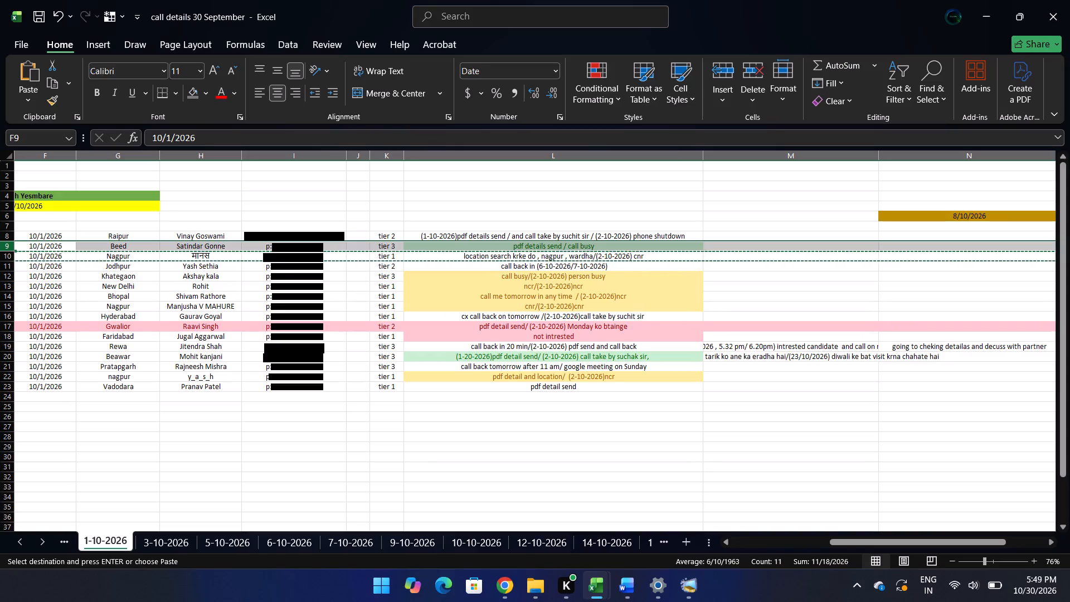
left_click(6, 256, "ctrl")
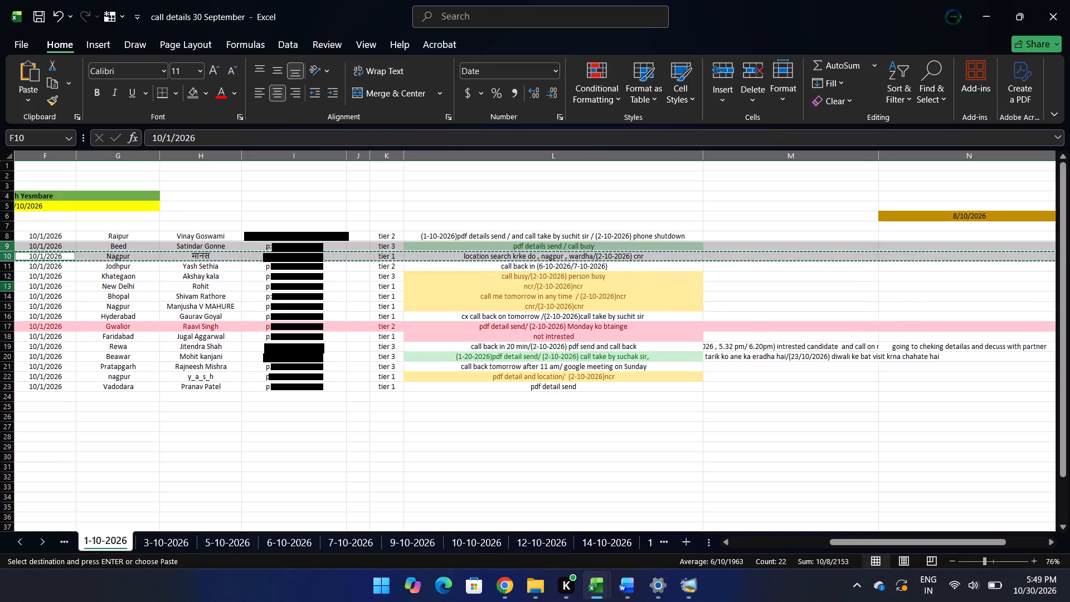
left_click(7, 356, "ctrl")
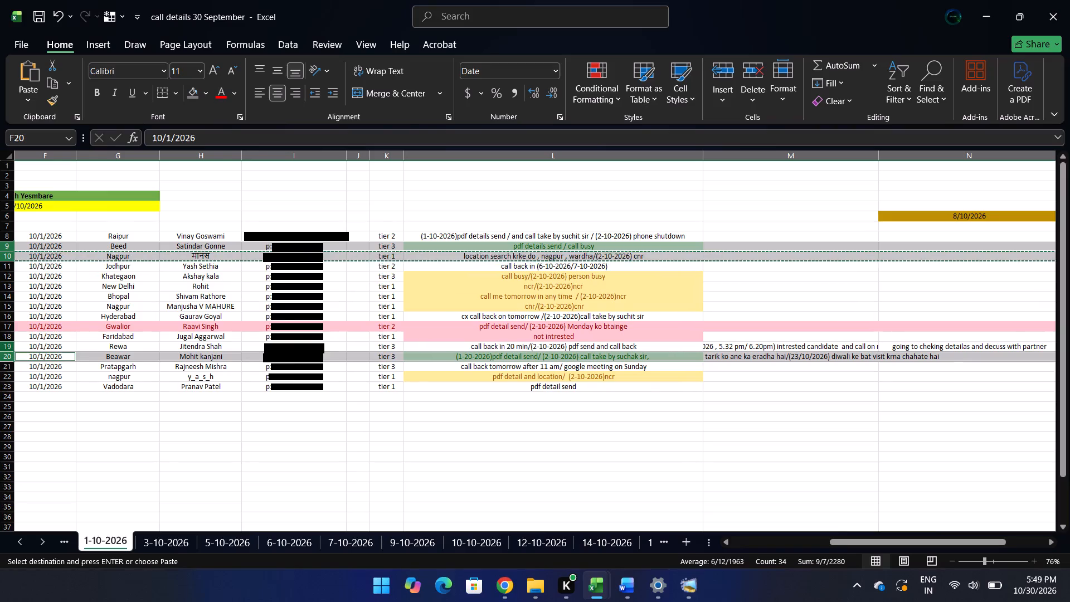
left_click(6, 347, "ctrl")
key("ctrl+c")
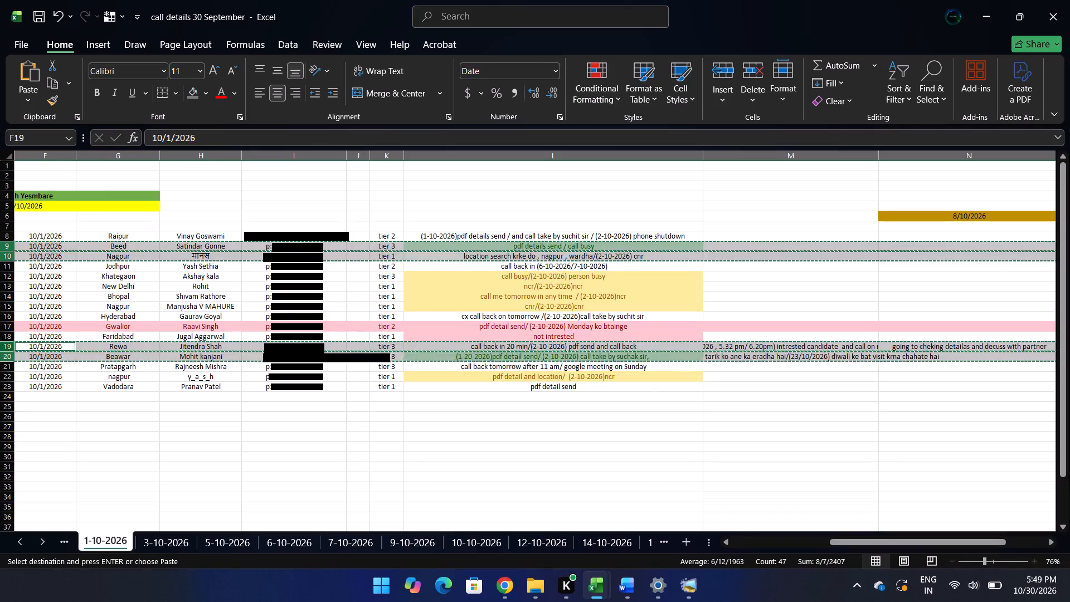
left_click(599, 592)
left_click(742, 526)
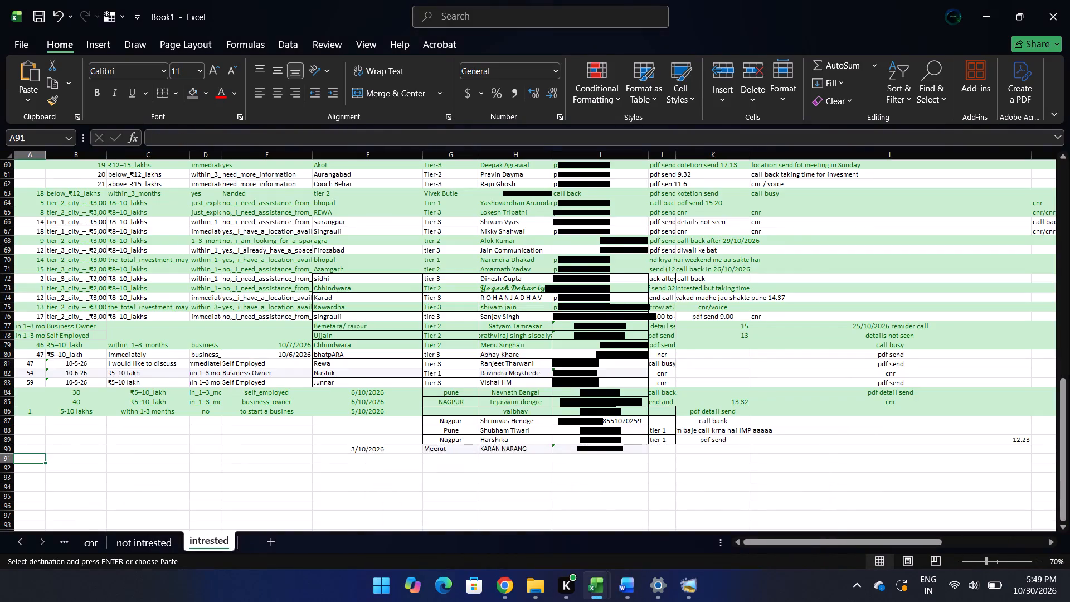
key("ctrl+v")
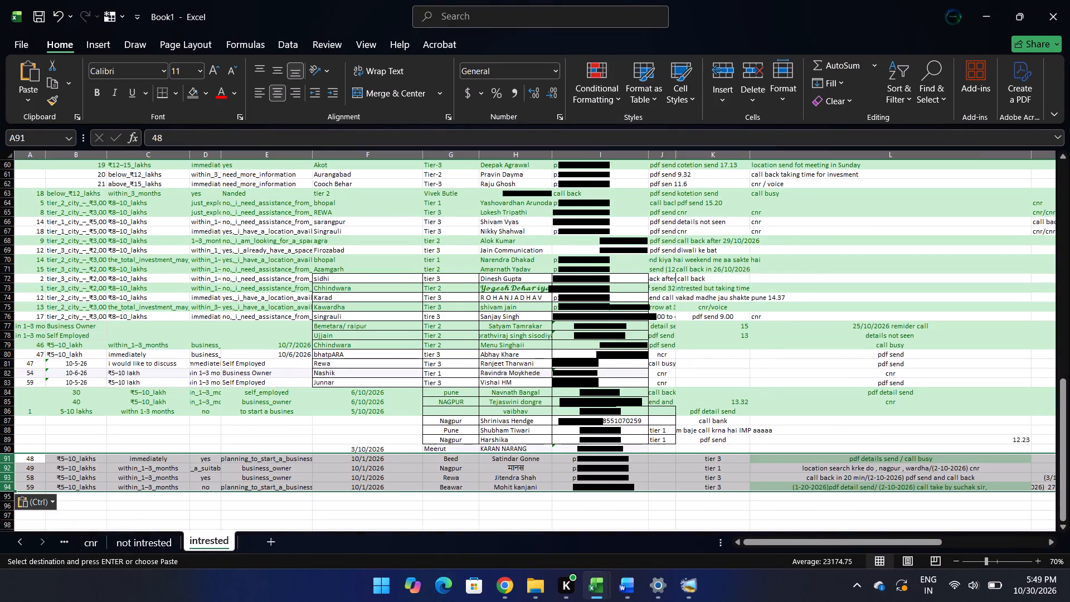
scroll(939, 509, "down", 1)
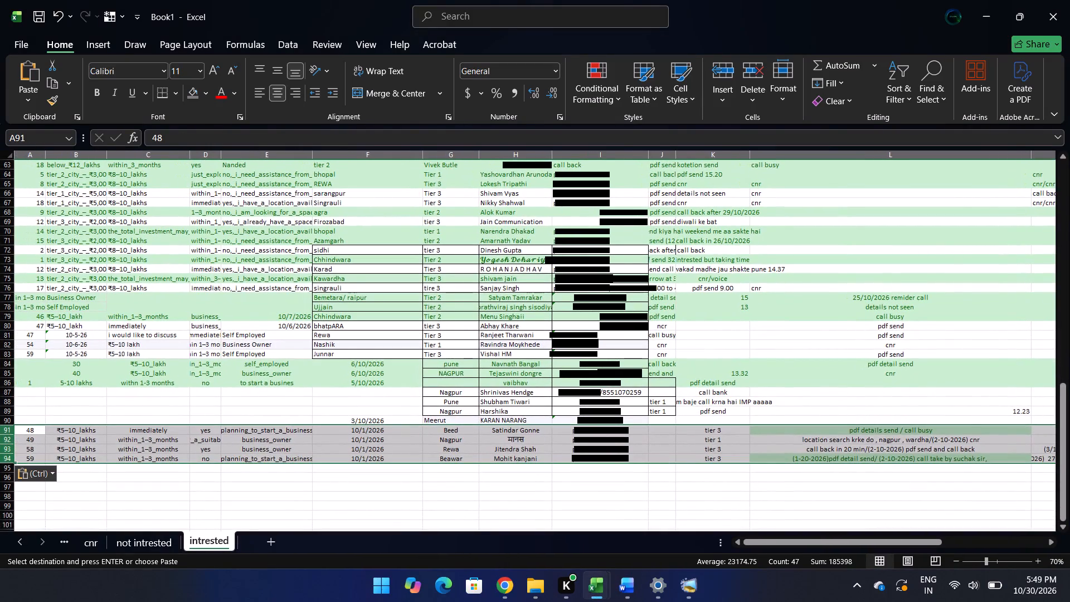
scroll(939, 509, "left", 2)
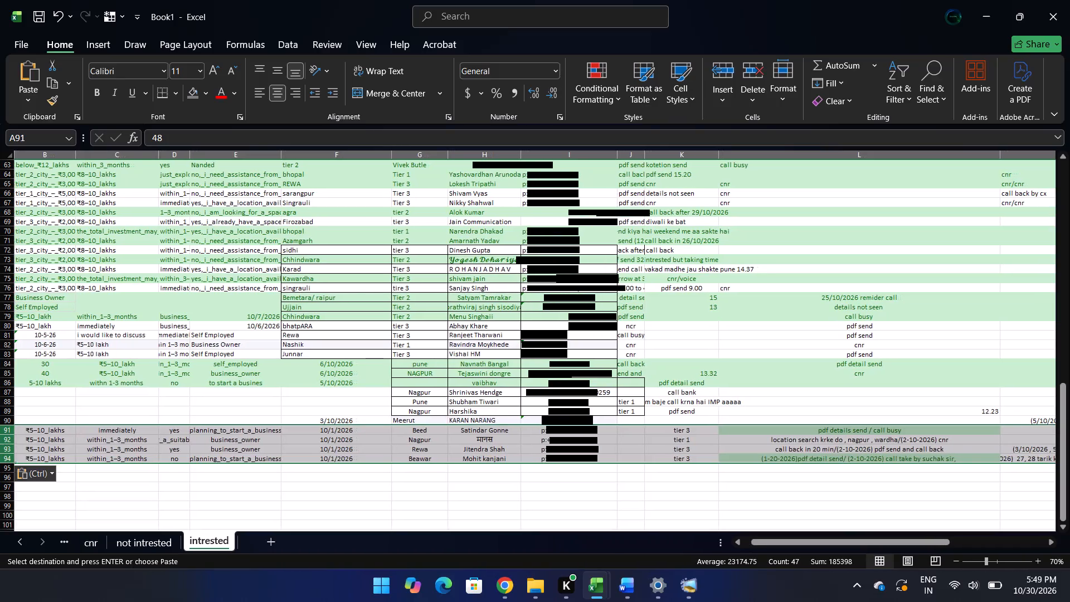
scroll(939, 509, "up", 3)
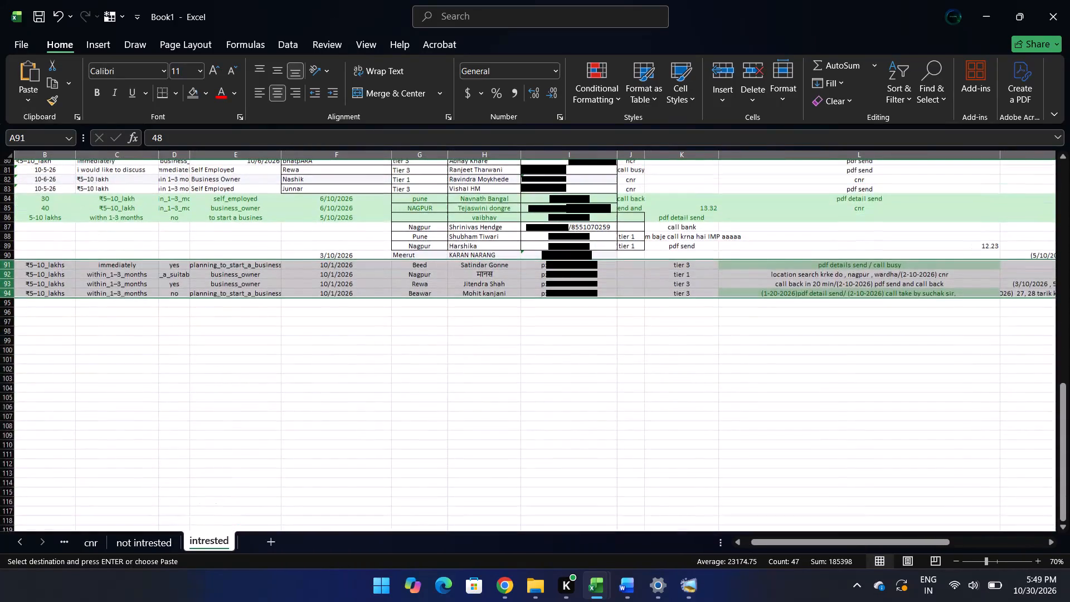
Look through the collected lead rows in Book1's intrested sheet, from the upper entries down to the newly pasted rows ending at 94.
scroll(939, 509, "up", 1)
scroll(939, 509, "down", 2)
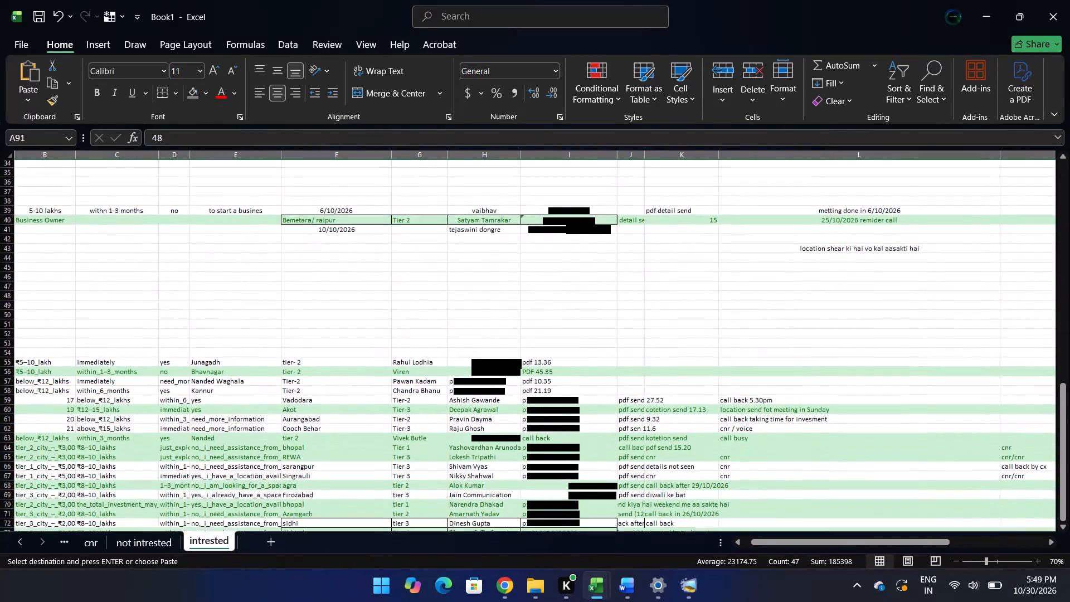
left_click(866, 338)
scroll(866, 338, "right", 1)
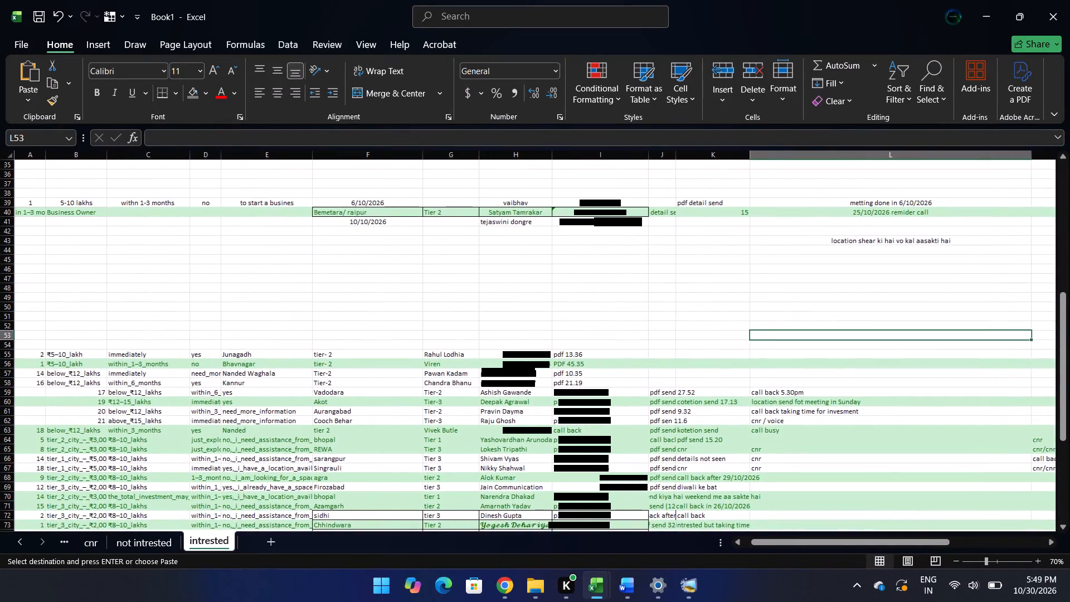
scroll(866, 338, "up", 1)
scroll(866, 338, "down", 1)
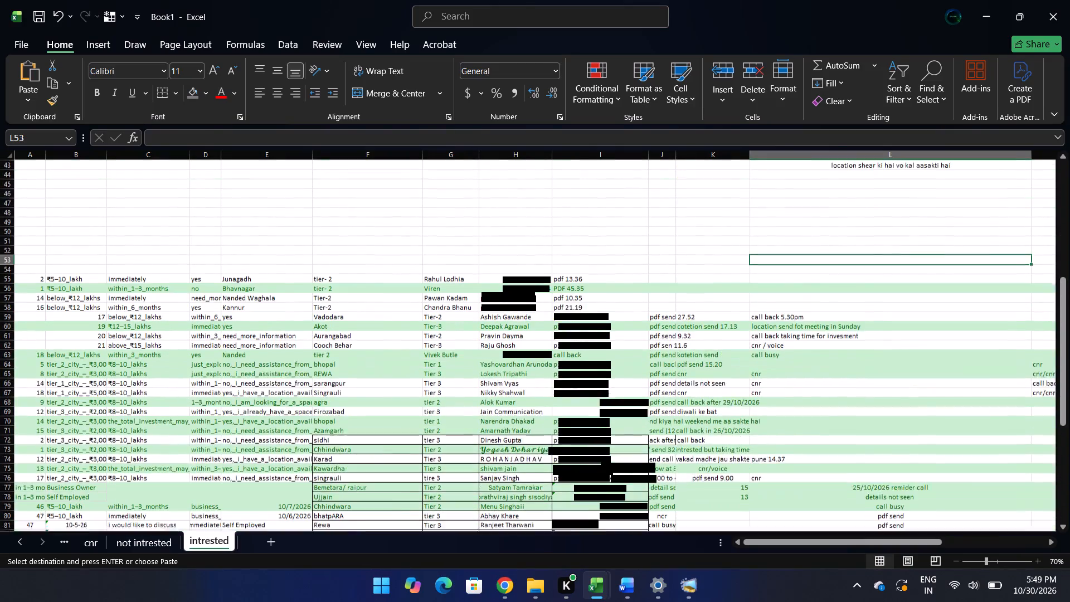
scroll(866, 338, "down", 1)
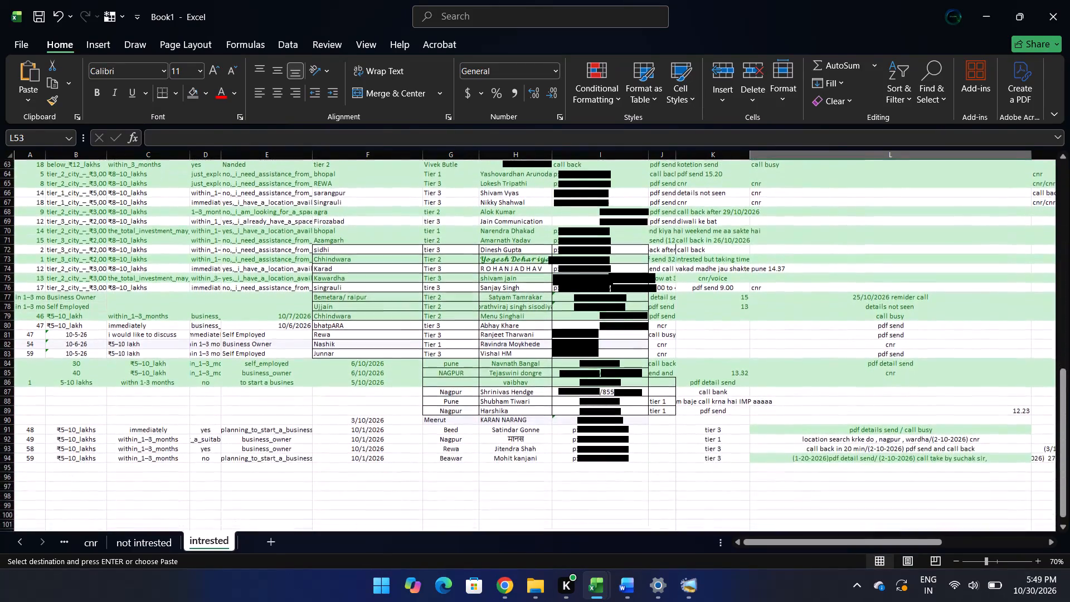
scroll(866, 338, "up", 2)
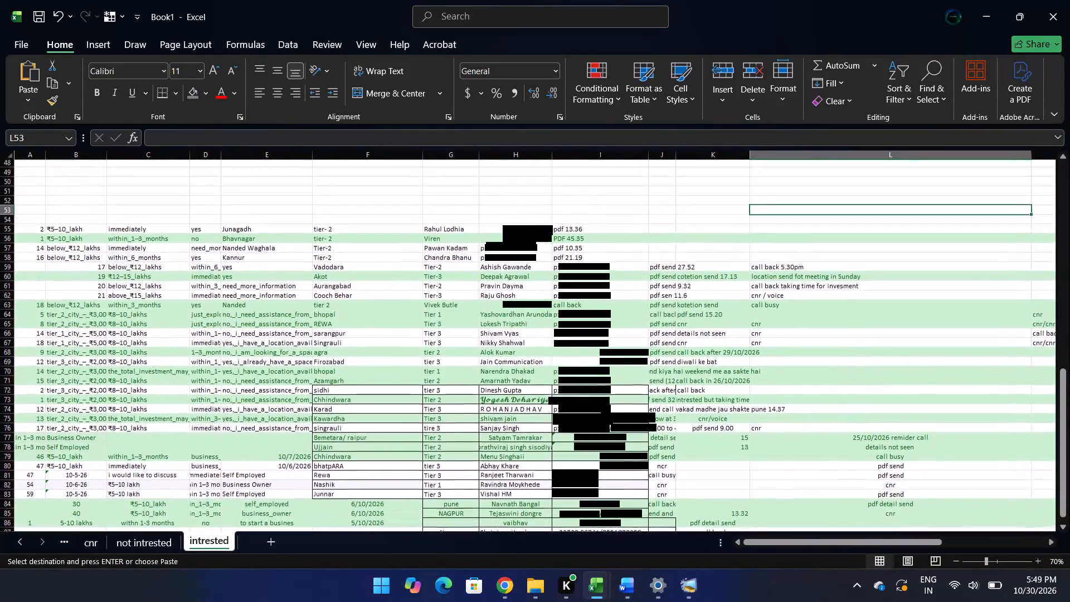
scroll(866, 338, "down", 1)
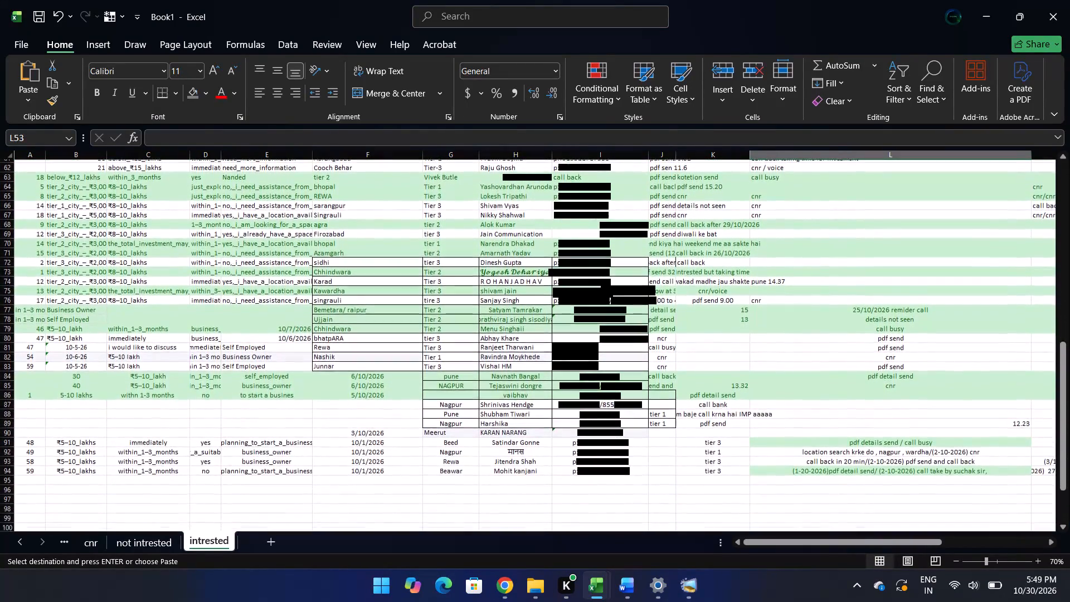
scroll(866, 338, "up", 1)
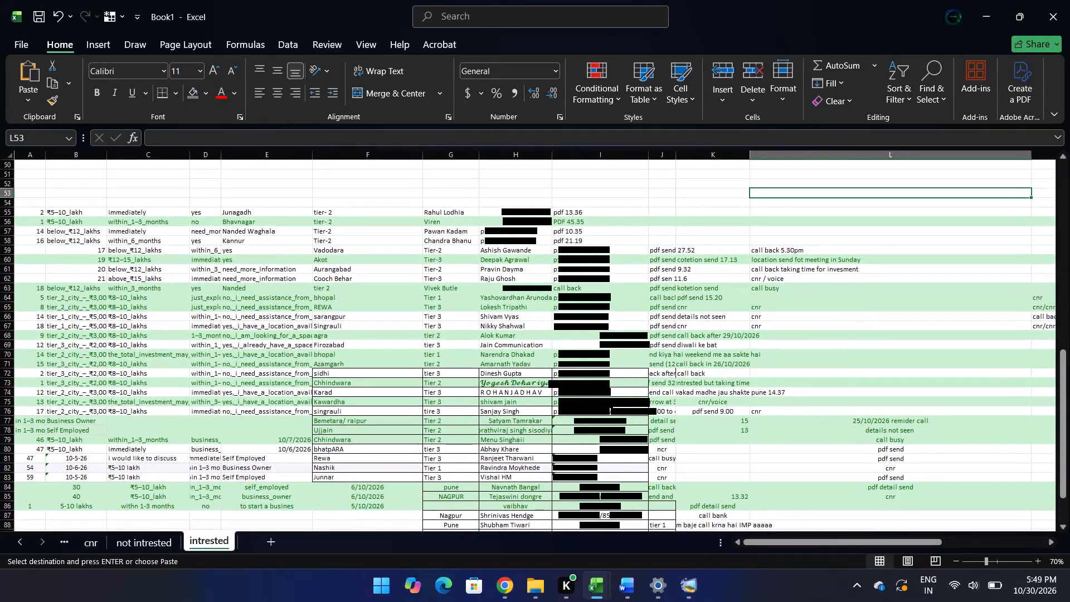
scroll(866, 338, "up", 1)
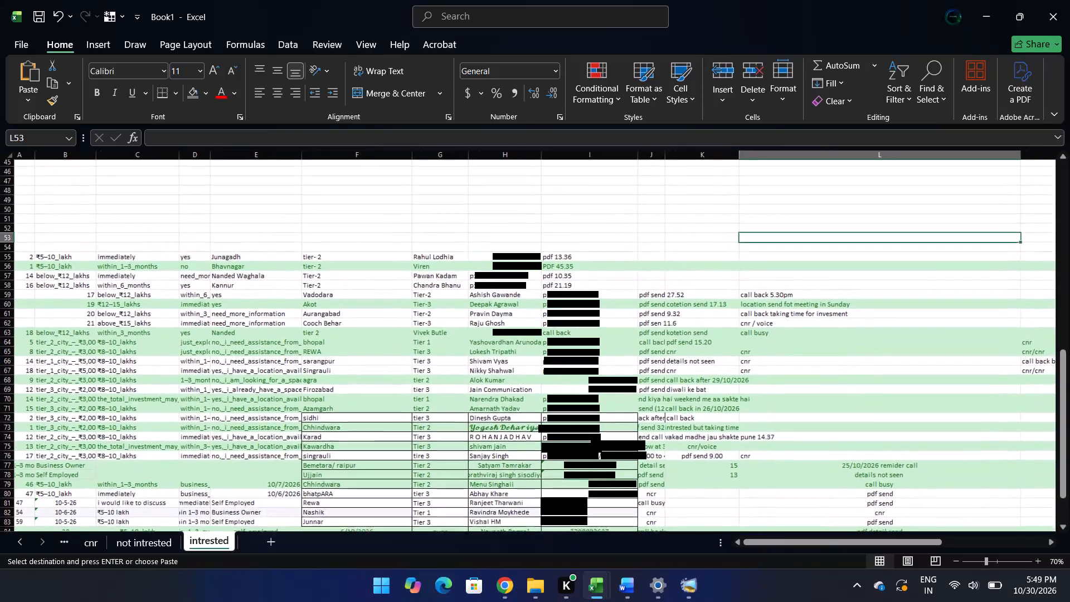
left_click(864, 255)
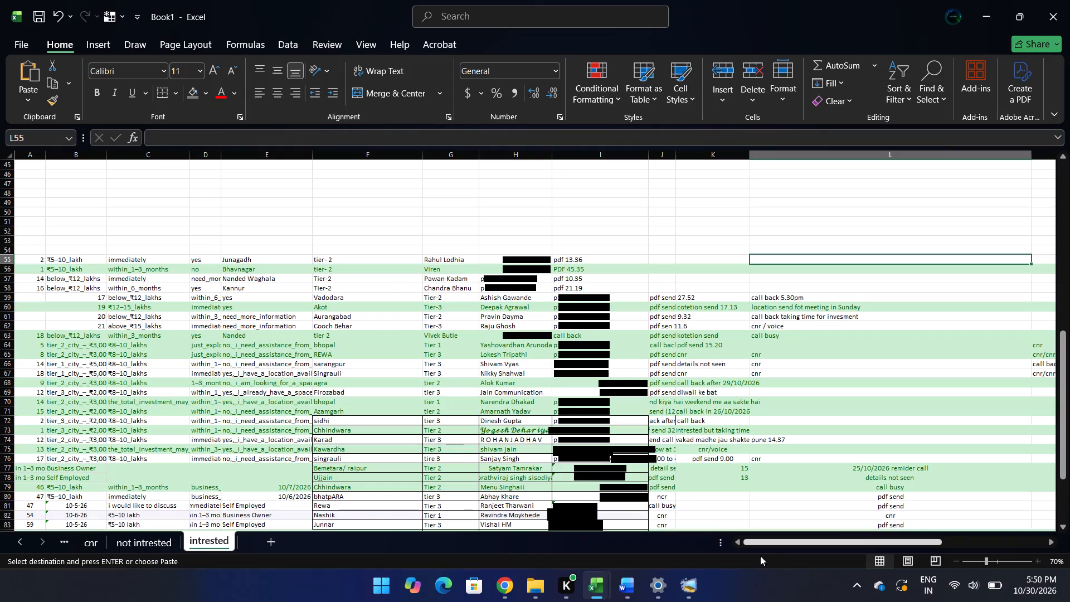
left_click(698, 577)
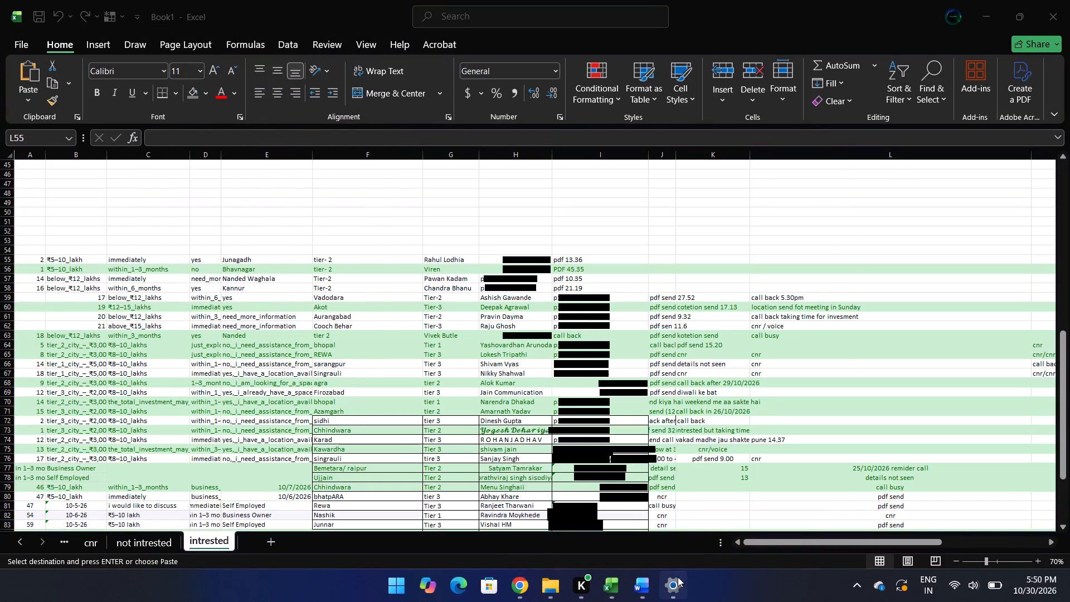
left_click(395, 540)
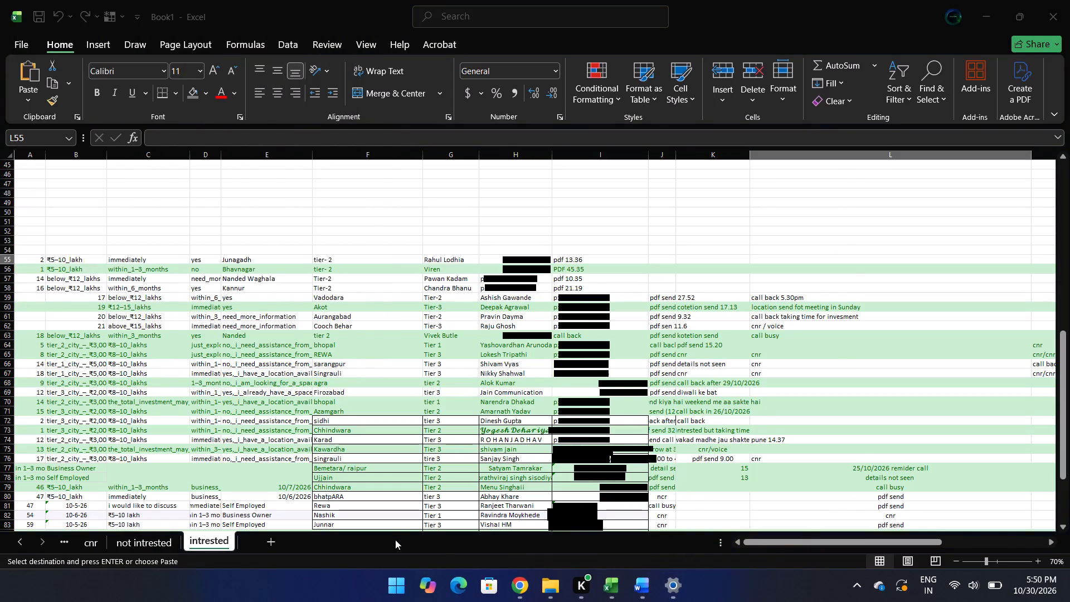
left_click(828, 222)
scroll(828, 222, "up", 2)
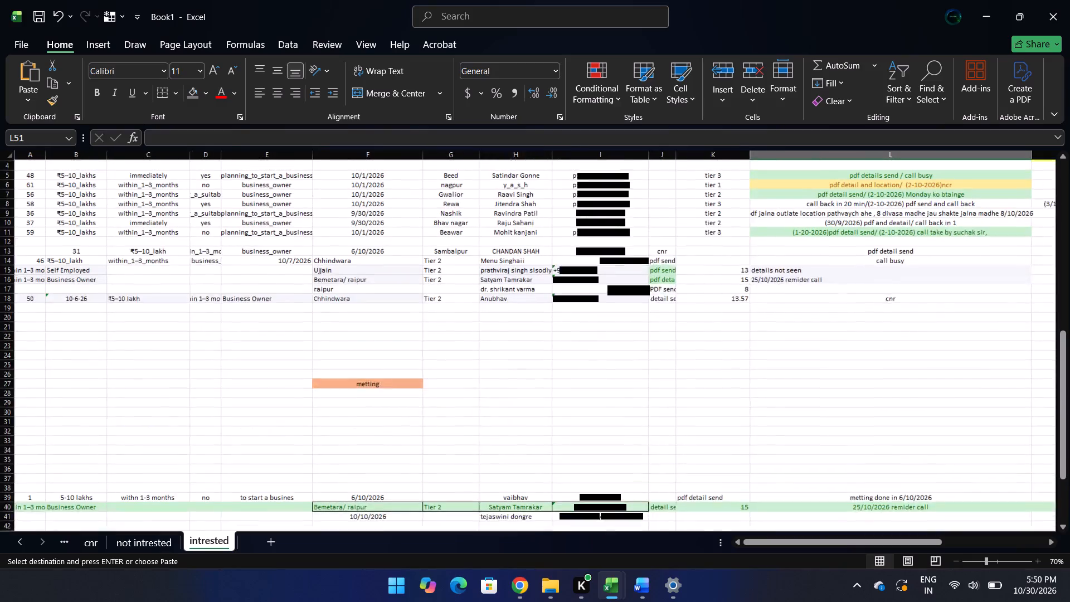
scroll(828, 222, "right", 2)
scroll(708, 385, "down", 3)
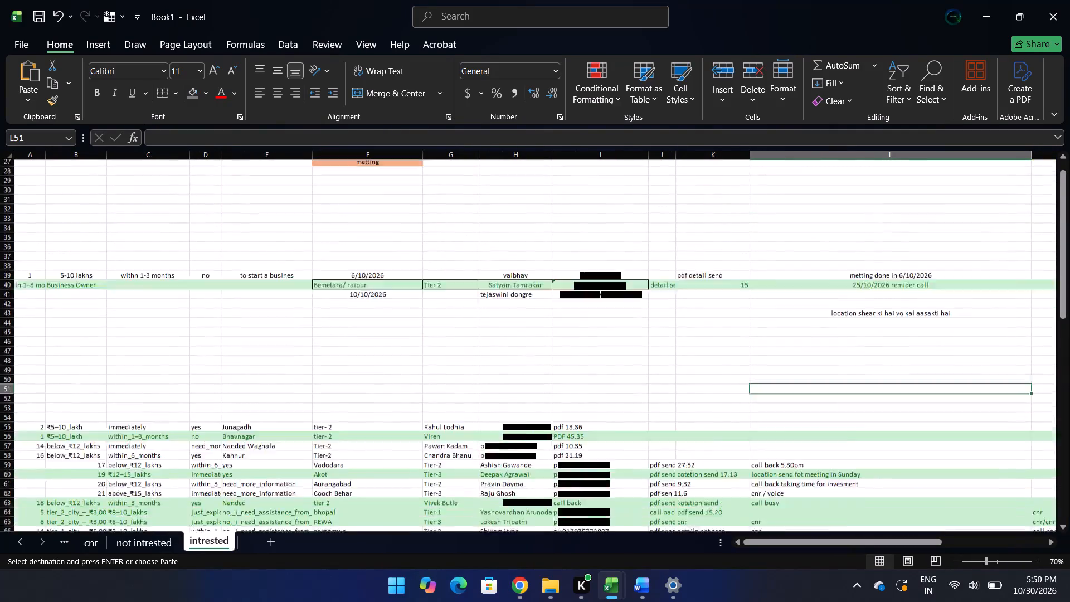
scroll(708, 385, "down", 1)
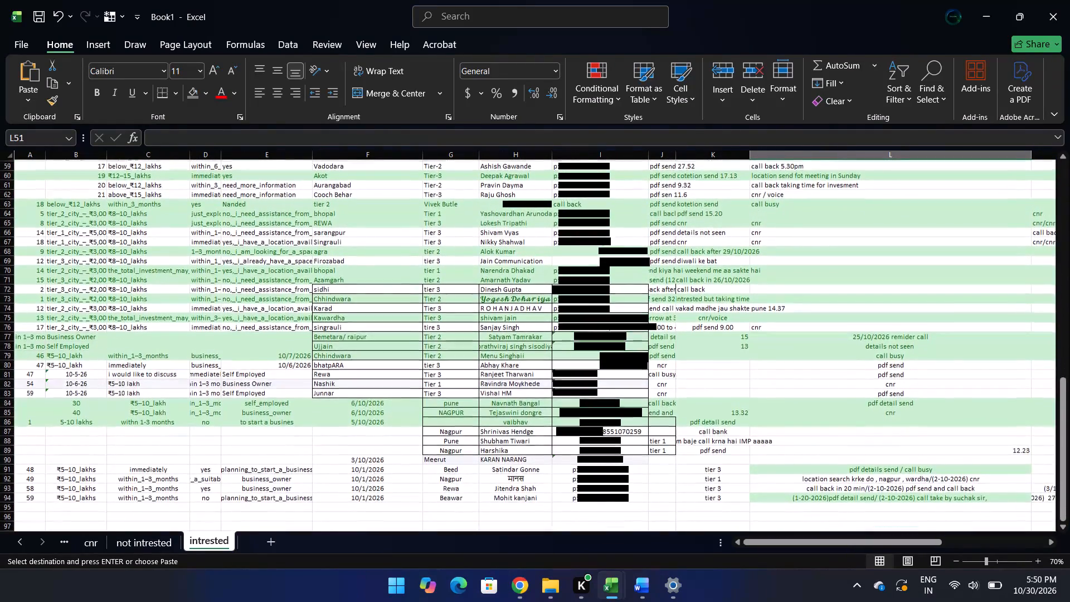
scroll(708, 385, "down", 1)
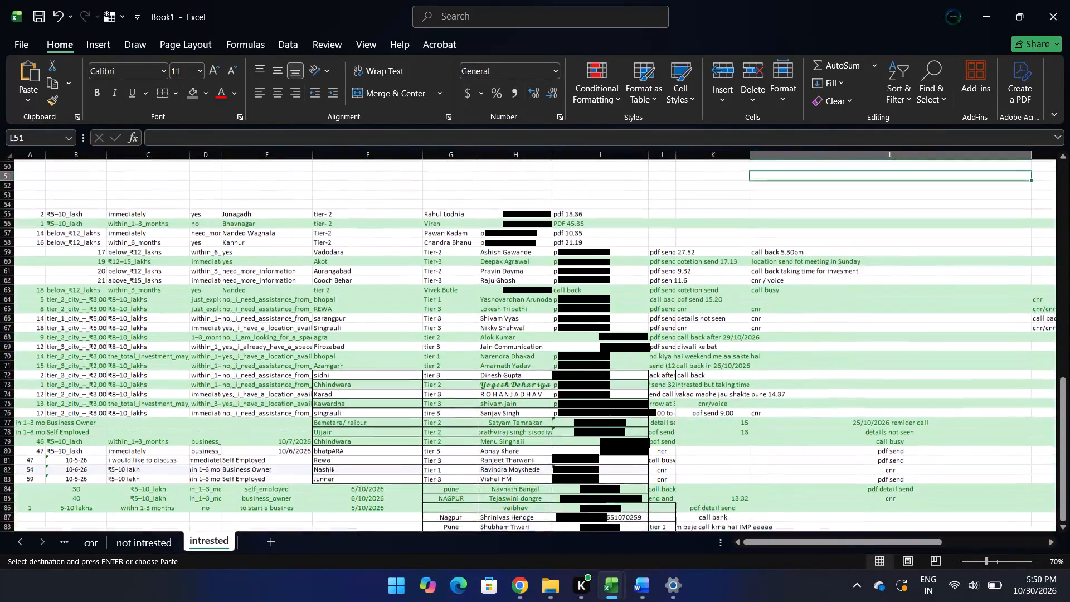
scroll(708, 385, "down", 1)
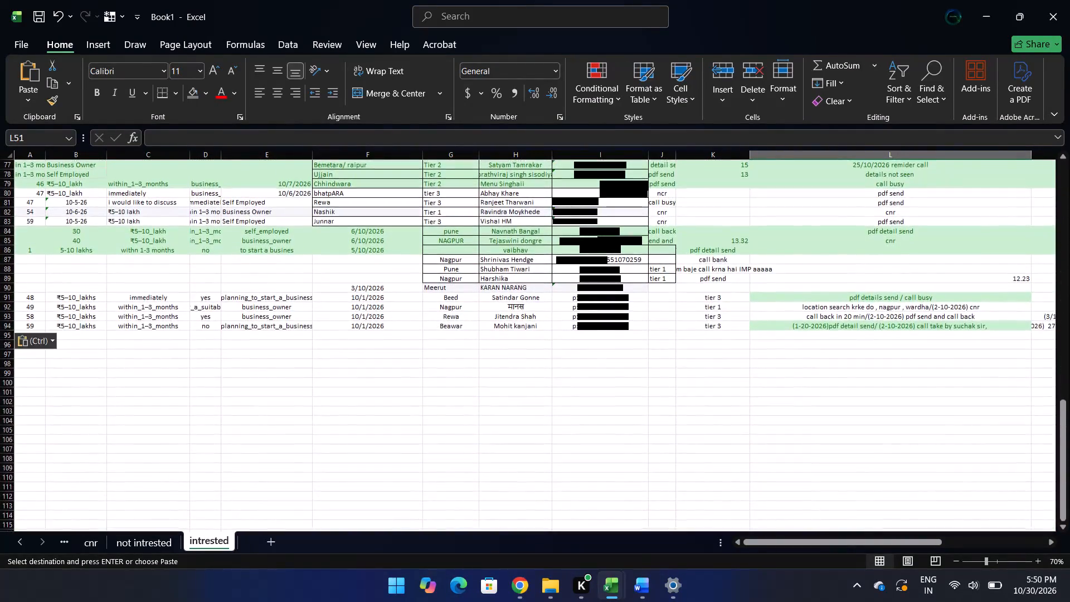
scroll(628, 375, "up", 3)
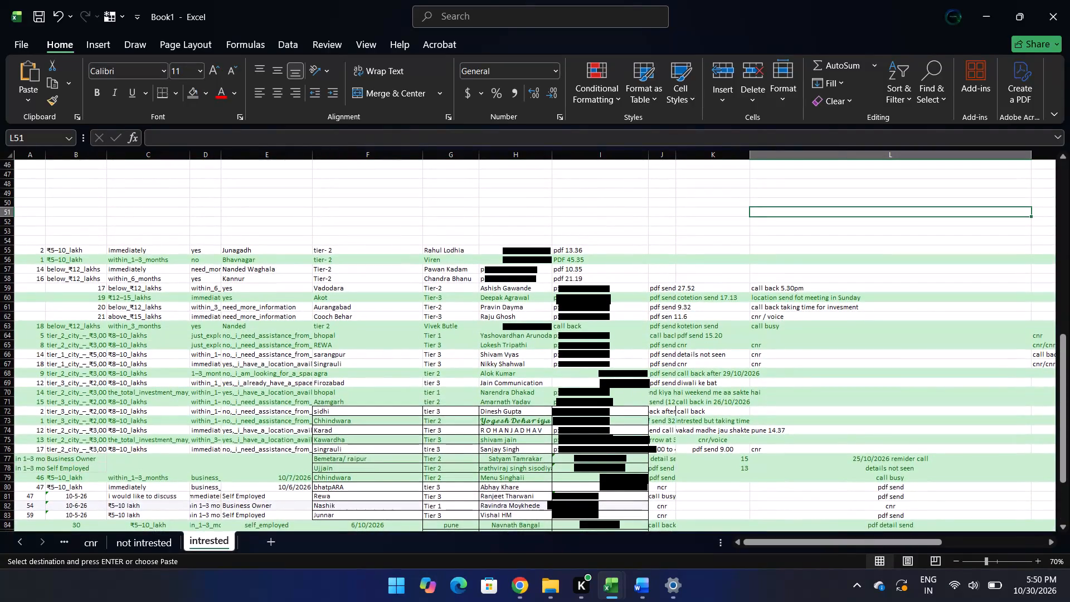
scroll(628, 375, "down", 1)
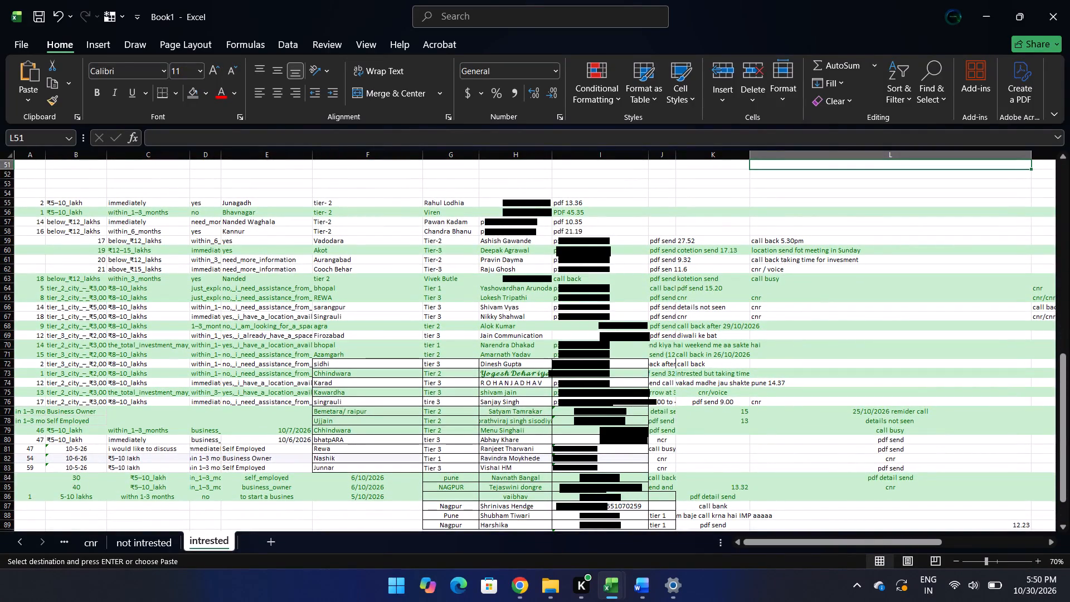
scroll(85, 219, "right", 2)
scroll(85, 219, "up", 1)
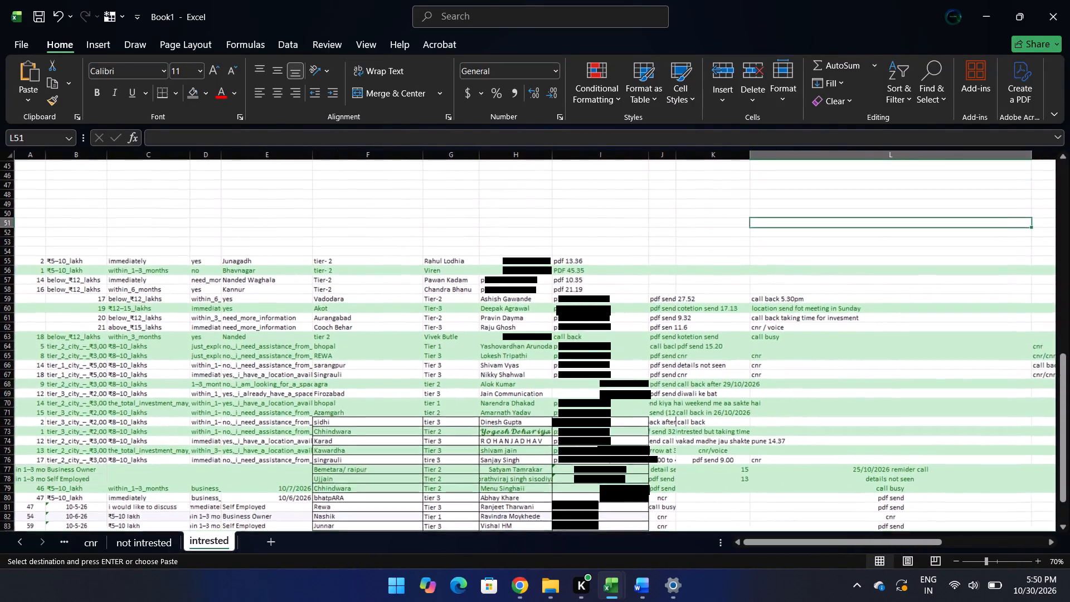
scroll(85, 219, "up", 1)
scroll(85, 219, "down", 1)
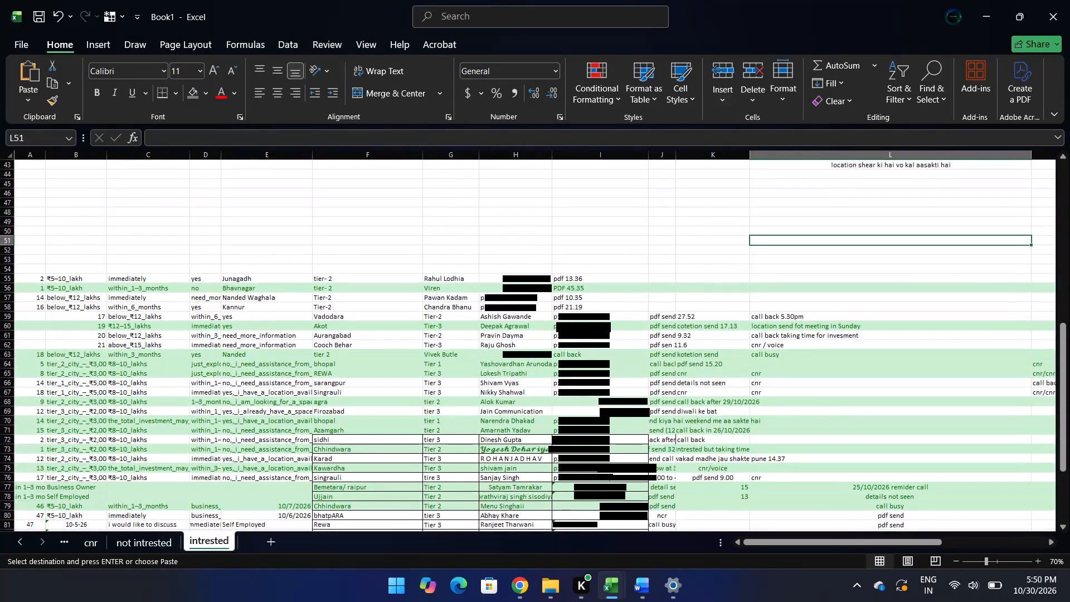
Renumber the first two rows of the lead list in Book1's intrested sheet, entering 1 in A55 and 2 in A56.
left_click(22, 270)
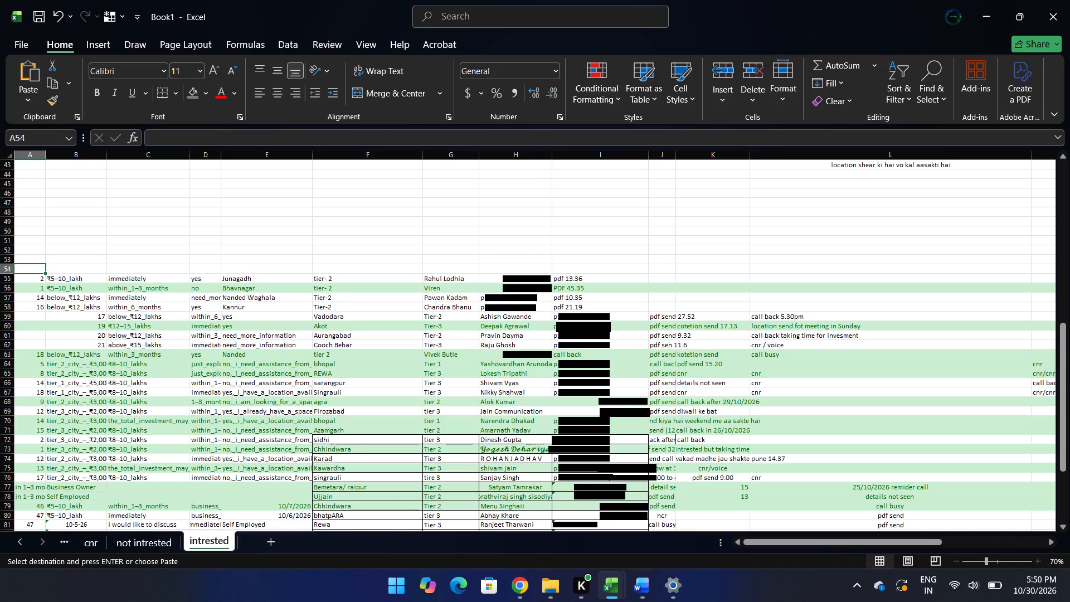
left_click(28, 280)
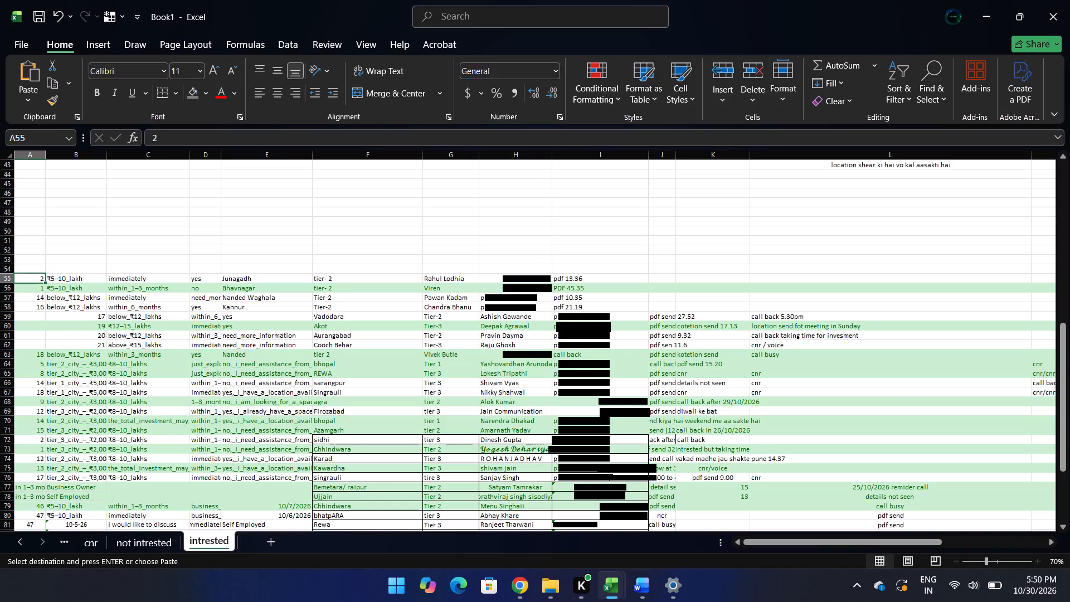
left_click_drag(28, 277, 30, 289)
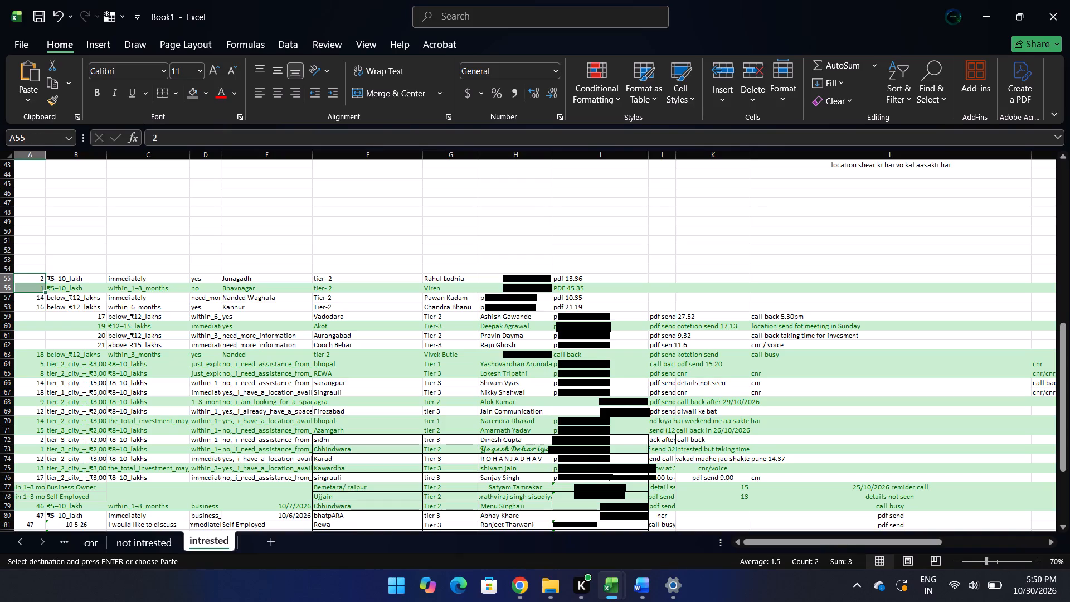
left_click(32, 281)
key("1")
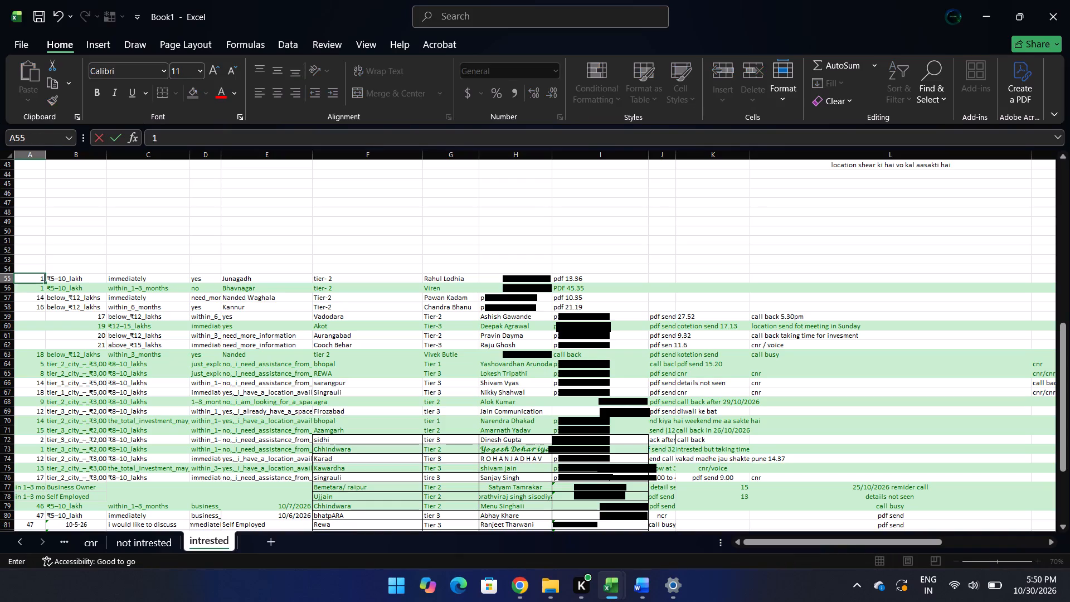
left_click(33, 288)
key("2")
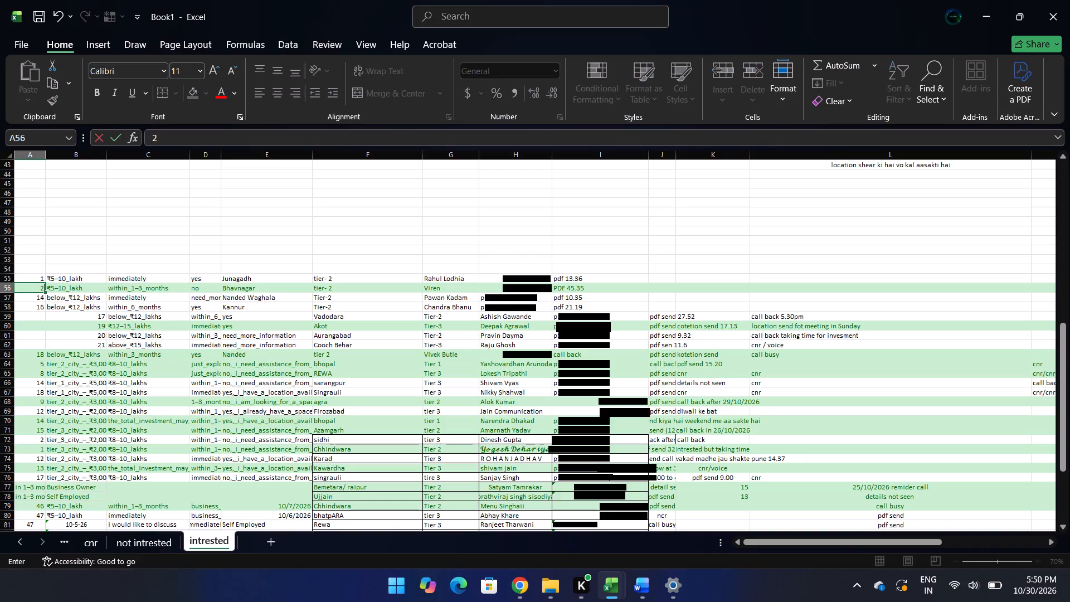
Extend the serial number series from A55:A56 down to A94, numbering the leads 1 to 40.
left_click(25, 278)
left_click_drag(25, 278, 25, 278)
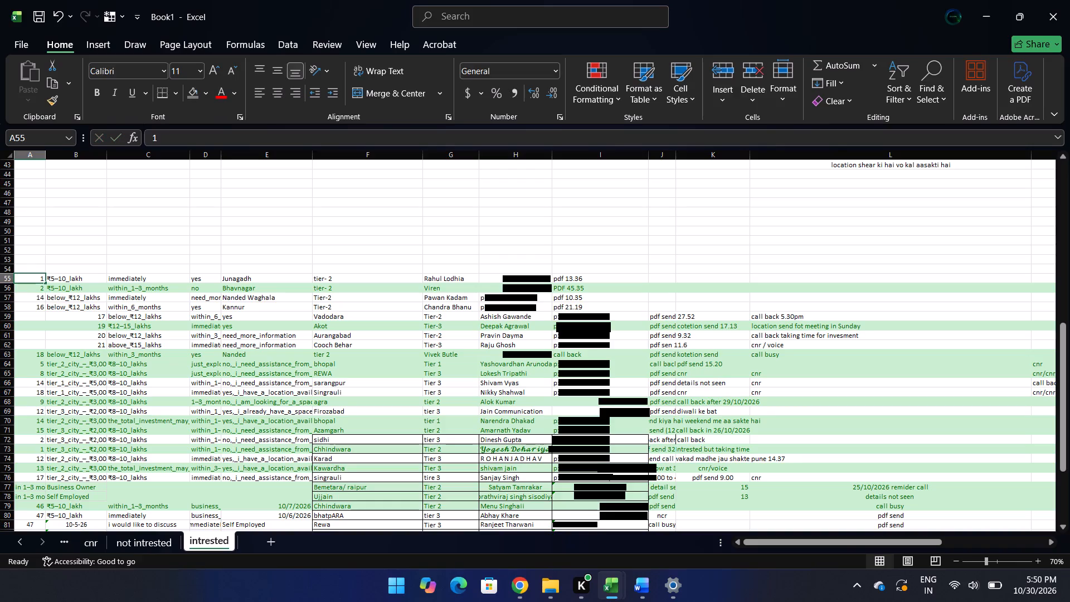
left_click_drag(25, 278, 28, 289)
left_click_drag(34, 278, 36, 290)
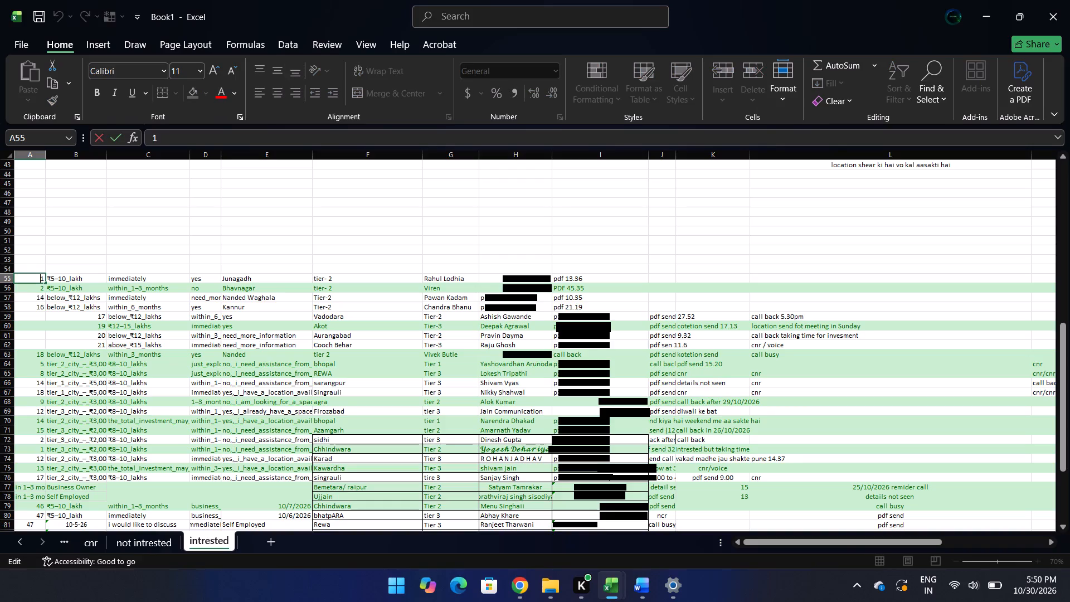
left_click(36, 302)
left_click_drag(30, 278, 31, 286)
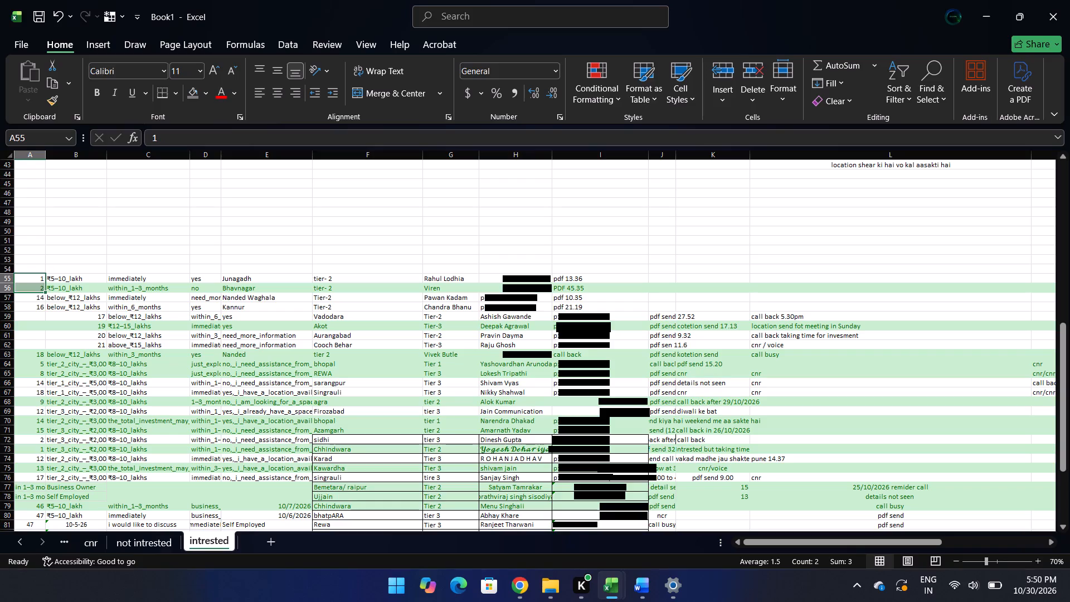
left_click_drag(45, 292, 45, 395)
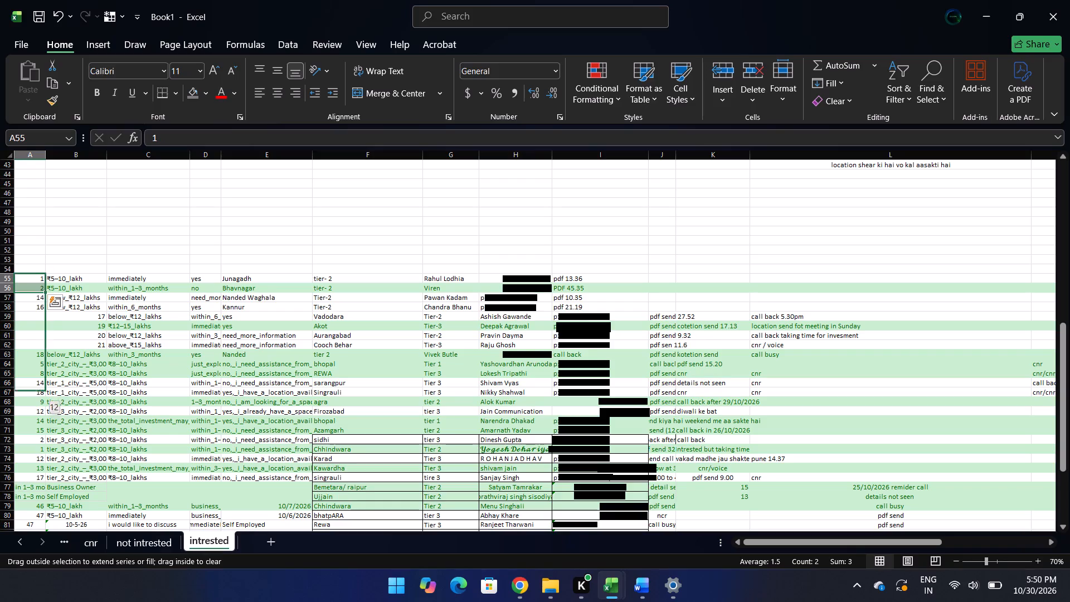
left_click_drag(45, 395, 44, 566)
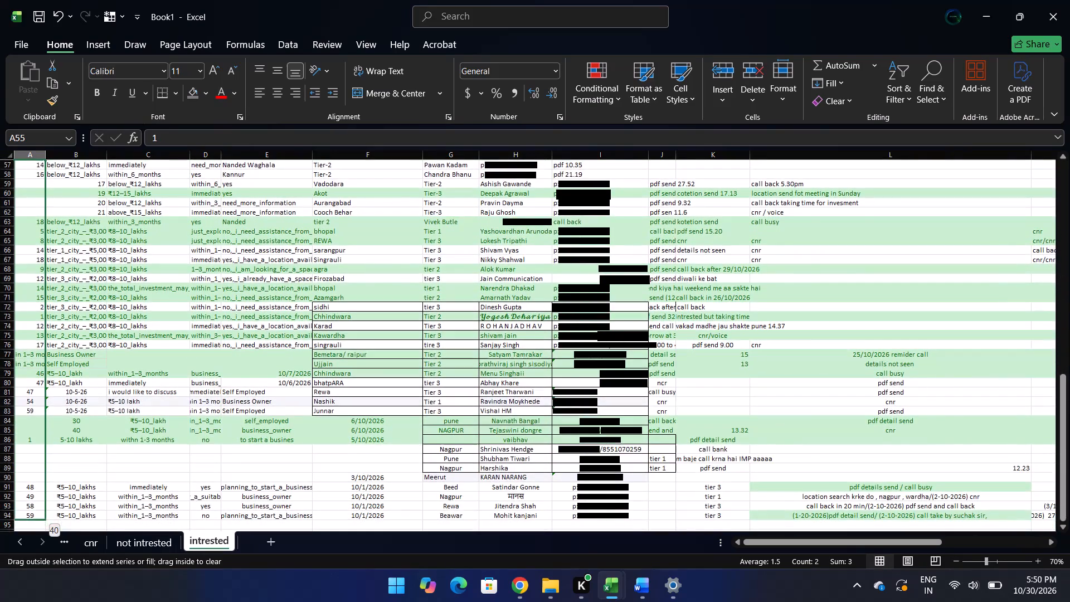
left_click_drag(44, 566, 48, 169)
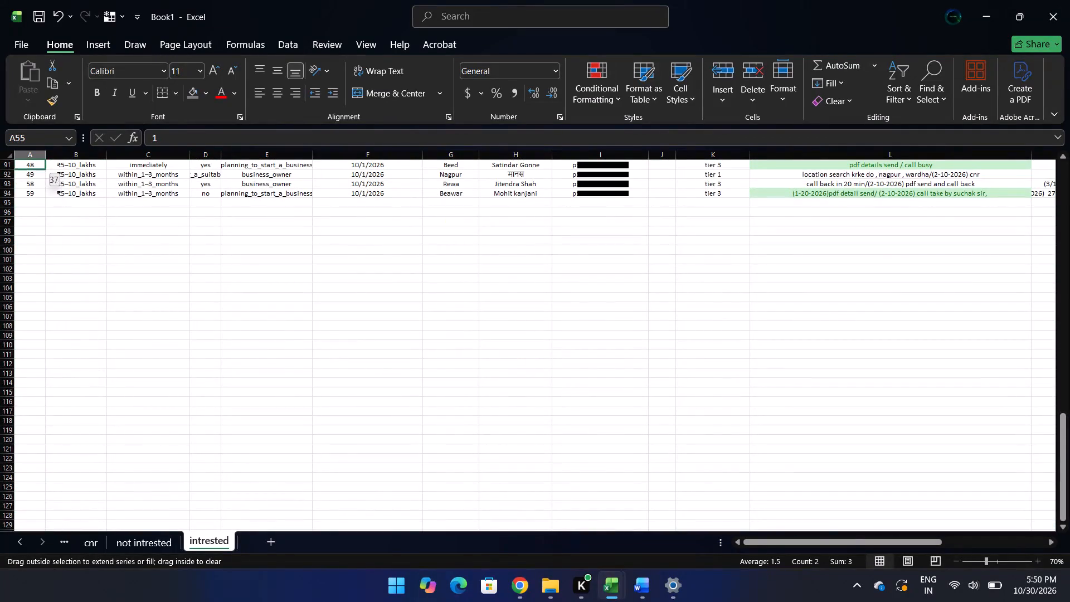
left_click_drag(48, 169, 37, 202)
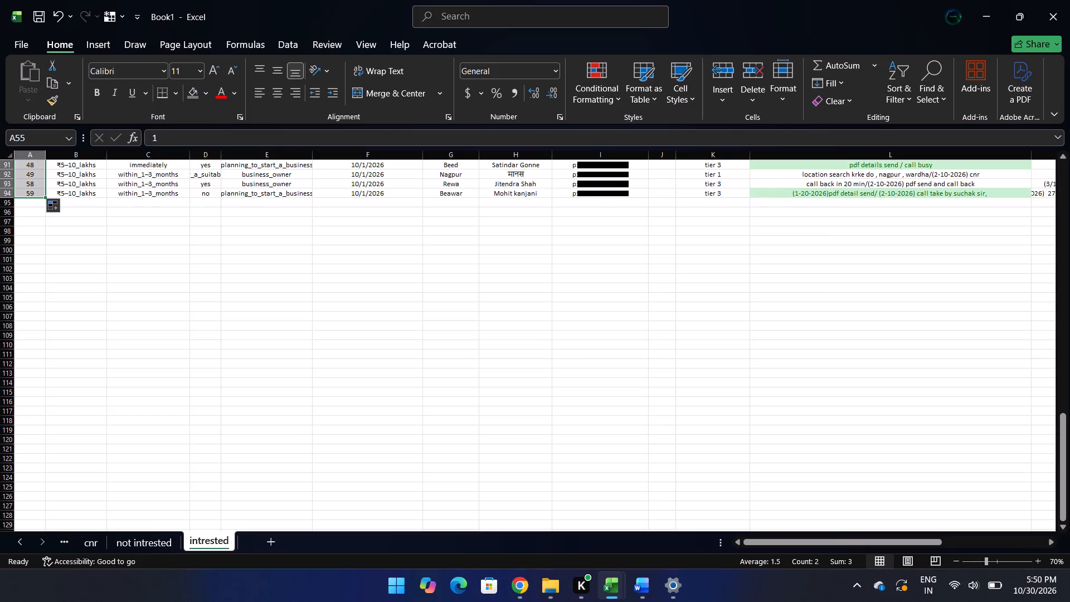
Review the serial numbers in column A of the intrested sheet against the lead rows 55 to 94.
scroll(430, 290, "up", 2)
scroll(430, 290, "right", 2)
scroll(430, 290, "up", 1)
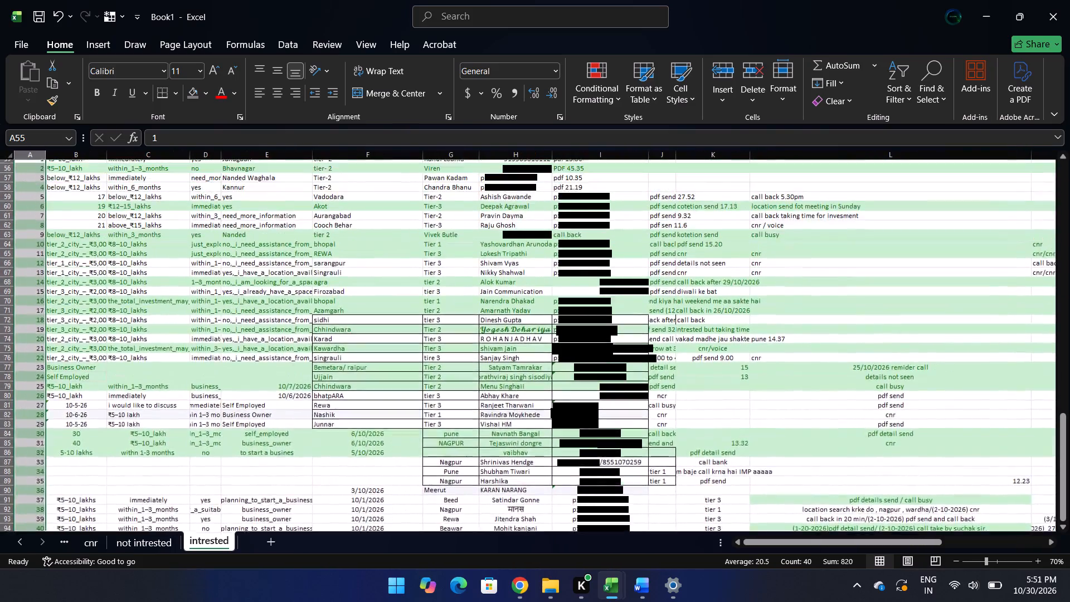
scroll(430, 290, "up", 1)
left_click(382, 281)
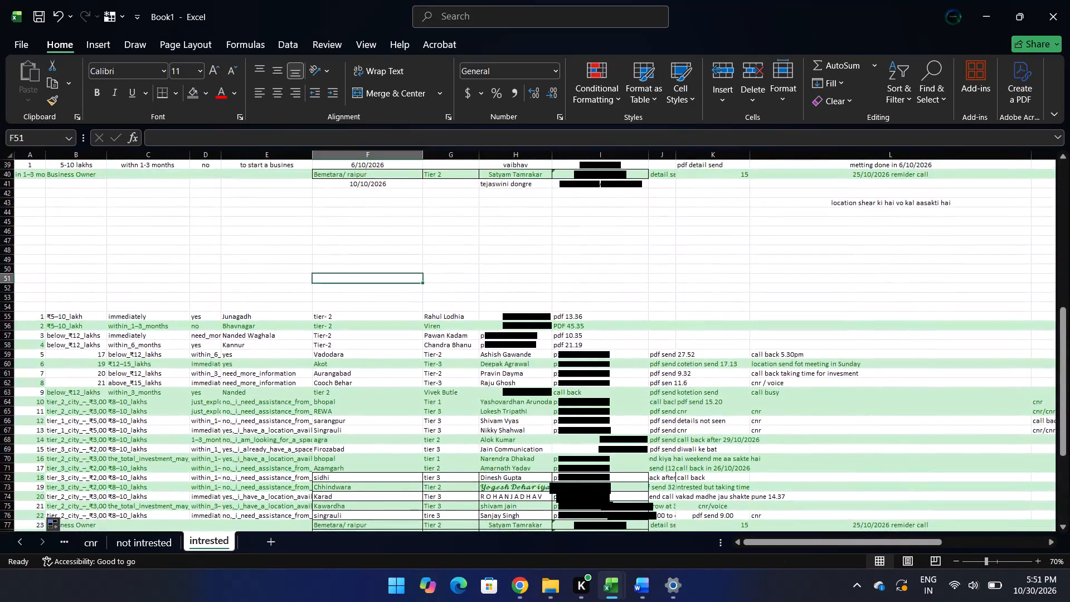
scroll(382, 281, "down", 1)
scroll(382, 281, "up", 1)
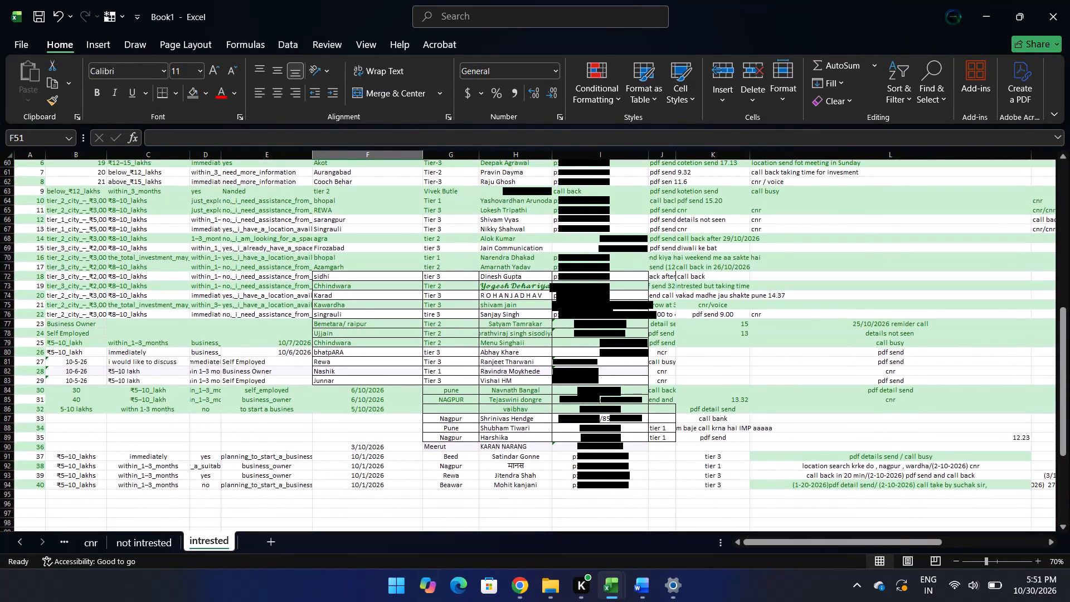
Apply the Good cell style to the whole Vadodara lead row, row 59, in the intrested sheet.
scroll(382, 281, "up", 1)
scroll(382, 281, "down", 1)
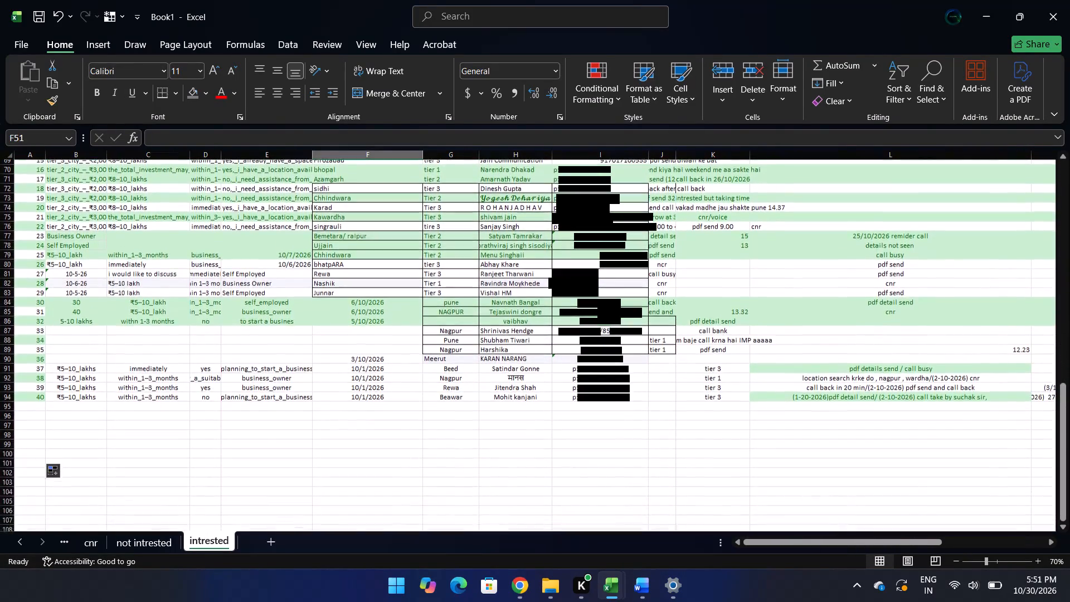
scroll(382, 281, "up", 1)
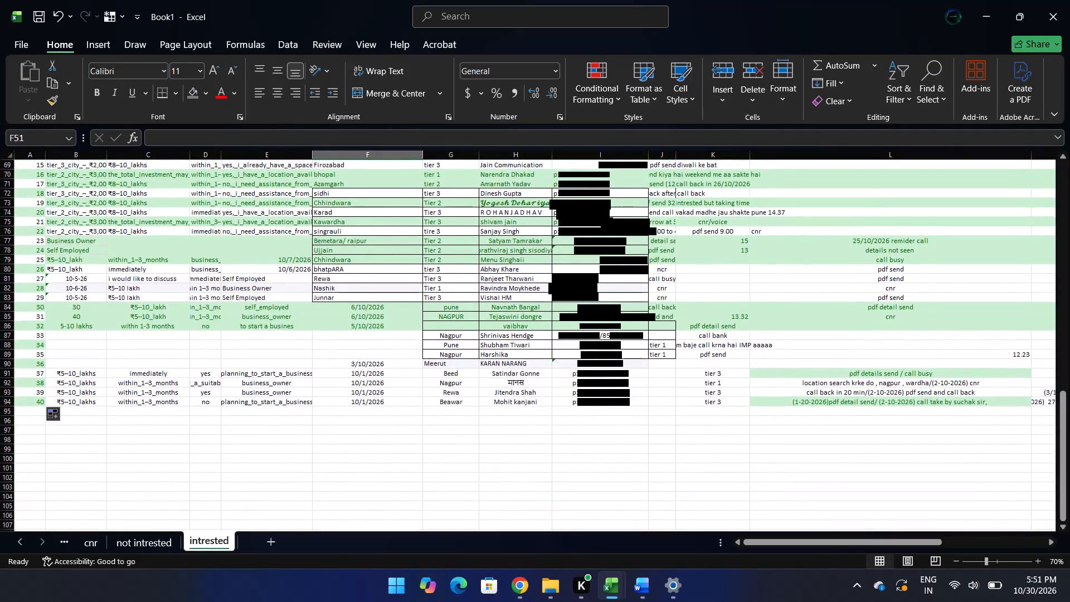
scroll(385, 266, "up", 1)
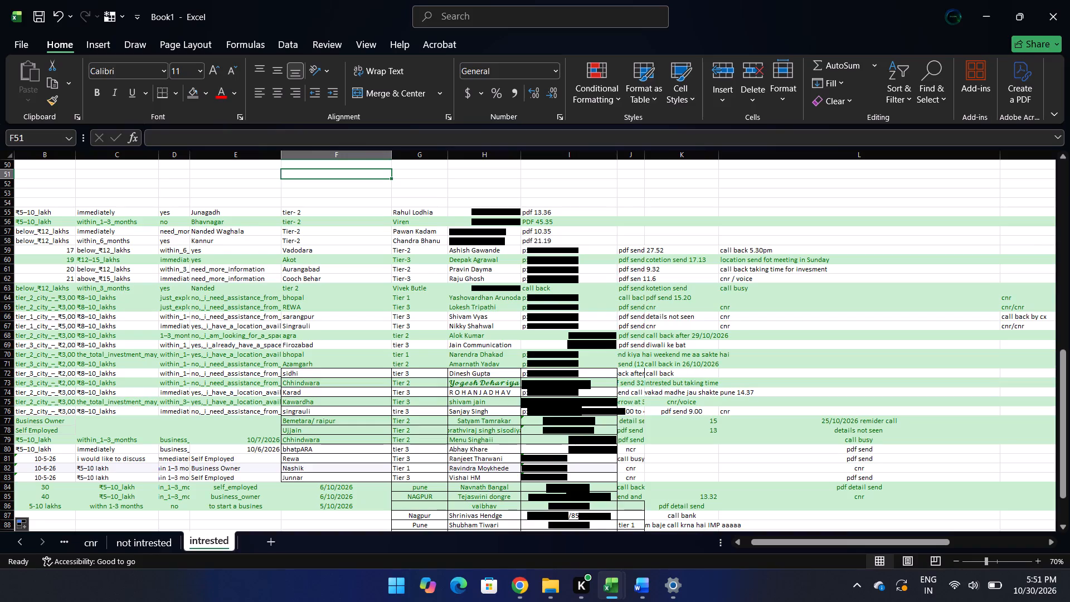
left_click(3, 252)
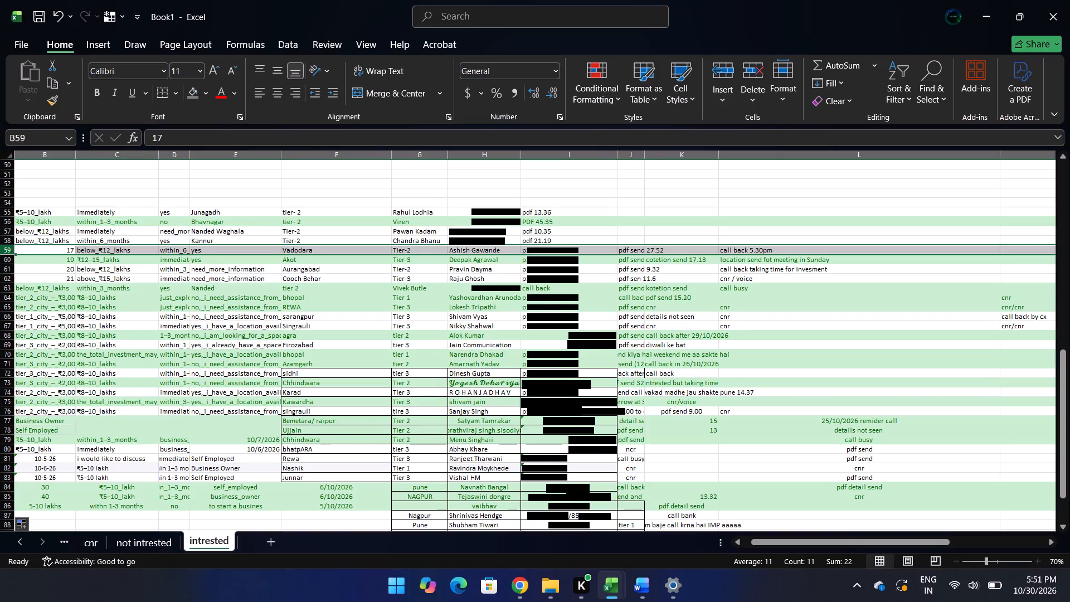
left_click(682, 87)
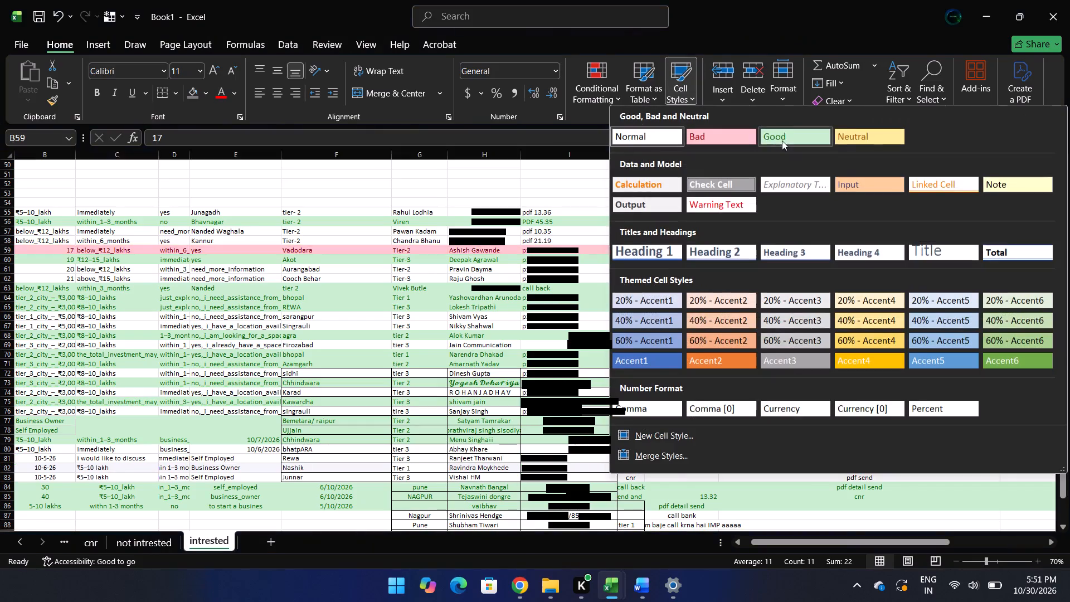
left_click(782, 140)
left_click(592, 182)
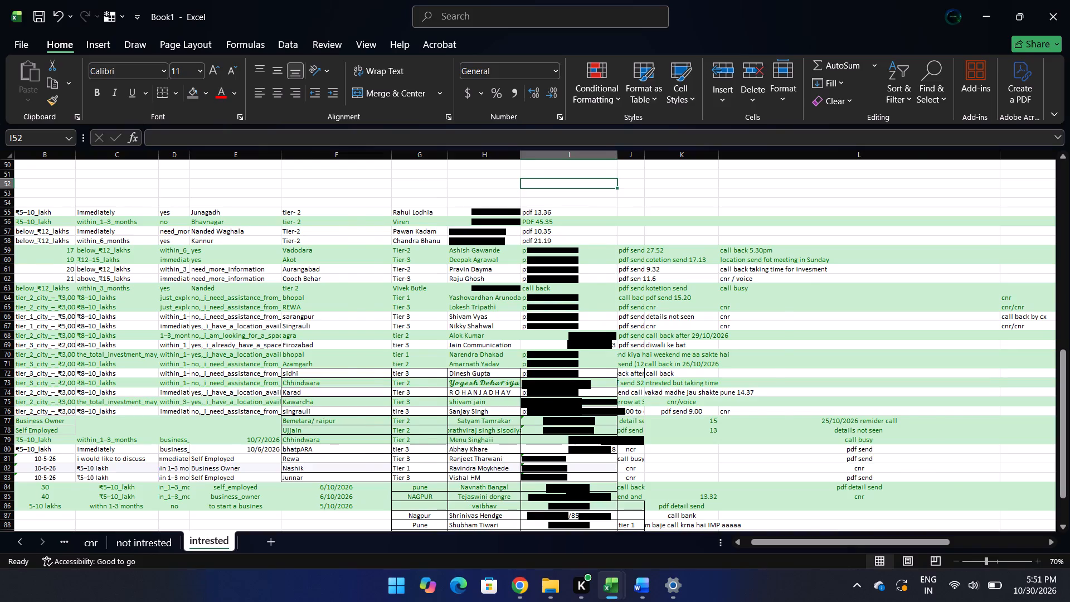
Review the numbered lead rows in the intrested sheet from row 55 downward, along with the entries above them.
scroll(505, 397, "right", 3)
scroll(505, 397, "down", 1)
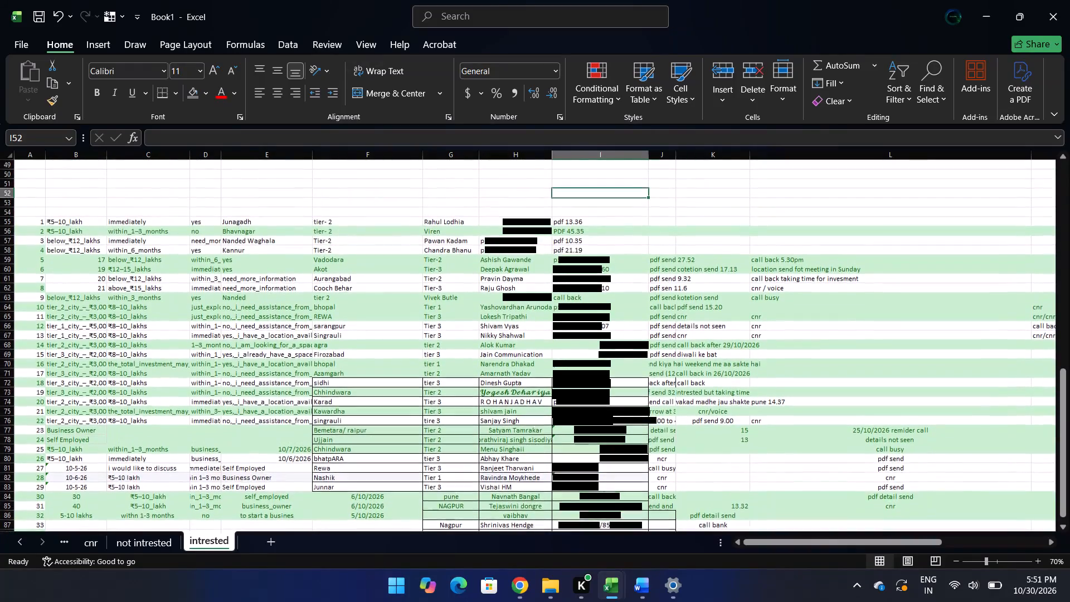
scroll(505, 397, "down", 1)
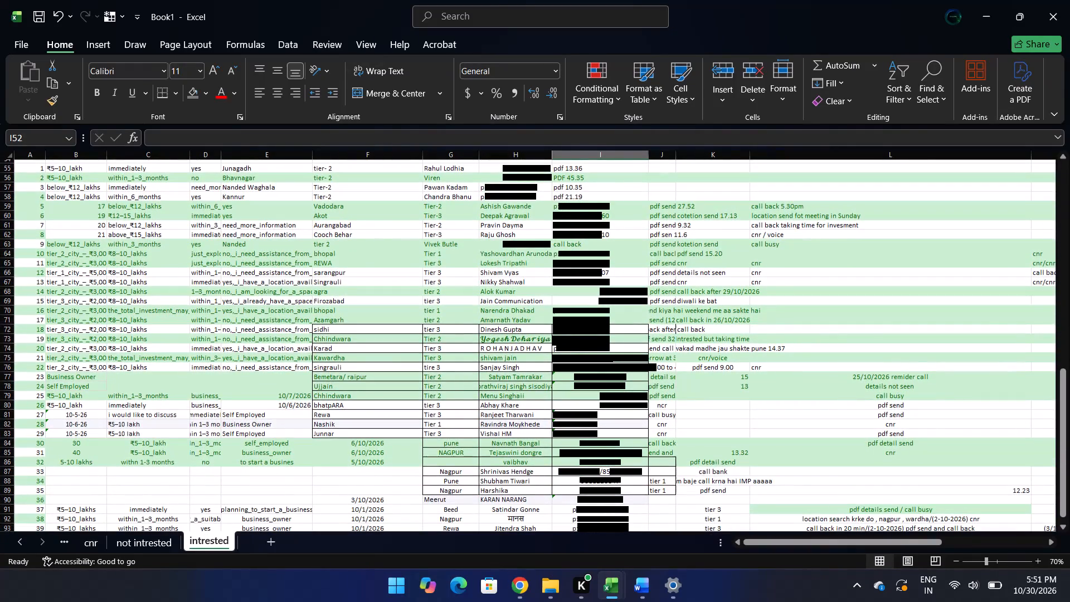
scroll(505, 397, "down", 1)
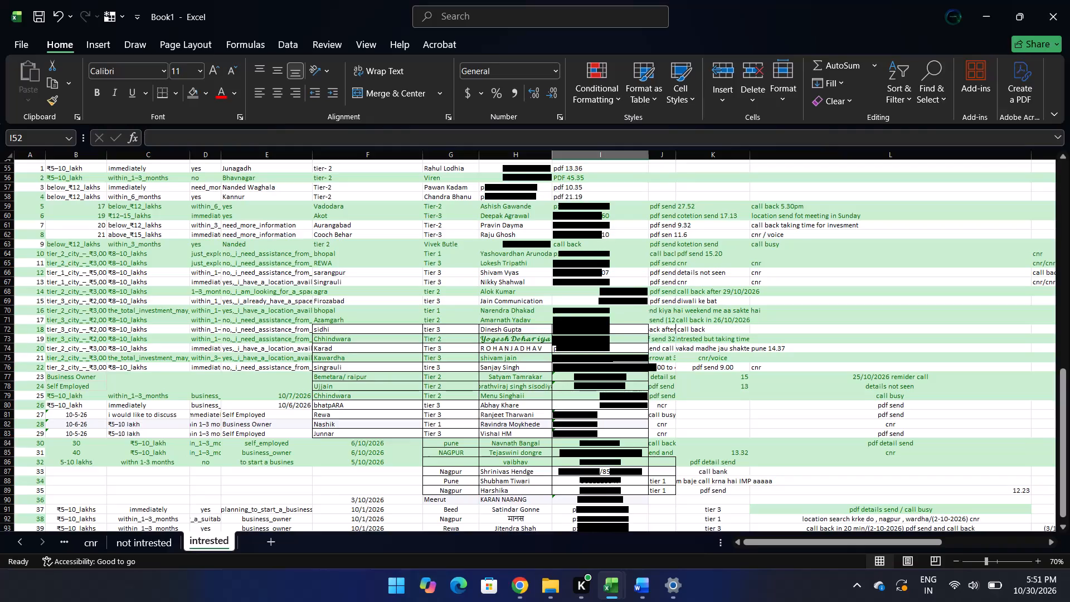
scroll(449, 321, "up", 1)
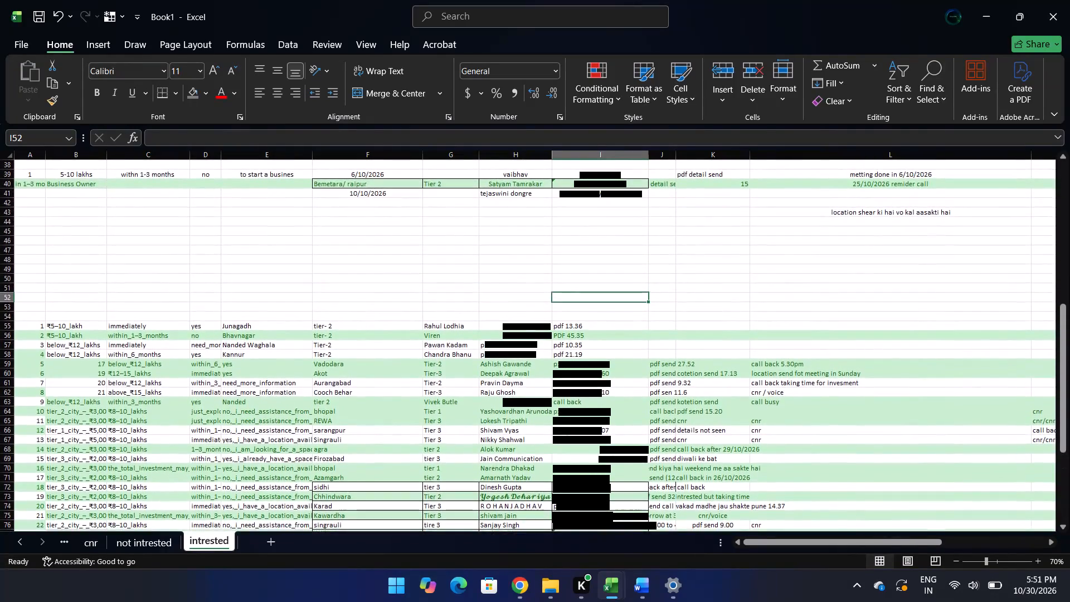
scroll(449, 321, "up", 1)
left_click(449, 321)
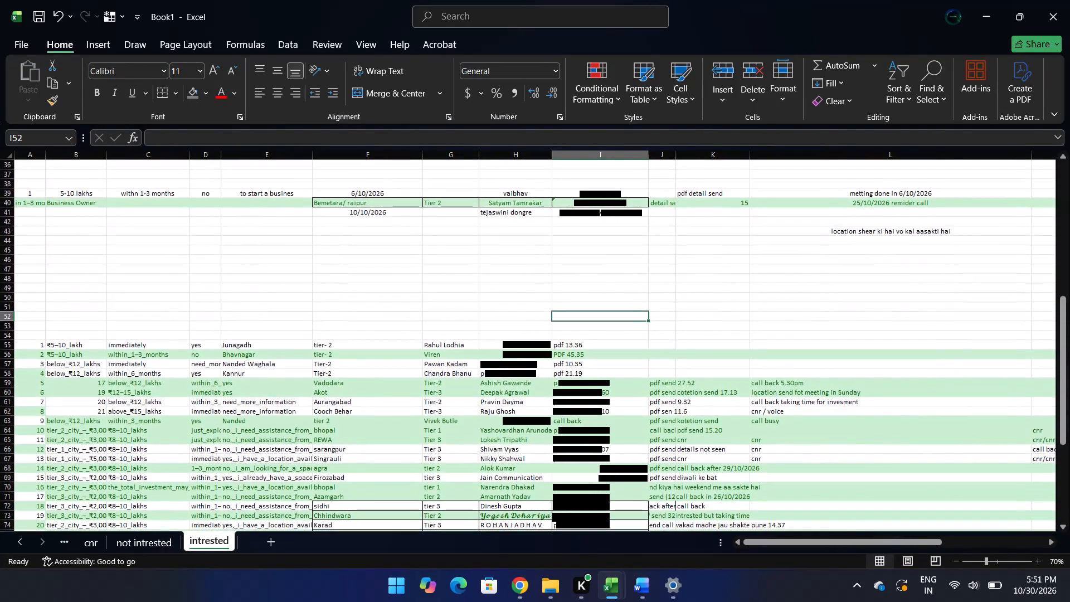
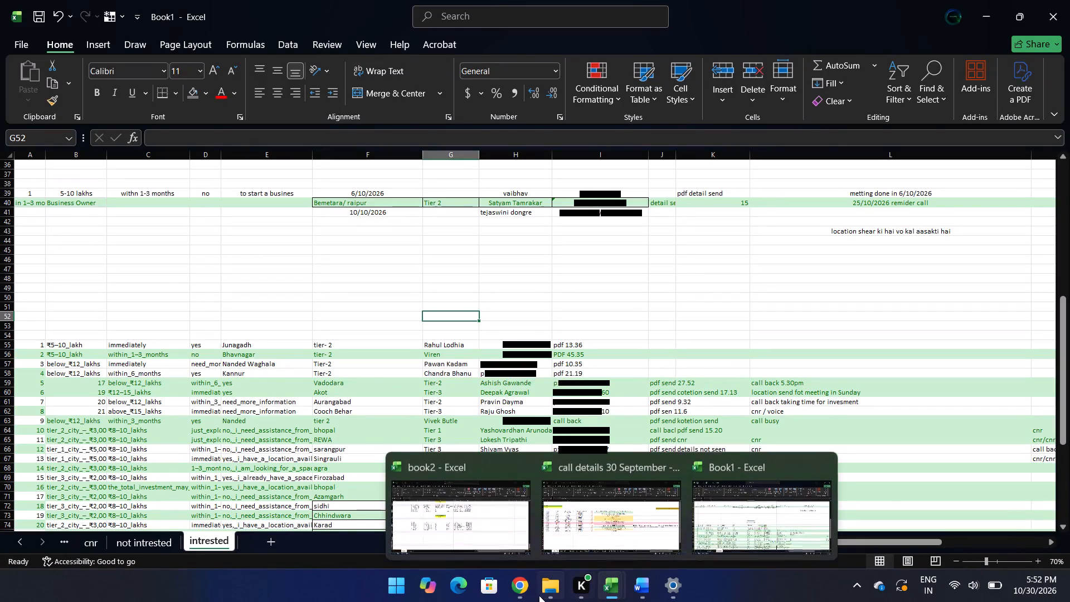
Review the numbered lead rows 55 to 94 of the intrested sheet together with their call follow-up notes in columns J to O.
scroll(772, 323, "down", 1)
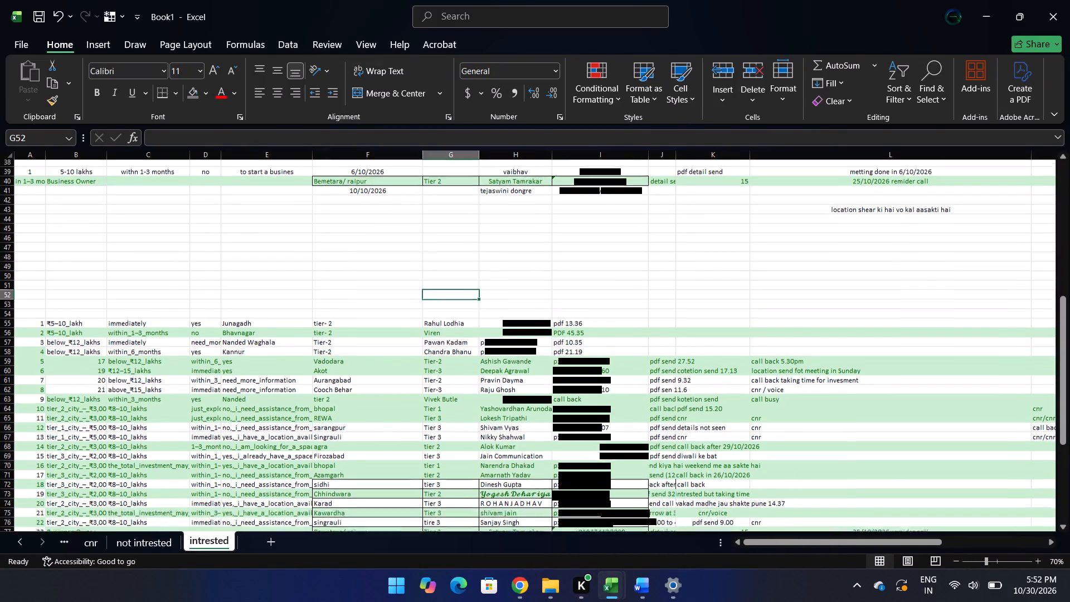
scroll(772, 323, "down", 2)
scroll(772, 323, "up", 2)
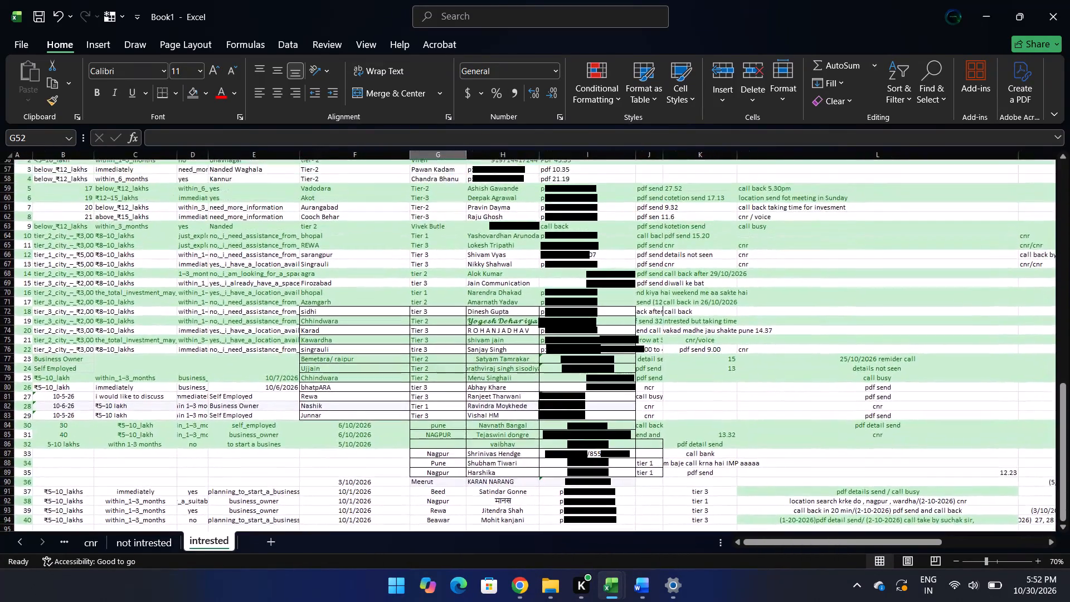
scroll(772, 323, "up", 1)
scroll(772, 323, "left", 1)
scroll(772, 323, "down", 2)
scroll(772, 323, "left", 3)
scroll(772, 323, "right", 2)
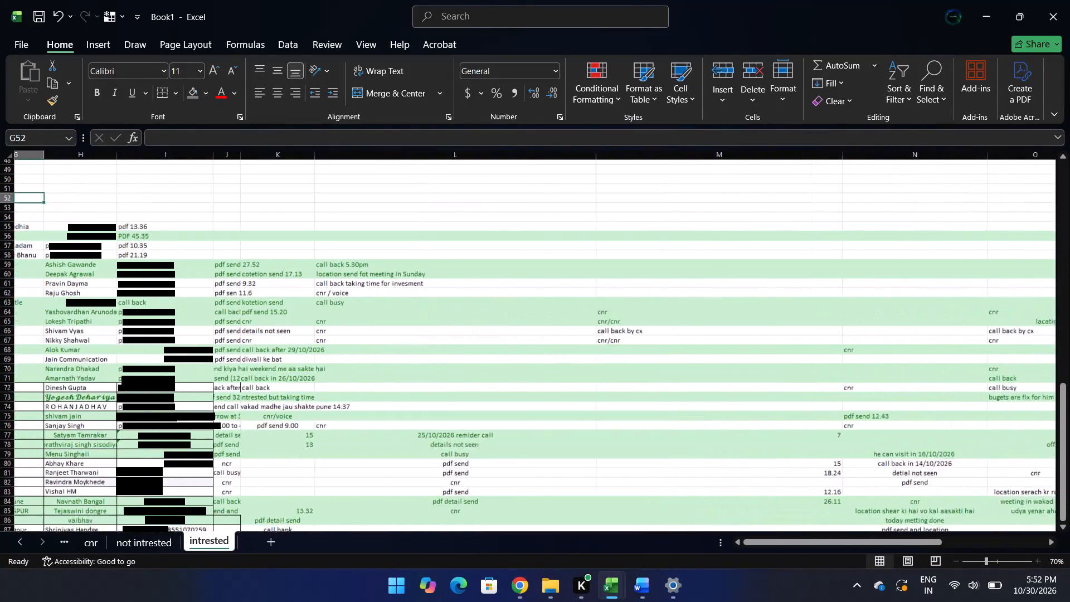
scroll(772, 323, "down", 1)
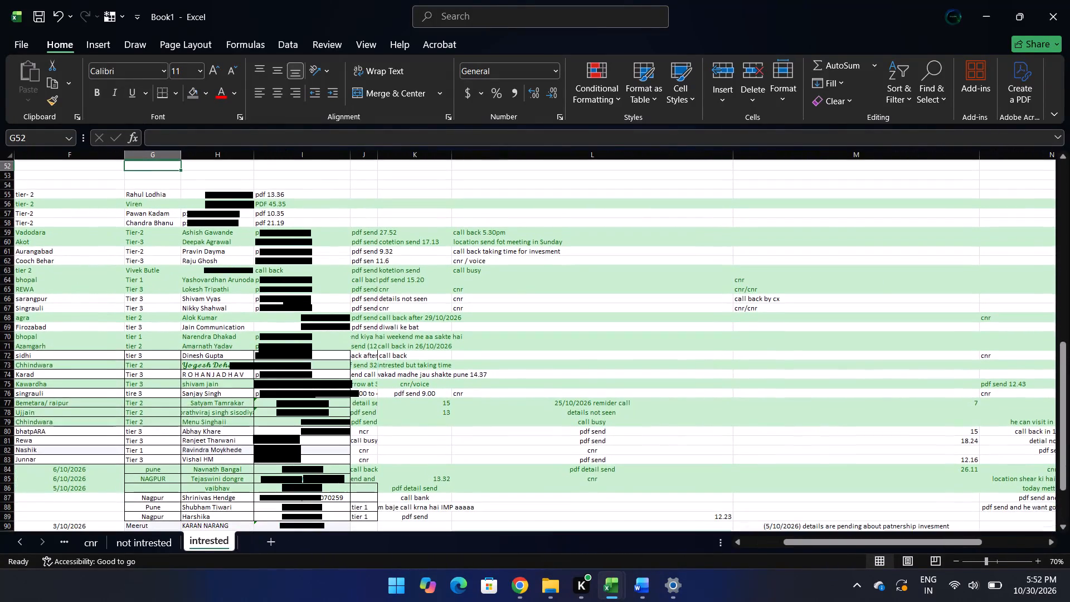
scroll(772, 323, "down", 2)
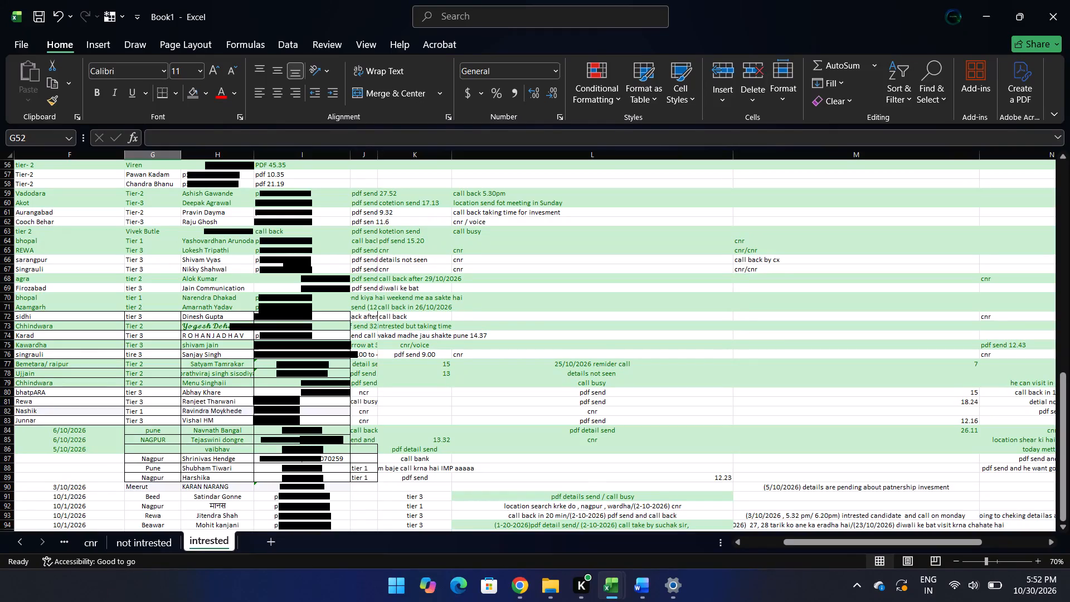
scroll(884, 307, "left", 1)
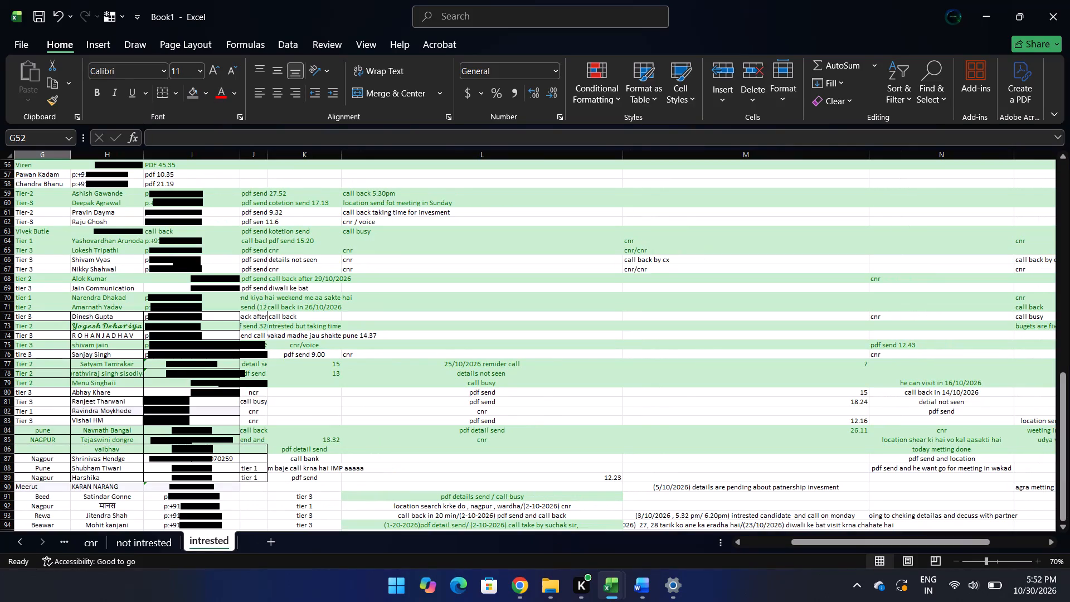
scroll(742, 314, "right", 4)
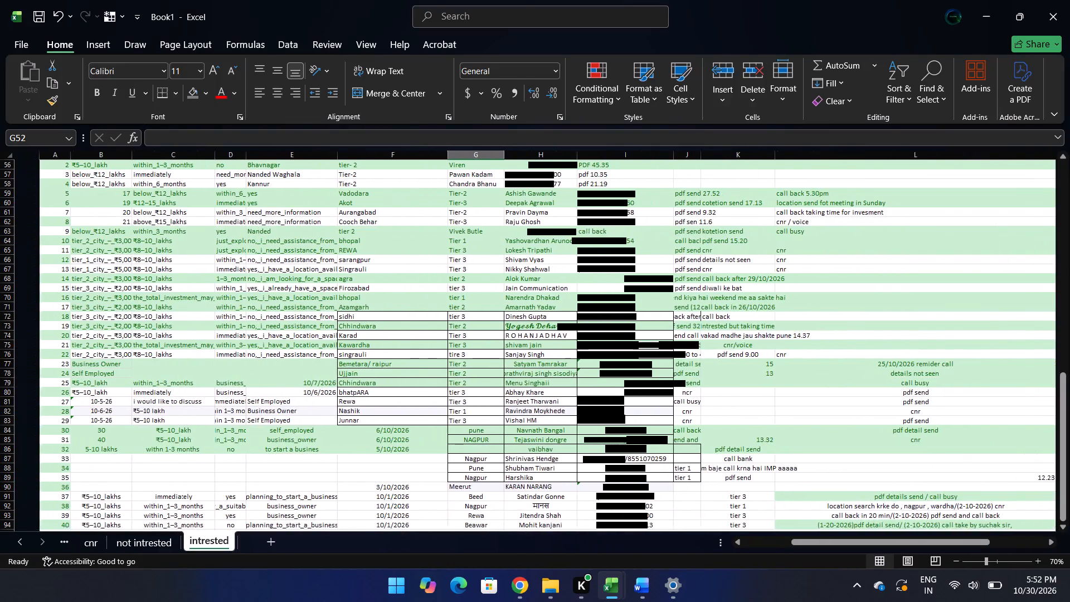
scroll(742, 314, "down", 3)
scroll(742, 314, "up", 2)
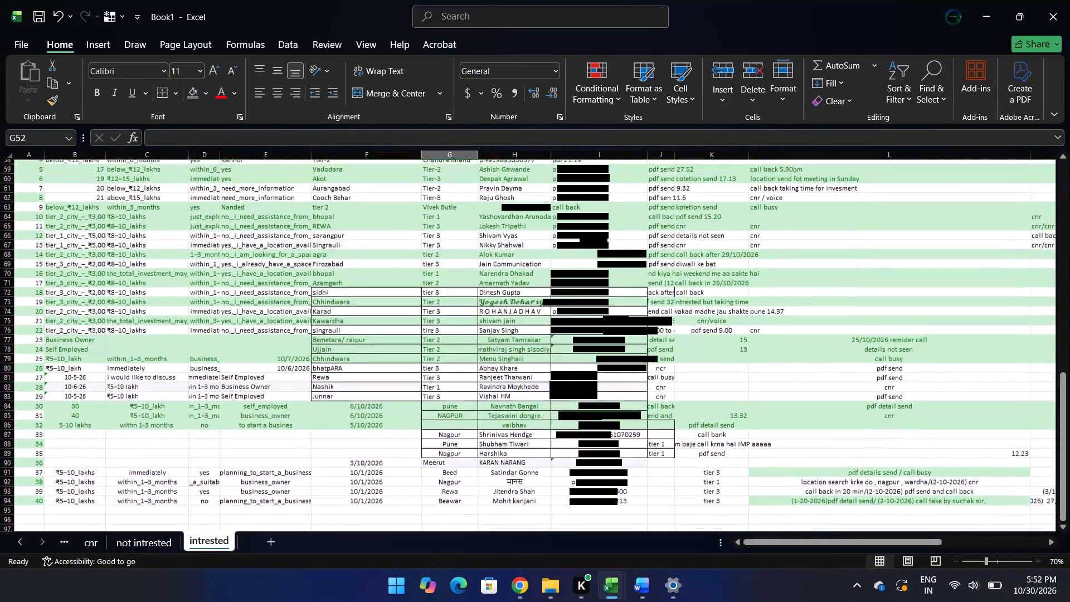
scroll(742, 314, "up", 2)
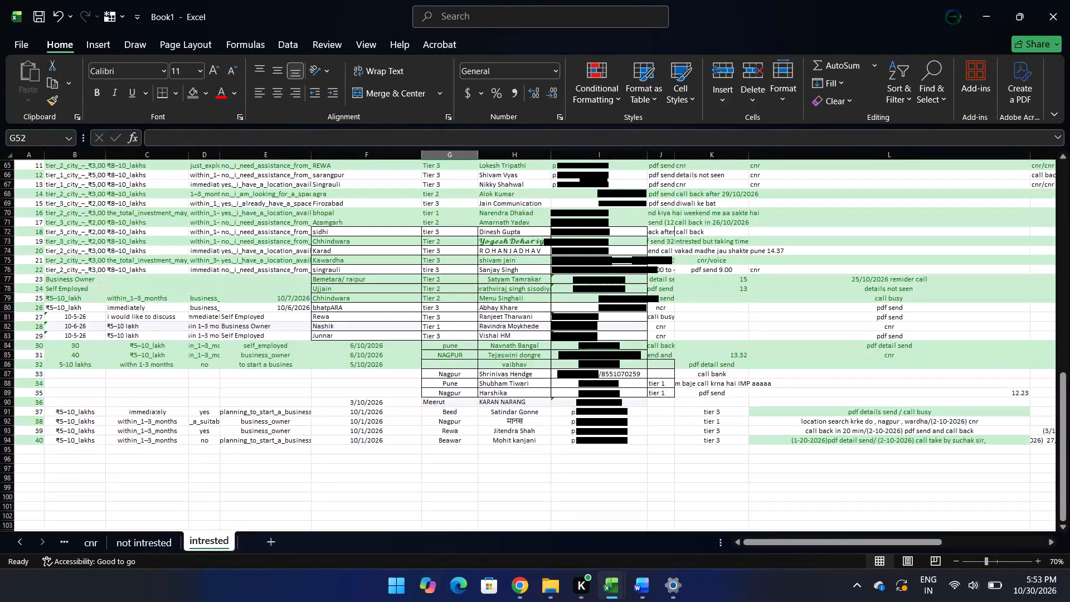
Examine the intrested sheet from the earlier entries and the metting section at its top down to the last numbered lead.
scroll(742, 314, "up", 1)
left_click(742, 314)
scroll(742, 314, "right", 2)
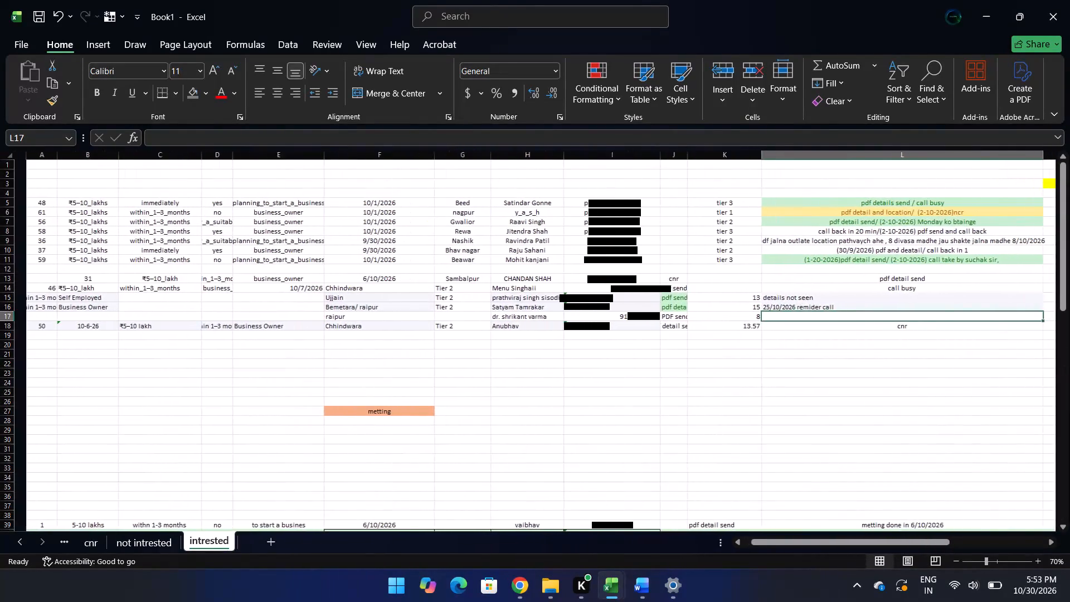
left_click(317, 370)
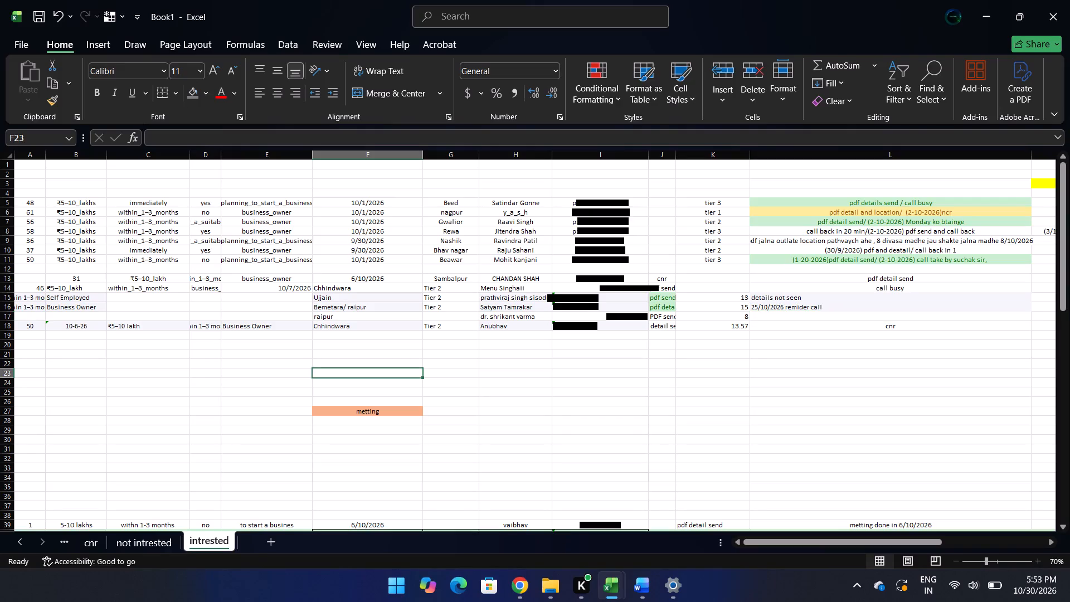
scroll(361, 429, "down", 2)
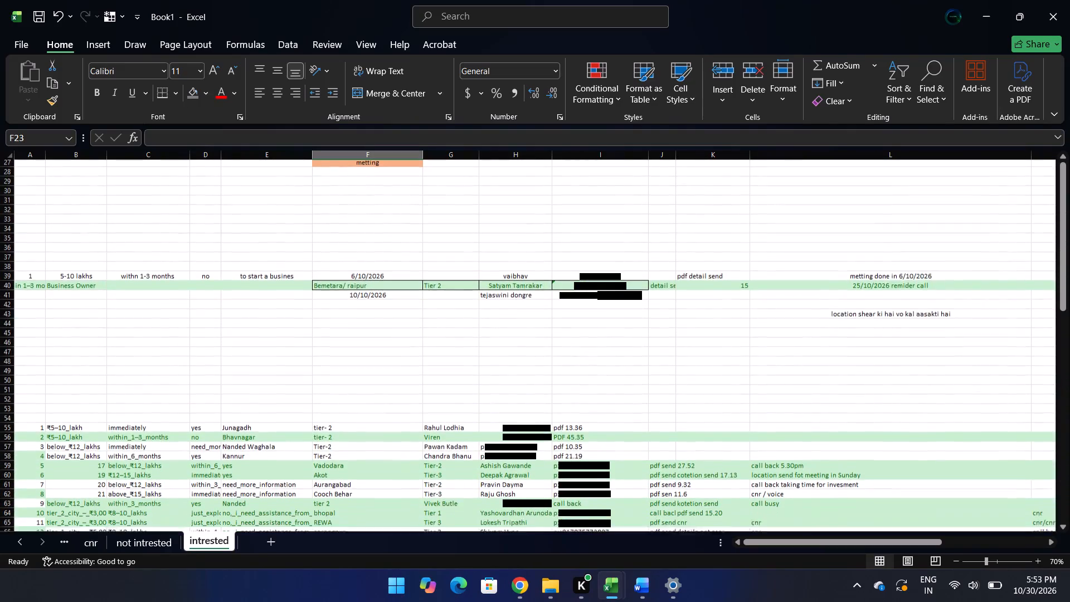
scroll(361, 429, "down", 2)
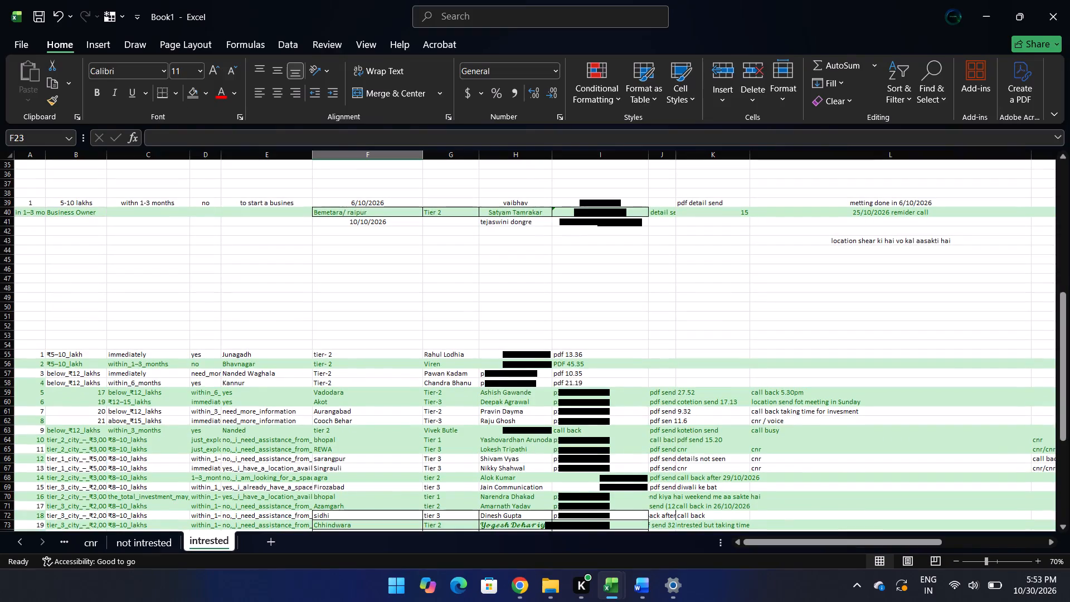
scroll(401, 346, "down", 1)
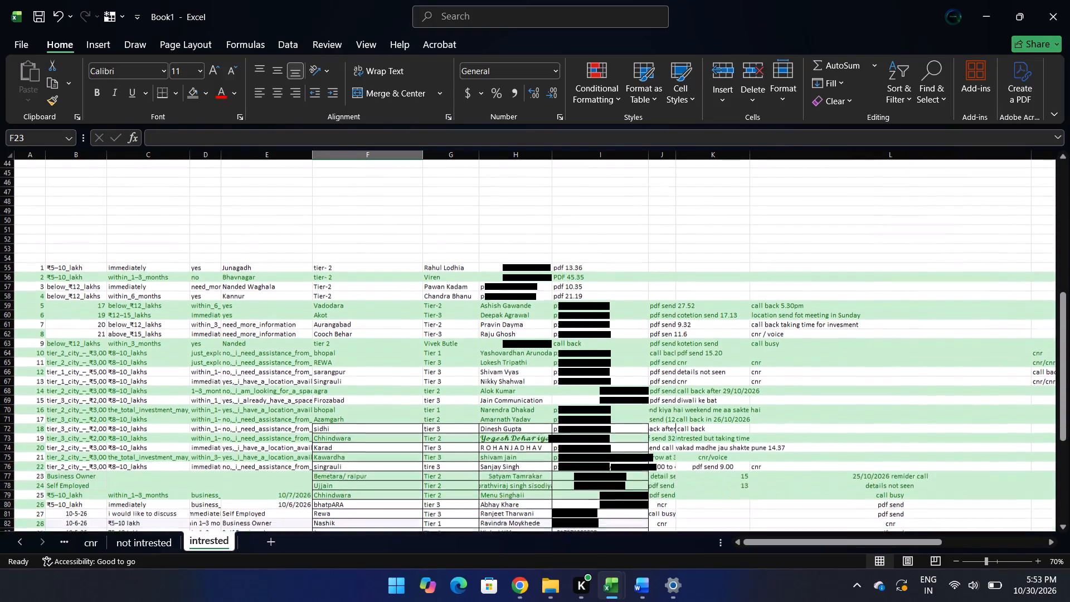
scroll(401, 346, "down", 1)
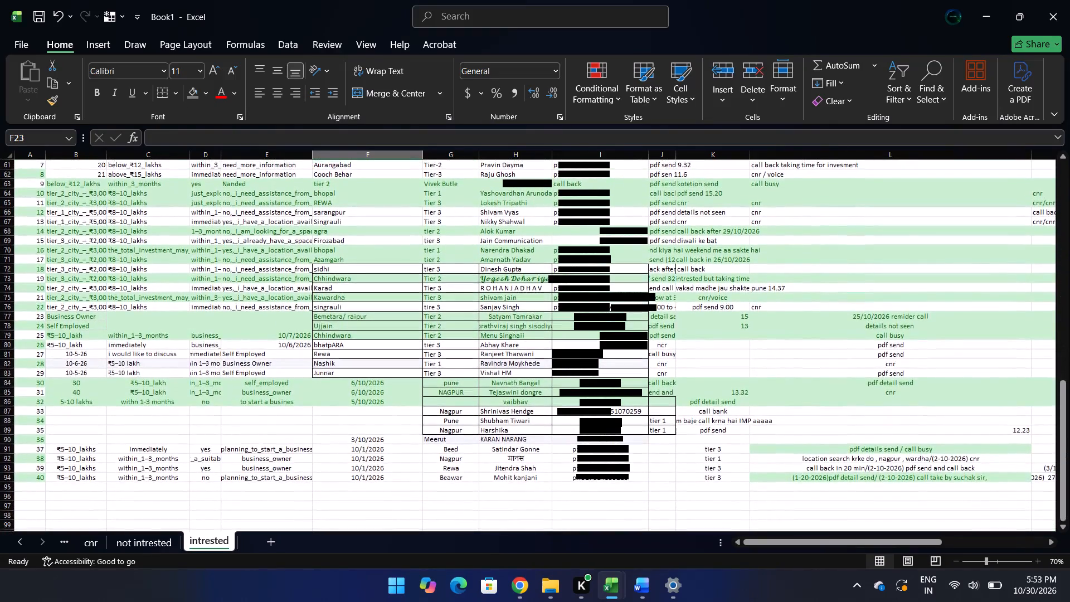
scroll(401, 346, "down", 2)
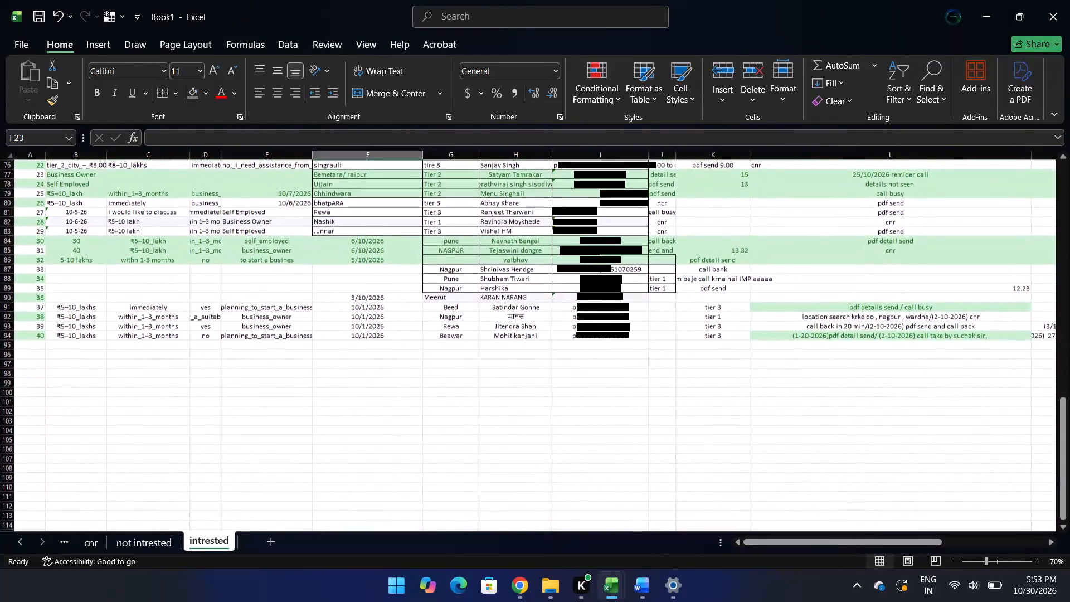
Recheck the highlighting and serial numbers of the lead rows from row 94 back up to row 55.
left_click(399, 370)
scroll(399, 370, "up", 3)
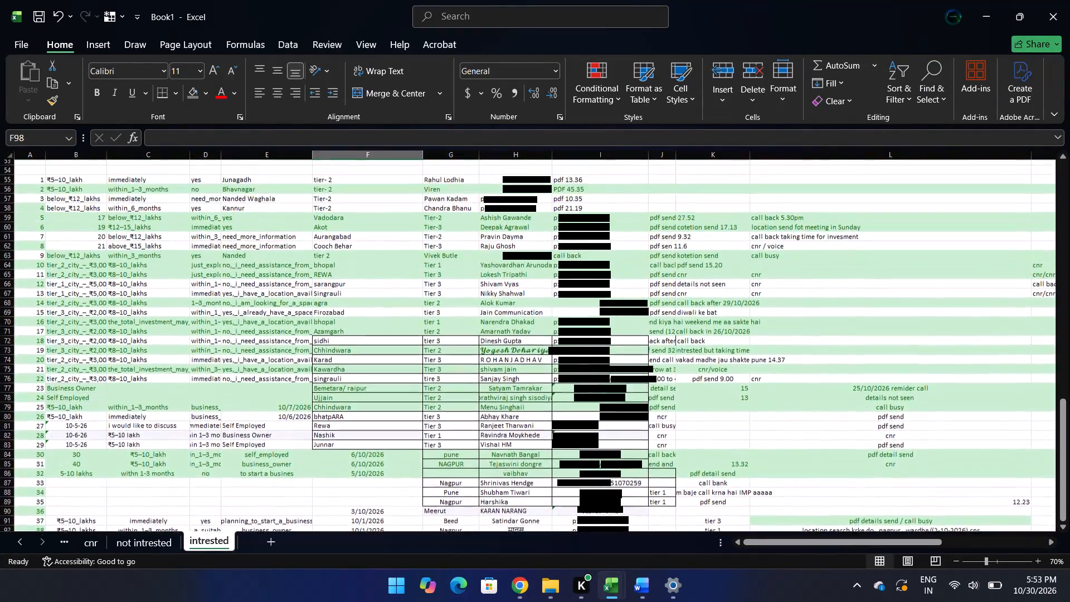
scroll(399, 370, "up", 2)
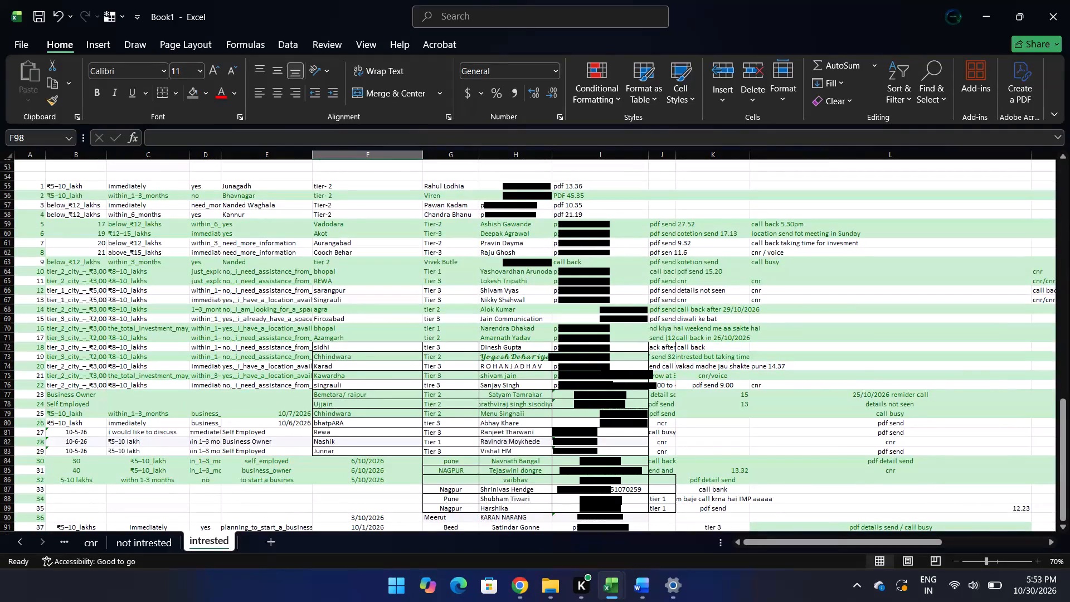
scroll(399, 370, "up", 1)
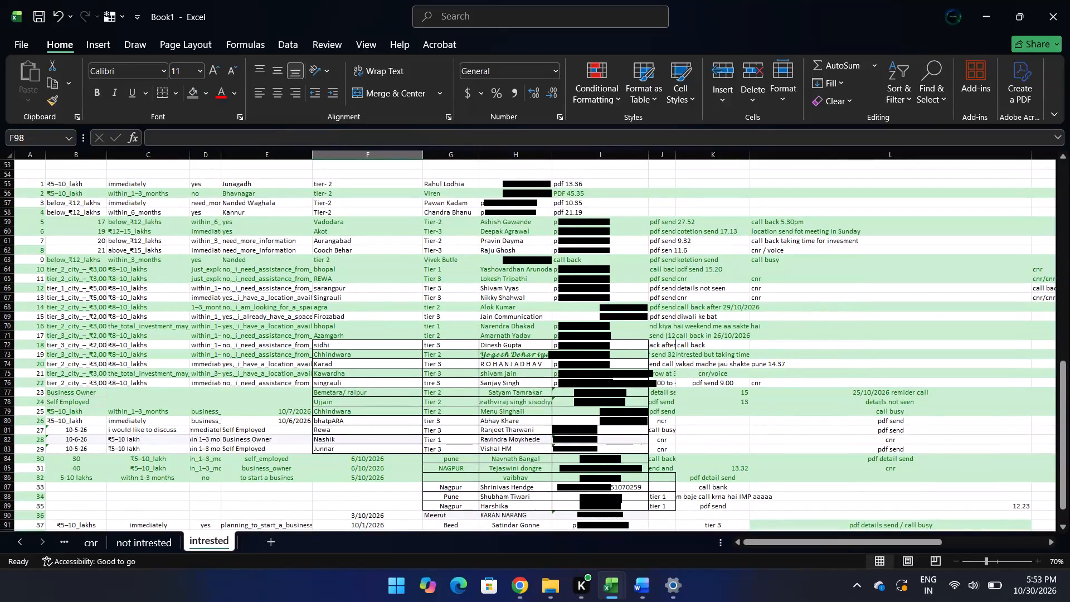
scroll(369, 327, "down", 1)
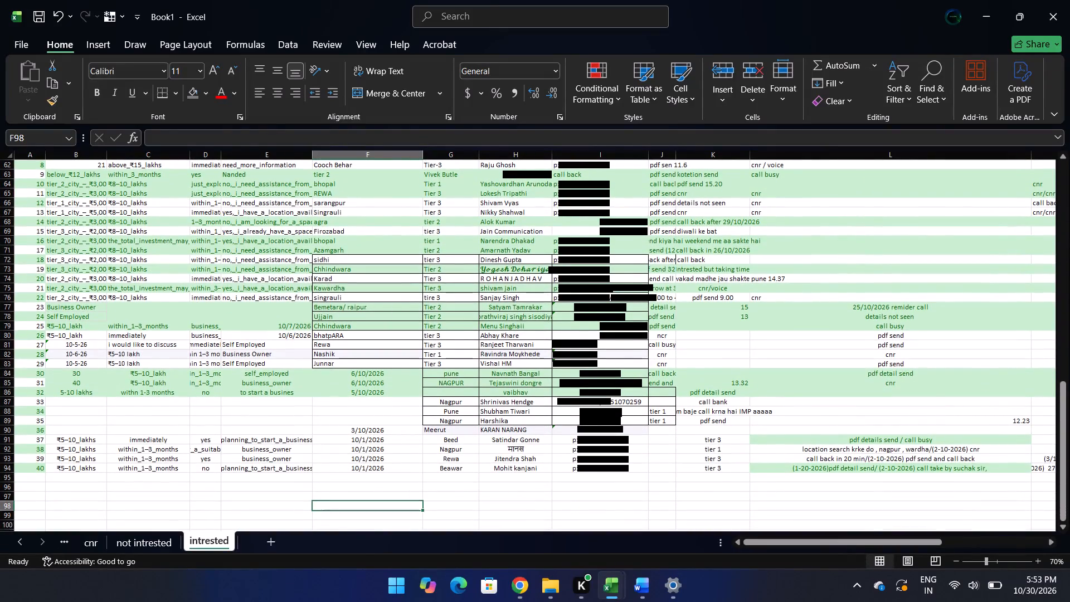
scroll(369, 327, "up", 1)
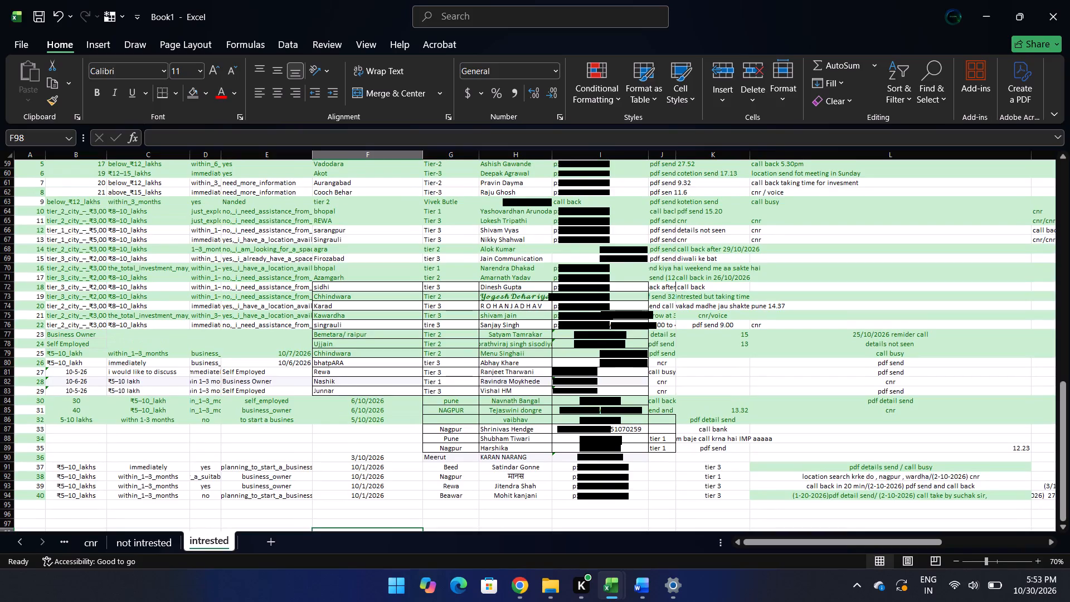
scroll(369, 327, "up", 1)
scroll(369, 327, "right", 1)
scroll(369, 327, "up", 1)
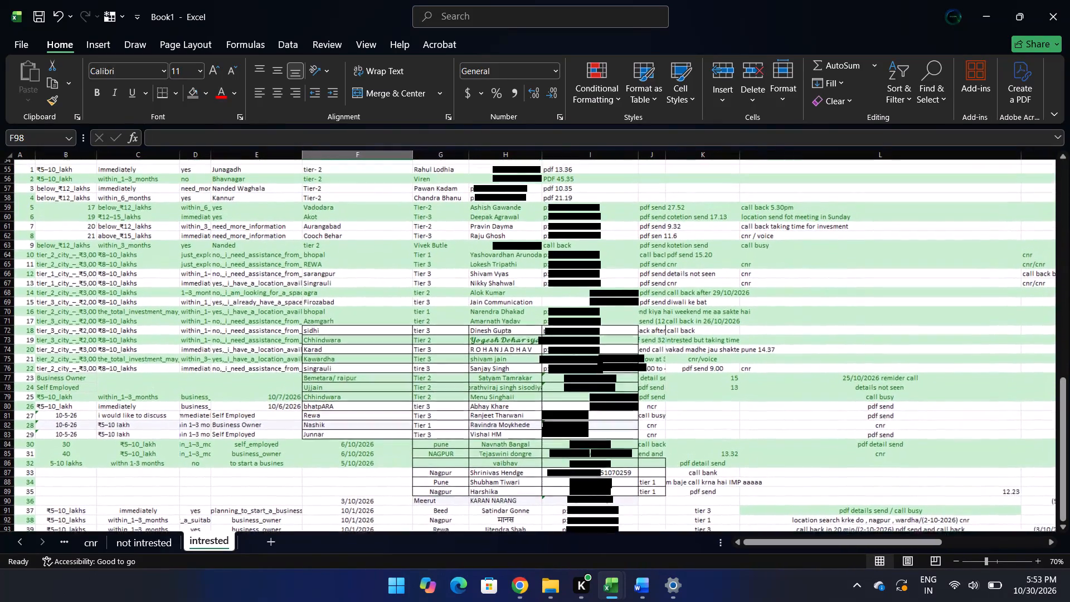
scroll(369, 327, "up", 1)
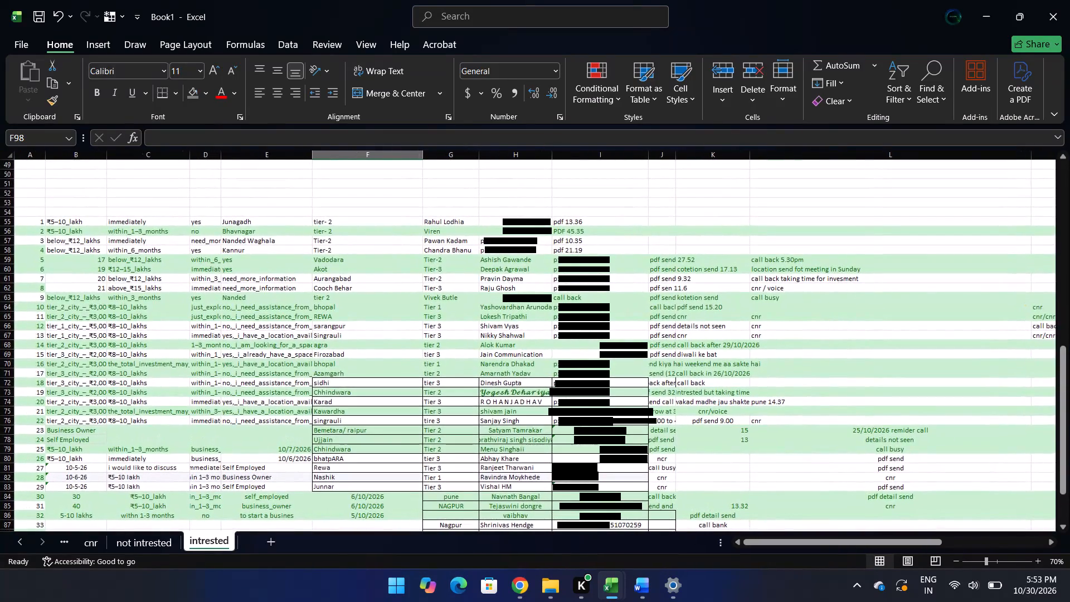
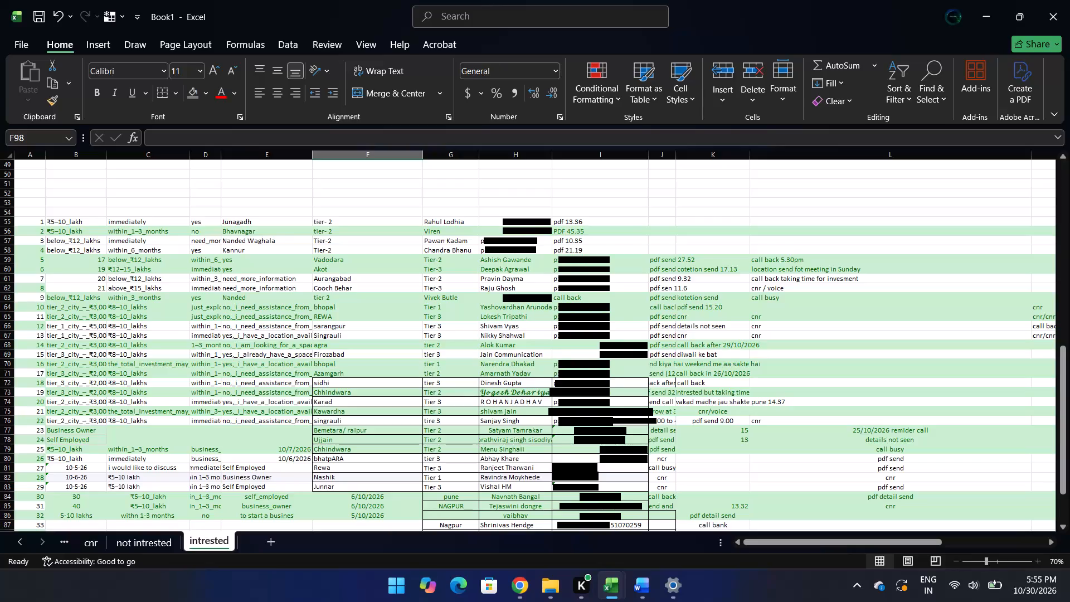
Switch to the call details 30 September workbook and look through its dated call sheets from 14-10-2026 to 24-10-2026.
left_click(615, 579)
left_click(626, 522)
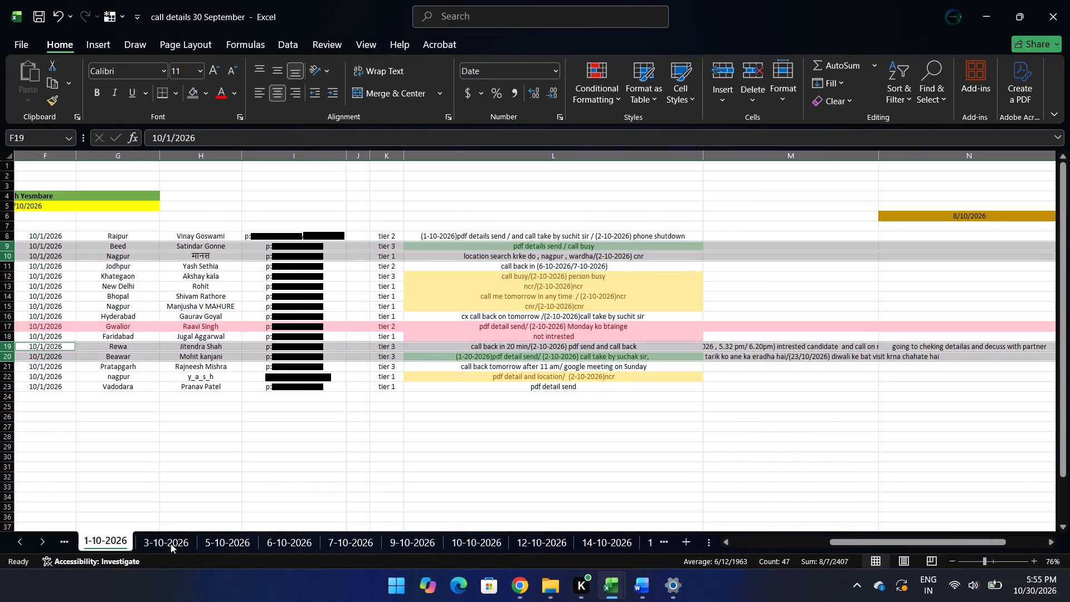
left_click(595, 552)
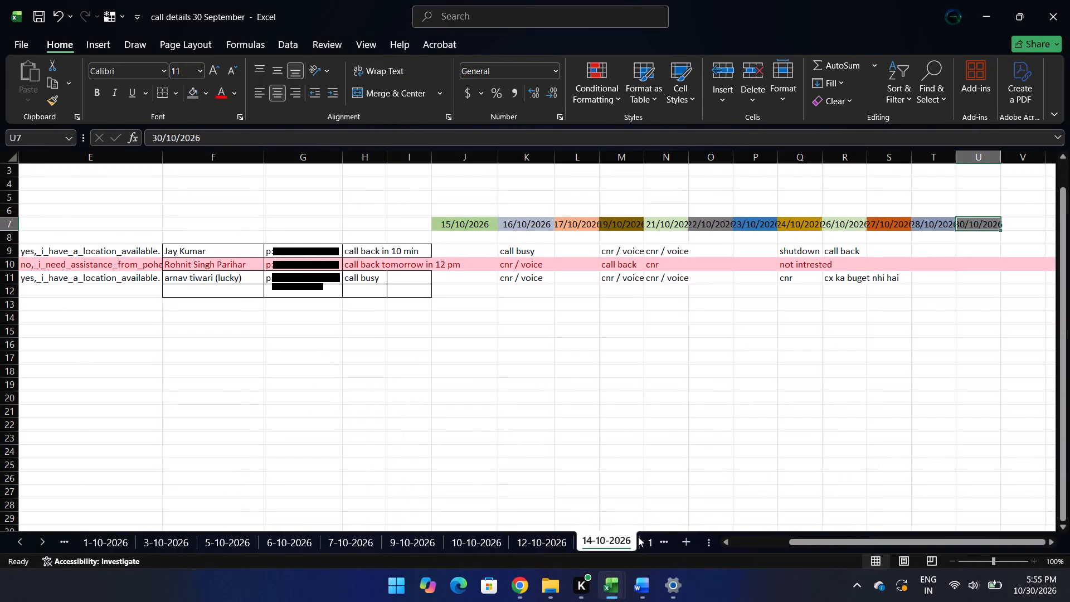
left_click(646, 540)
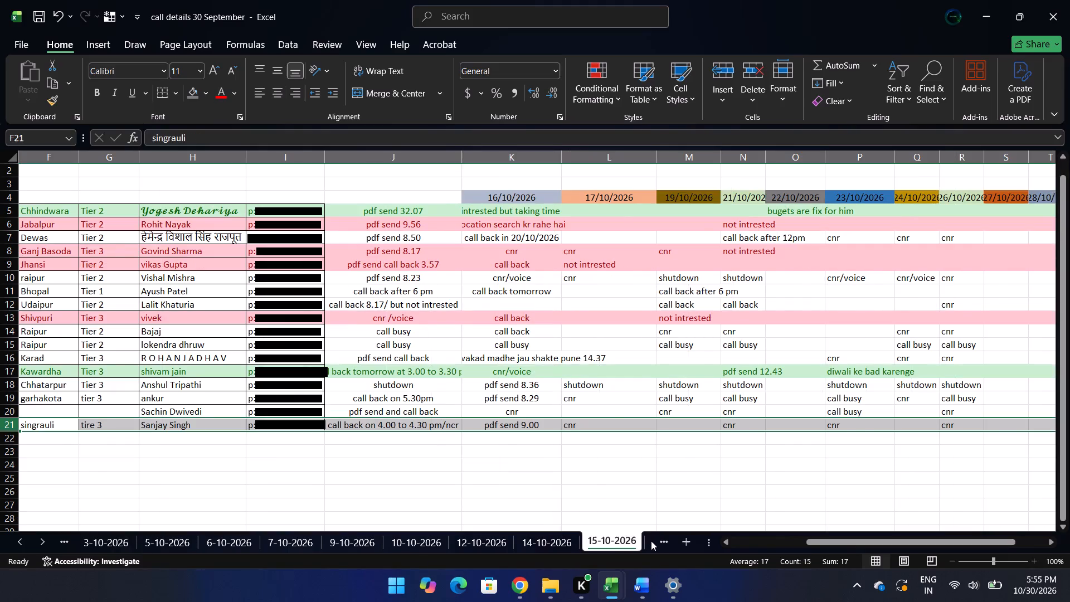
scroll(651, 541, "left", 2)
scroll(651, 541, "right", 3)
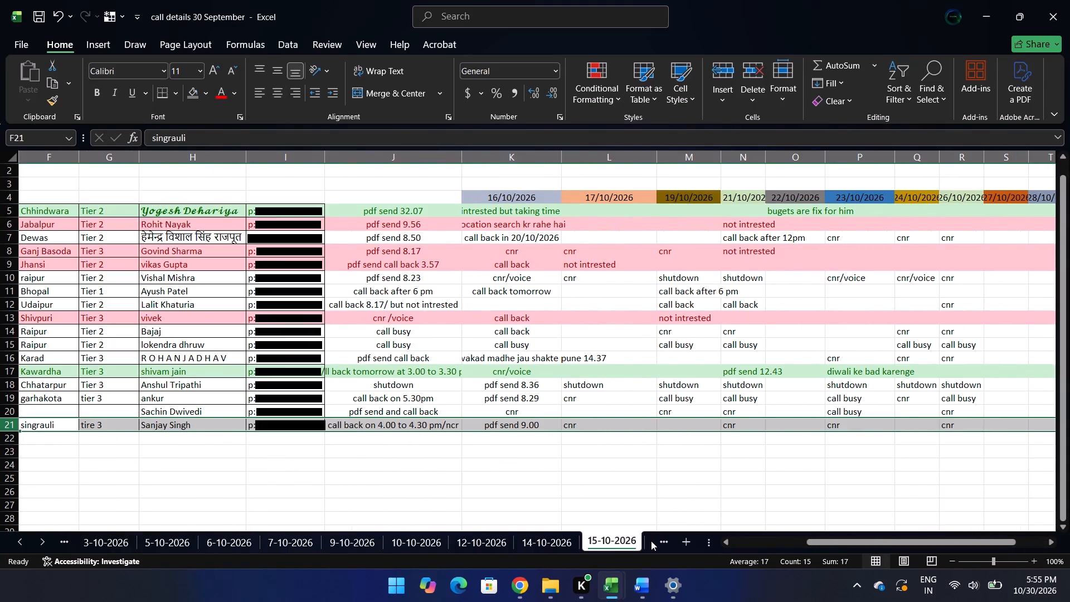
scroll(651, 541, "right", 1)
left_click(666, 541)
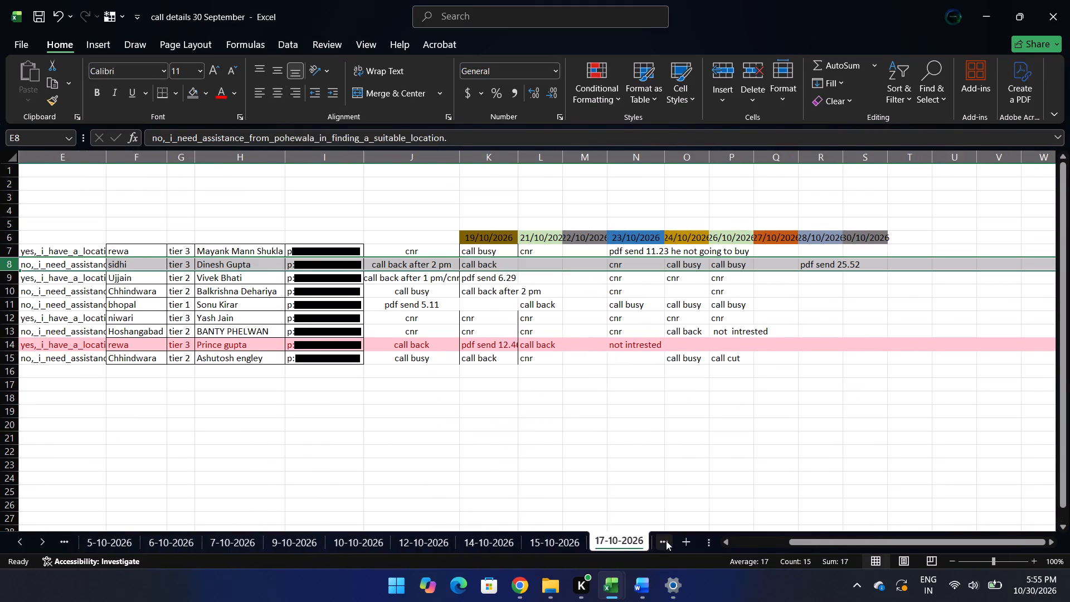
left_click(666, 541)
left_click(666, 541)
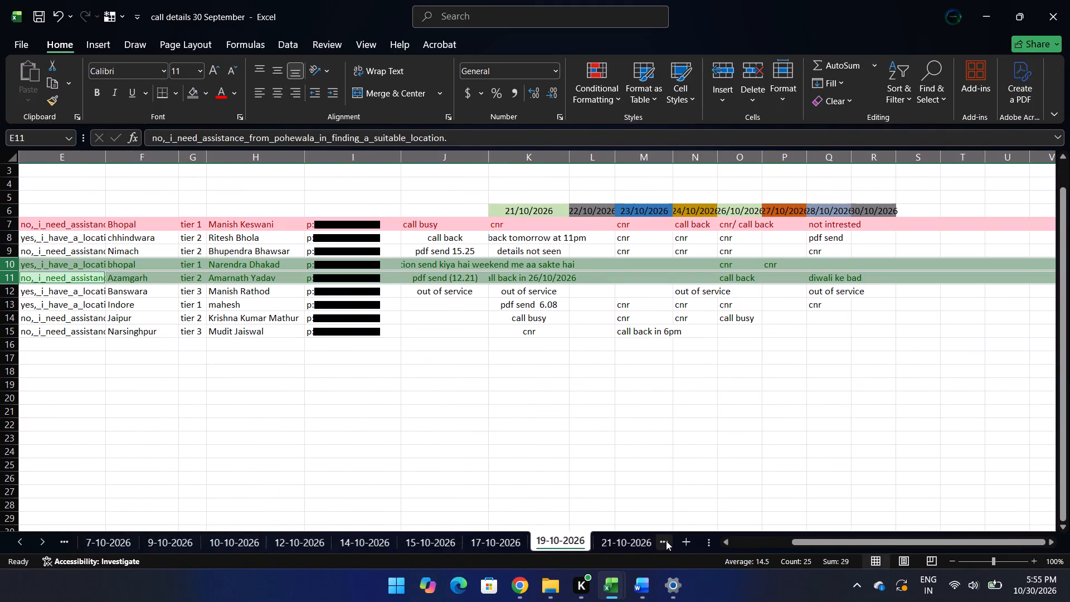
left_click(666, 541)
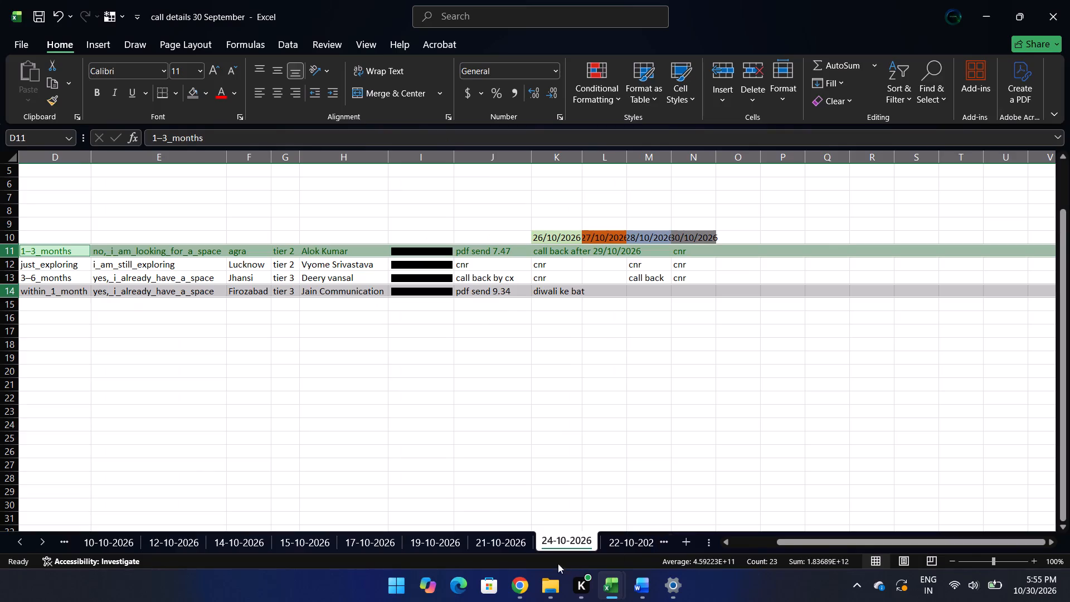
On the 21-10-2026 sheet, select the 30/10/2026 follow-up cell of the first lead, the Shivpuri row.
left_click(495, 550)
scroll(561, 424, "up", 1)
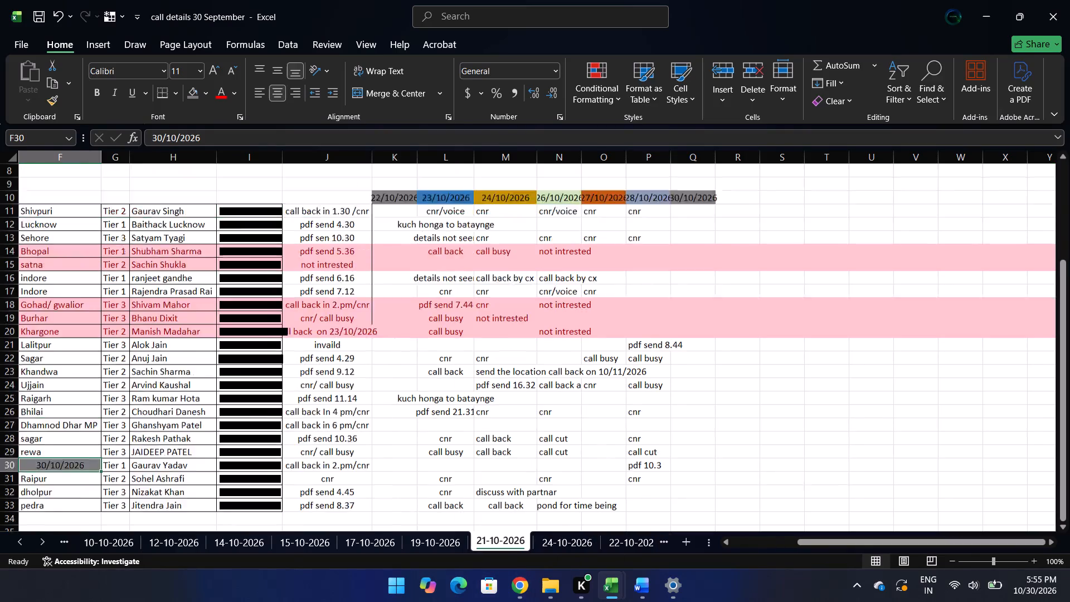
scroll(561, 424, "up", 1)
scroll(561, 424, "down", 1)
left_click(699, 263)
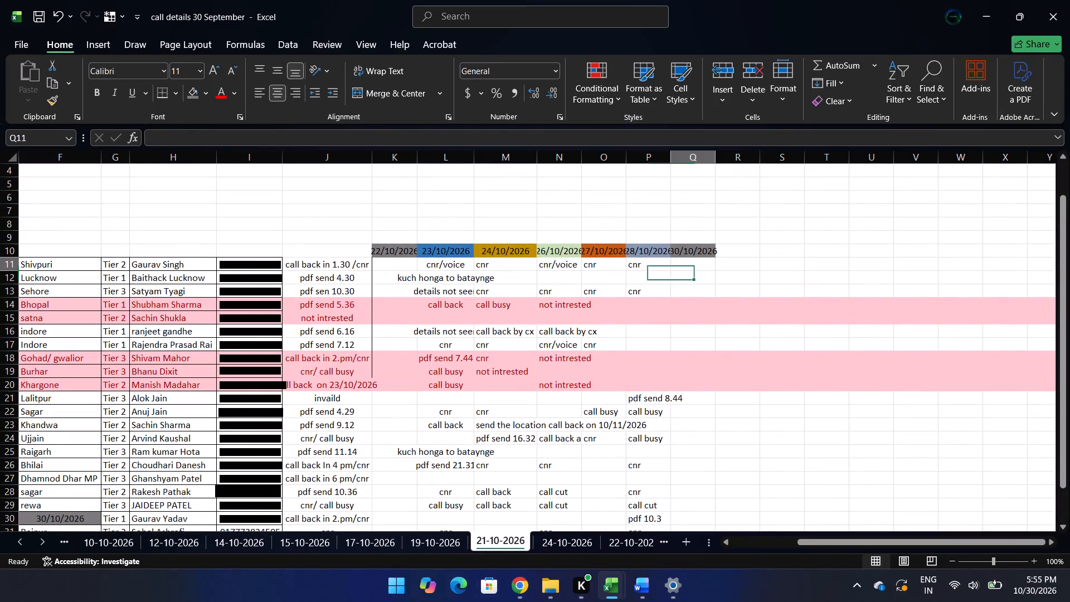
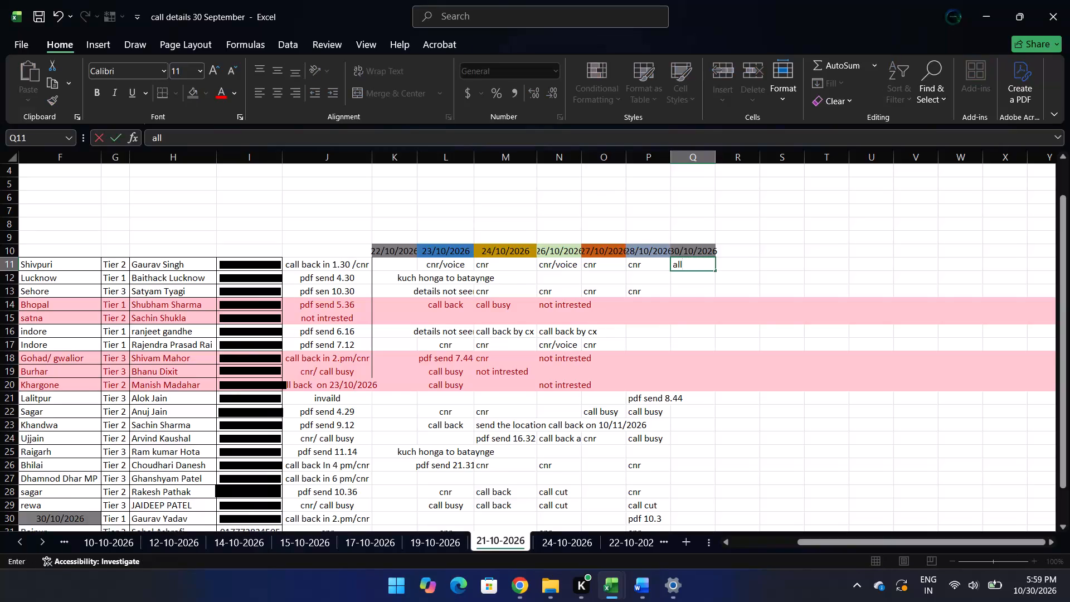
Record "call busy" as the 30/10/2026 follow-up for the Shivpuri lead in row 11, replacing the mistyped text.
key("BackSpace")
key("BackSpace")
key("BackSpace")
key("BackSpace")
key("v")
key("BackSpace")
type("call bust")
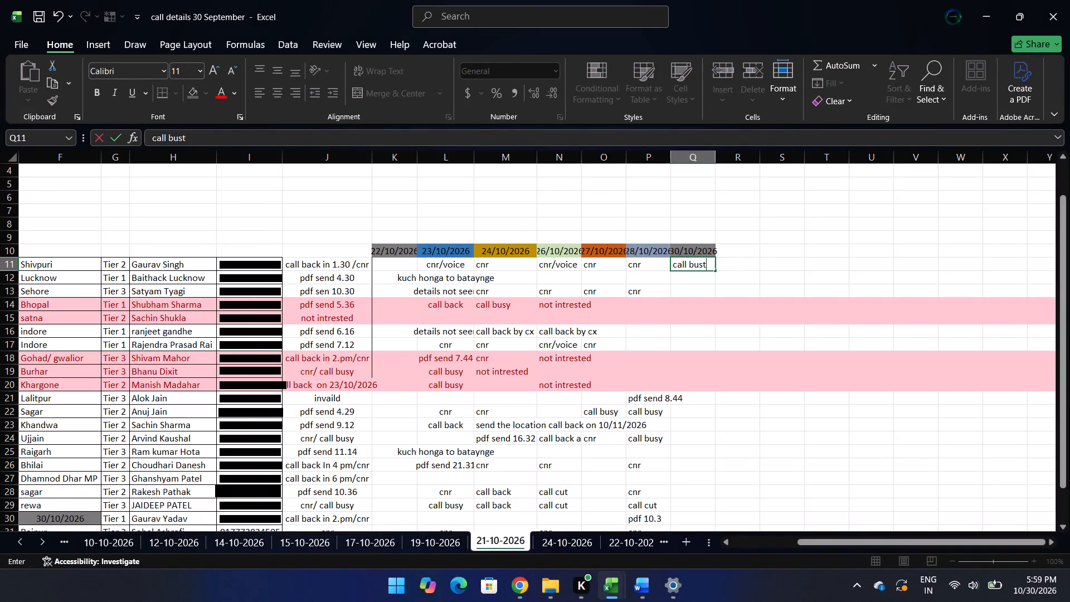
key("BackSpace")
key("y")
key("Return")
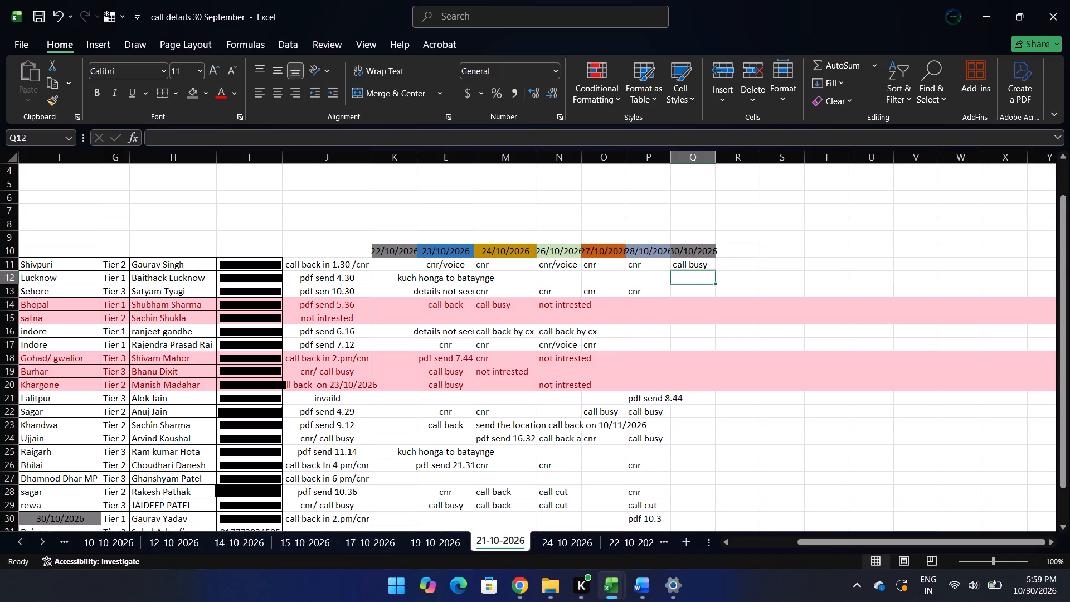
Record "call busy" as the 30/10/2026 follow-up for the Sehore lead in row 13.
key("Return")
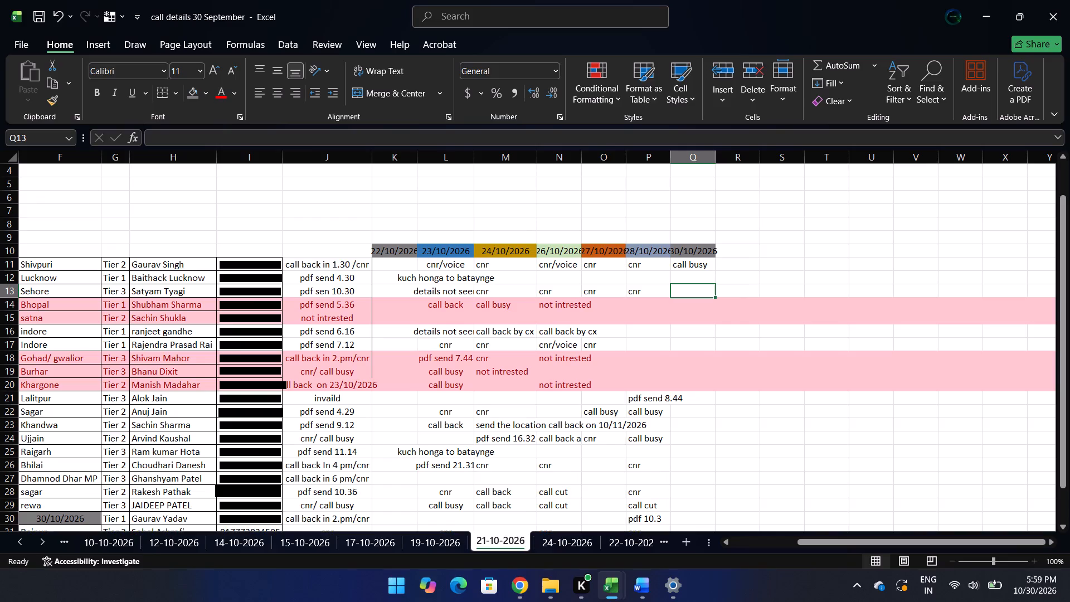
type("ca")
type("ll")
key("space")
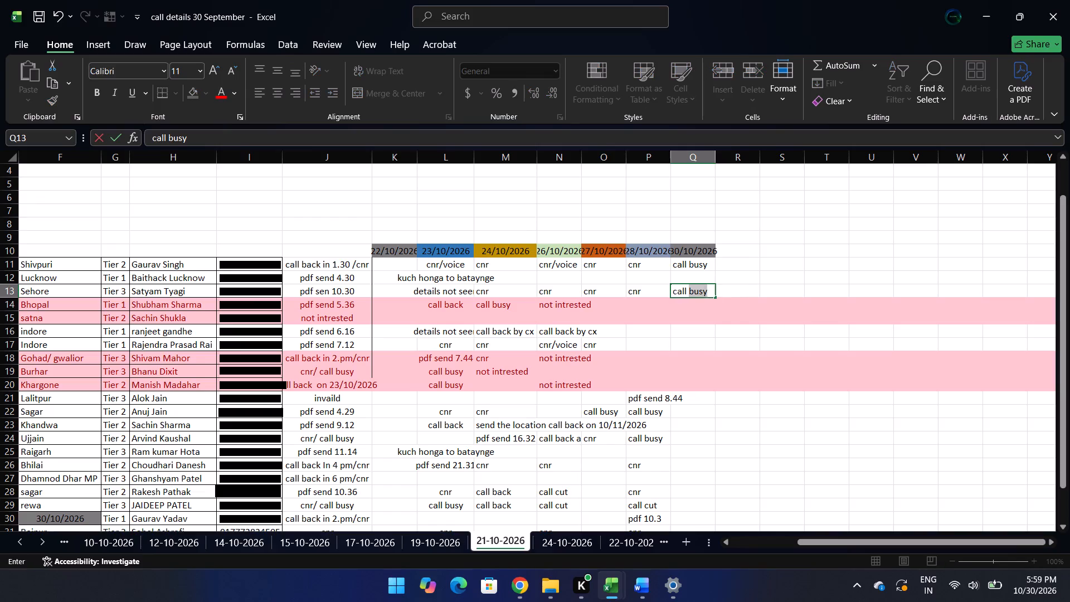
key("Return")
Select the 30/10/2026 follow-up cell of the Indore lead in row 17, passing over the not-interested rows.
key("Return")
key("Return")
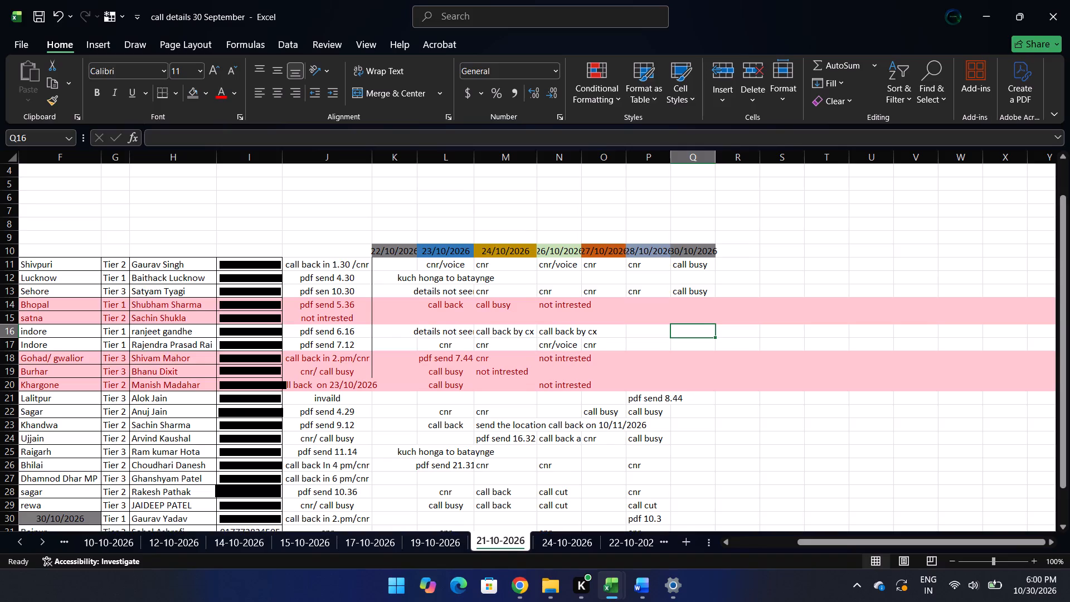
key("Return")
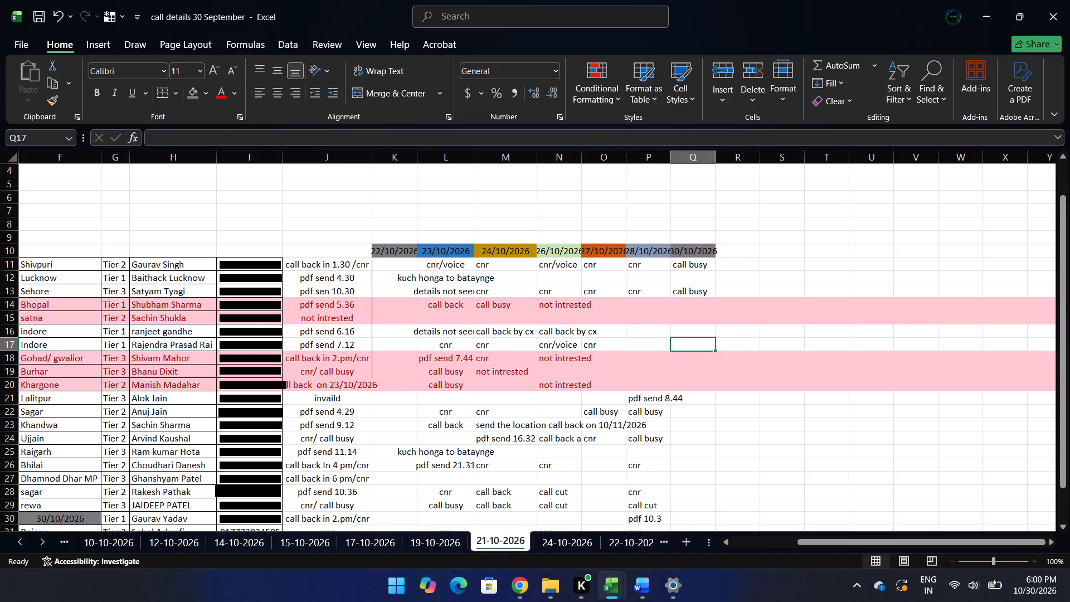
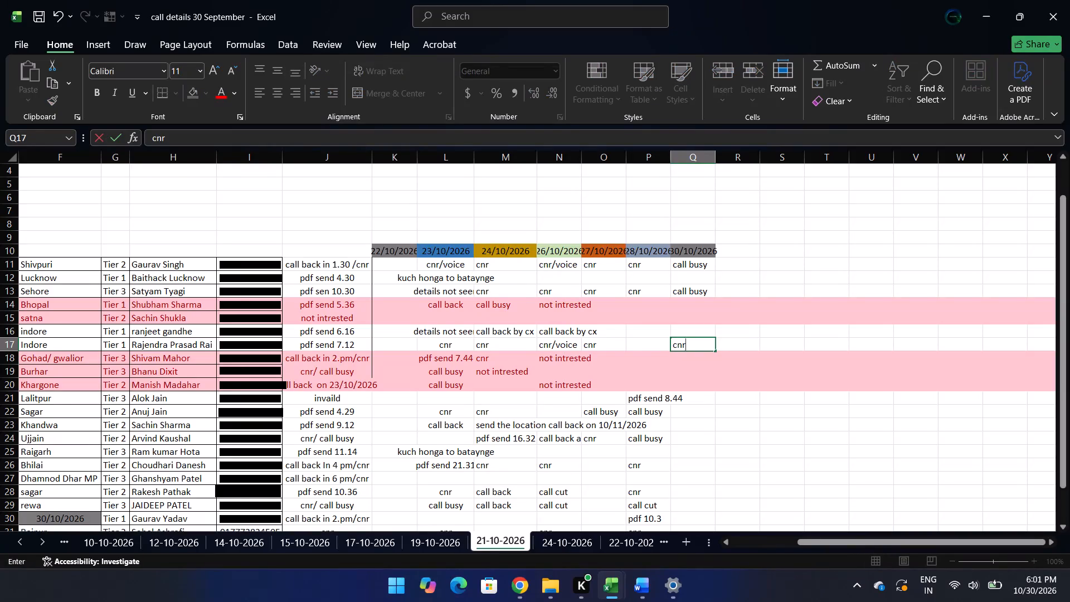
Record "cnr/voice" as the 30/10/2026 follow-up for the Indore lead in row 17.
key("slash")
type("voice")
key("Return")
Select the 30/10/2026 follow-up cell of the Sagar lead in row 22, passing over the not-interested rows and the Lalitpur lead.
key("Return")
key("Return")
key("Return")
key("Return")
key("Up")
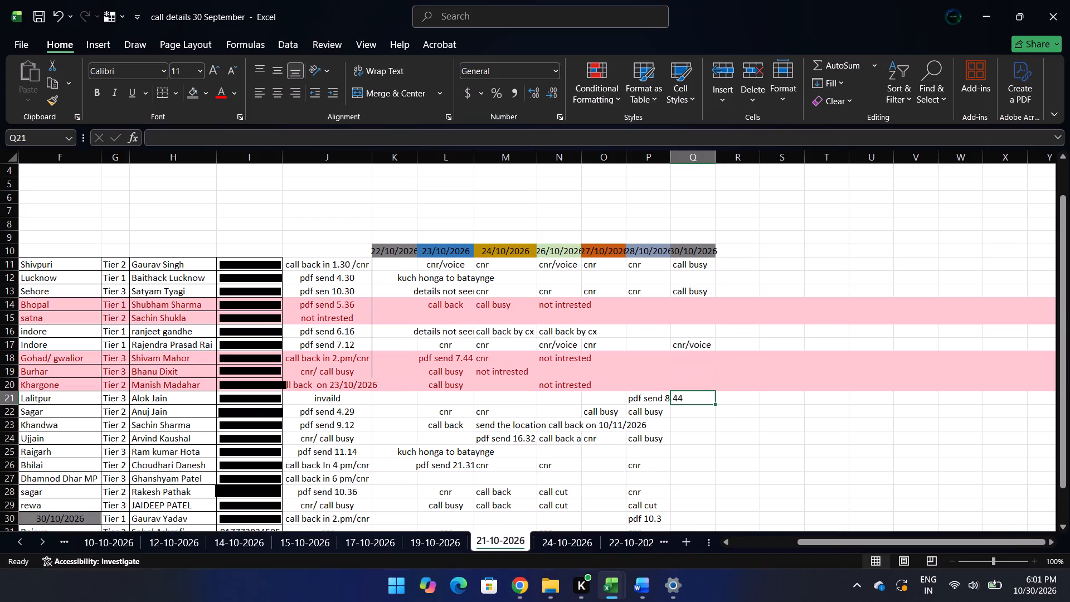
key("Return")
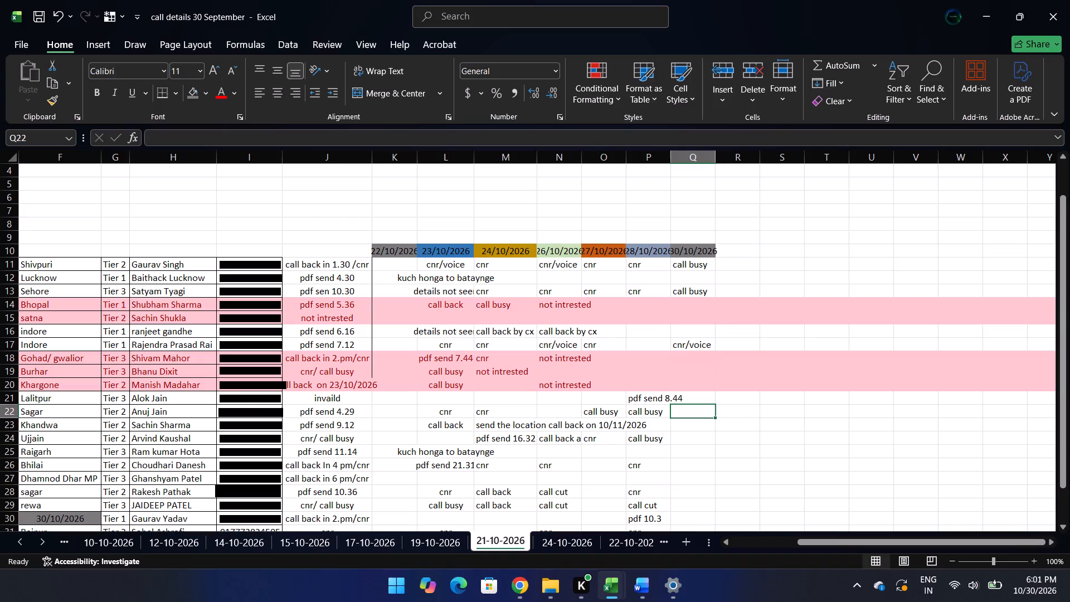
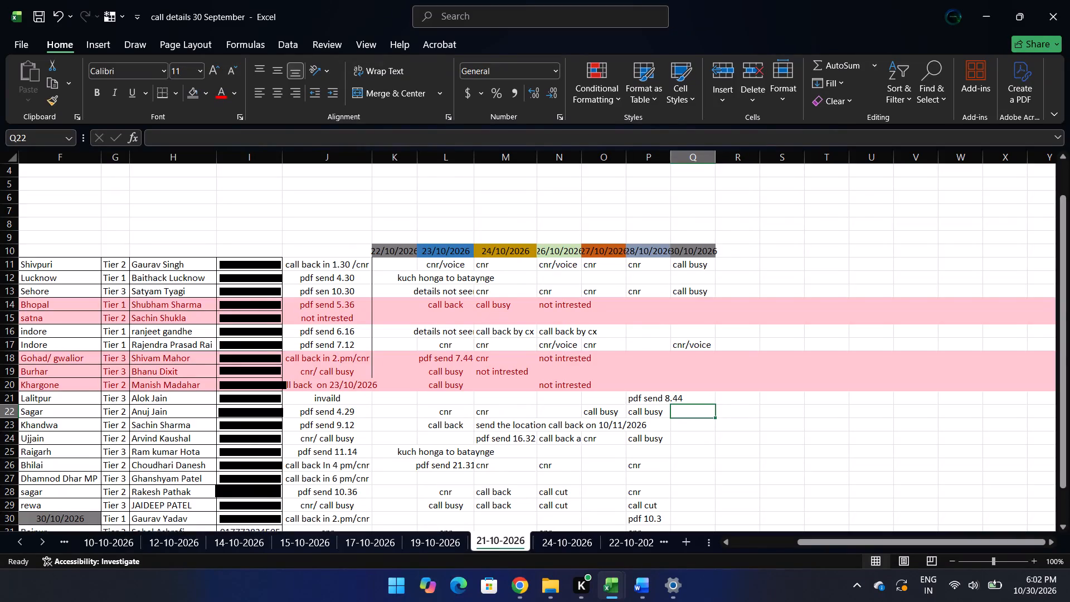
Copy the phone number of the Khandwa lead in row 23 and search Book1's intrested sheet for it.
scroll(696, 420, "right", 2)
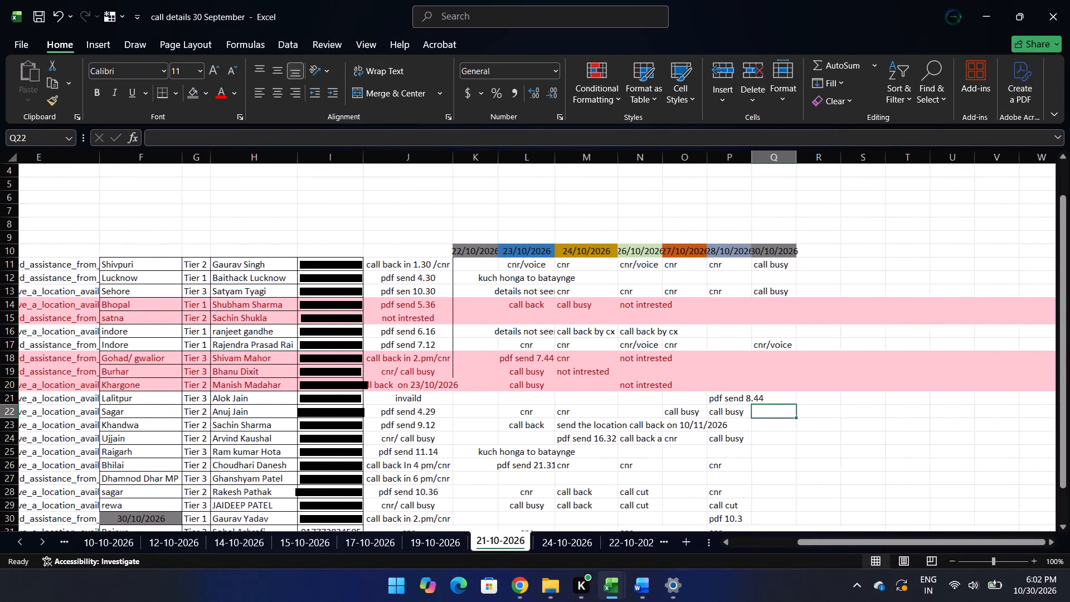
scroll(696, 420, "down", 1)
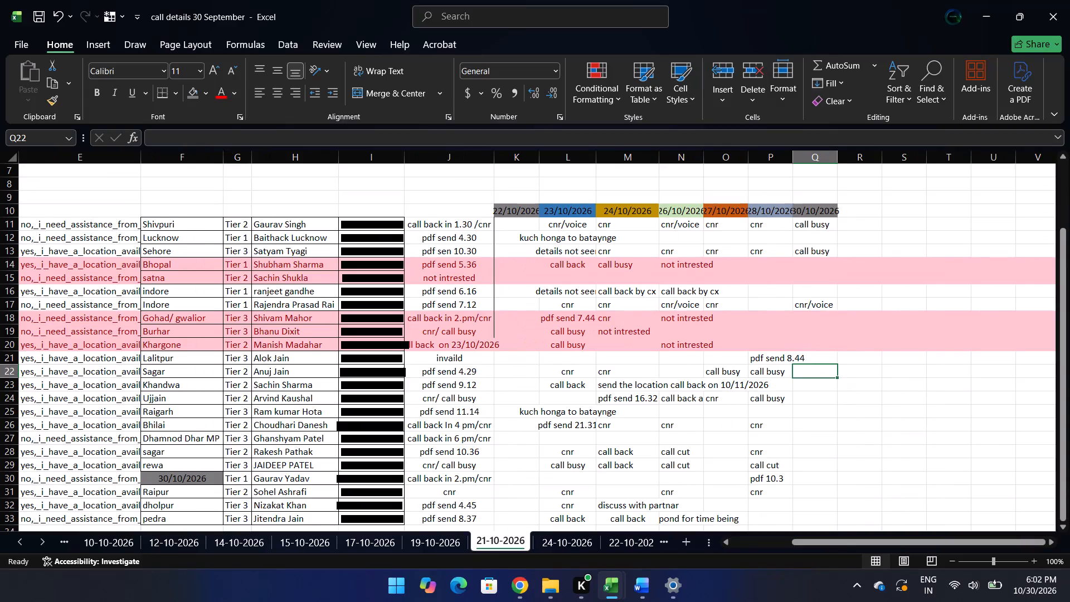
scroll(696, 420, "right", 1)
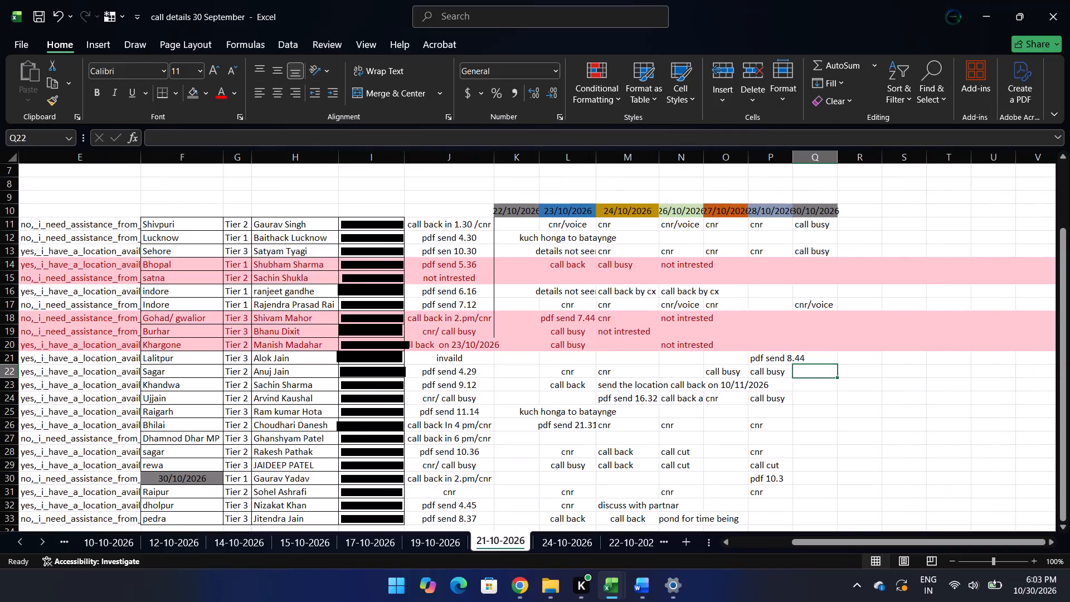
left_click(388, 382)
triple_click(388, 383)
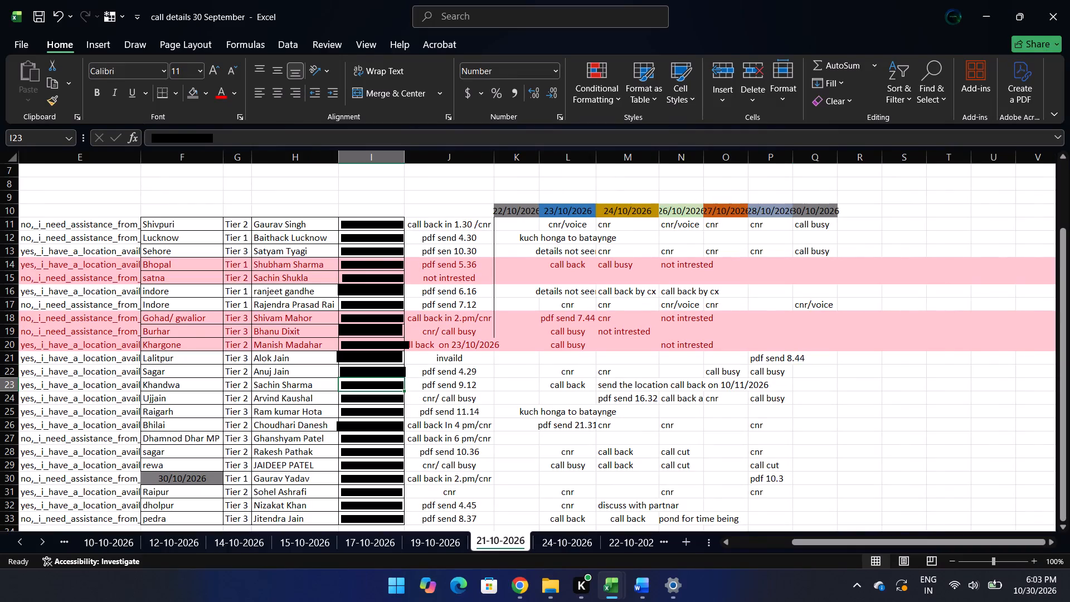
left_click(388, 383)
key("ctrl+c")
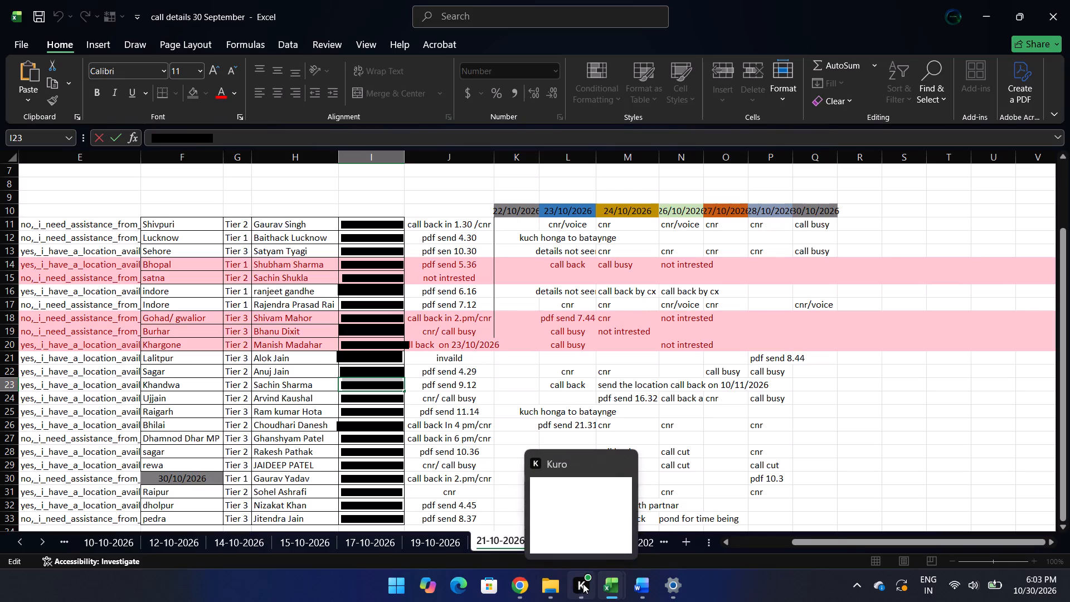
left_click(714, 538)
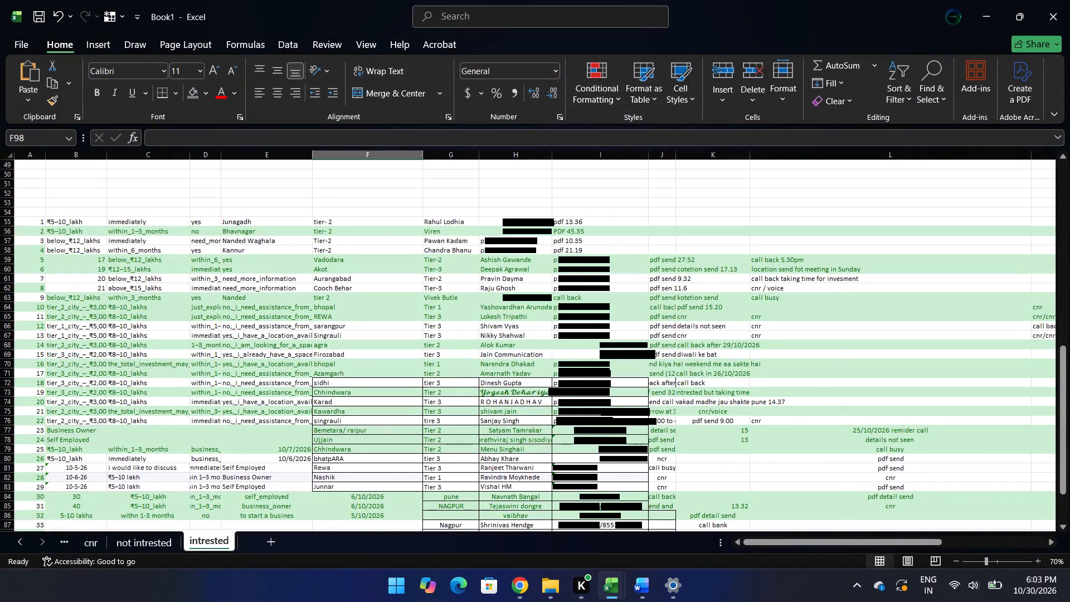
key("ctrl+f")
key("ctrl+v")
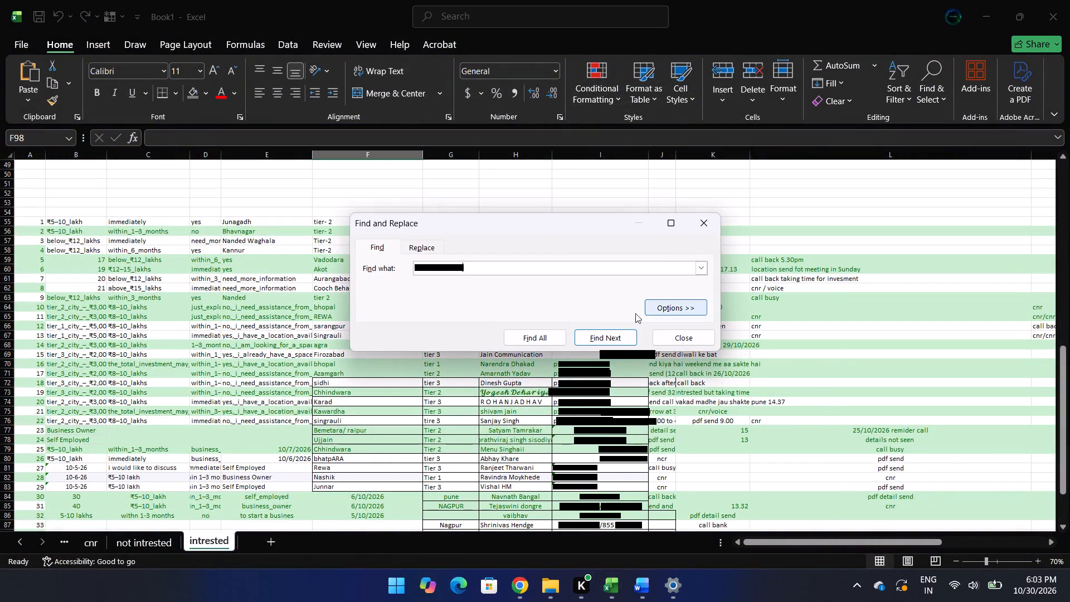
left_click(623, 337)
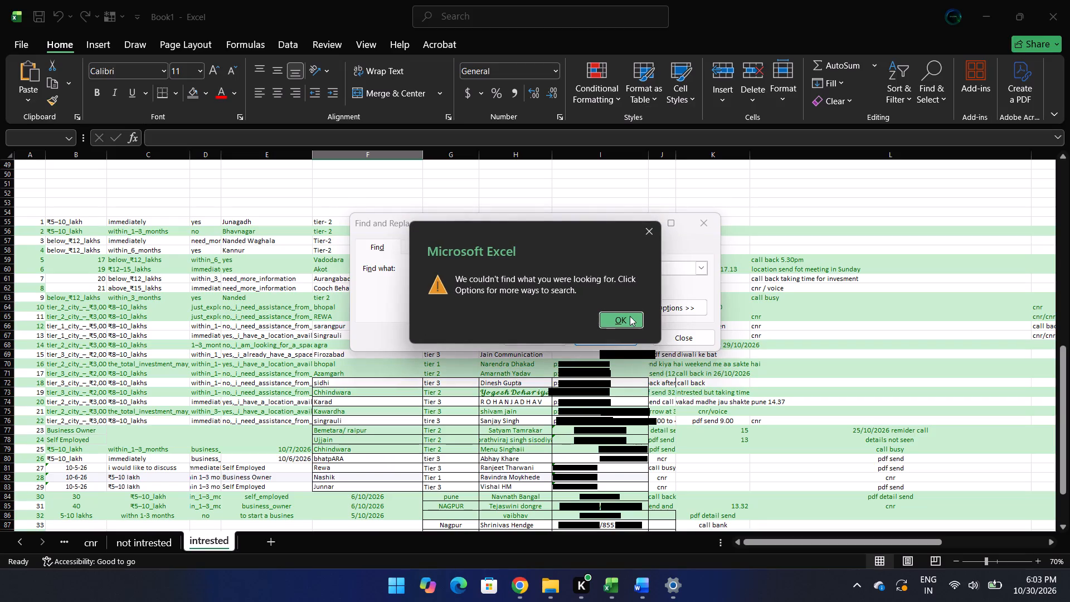
left_click(629, 322)
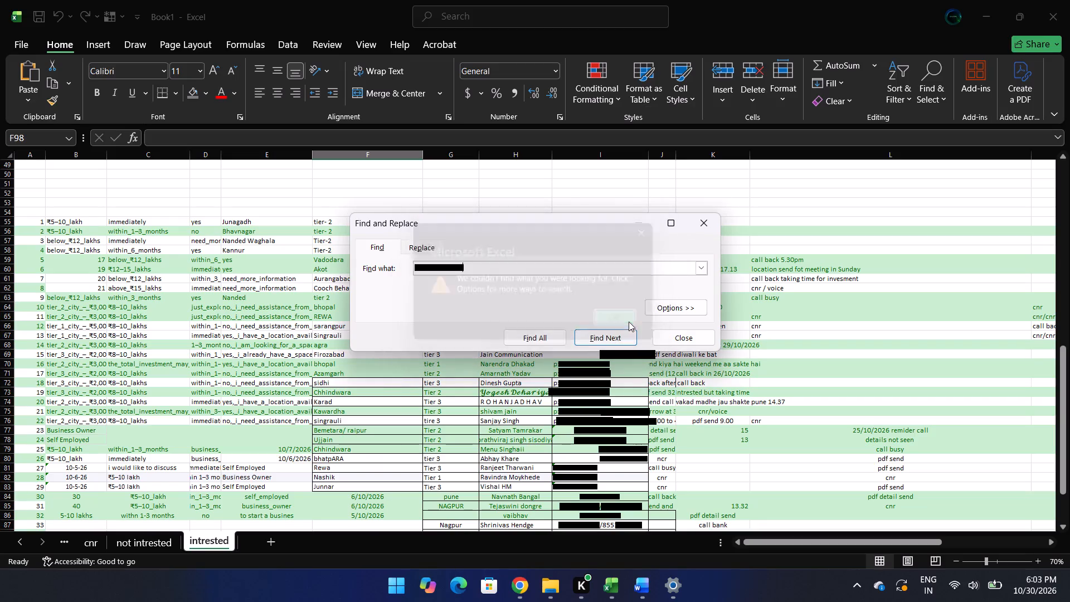
left_click(702, 226)
left_click(750, 186)
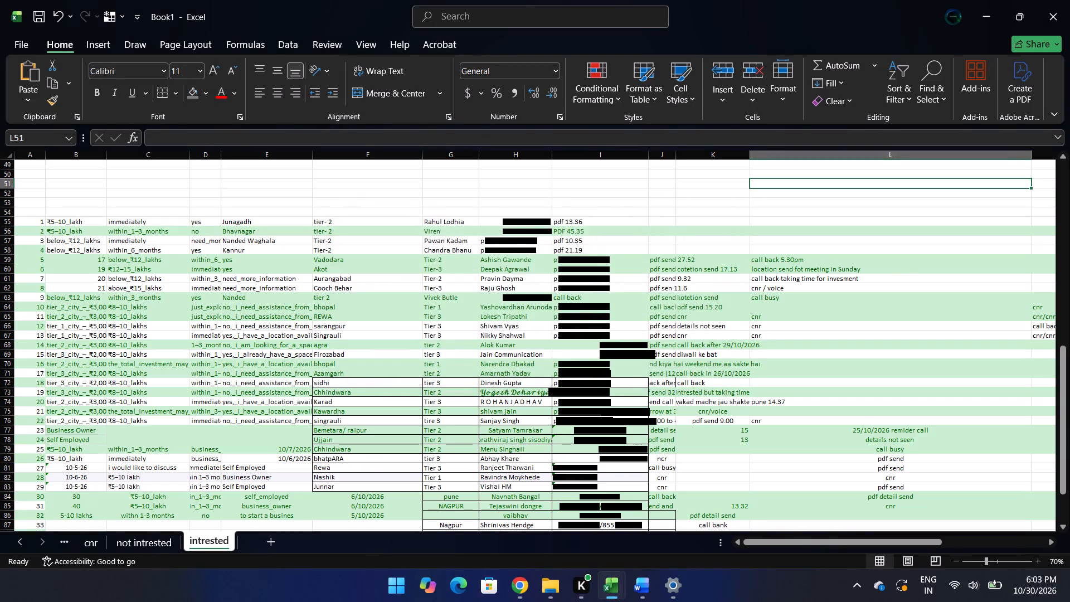
Repeat the search for the Khandwa lead's phone number on Book1's intrested sheet.
key("ctrl+f")
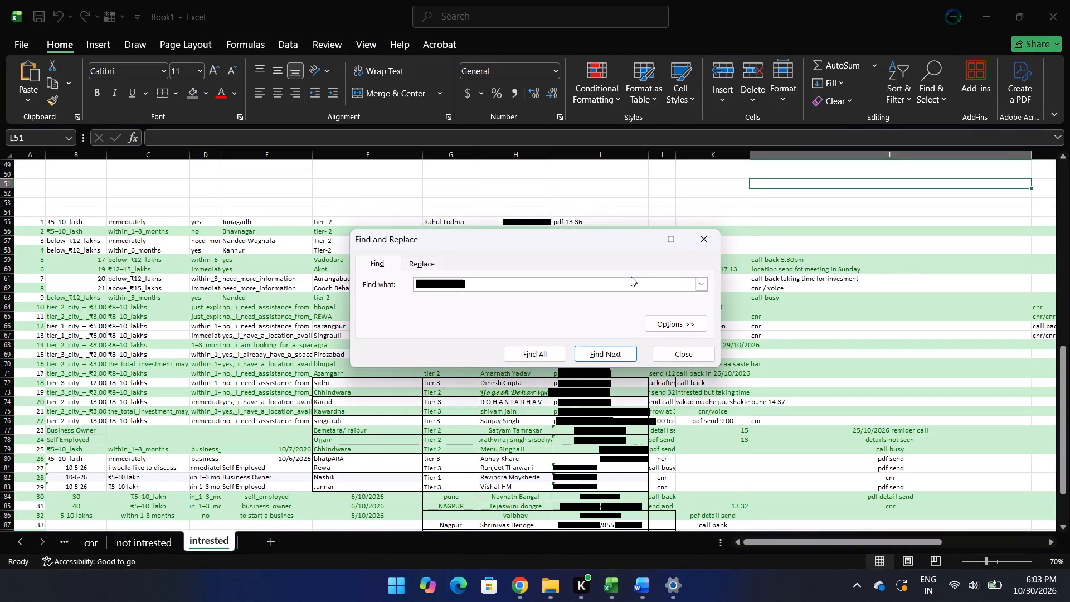
key("ctrl+v")
left_click(613, 355)
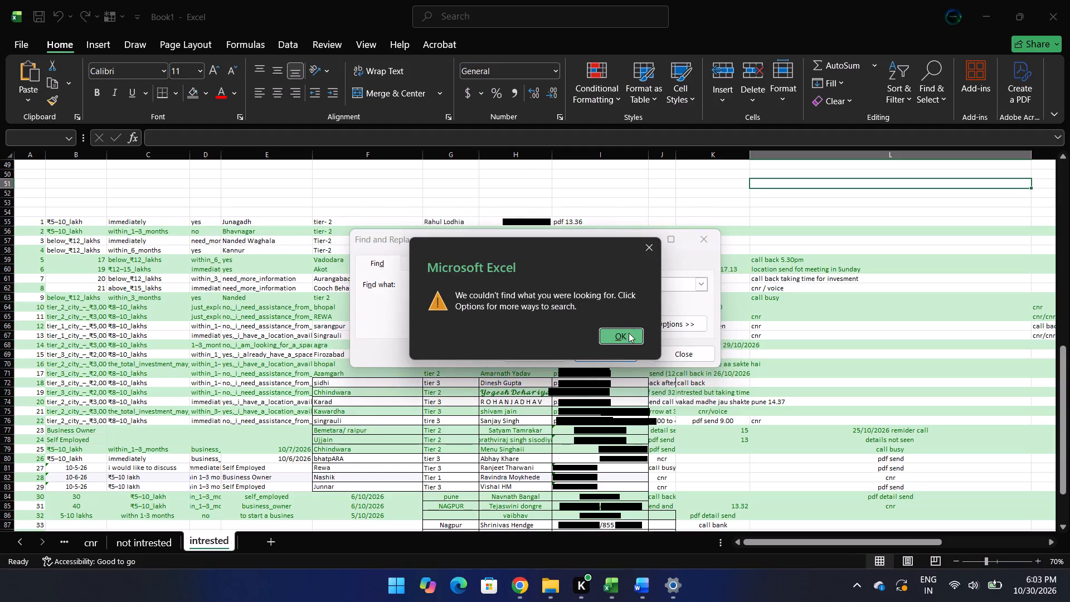
left_click(629, 333)
left_click(717, 232)
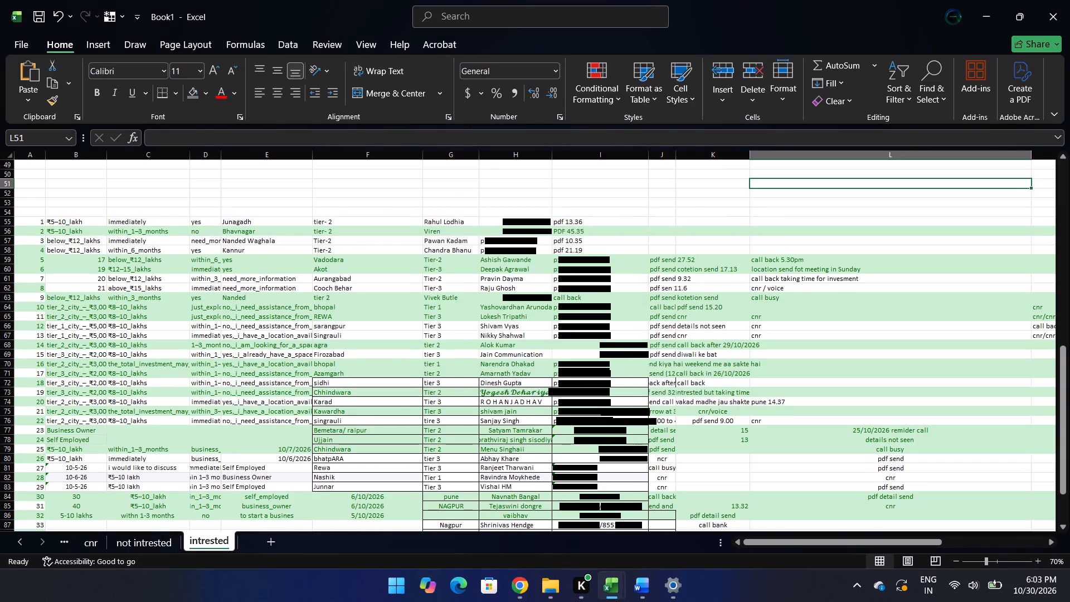
Copy the entire Khandwa lead row 23 from the 21-10-2026 sheet into row 95 of Book1's intrested sheet.
scroll(631, 391, "down", 2)
scroll(353, 386, "right", 1)
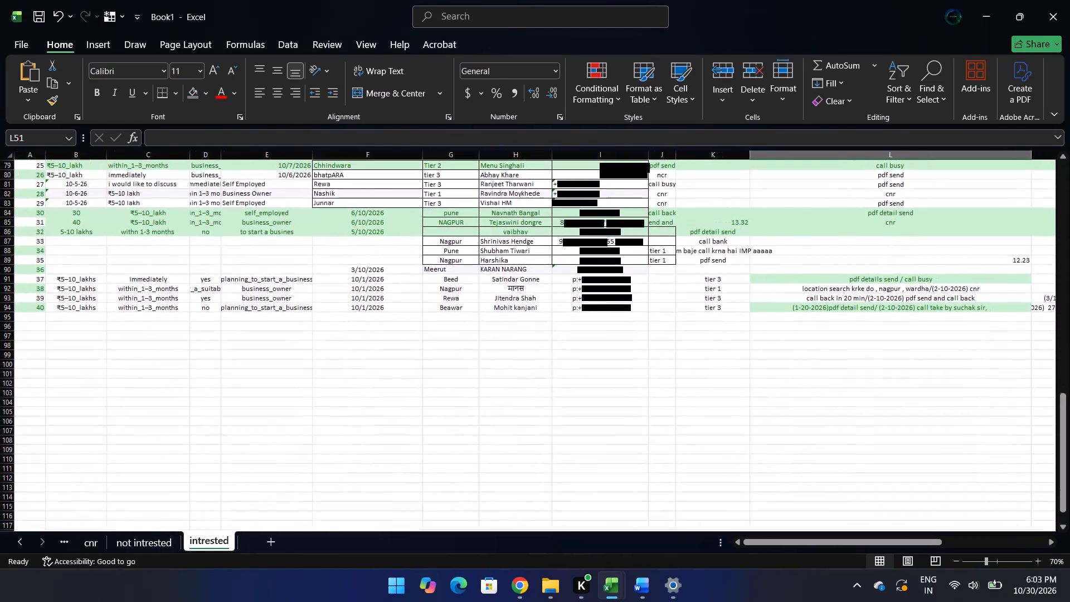
left_click(33, 316)
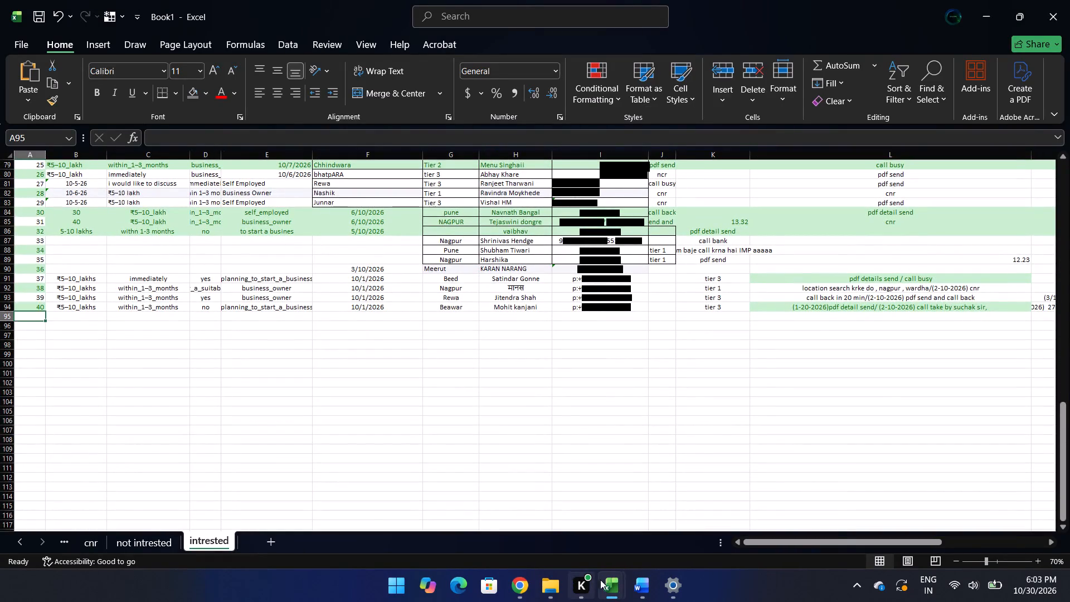
left_click(609, 579)
left_click(643, 529)
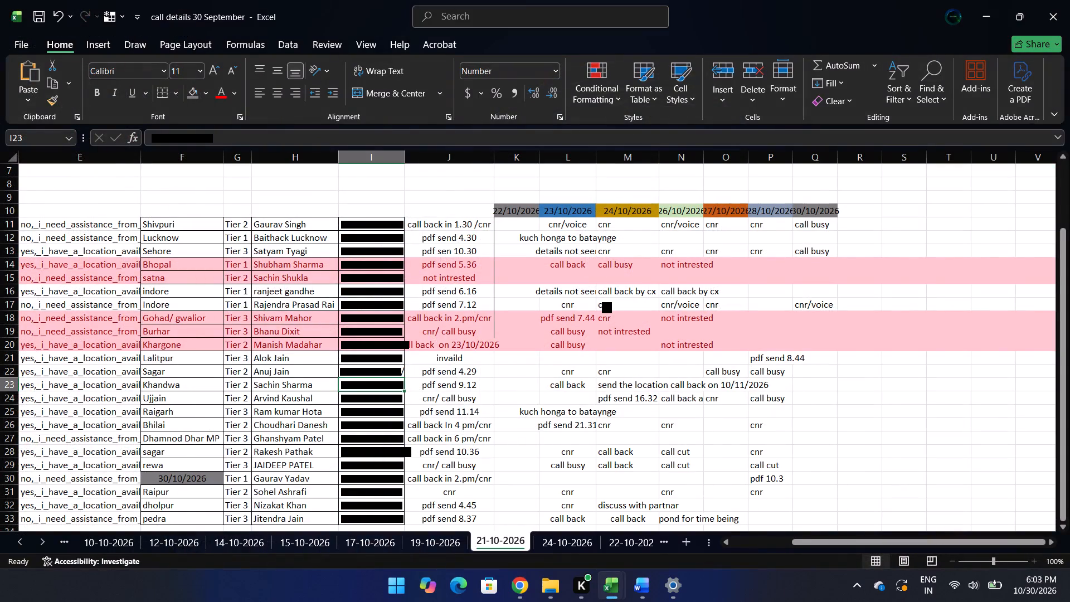
left_click(2, 387)
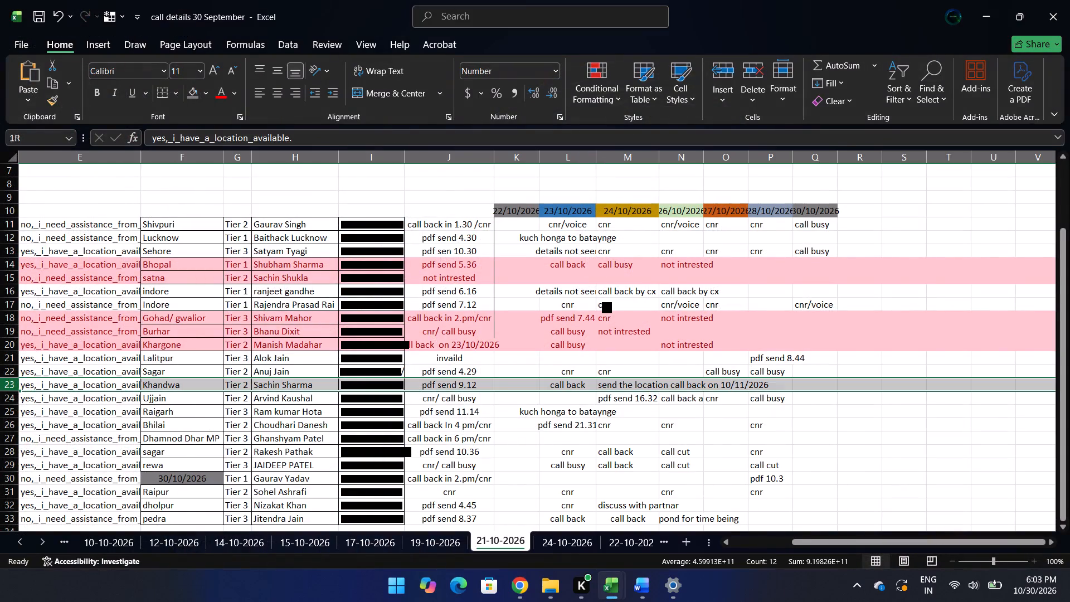
key("ctrl+c")
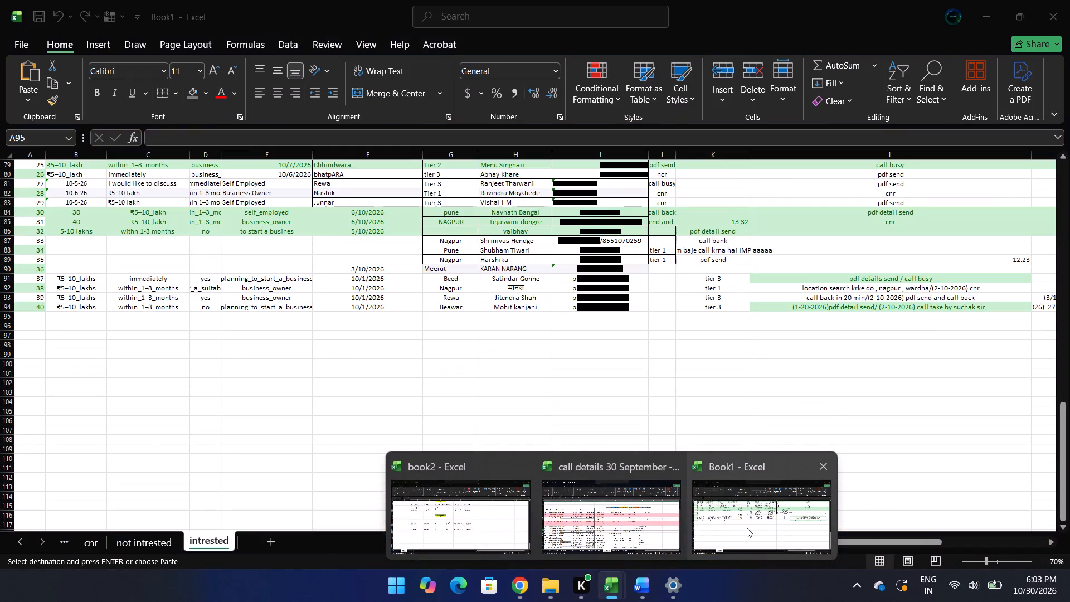
left_click(747, 528)
key("ctrl+v")
left_click(249, 396)
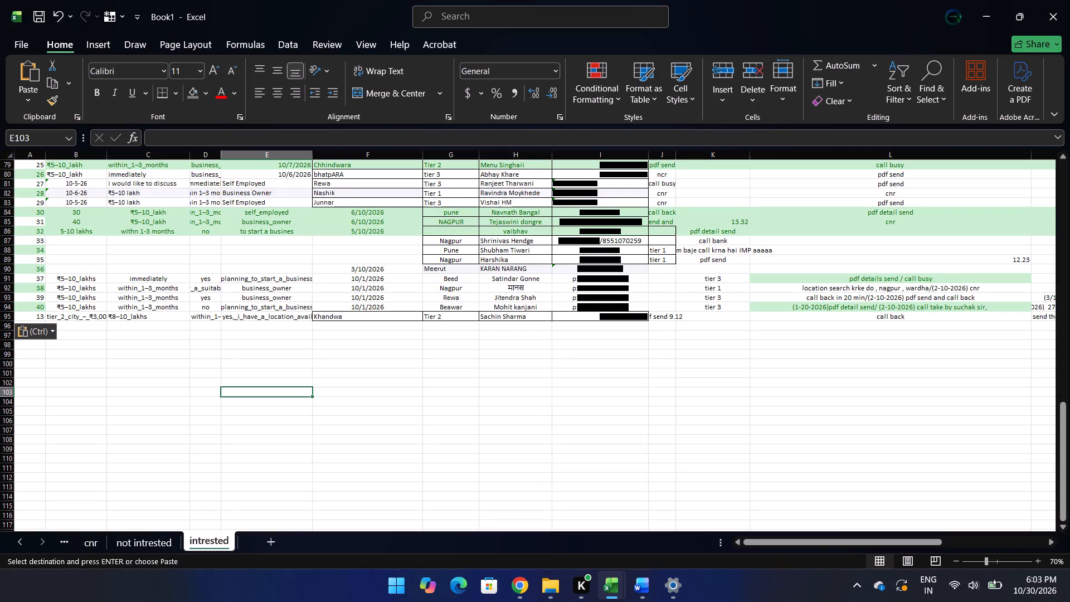
Review the intrested list down to the copied Khandwa entry, and check its source row 23 on the 21-10-2026 sheet.
scroll(547, 416, "up", 1)
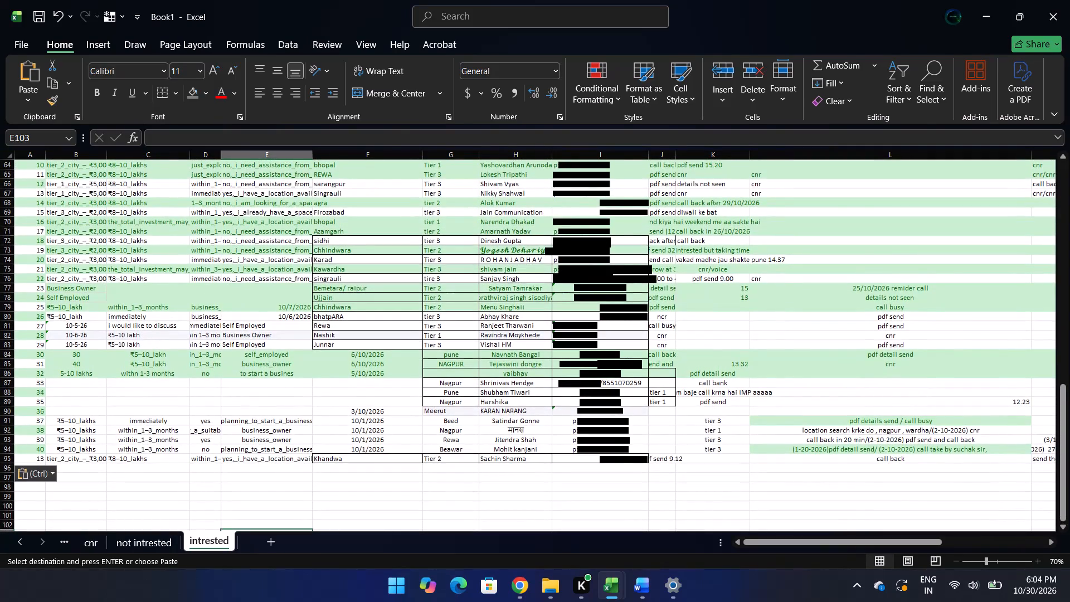
scroll(536, 426, "up", 1)
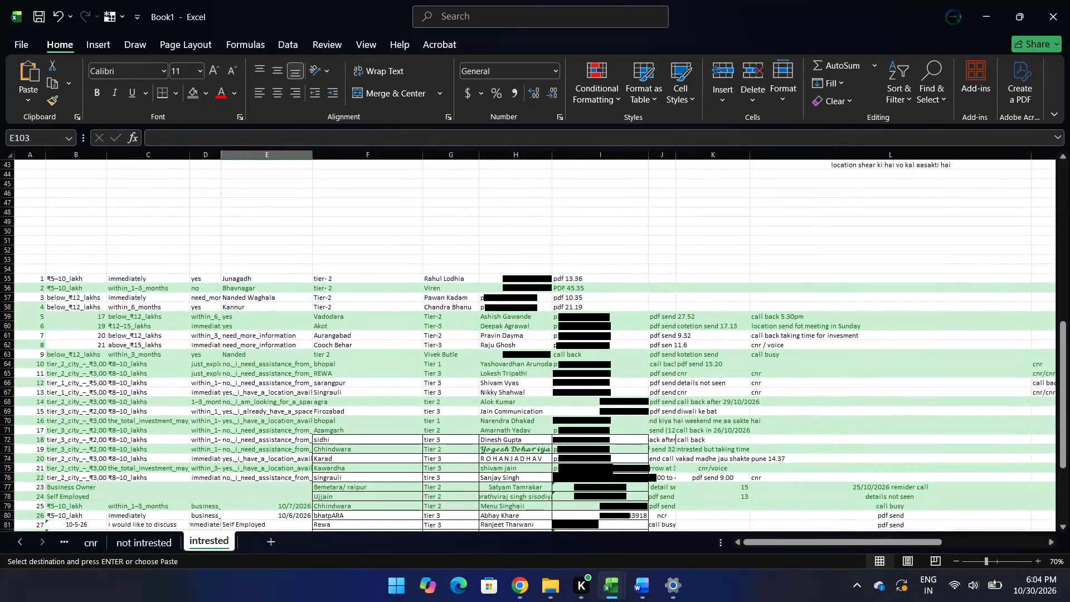
scroll(536, 426, "down", 1)
scroll(536, 426, "right", 1)
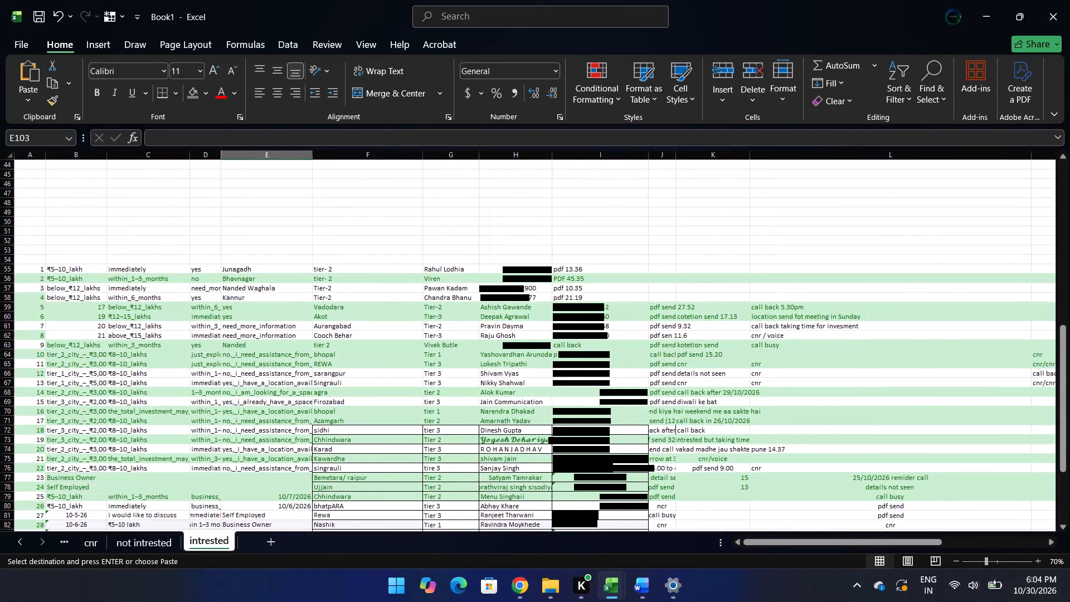
scroll(536, 426, "down", 1)
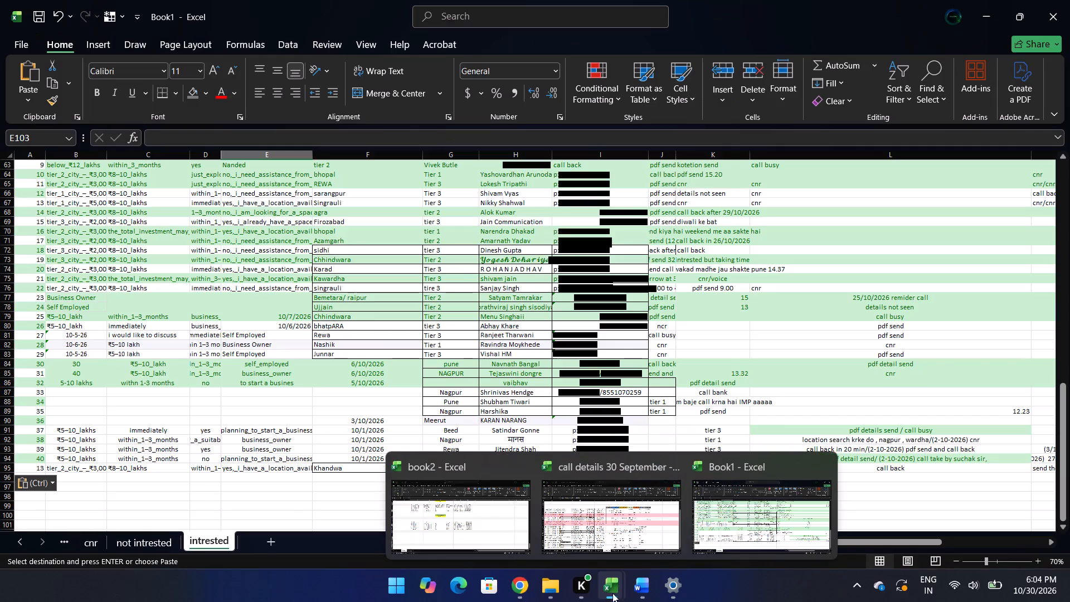
left_click(605, 538)
scroll(786, 419, "right", 1)
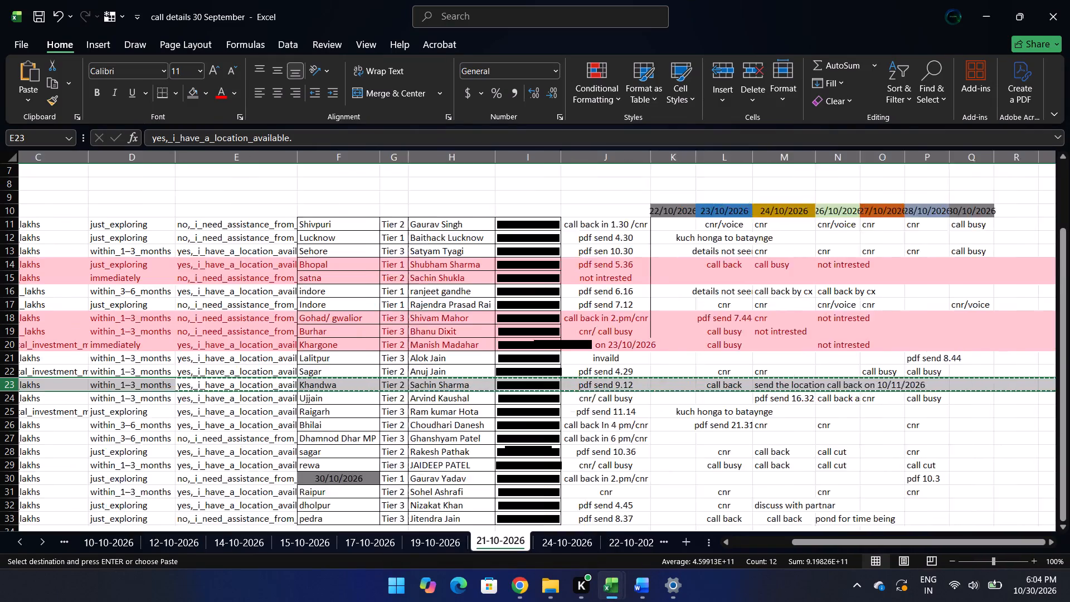
scroll(786, 419, "right", 5)
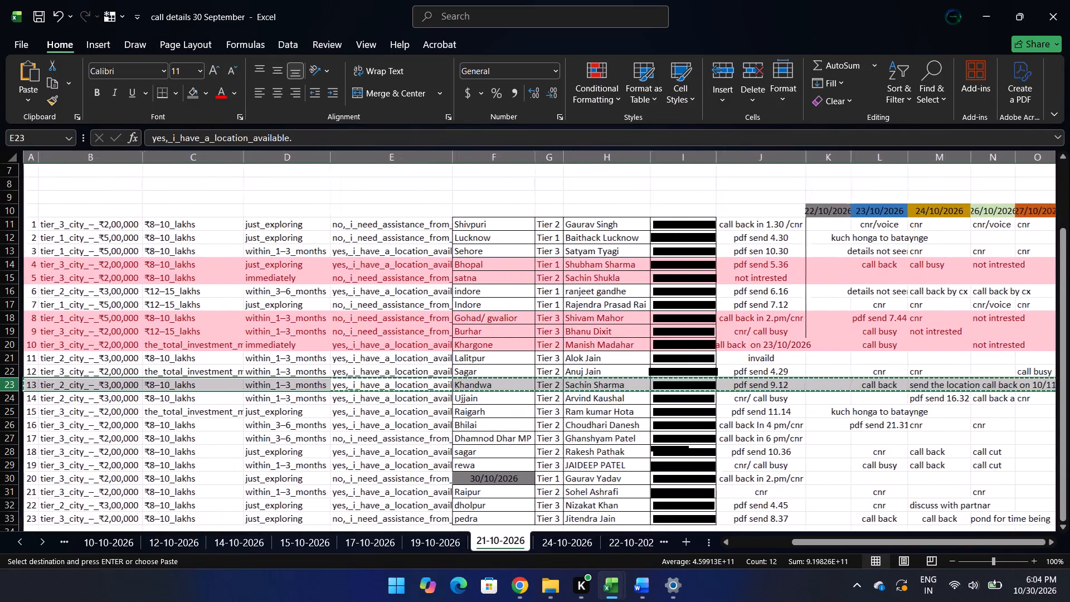
scroll(786, 419, "left", 3)
scroll(786, 419, "right", 3)
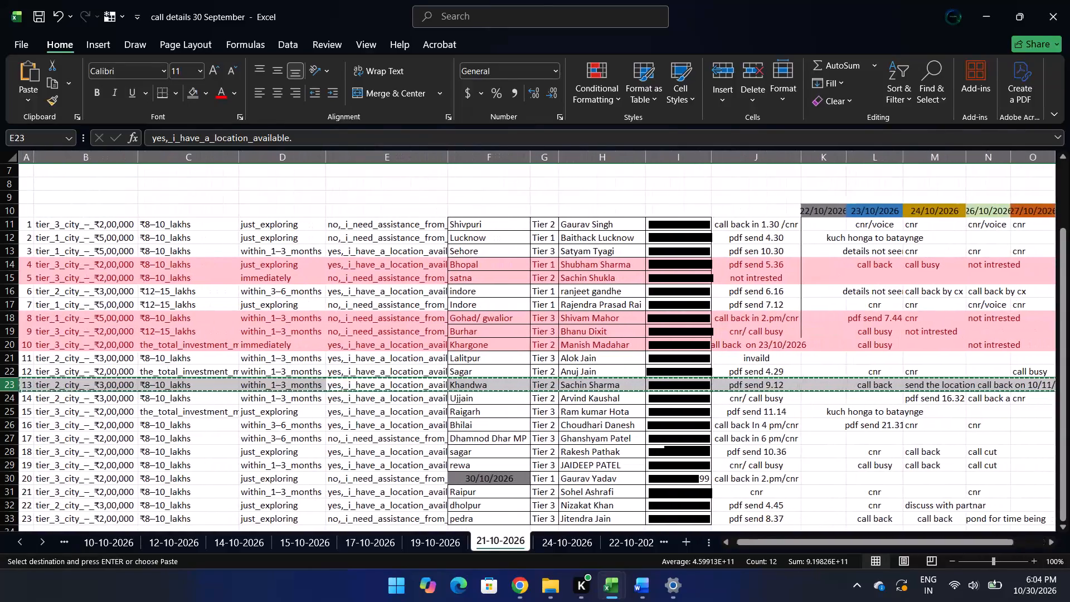
Switch back to Book1 and re-examine the copied Khandwa entry in row 95 of the intrested sheet.
left_click(609, 588)
left_click(587, 523)
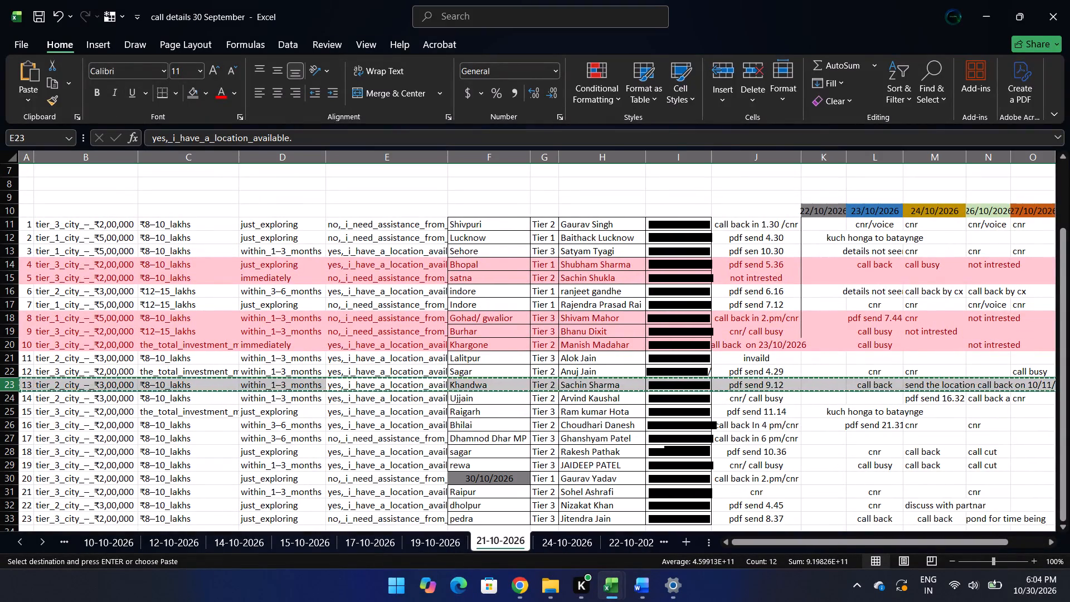
left_click(609, 578)
left_click(744, 517)
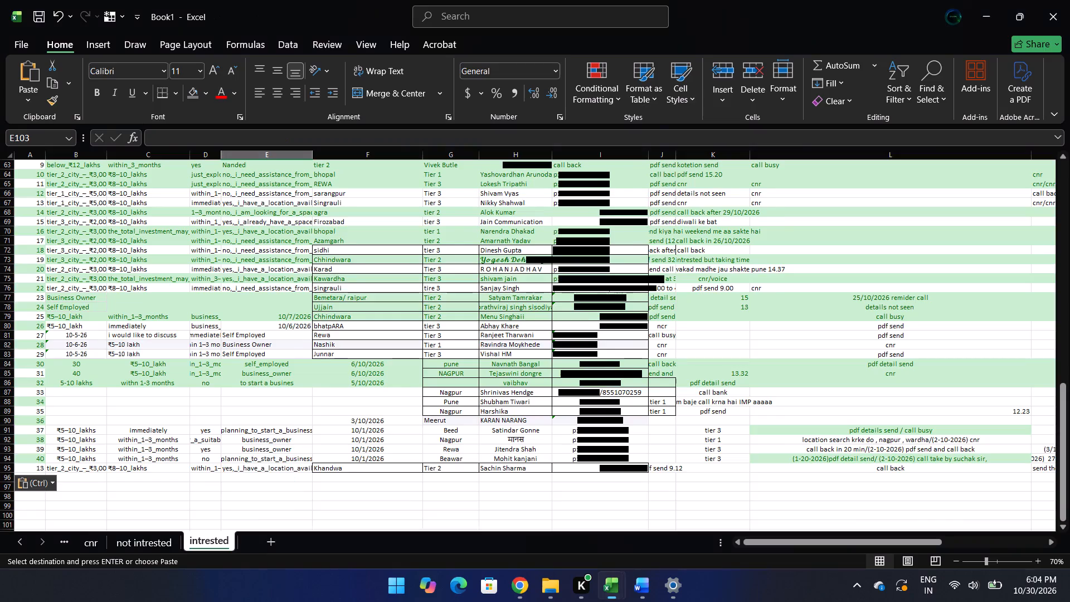
scroll(744, 517, "right", 1)
scroll(744, 517, "left", 1)
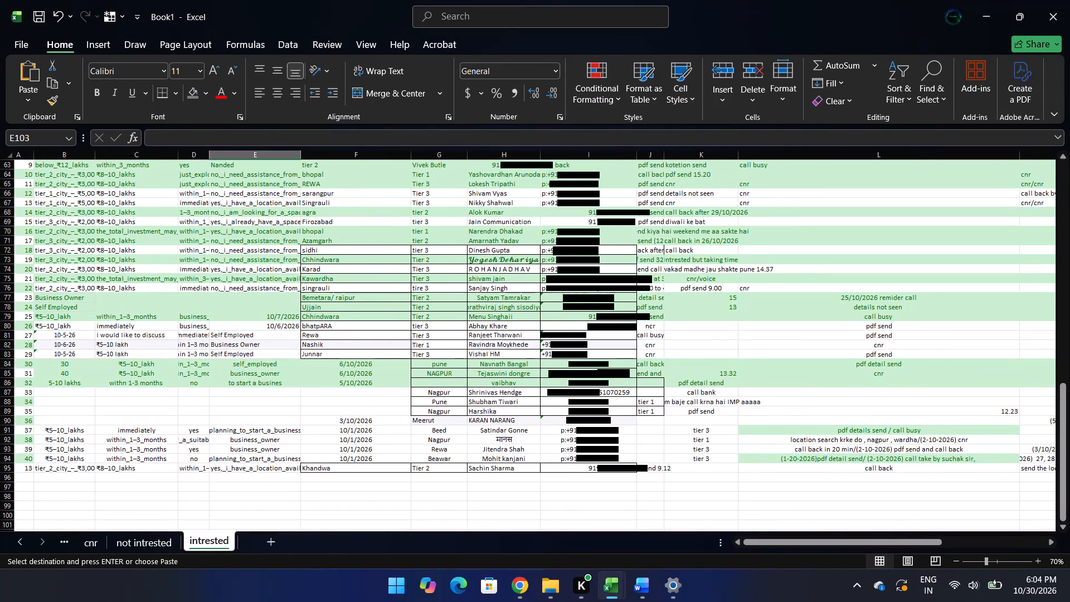
scroll(744, 517, "left", 1)
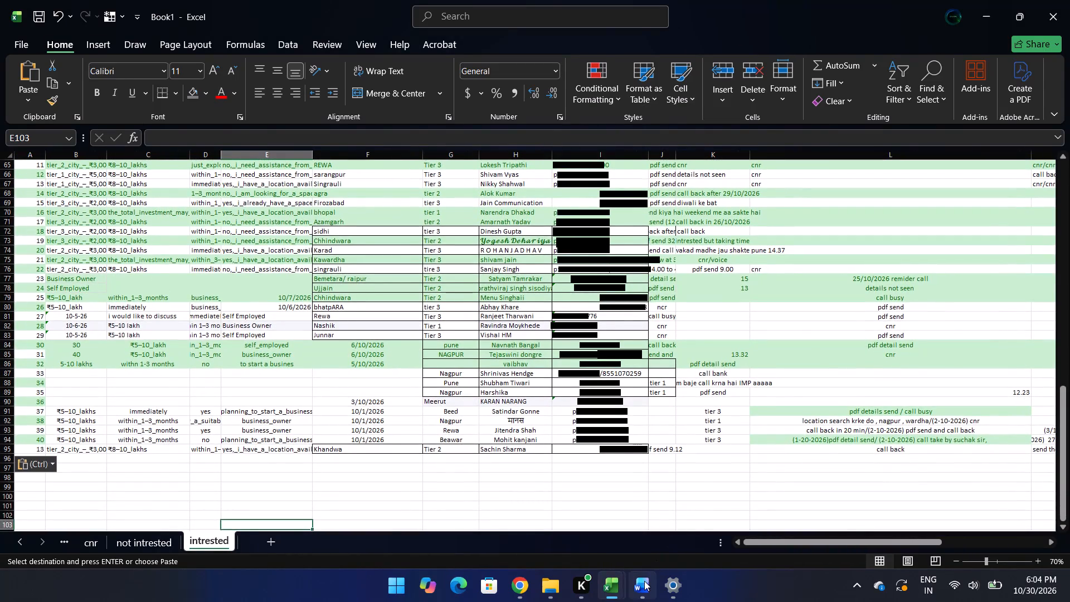
left_click(644, 581)
left_click(636, 577)
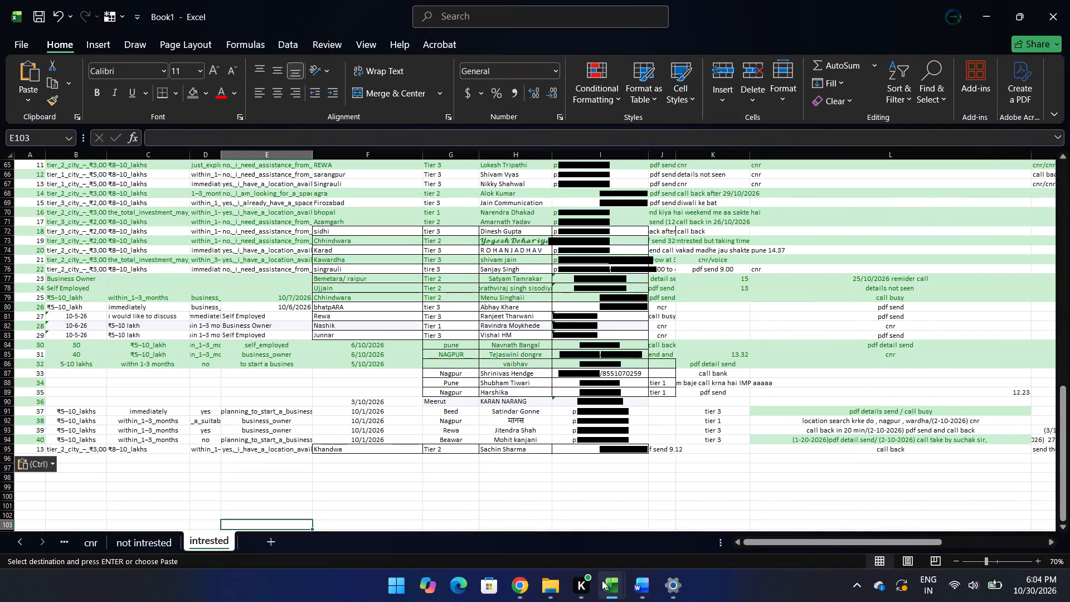
Switch to the call details workbook and review the 21-10-2026 sheet's follow-up records, selecting the Ujjain lead's 30/10/2026 cell.
left_click(665, 514)
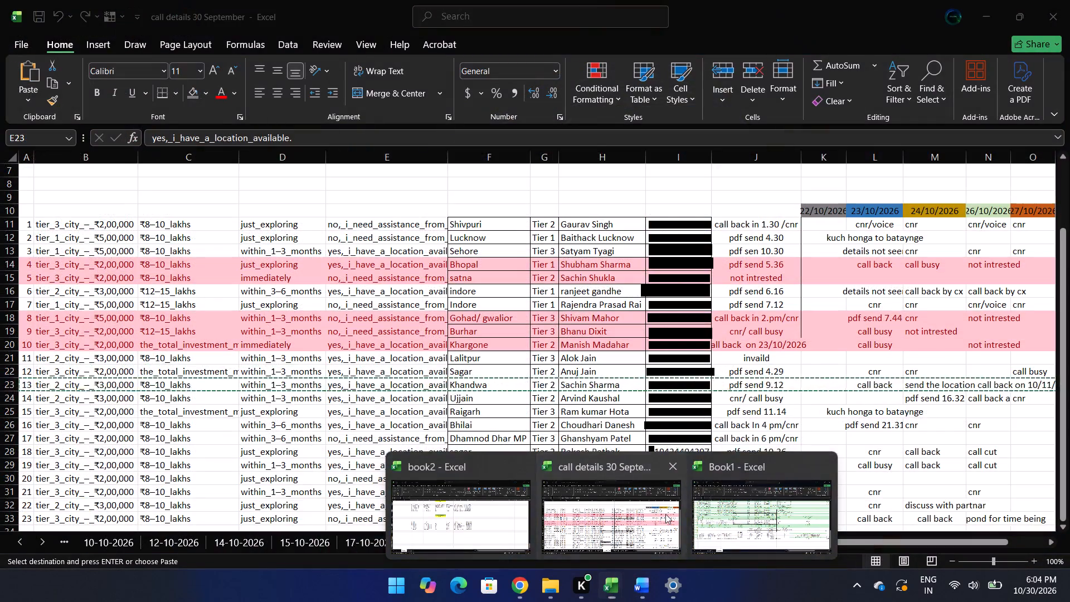
scroll(670, 390, "down", 1)
scroll(670, 390, "up", 1)
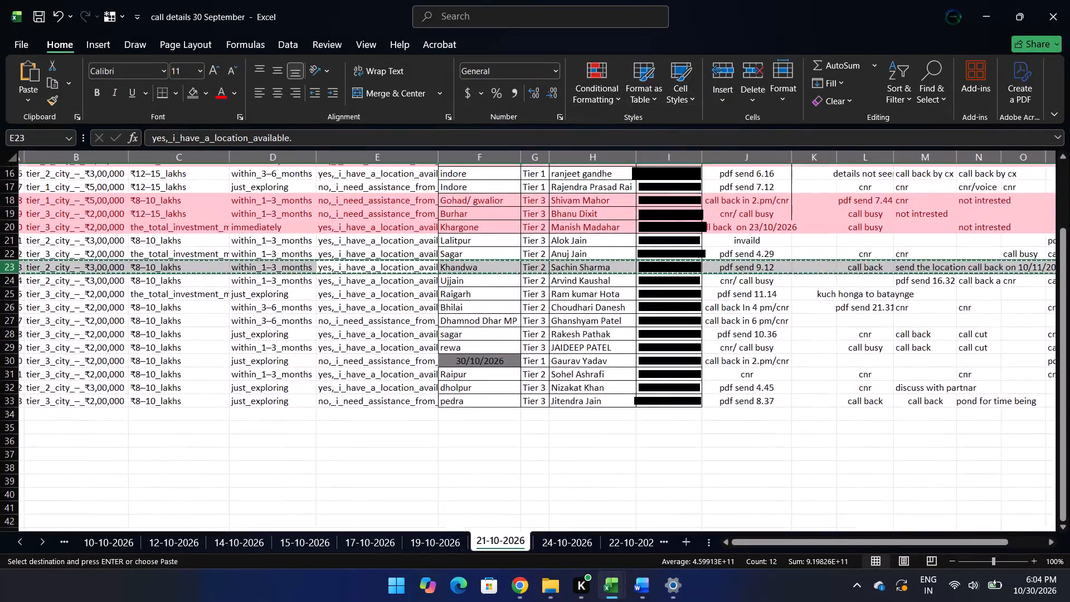
scroll(670, 390, "up", 1)
scroll(670, 390, "left", 4)
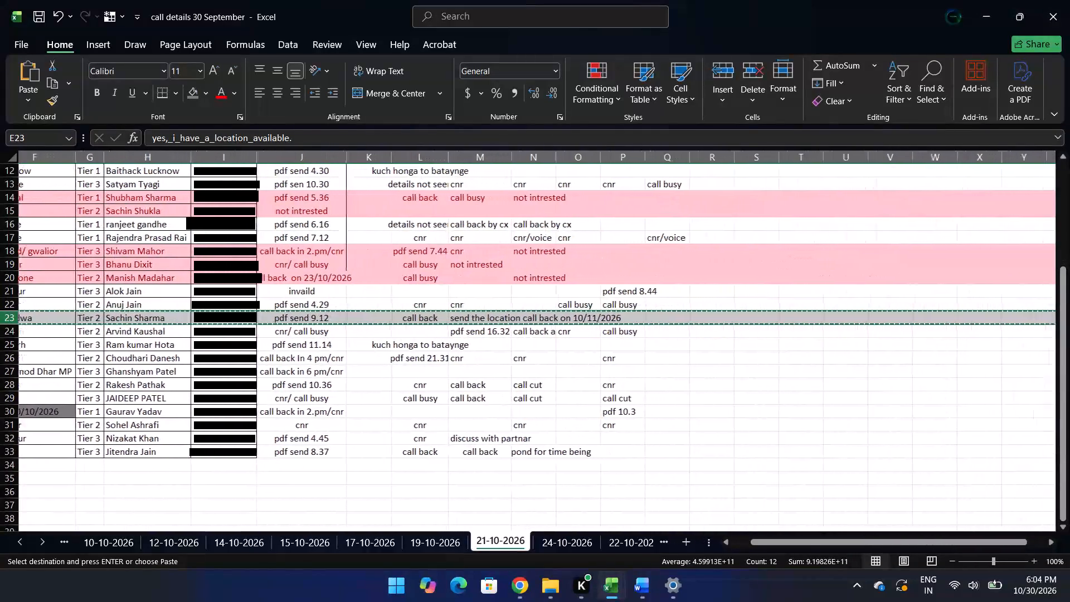
double_click(686, 348)
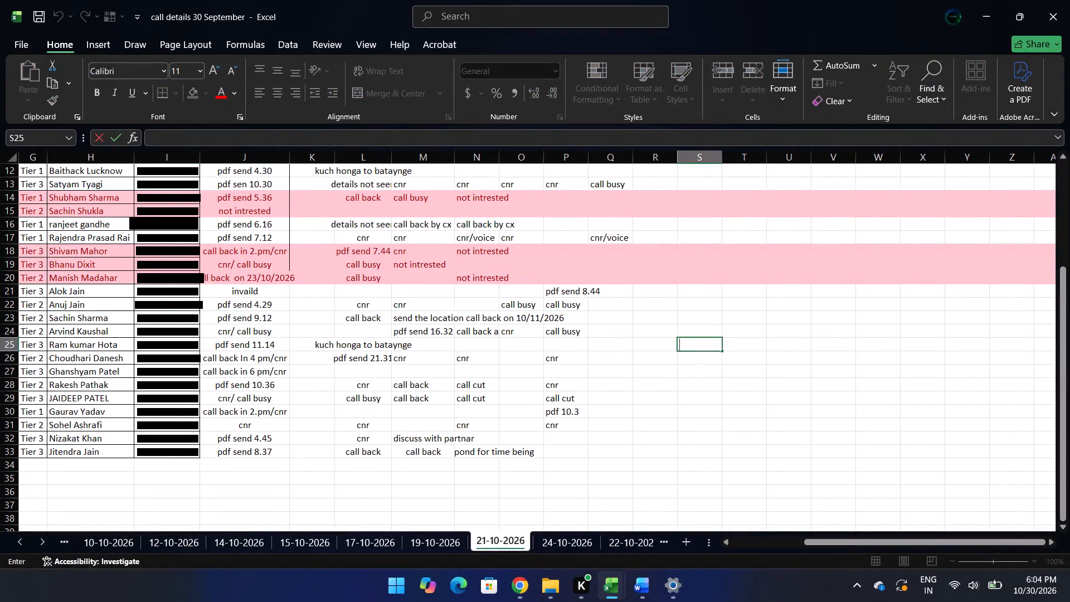
left_click(608, 304)
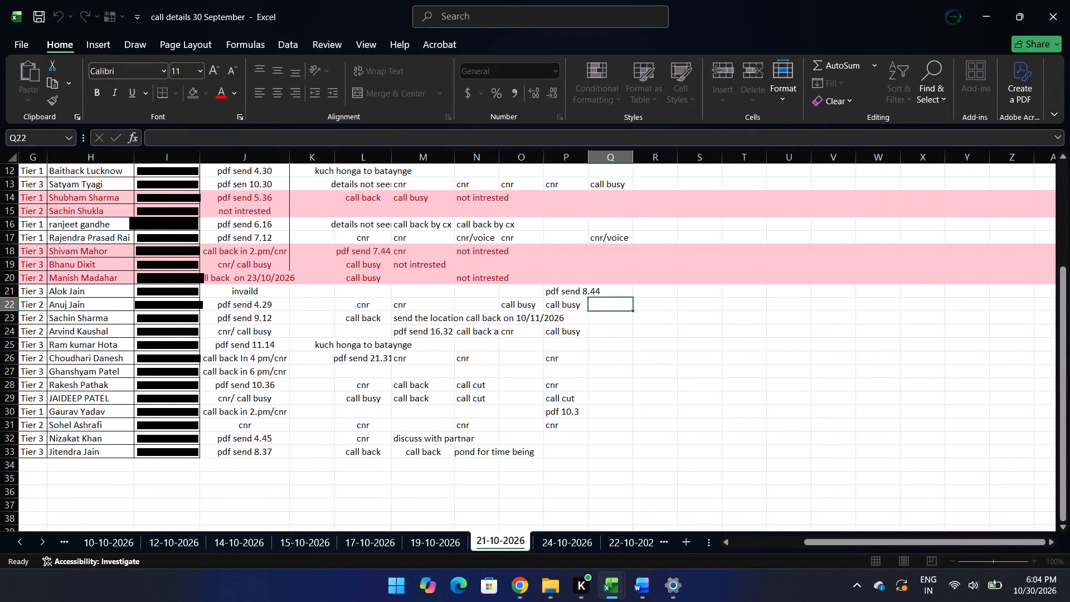
left_click(617, 333)
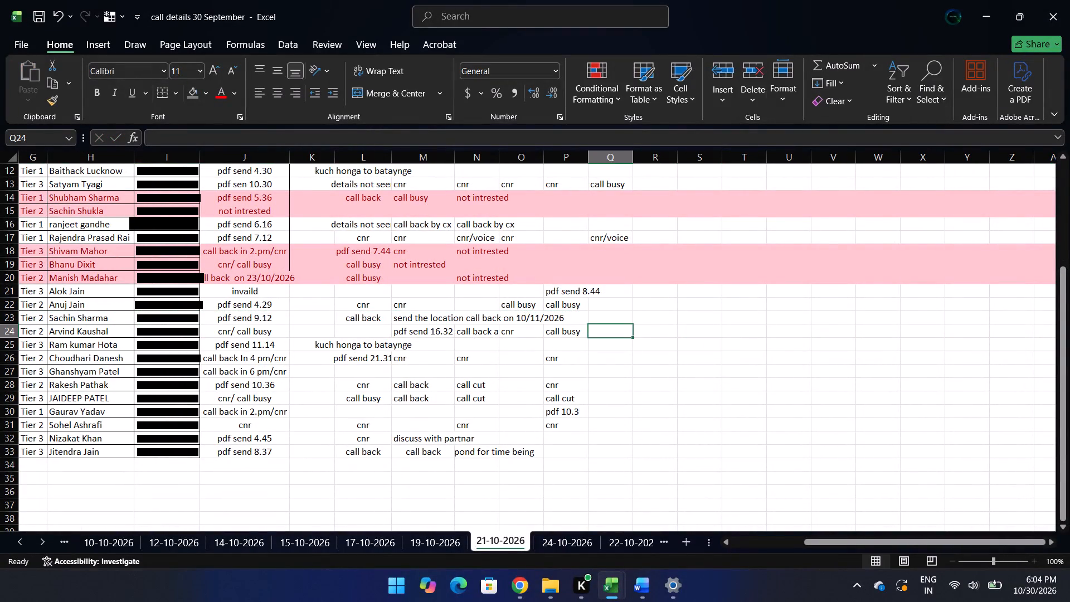
scroll(617, 333, "right", 1)
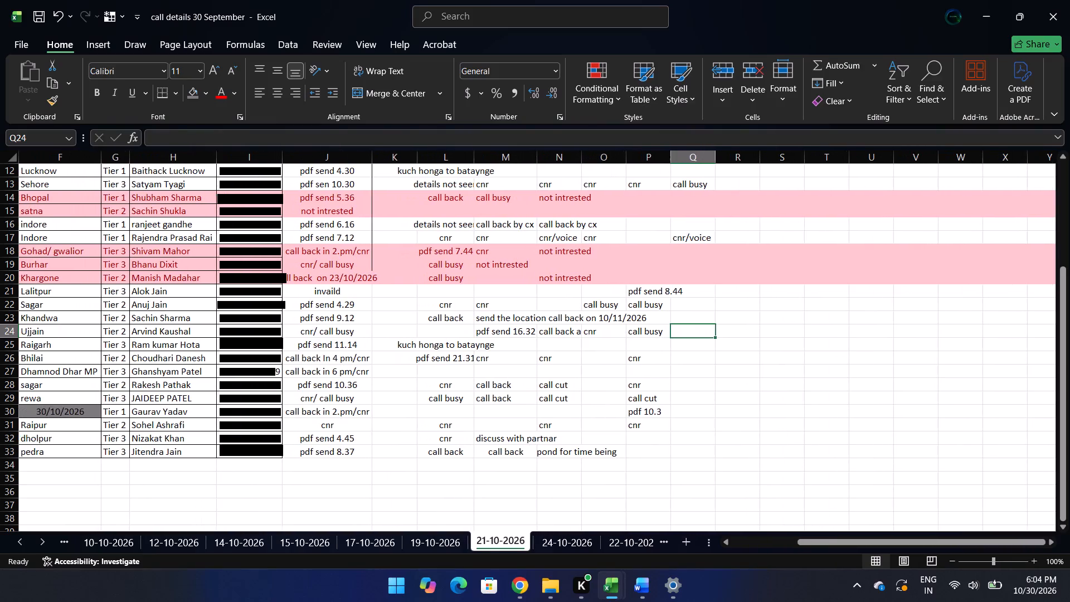
scroll(617, 333, "right", 1)
scroll(617, 333, "left", 1)
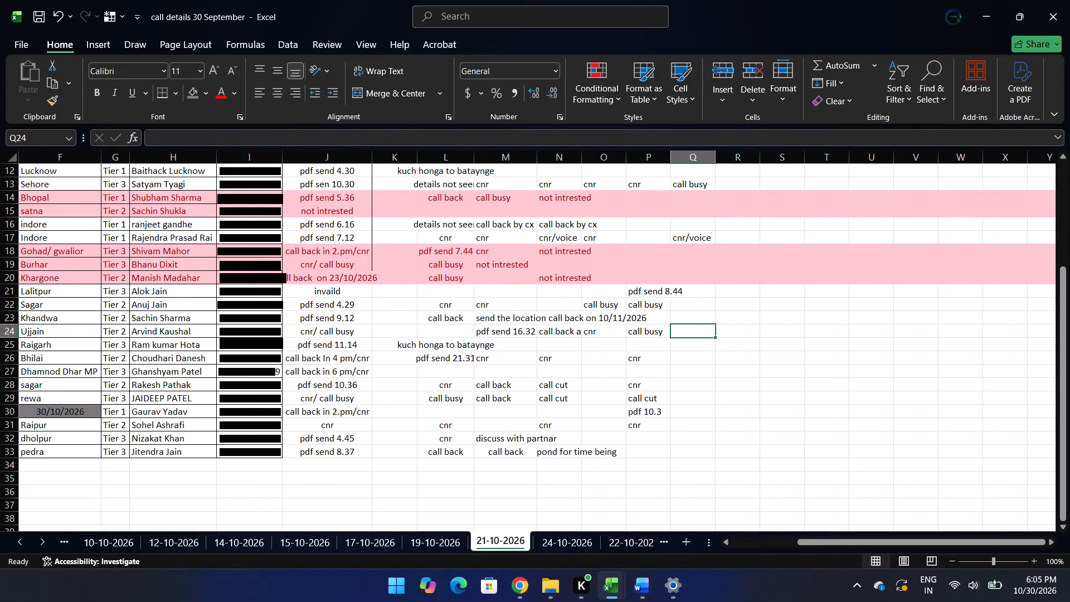
scroll(324, 333, "left", 1)
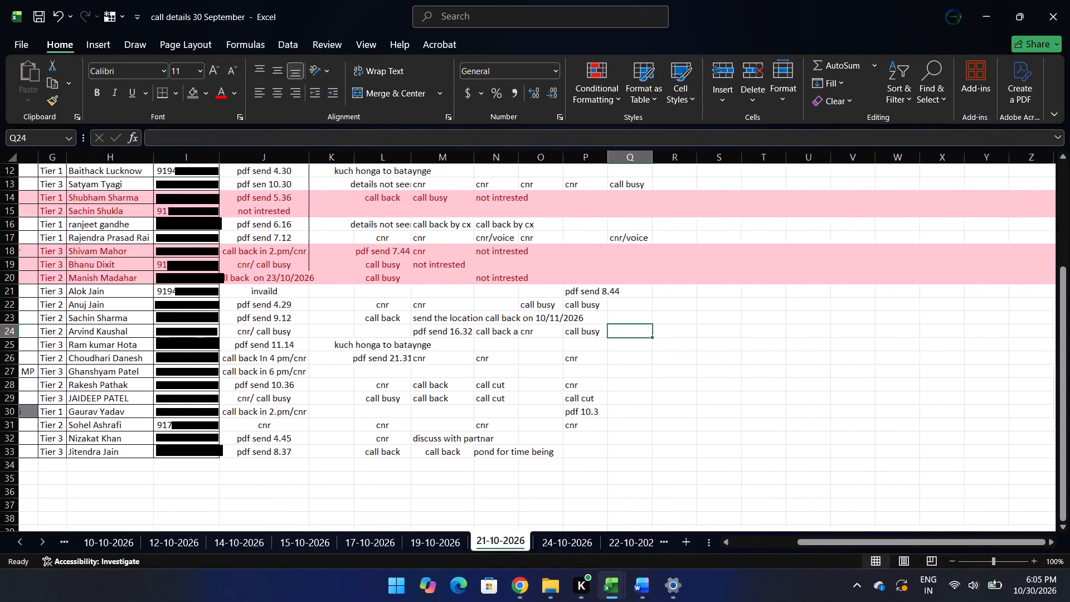
scroll(324, 333, "left", 1)
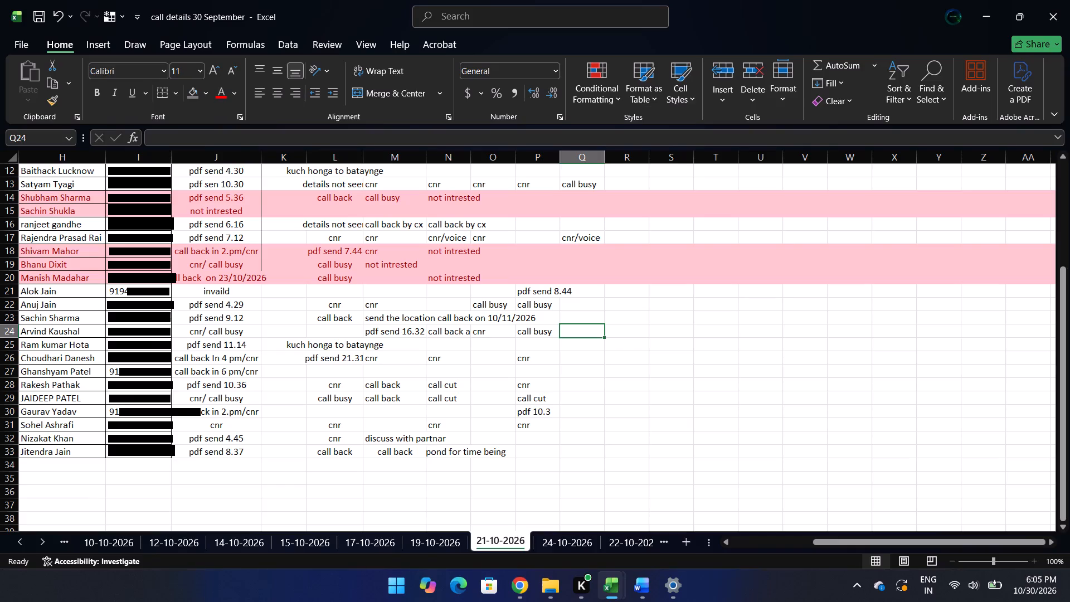
scroll(454, 331, "up", 2)
scroll(454, 331, "down", 1)
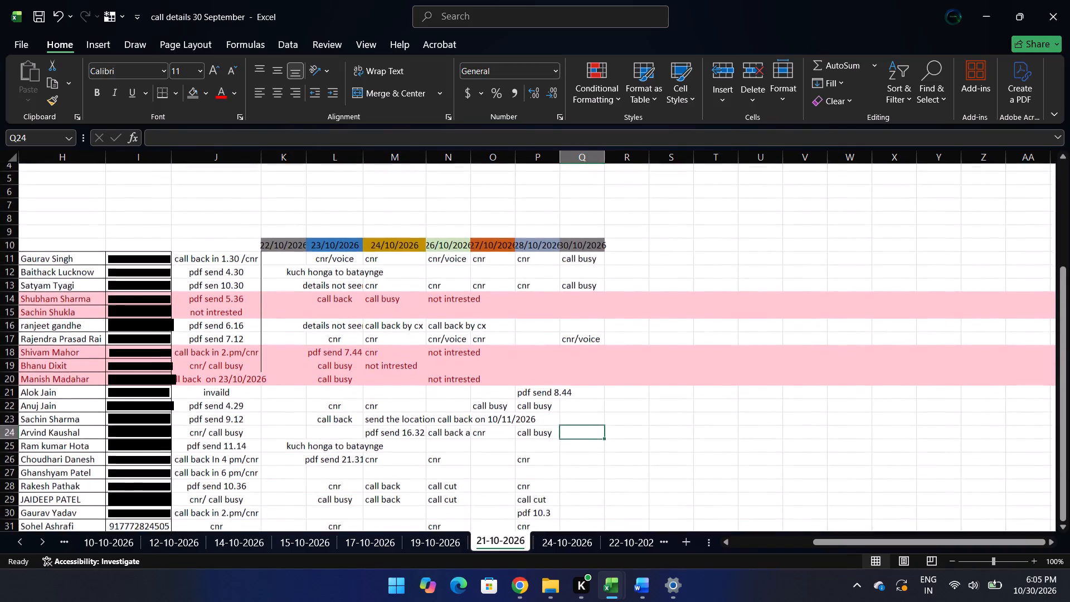
scroll(454, 331, "down", 1)
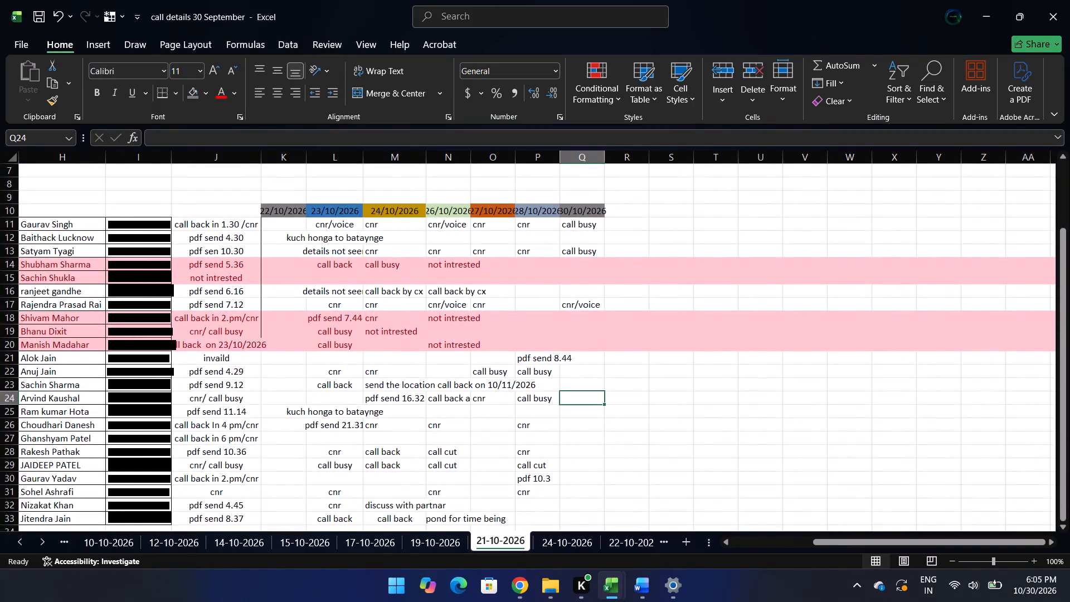
scroll(510, 334, "down", 1)
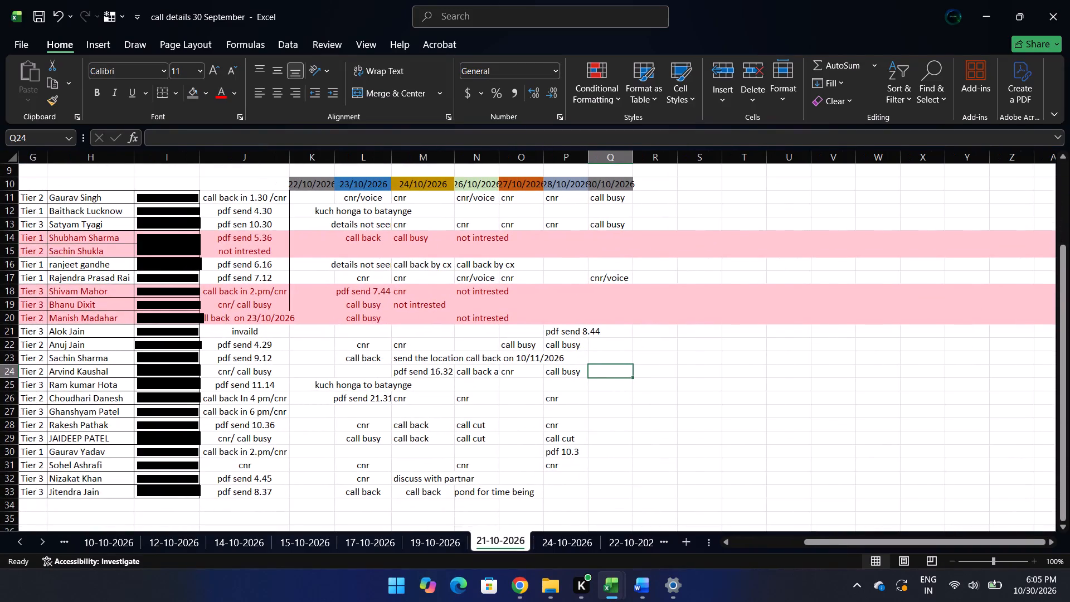
Save the call details workbook.
key("ctrl+s")
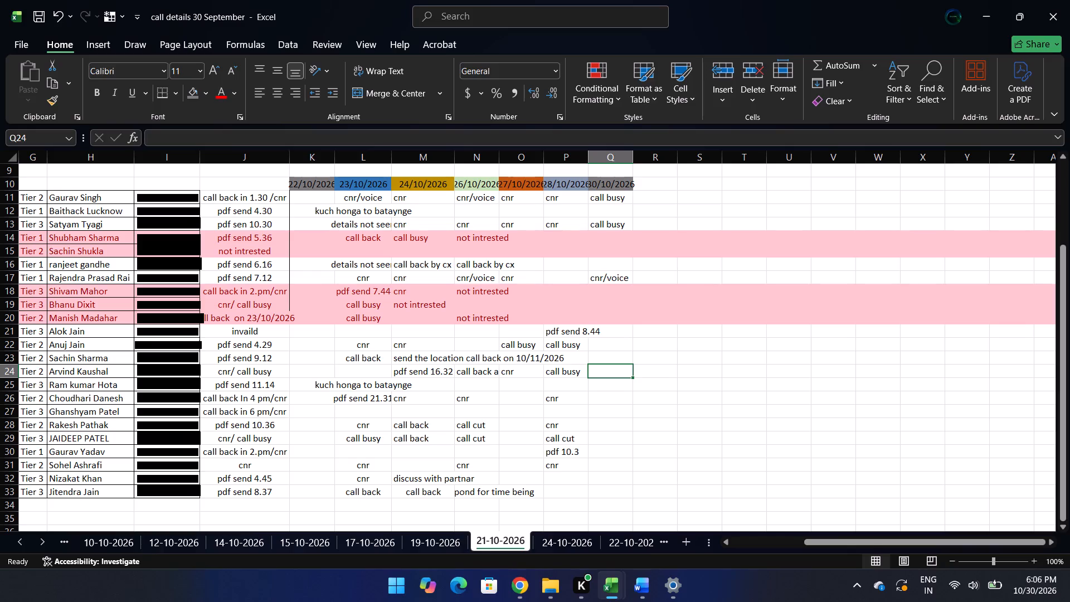
Record cnr as the 30/10/2026 outcome for the Ujjain lead in row 24 of the 21-10-2026 sheet.
type("cnr")
key("Return")
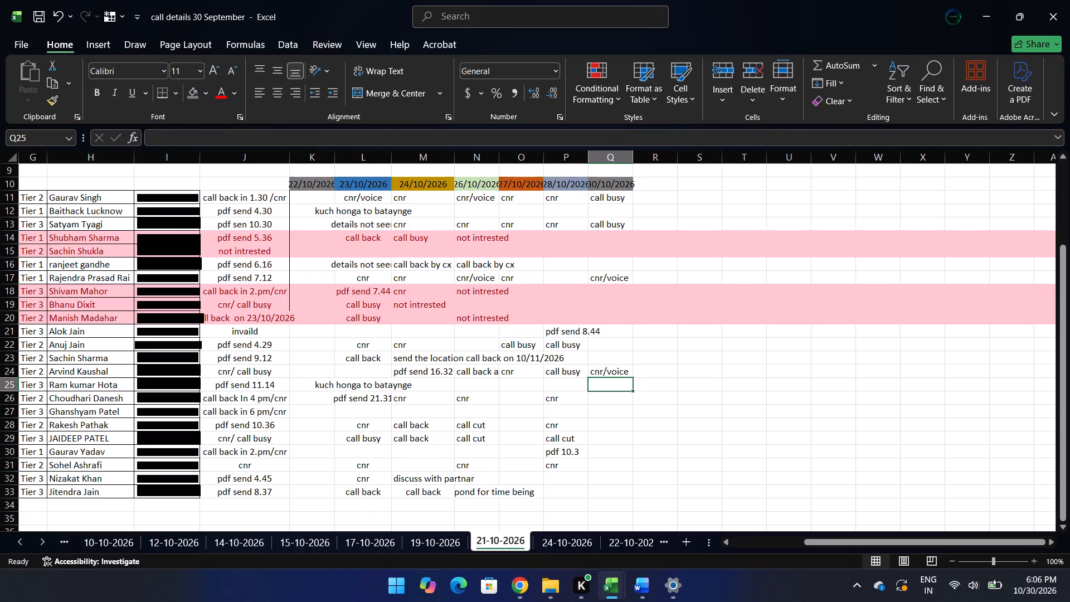
triple_click(623, 372)
left_click(623, 372)
key("BackSpace")
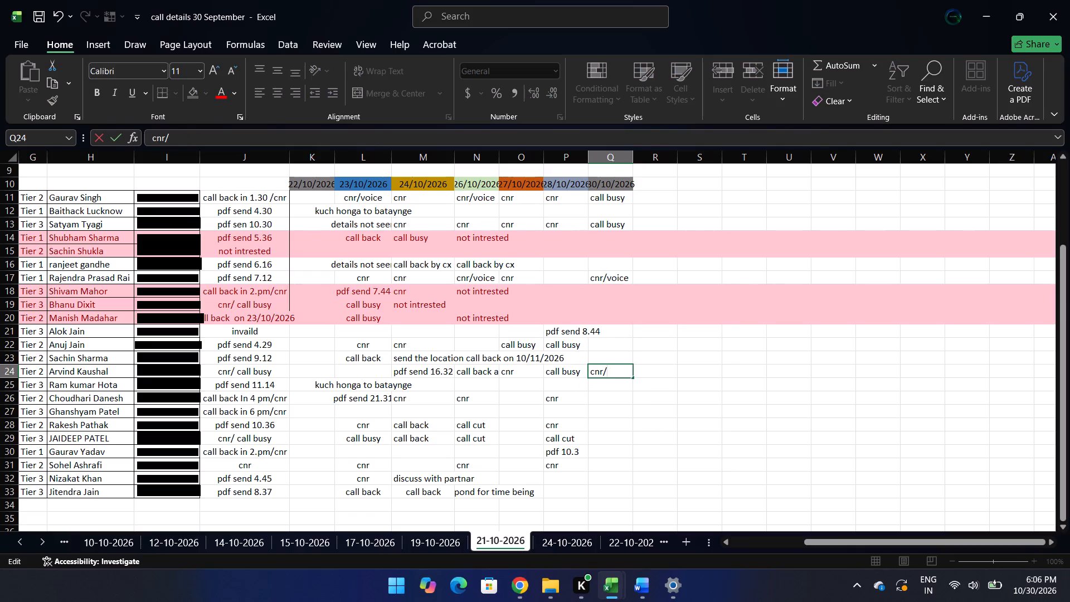
key("BackSpace")
key("Return")
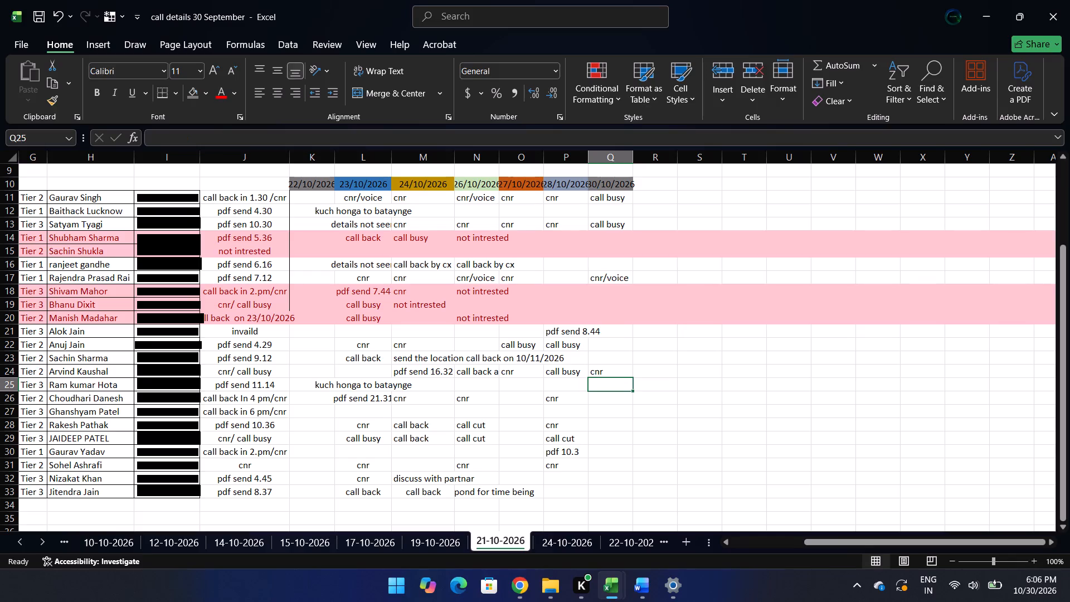
Copy the phone number of the Bhilai lead in row 26 and search for it on Book1's intrested sheet.
key("Return")
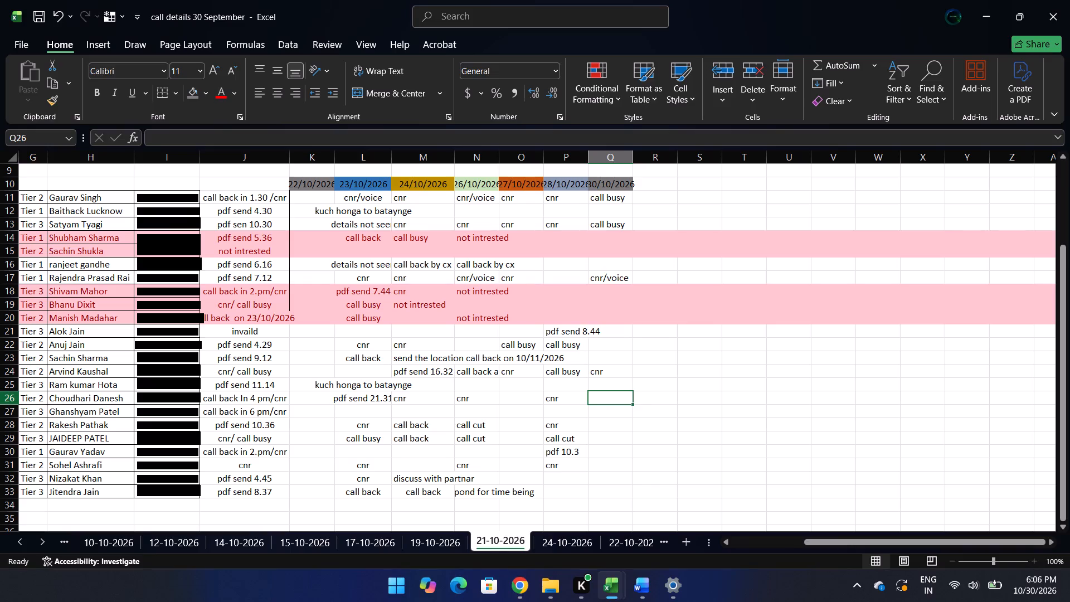
triple_click(163, 398)
left_click(163, 398)
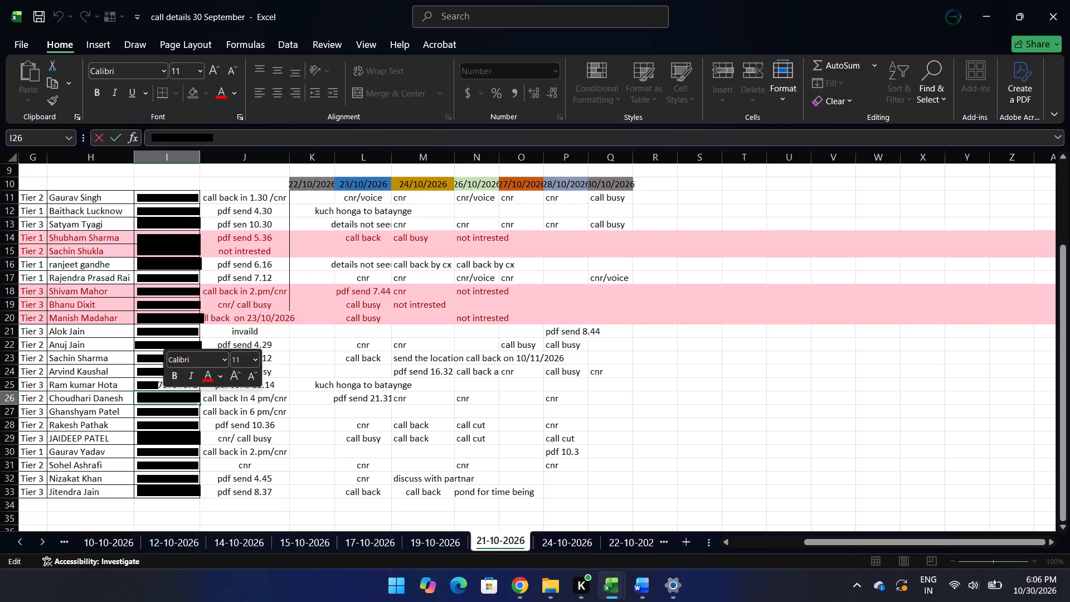
key("ctrl+c")
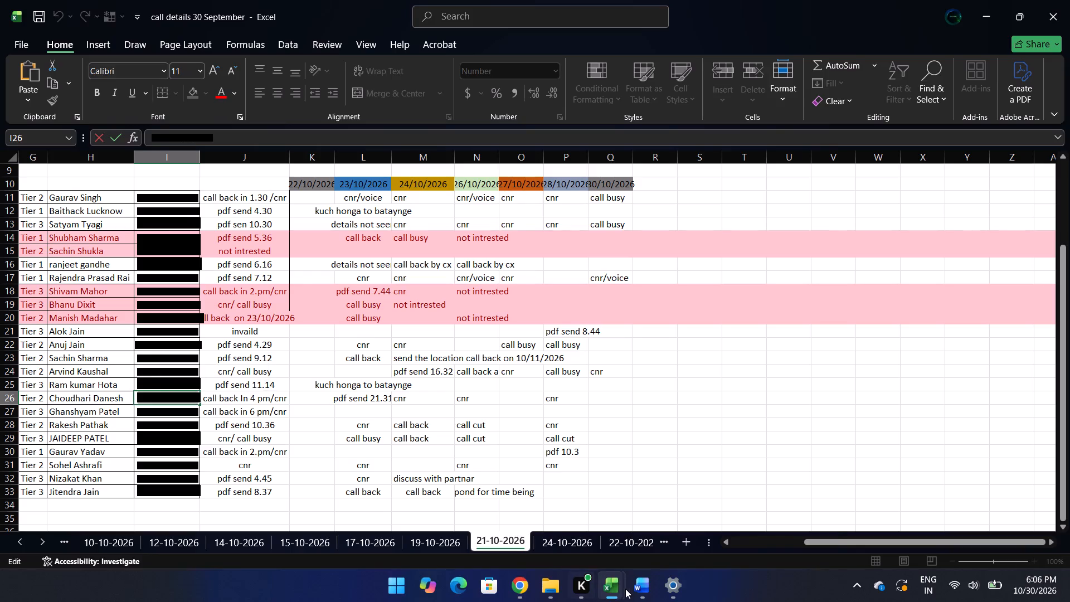
left_click(616, 591)
left_click(617, 533)
left_click(615, 589)
left_click(706, 539)
left_click(620, 486)
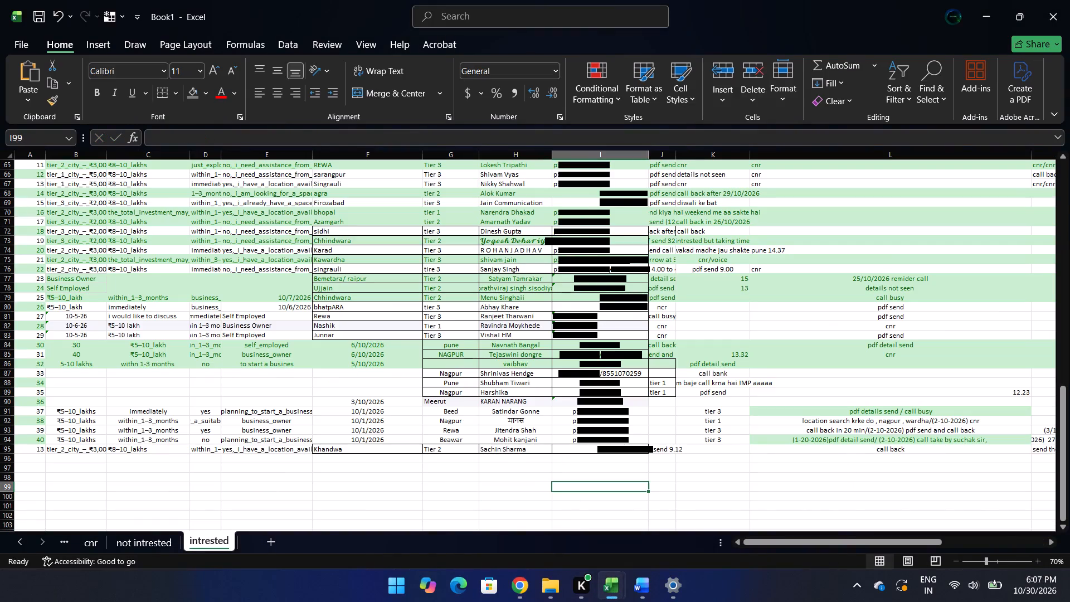
key("ctrl+f")
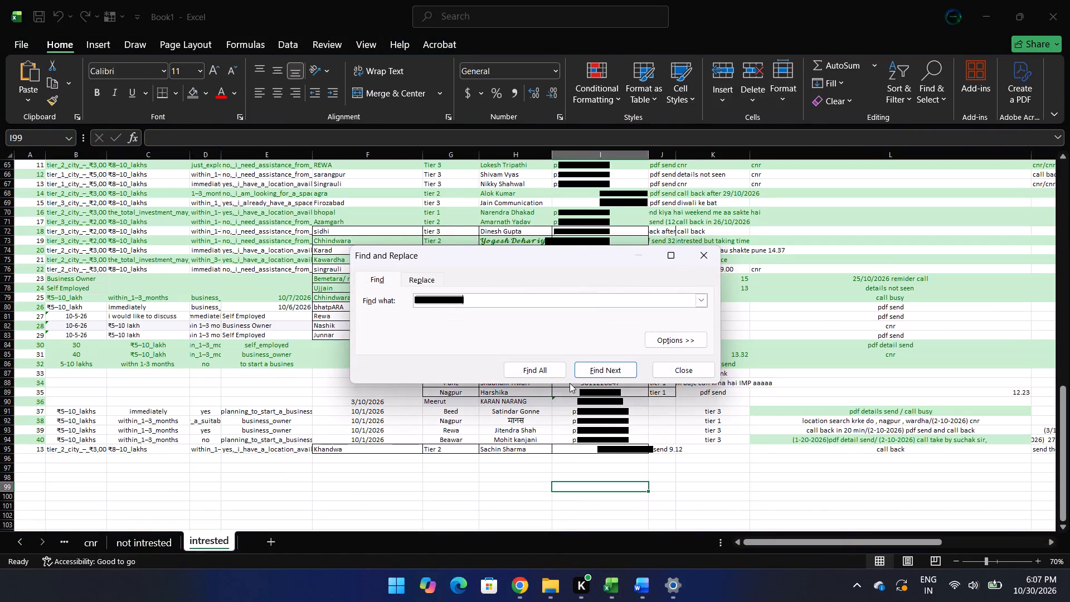
key("ctrl+v")
left_click(589, 368)
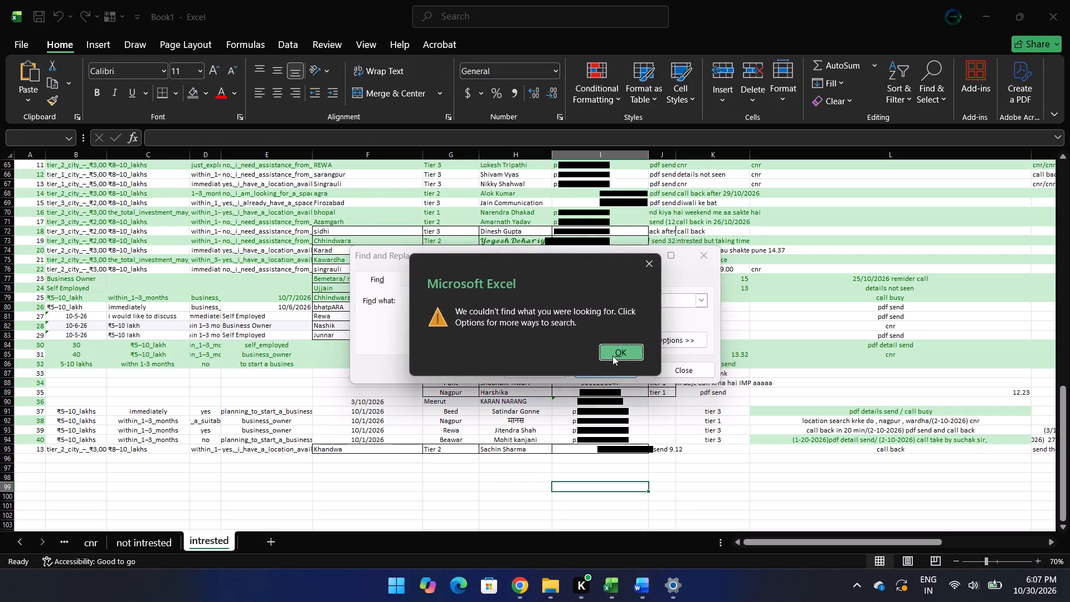
left_click(613, 356)
left_click(591, 371)
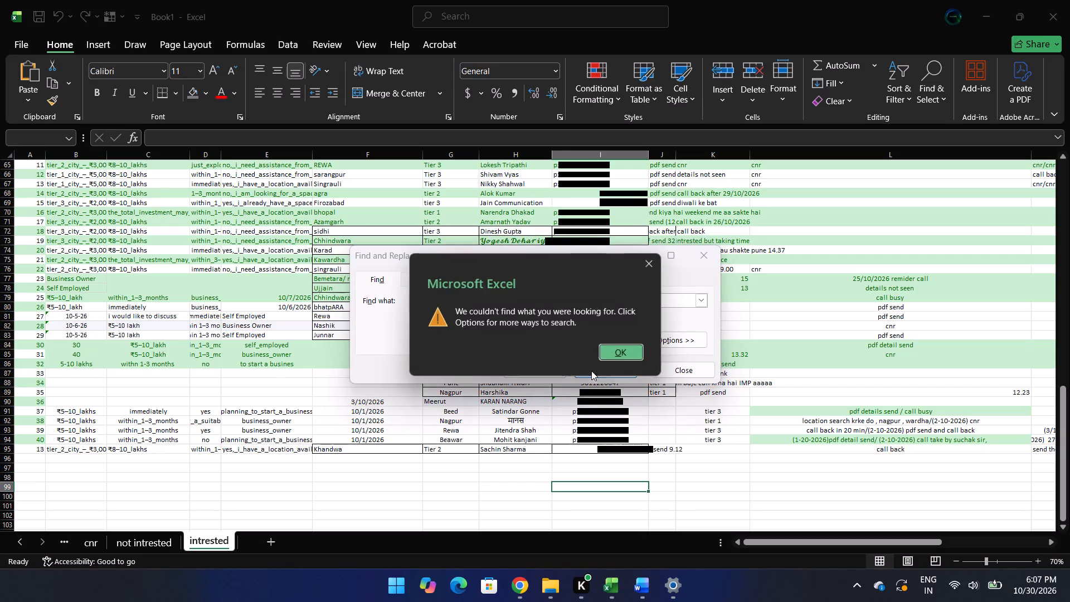
left_click(616, 348)
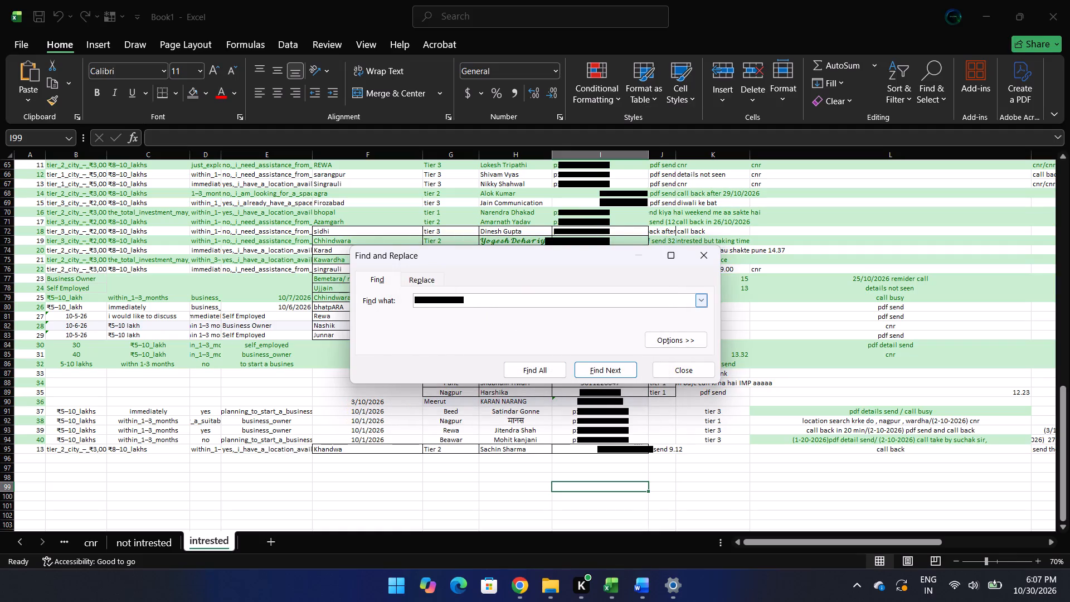
Repeat the search on the intrested sheet with the leading digits removed from the Bhilai lead's phone number.
left_click_drag(424, 299, 402, 306)
key("BackSpace")
left_click(610, 368)
left_click(635, 349)
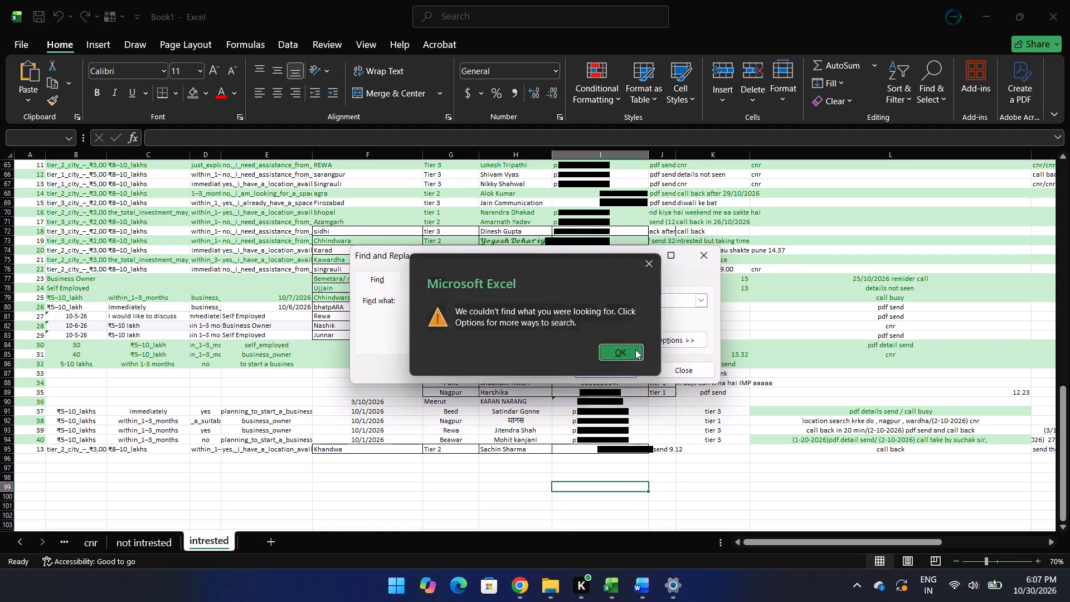
left_click(714, 256)
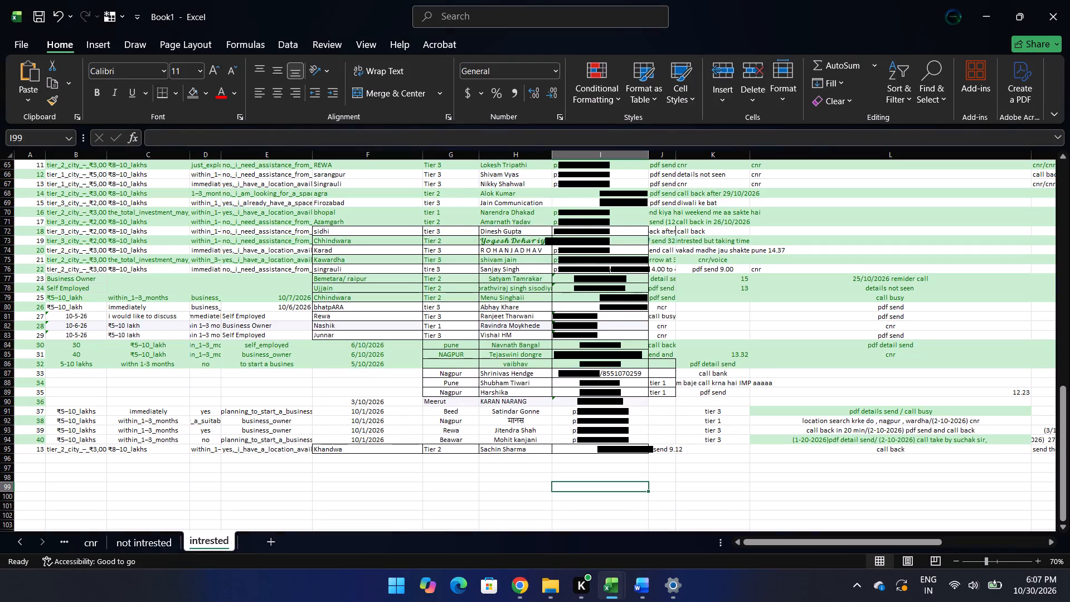
Copy the entire Bhilai lead row 26 from the 21-10-2026 sheet into row 96 of Book1's intrested sheet.
left_click(41, 456)
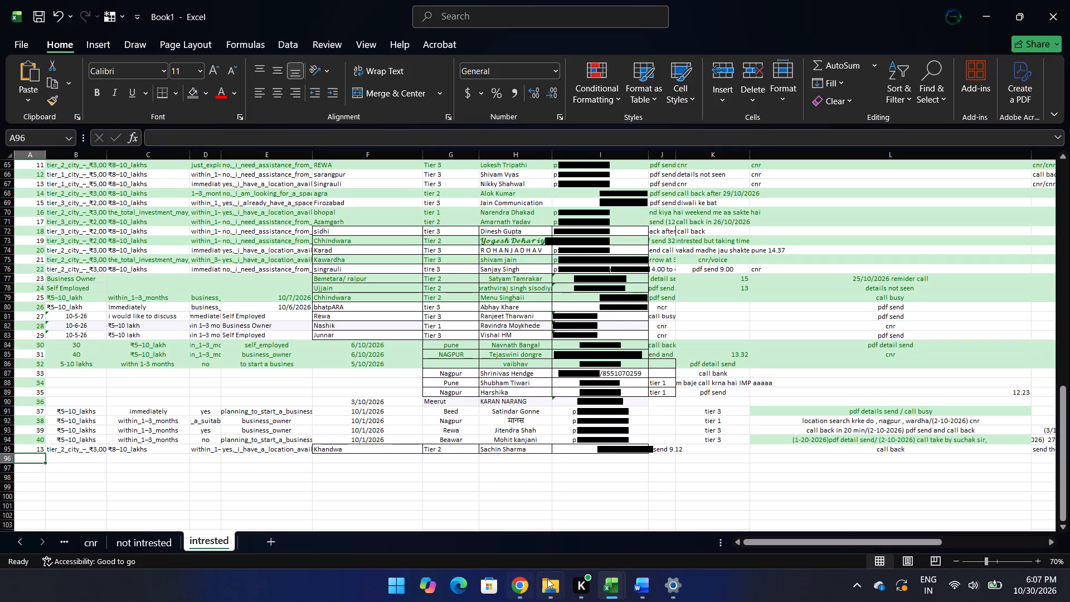
left_click(607, 590)
left_click(622, 532)
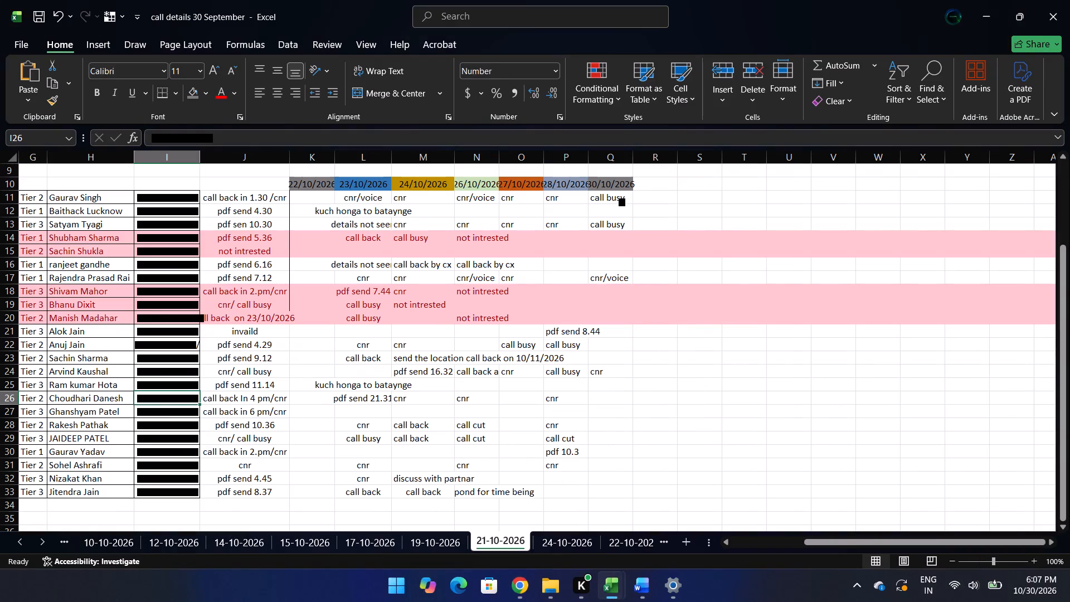
left_click(10, 397)
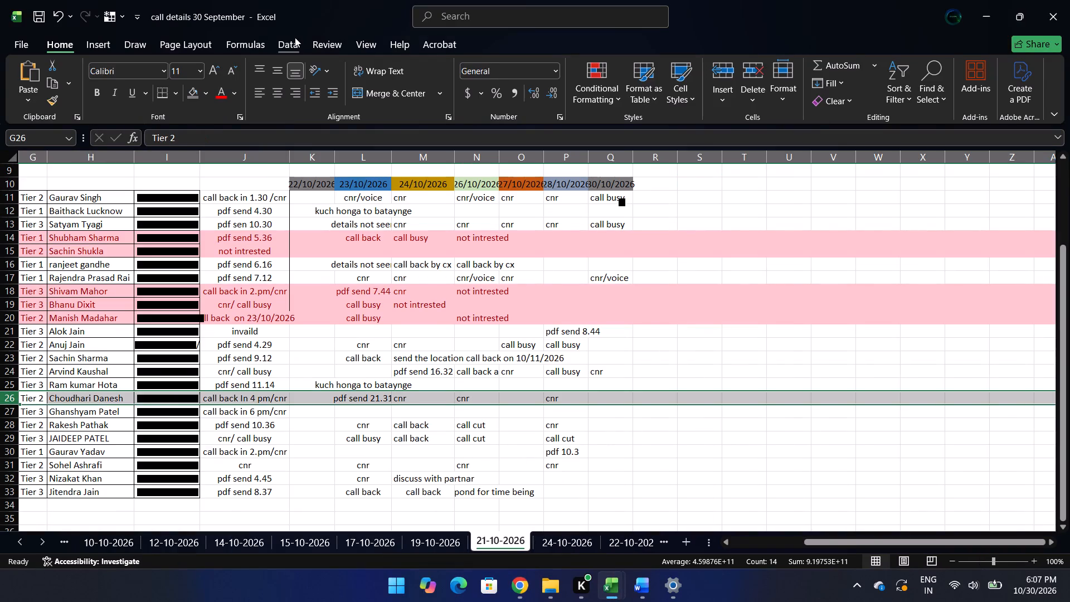
key("ctrl+c")
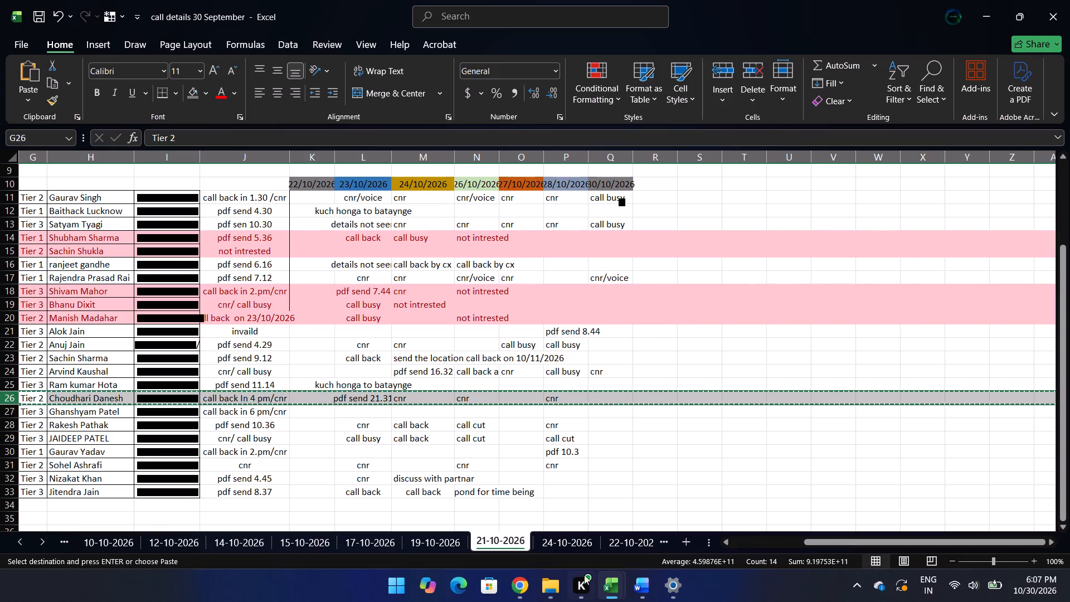
left_click(593, 546)
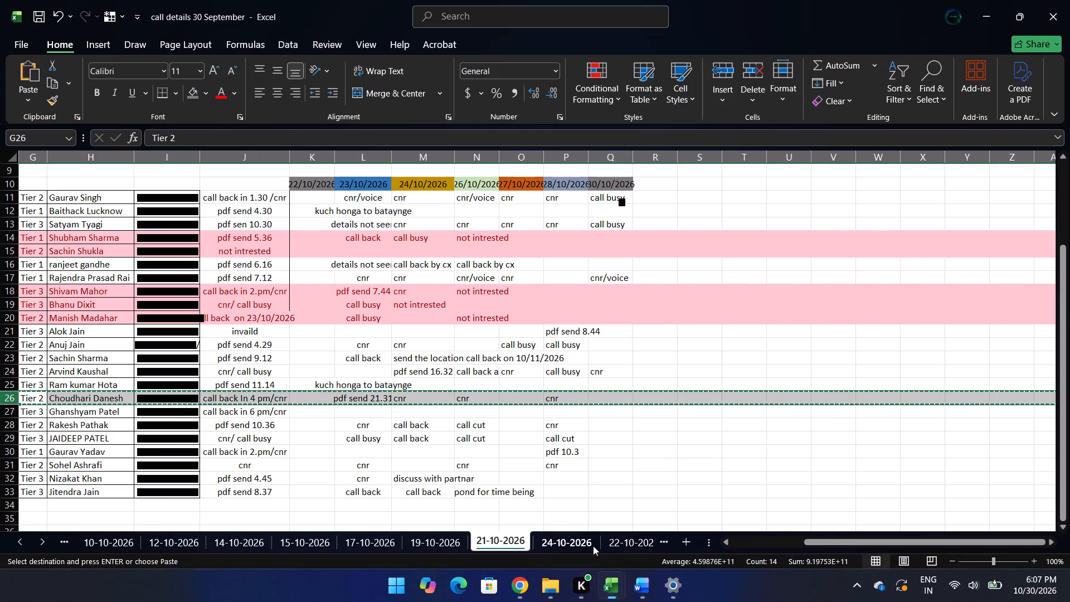
left_click(614, 585)
left_click(719, 509)
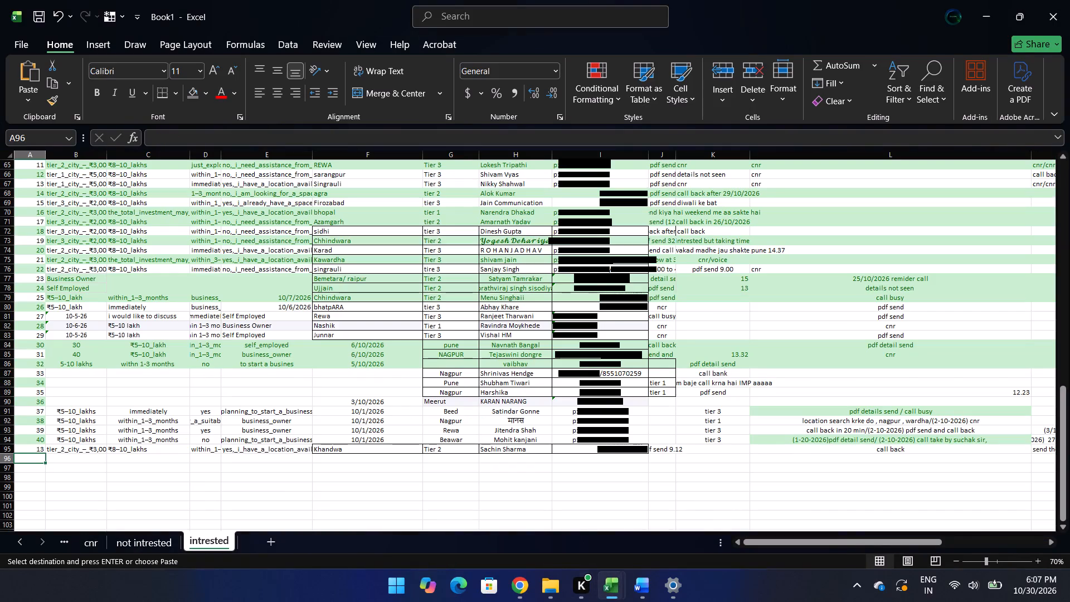
key("ctrl+v")
left_click(355, 504)
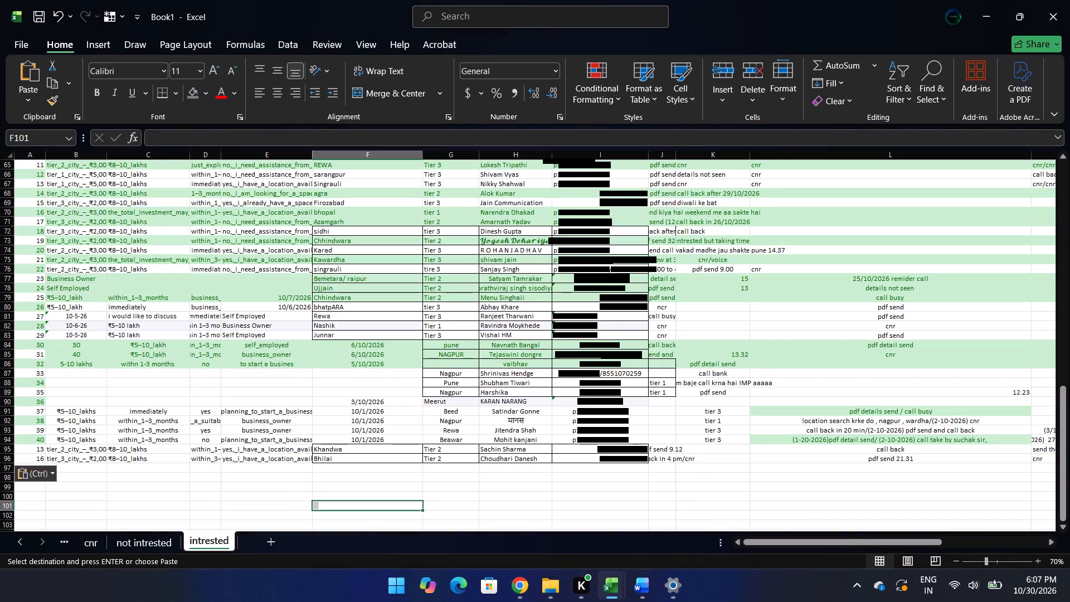
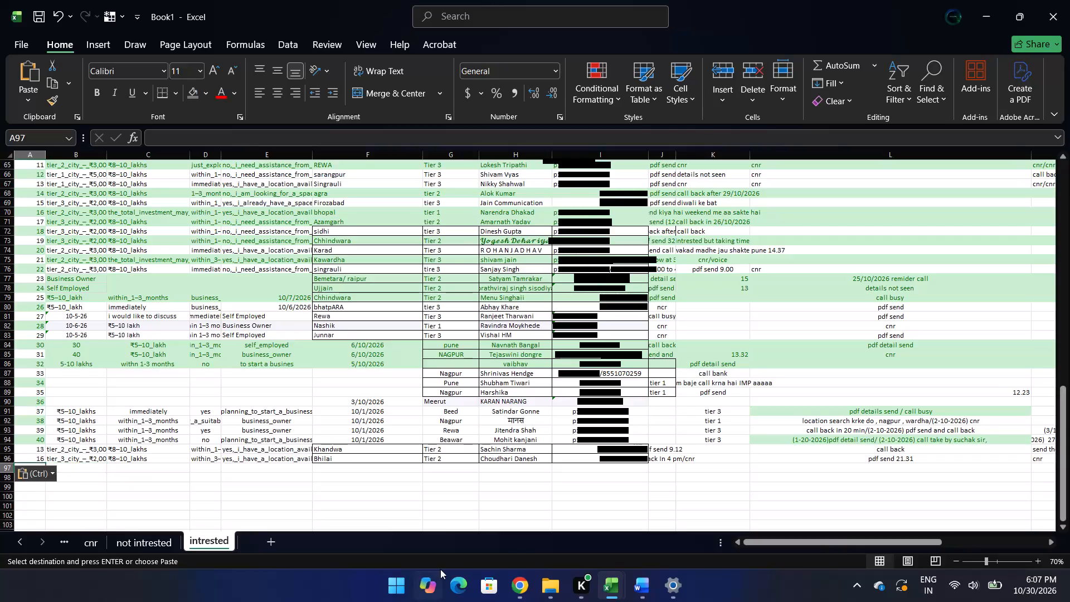
Switch back to the call details workbook's 21-10-2026 sheet and select the 30/10/2026 outcome cell for the Bhilai lead in row 26.
left_click(609, 593)
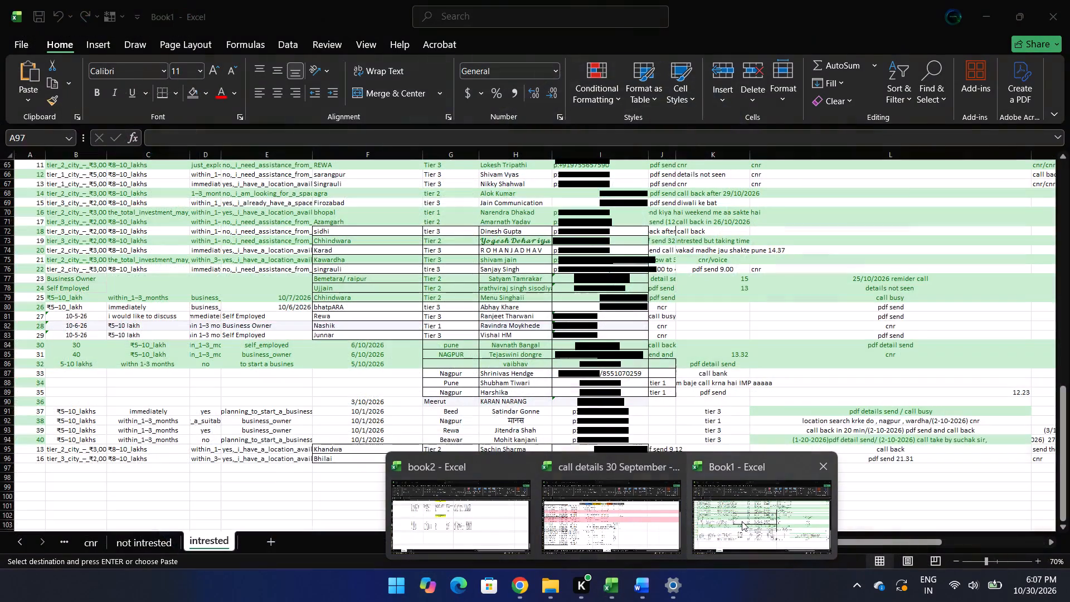
left_click(617, 525)
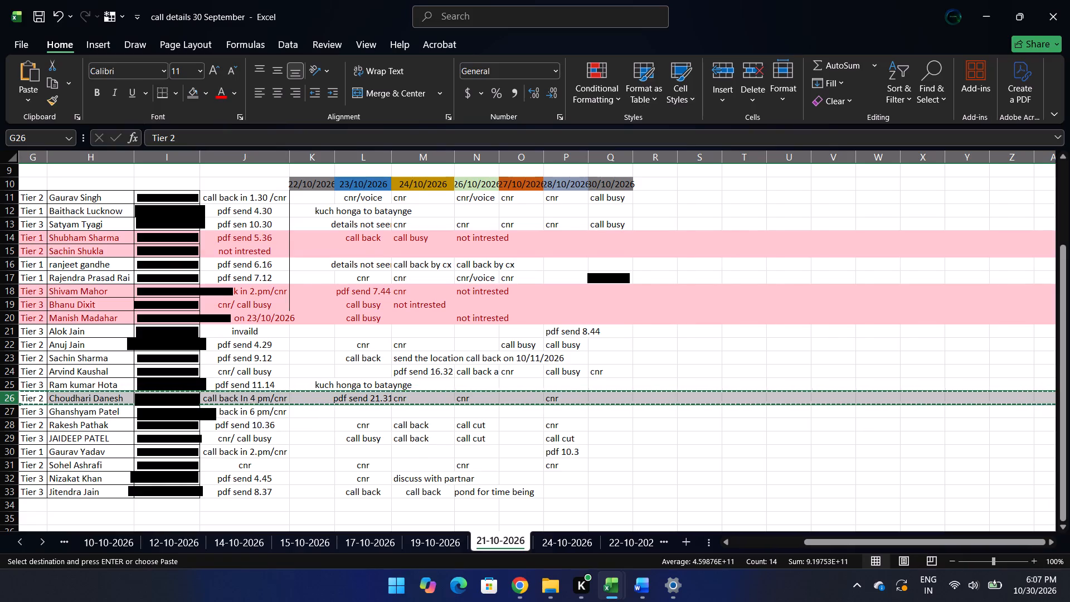
scroll(619, 511, "down", 1)
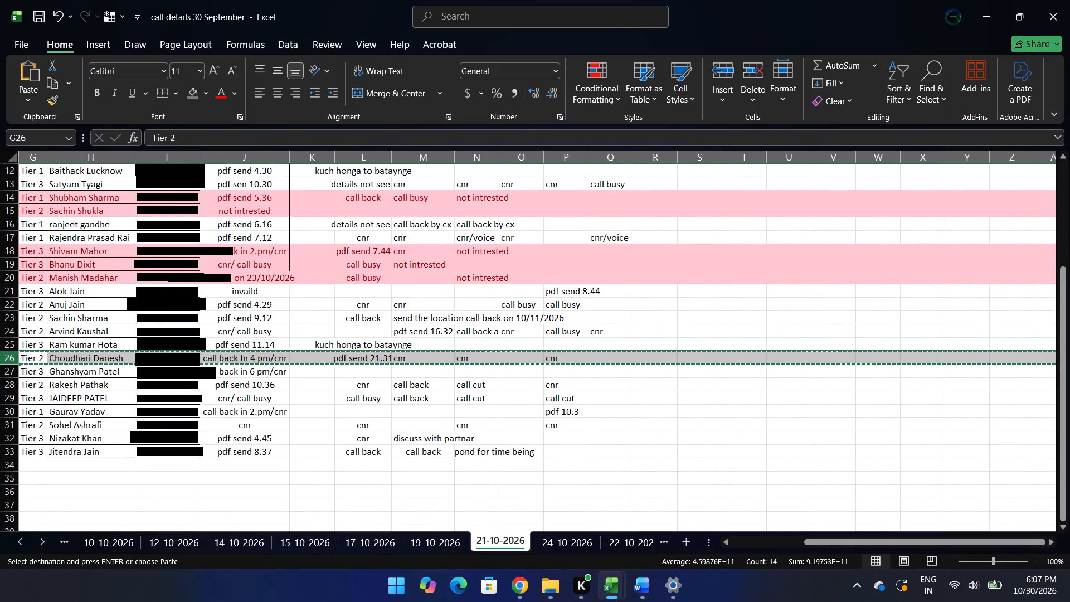
left_click(628, 297)
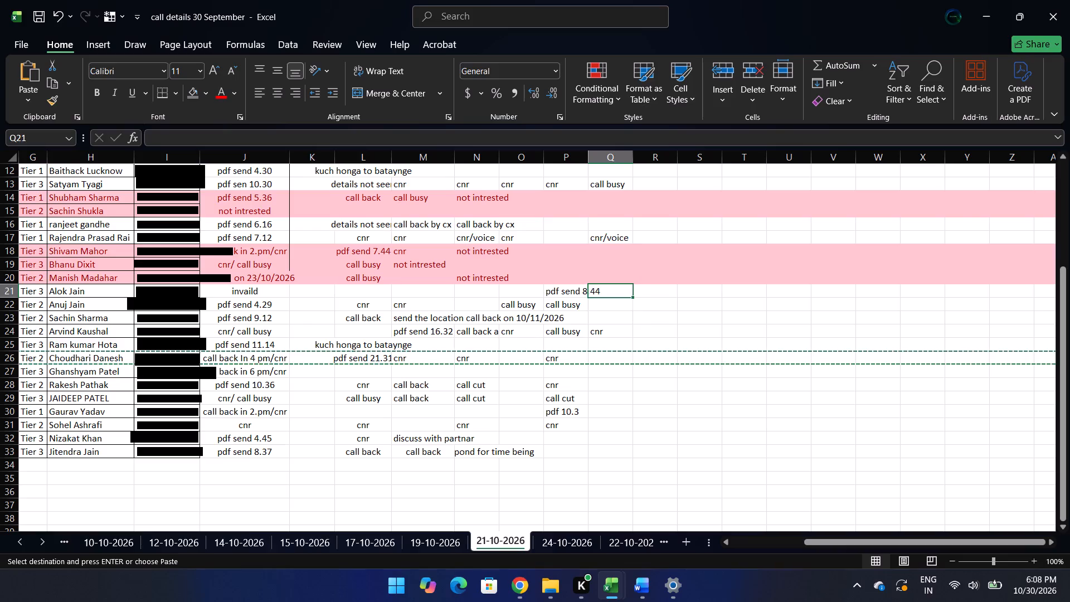
left_click(628, 318)
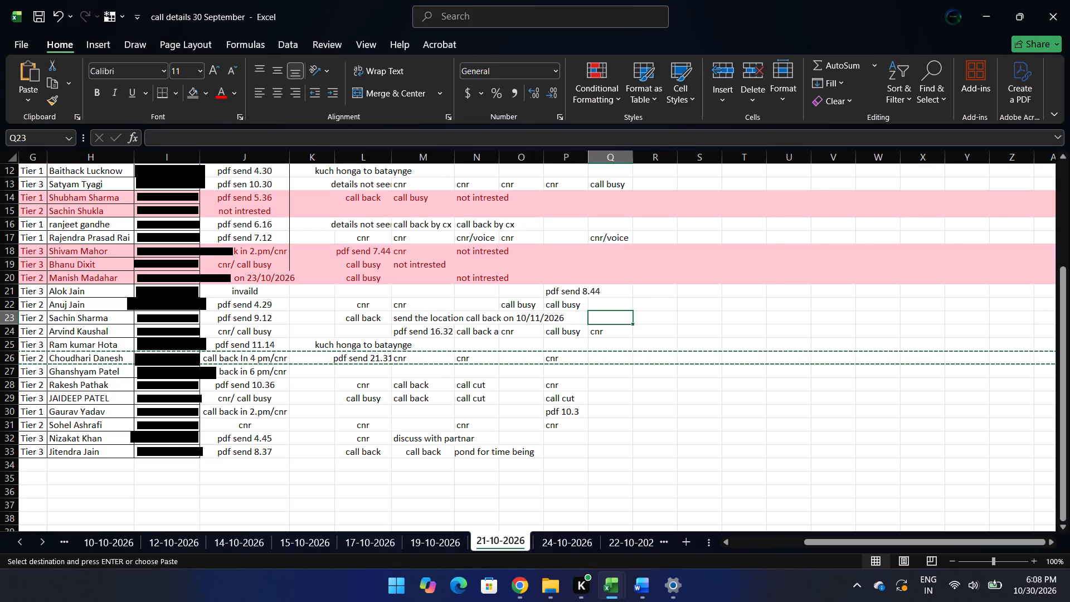
left_click(625, 339)
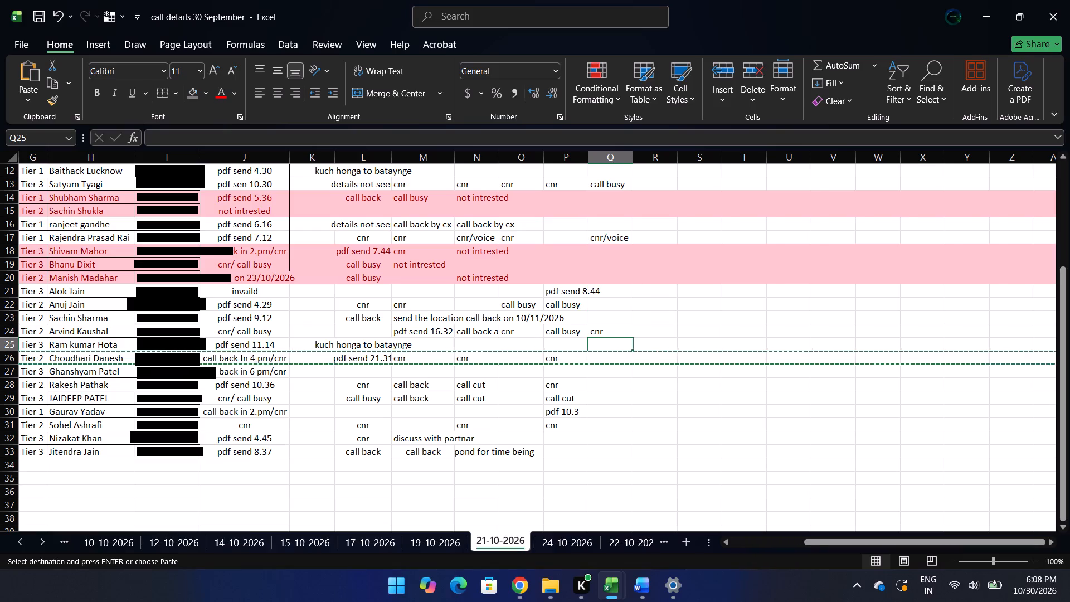
key("Down")
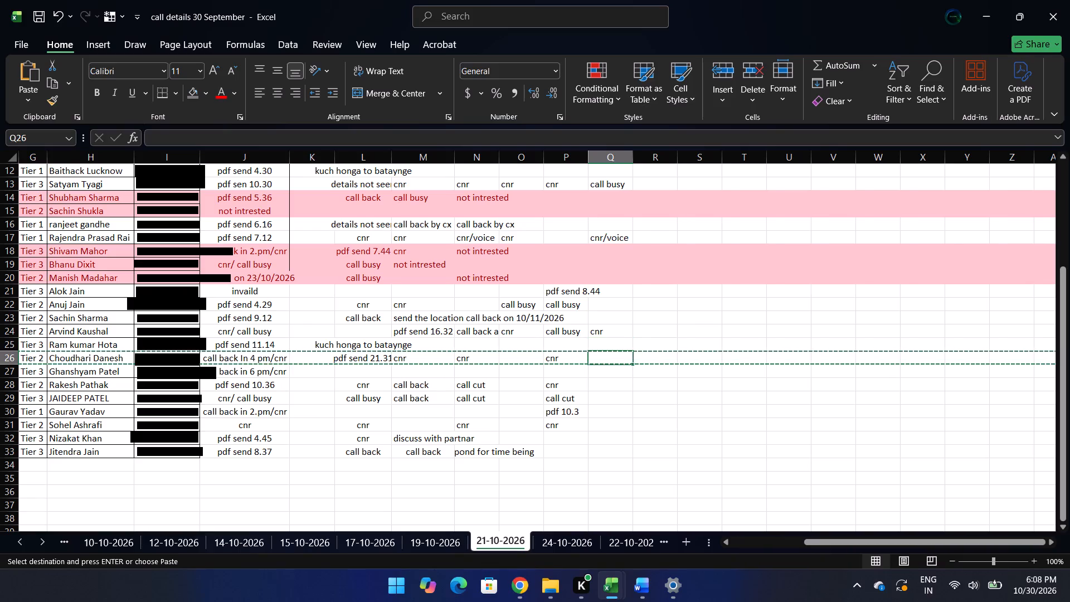
double_click(625, 339)
left_click(620, 352)
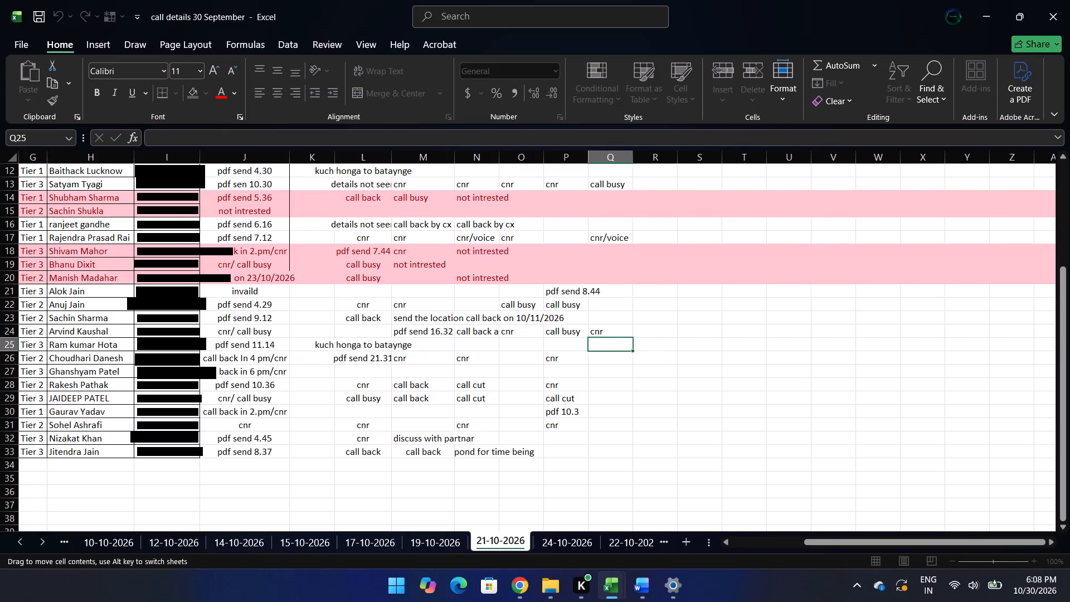
key("Down")
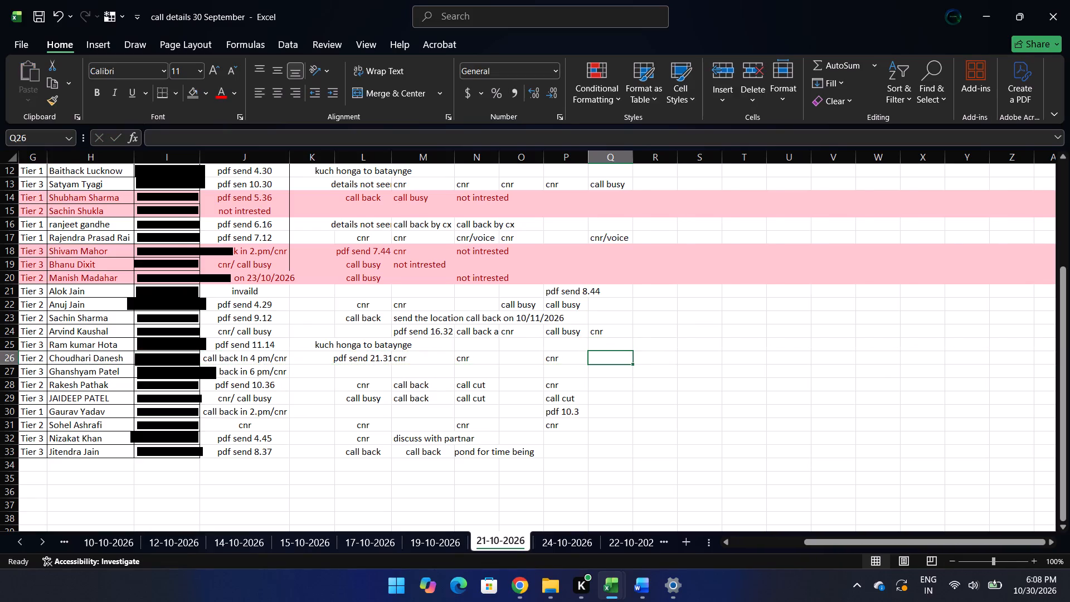
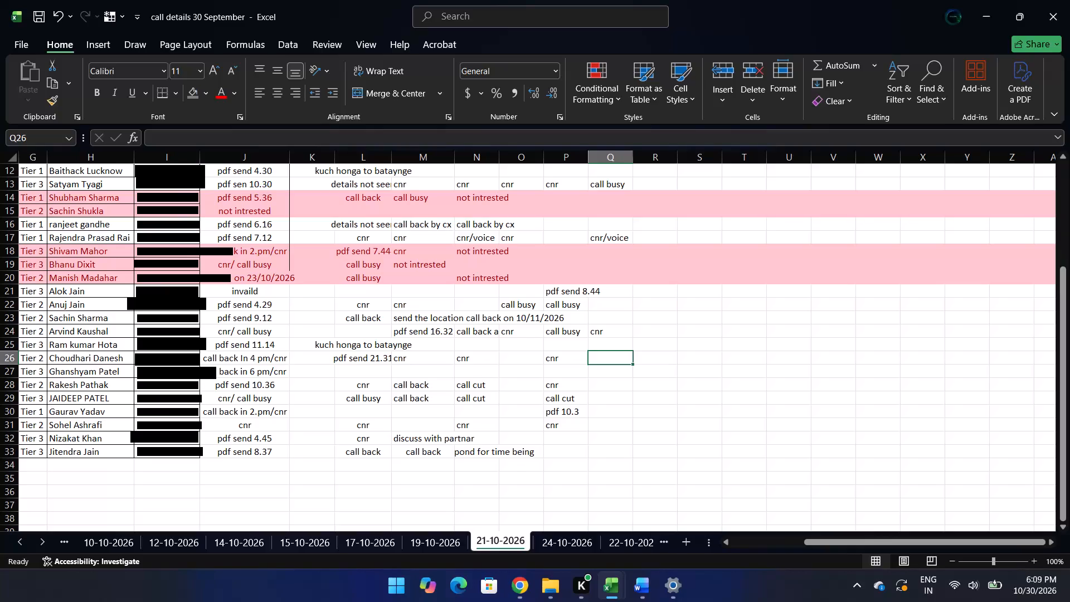
Enter the call remark "cnr/ voice" in cell Q26 of the 21-10-2026 sheet.
type("cnr")
key("slash")
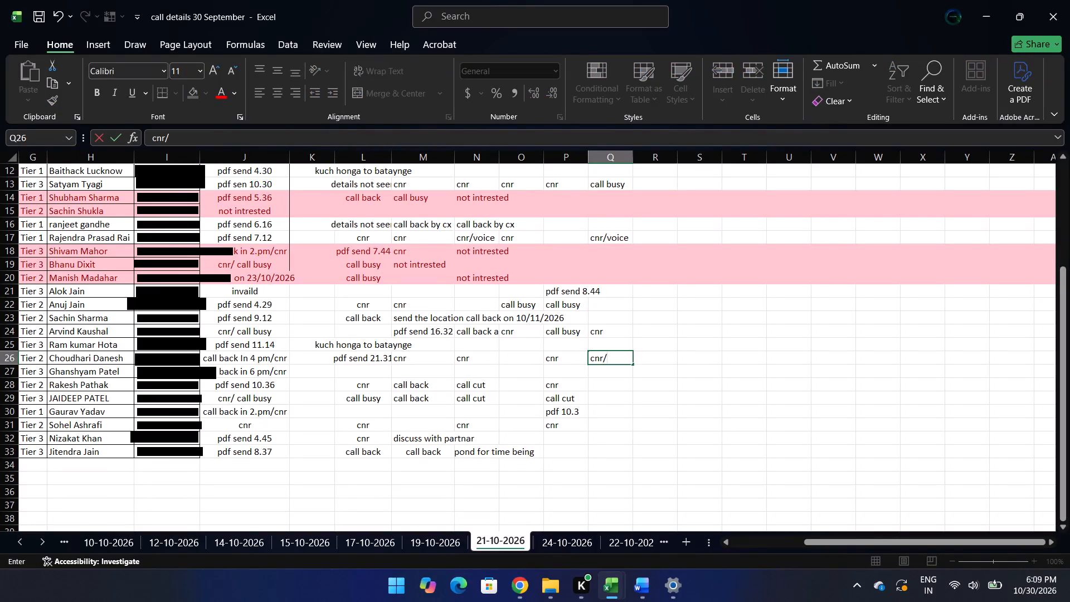
key("space")
type("vo")
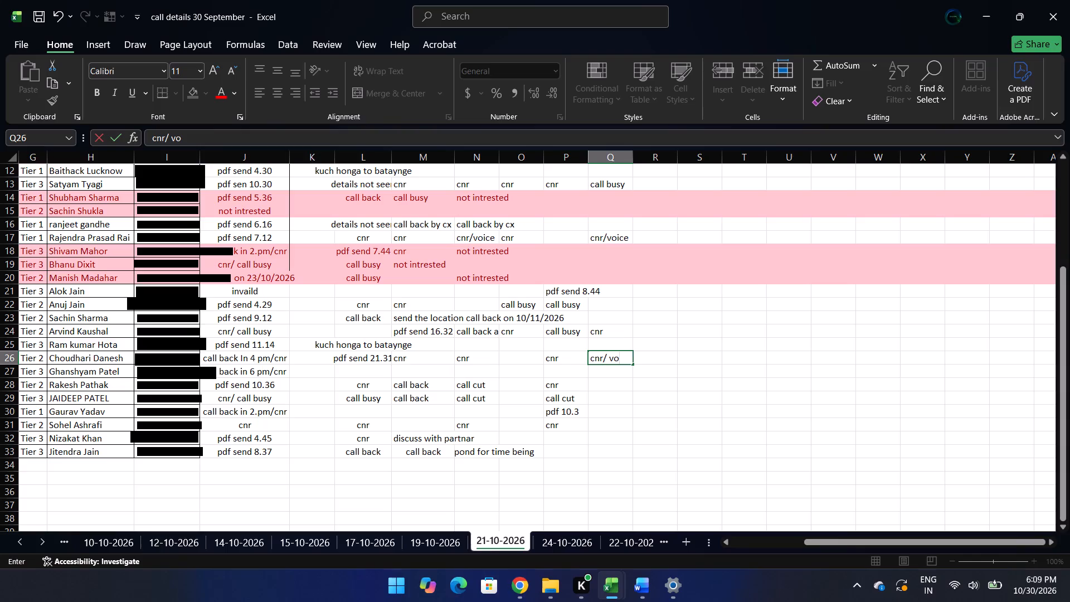
type("ice")
left_click(664, 367)
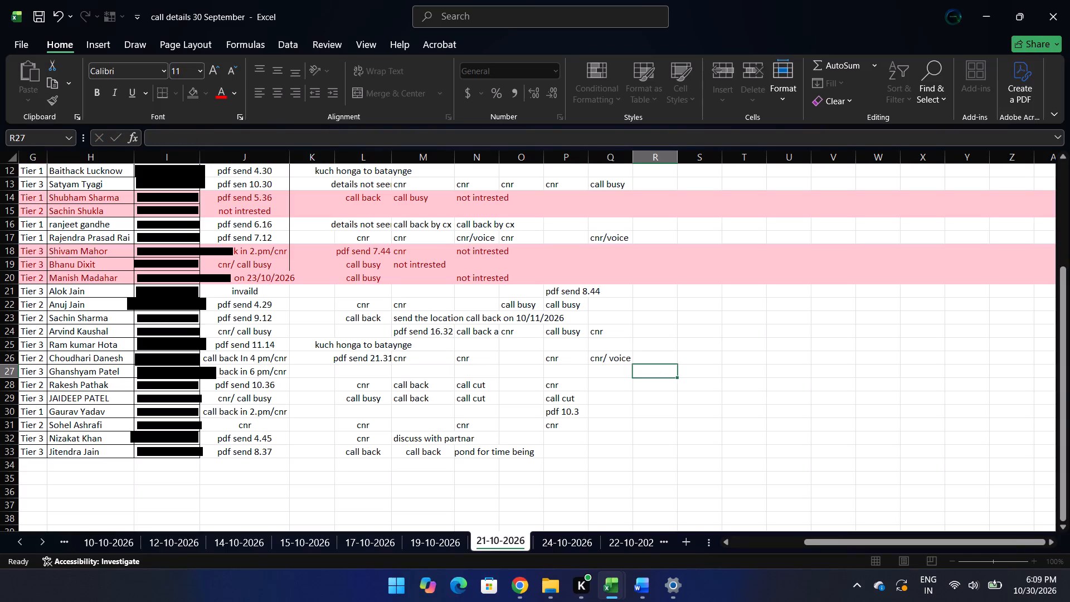
Review the lead details and earlier call remarks in rows 27 to 31 against the empty cells in column Q.
left_click(620, 376)
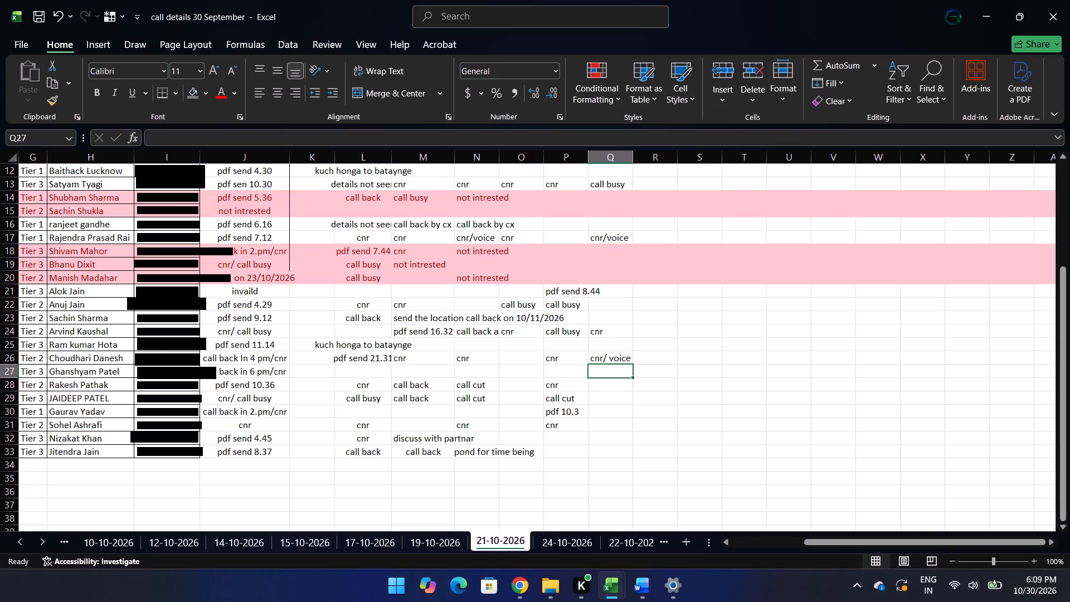
key("Down")
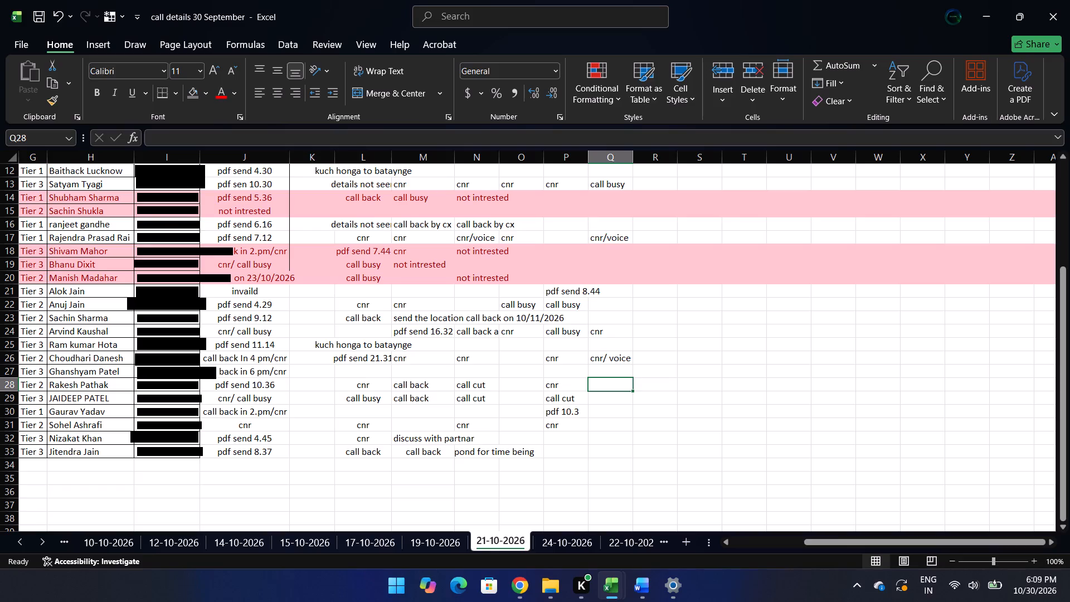
scroll(451, 364, "right", 1)
scroll(451, 364, "left", 1)
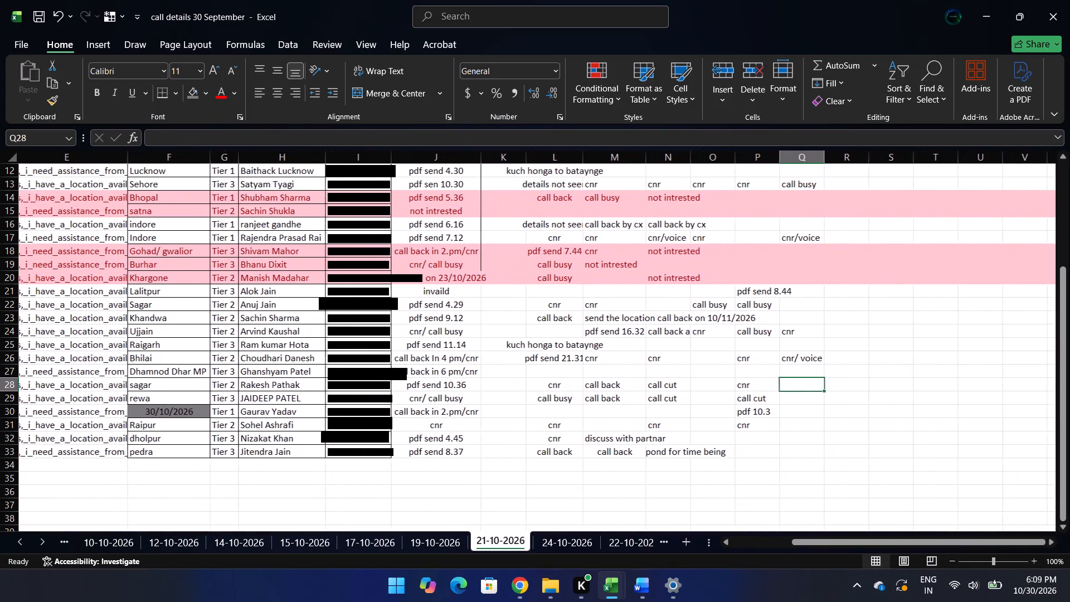
scroll(451, 364, "left", 1)
scroll(395, 357, "left", 1)
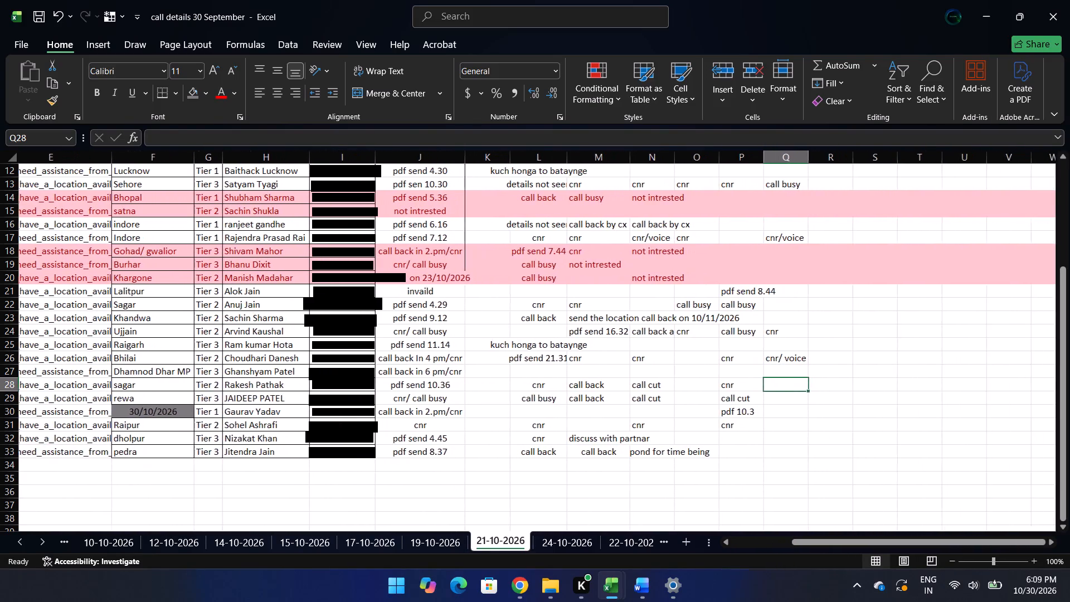
scroll(395, 357, "left", 2)
scroll(395, 357, "right", 1)
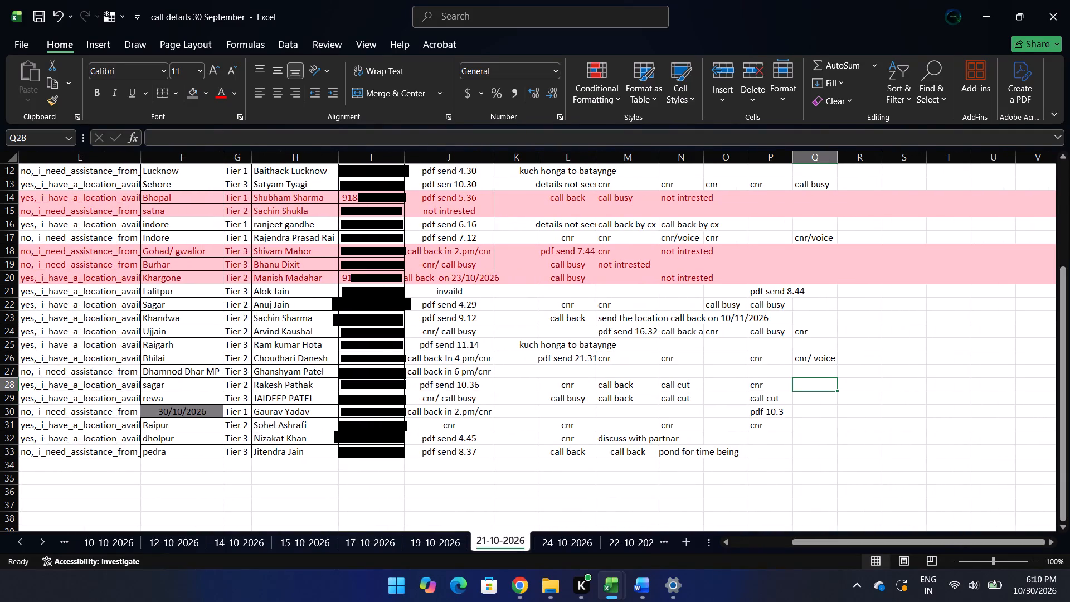
left_click(815, 373)
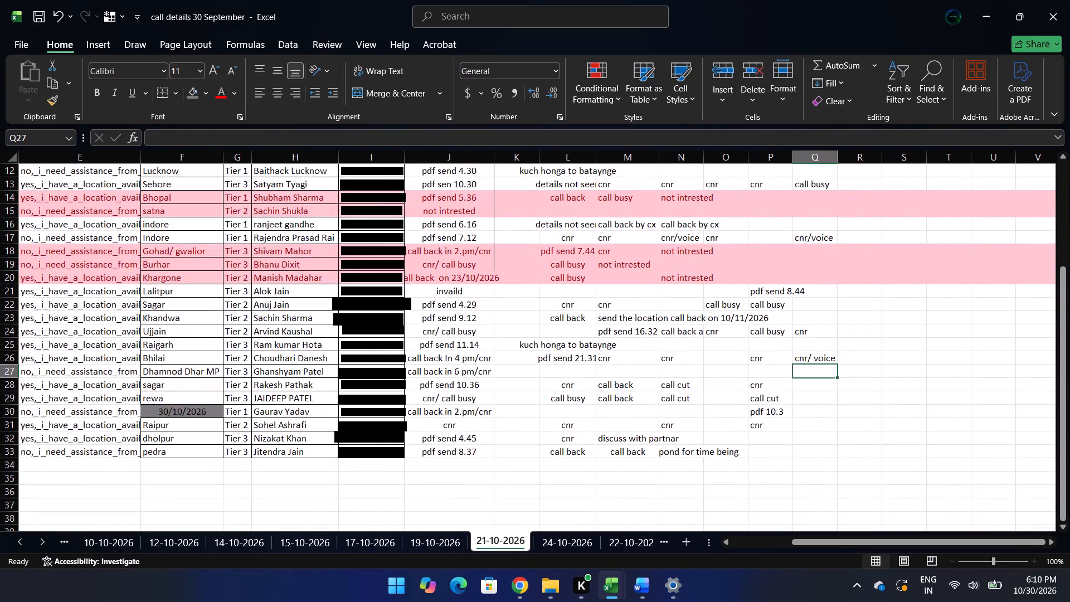
left_click(820, 424)
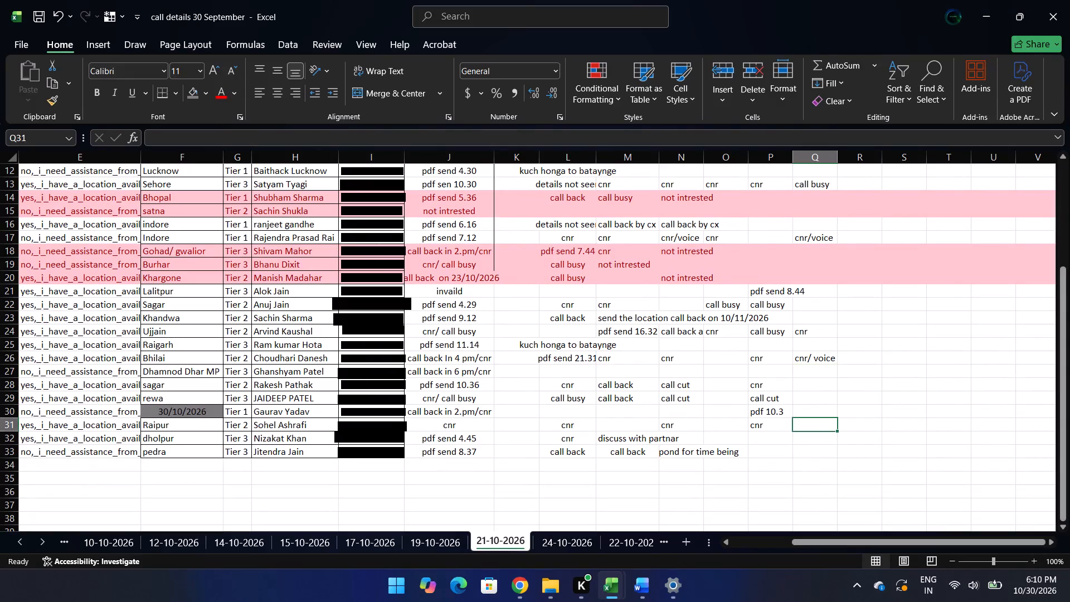